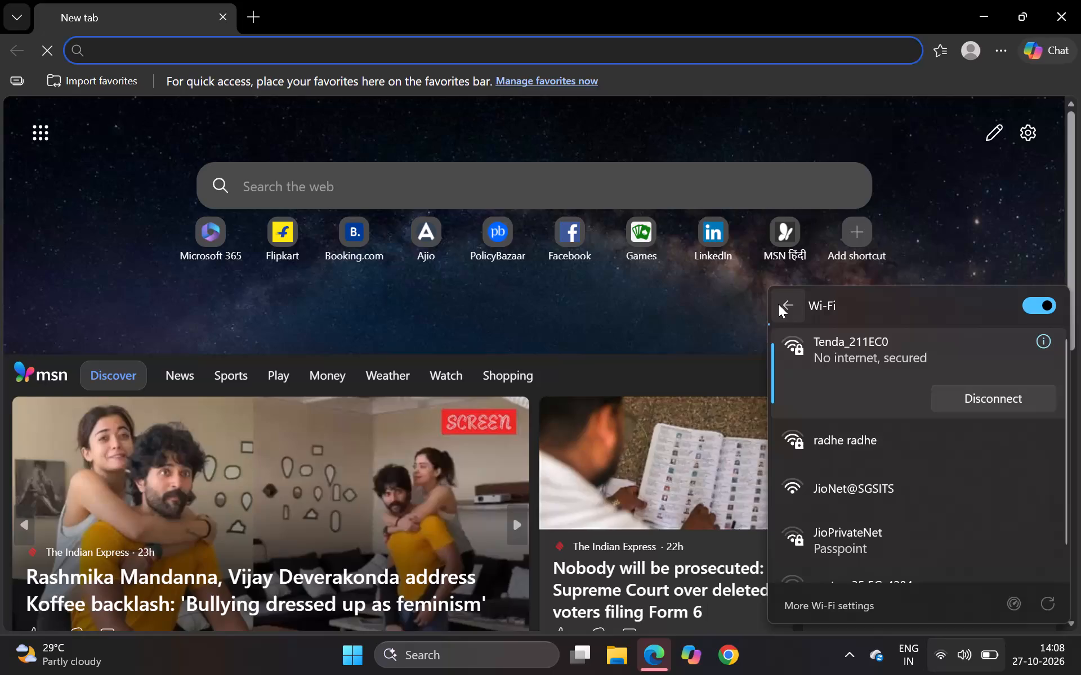
Dismiss the Wi-Fi network list and close the browser window.
left_click(778, 304)
left_click(759, 669)
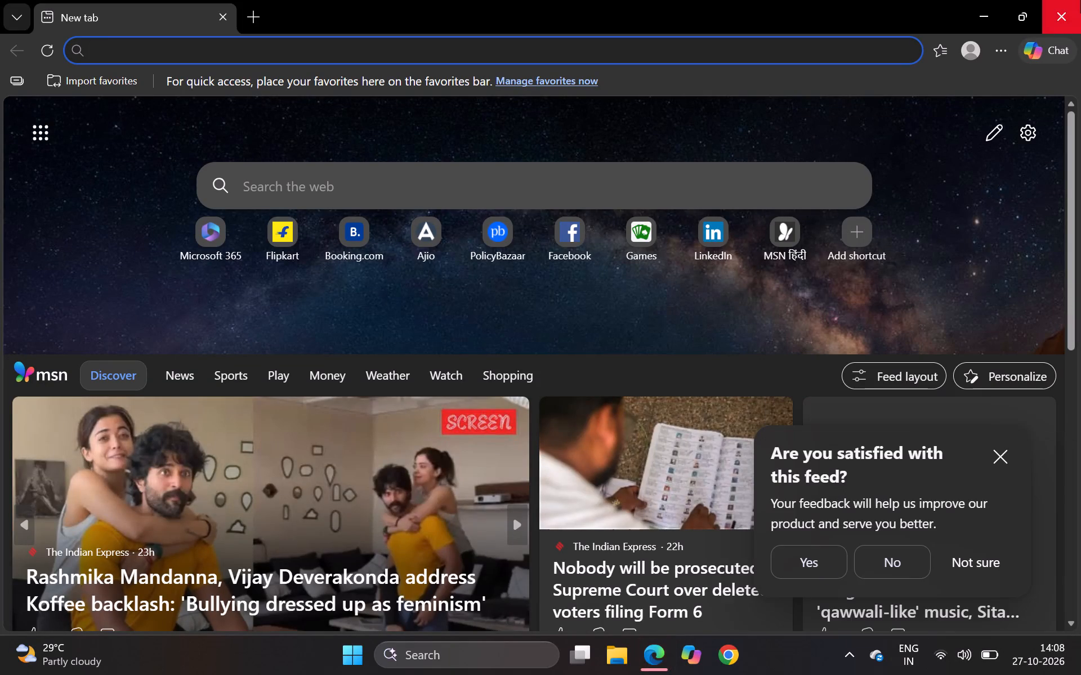
left_click(1080, 0)
Switch to File Explorer and open the recent Word document Thesis_Cuffless_BP_Monitoring_comp.
left_click(614, 647)
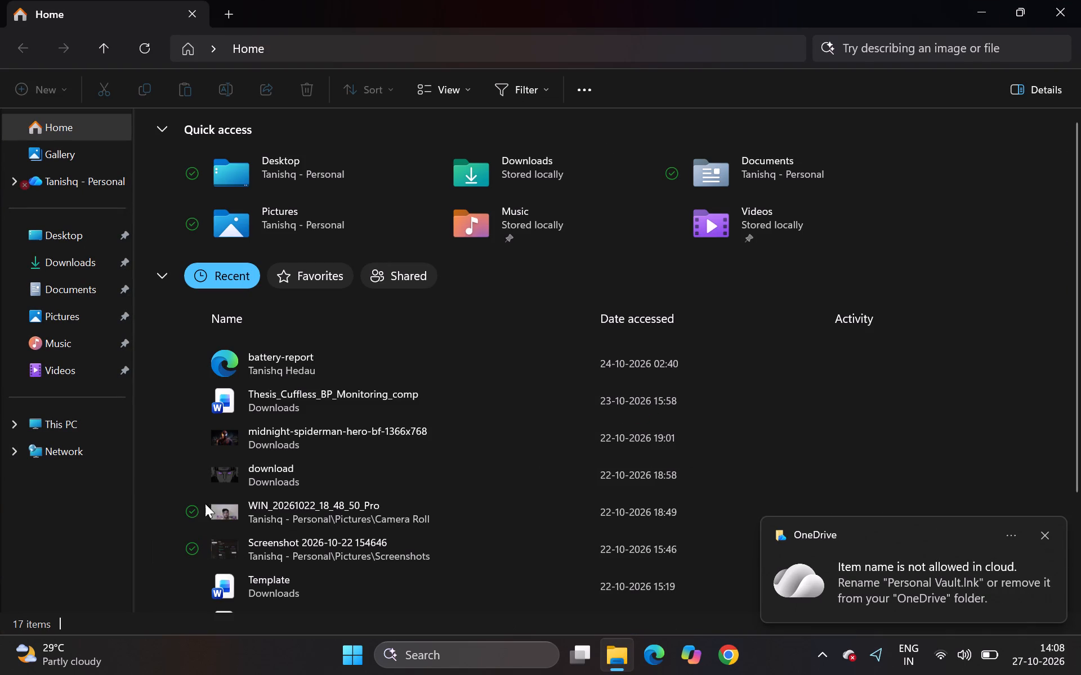
double_click(462, 398)
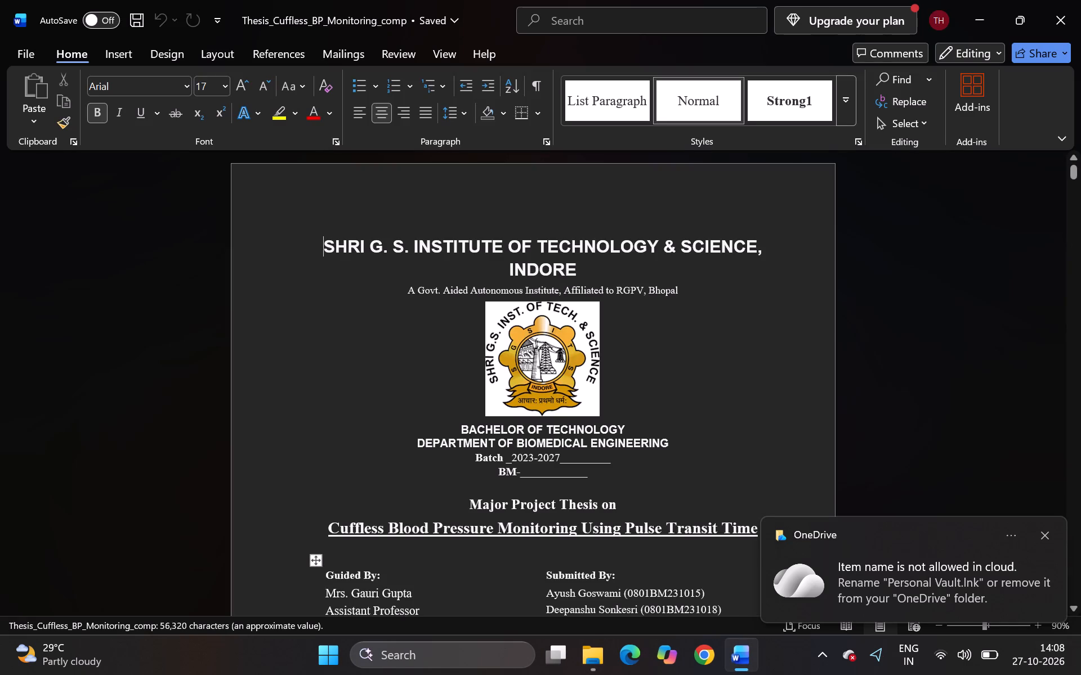
Delete the trailing underscores after 2023-2027 in the Batch line of the thesis title page.
left_click(618, 461)
key("BackSpace")
key("BackSpace")
key("BackSpace")
key("BackSpace")
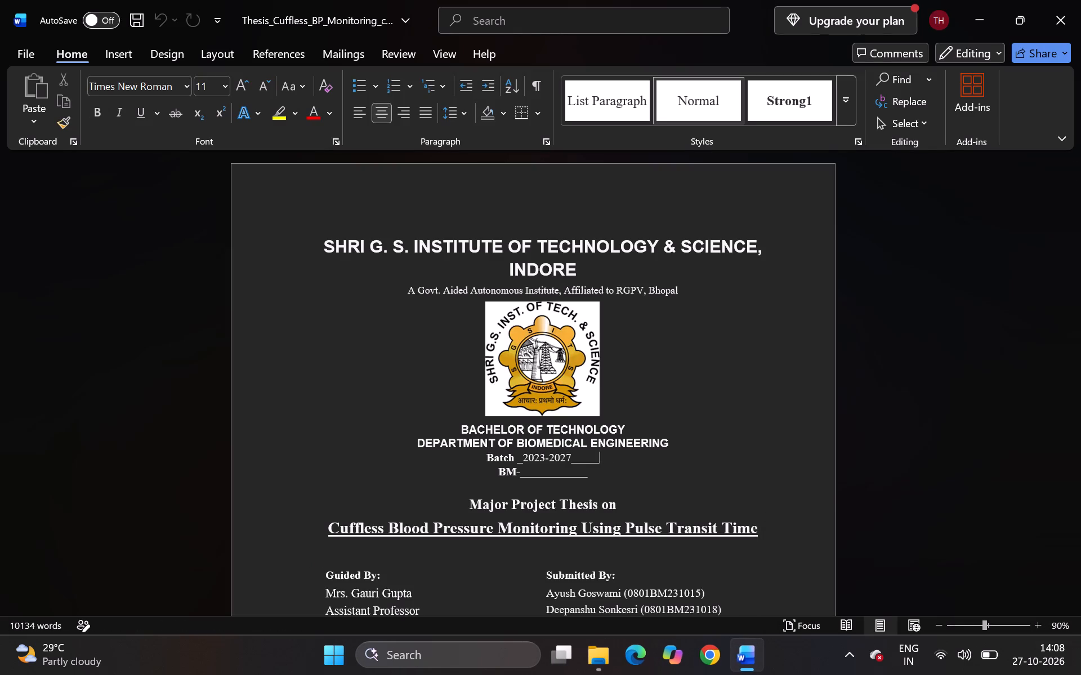
key("BackSpace")
key("BackSpace")
key("BackSpace")
key("BackSpace")
key("BackSpace")
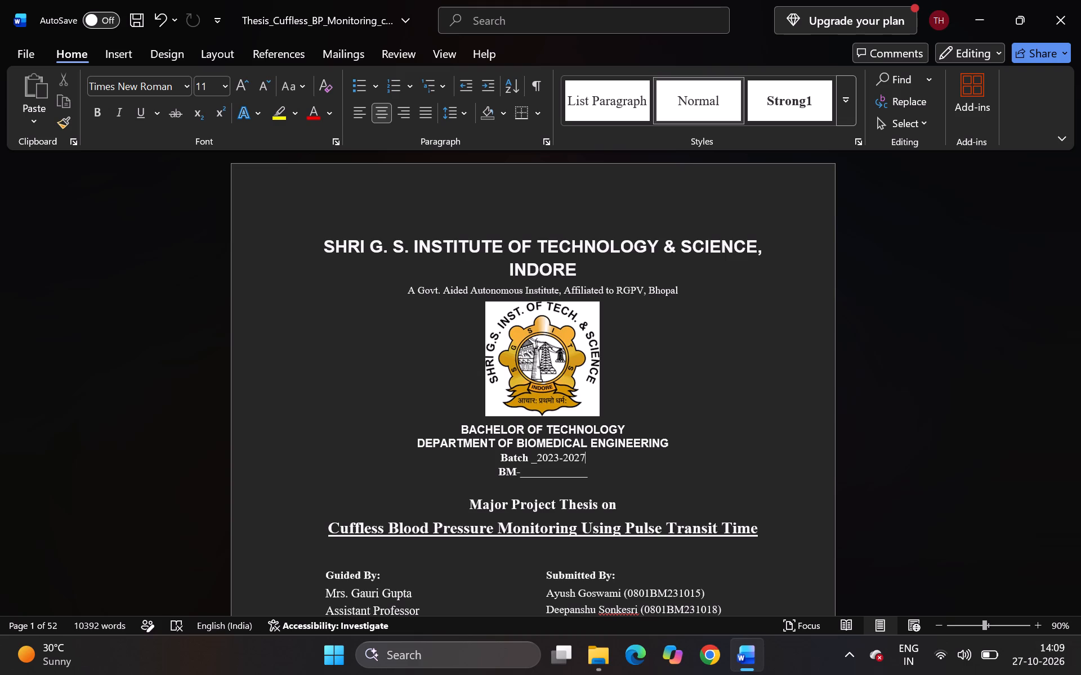
Review the thesis front matter from the cover page through the Recommendation and Certificate pages to the start of the Declaration.
left_click(596, 474)
scroll(596, 474, "down", 8)
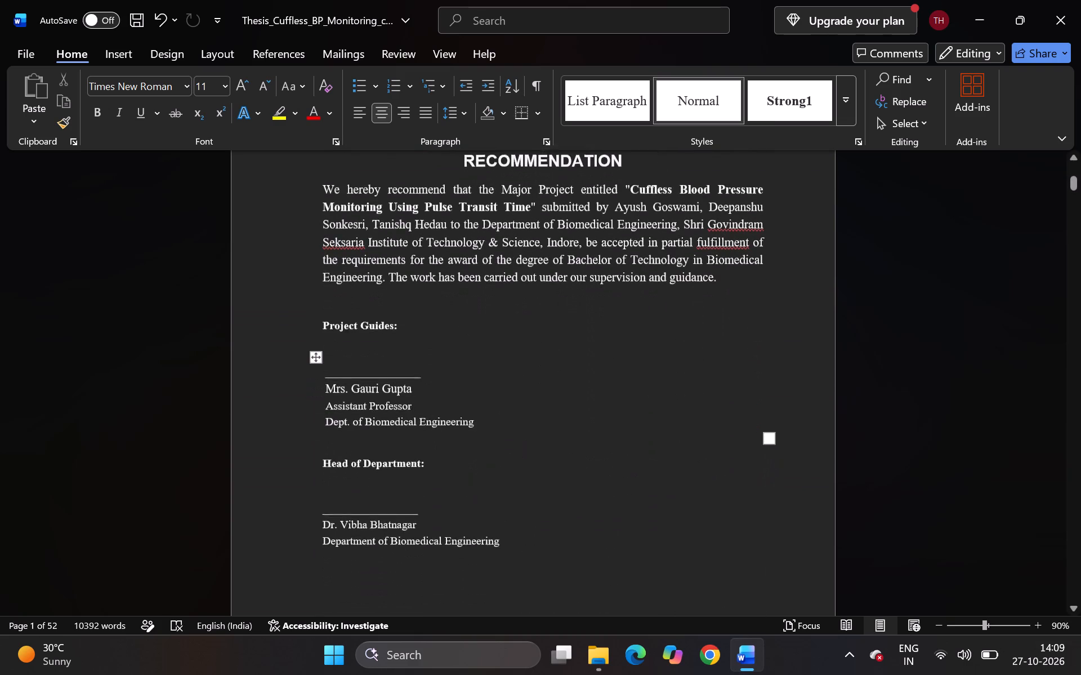
scroll(596, 474, "down", 2)
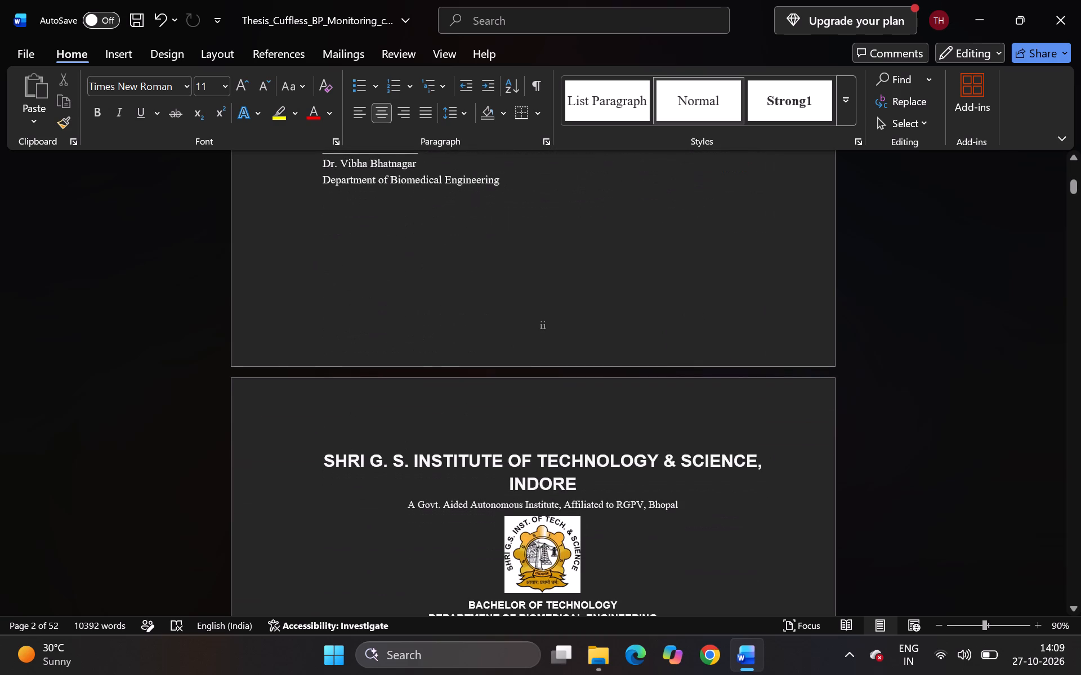
scroll(596, 474, "down", 5)
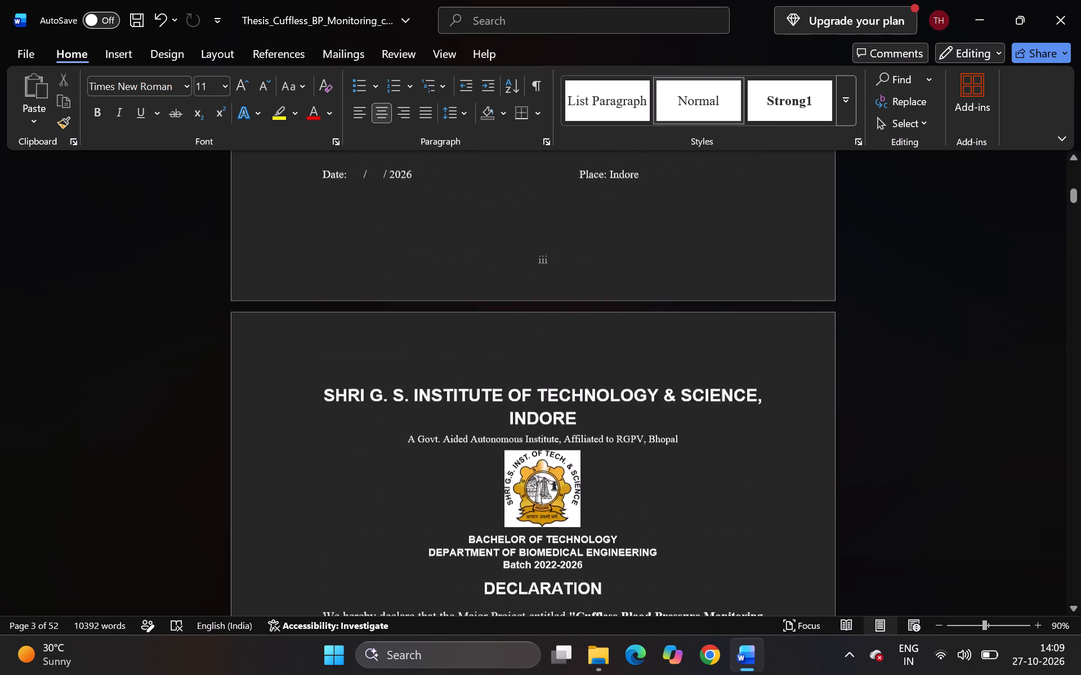
scroll(606, 540, "up", 1)
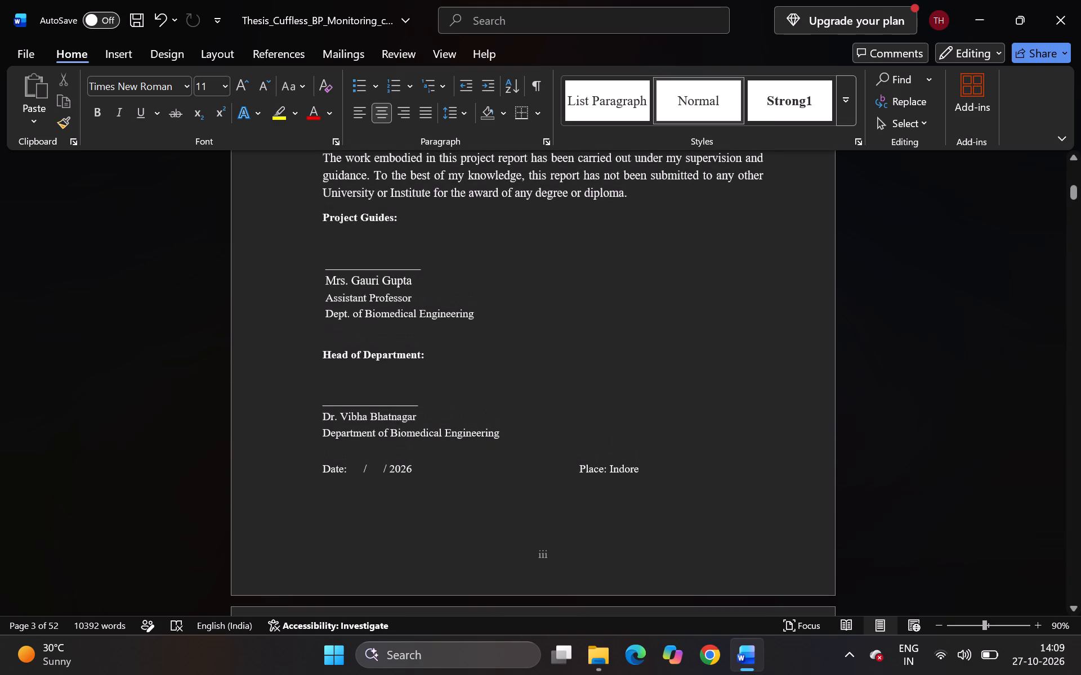
scroll(606, 540, "up", 1)
scroll(606, 540, "down", 2)
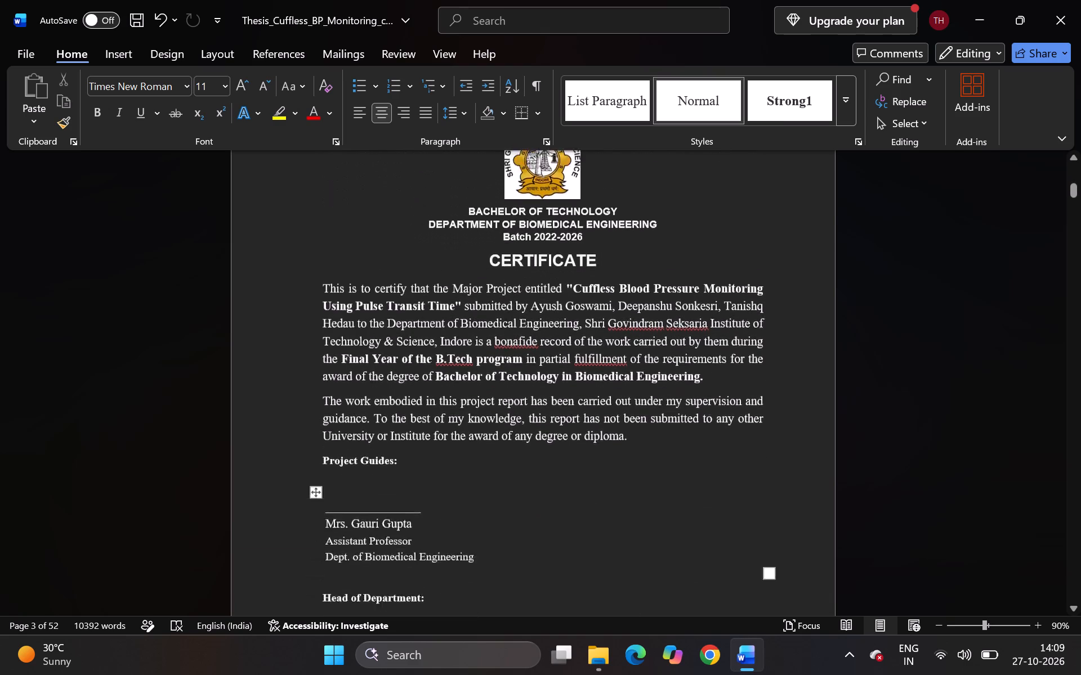
scroll(606, 540, "down", 1)
scroll(606, 540, "up", 1)
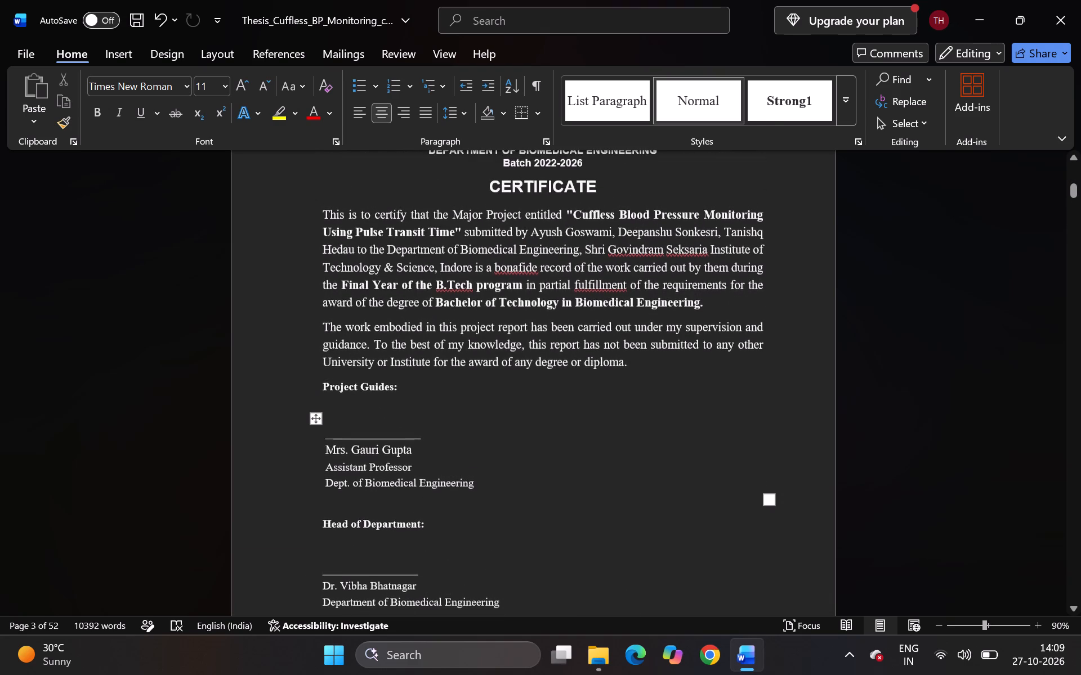
scroll(594, 456, "up", 1)
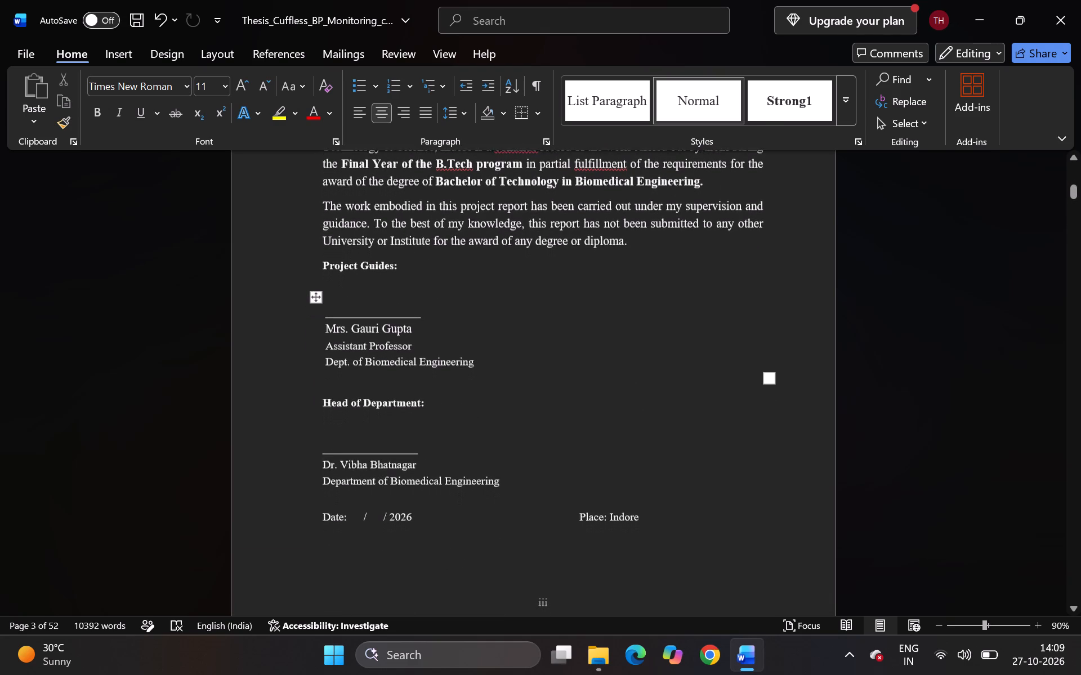
scroll(594, 456, "up", 1)
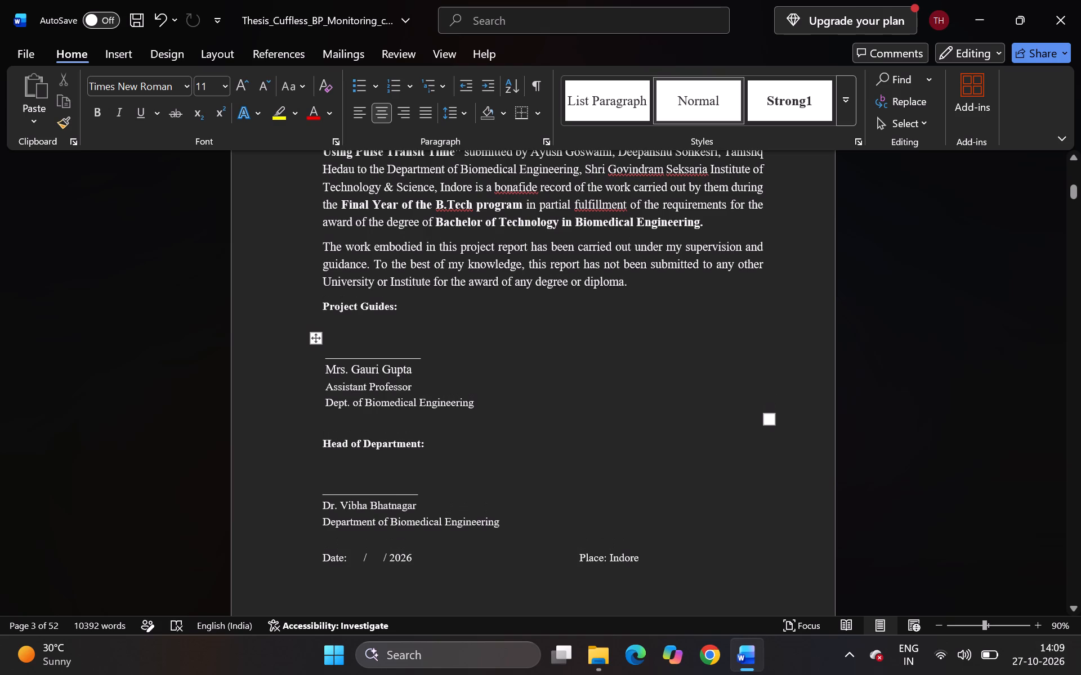
scroll(594, 456, "up", 2)
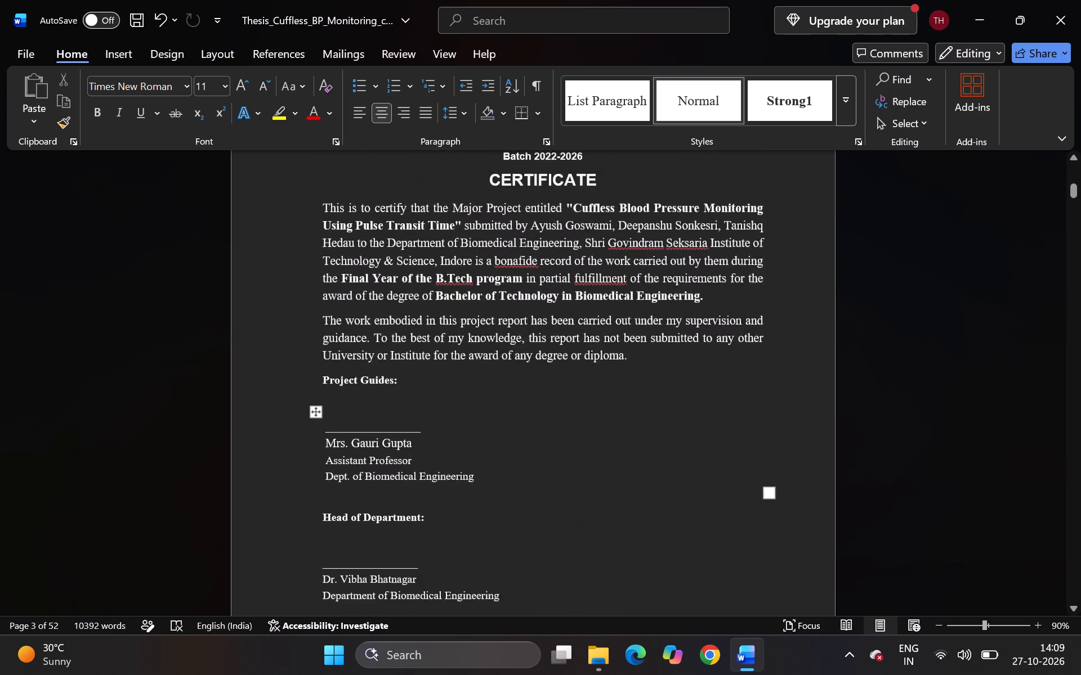
scroll(594, 456, "up", 4)
scroll(594, 456, "down", 1)
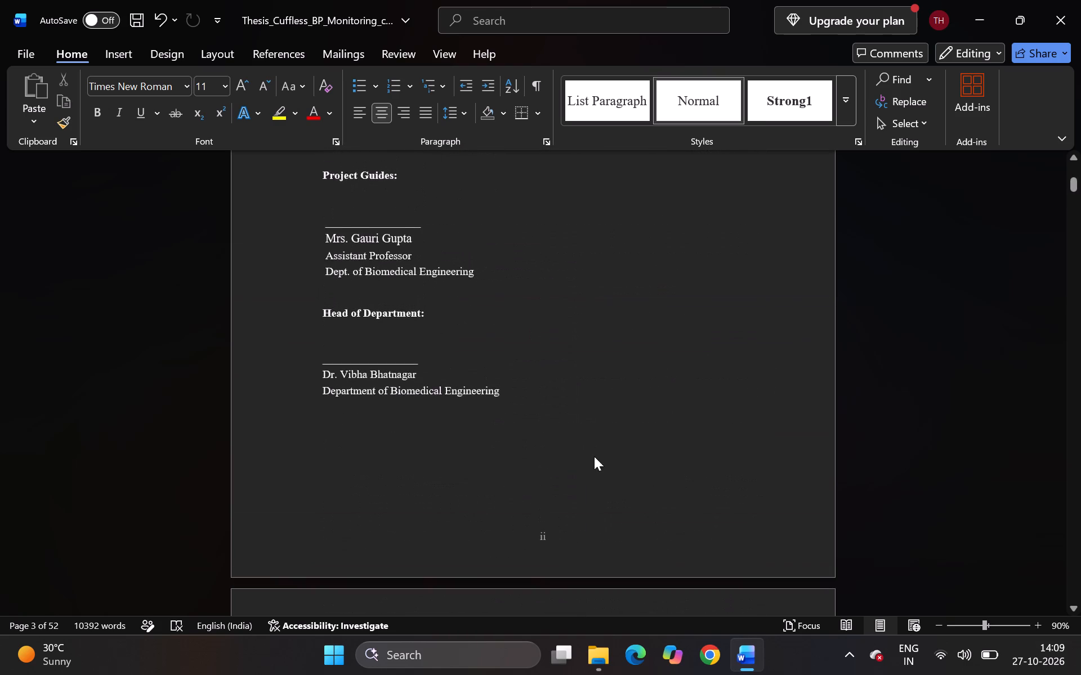
scroll(594, 456, "down", 5)
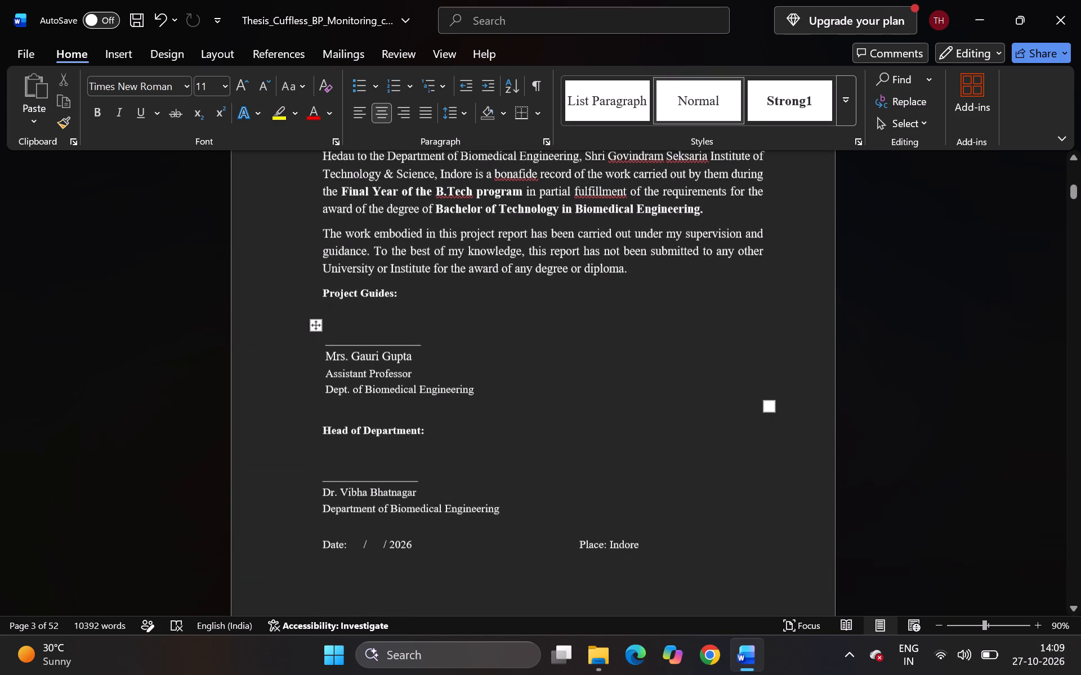
Add three trailing spaces each to the signature line and the name line of the Head of Department block on the Certificate page.
left_click(519, 469)
key("space")
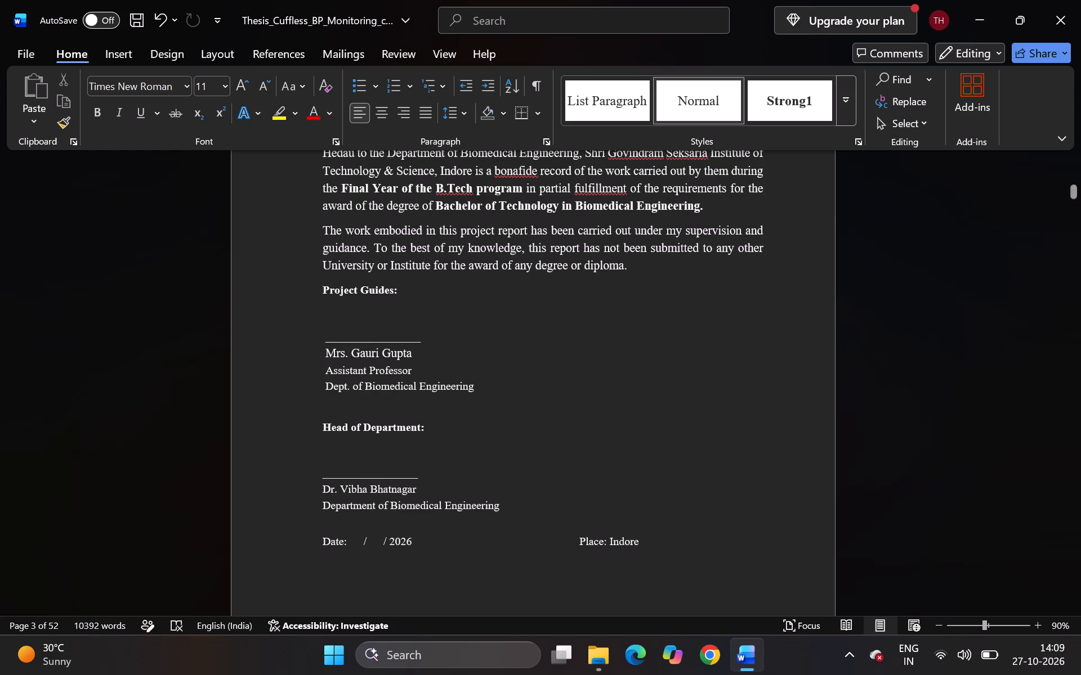
key("space")
key("space")
key("Up")
key("Up")
left_click(432, 490)
key("space")
key("space")
key("space")
Add a run of 21 trailing spaces after the "Head of Department:" heading on the Certificate page.
key("Up")
key("Up")
key("Up")
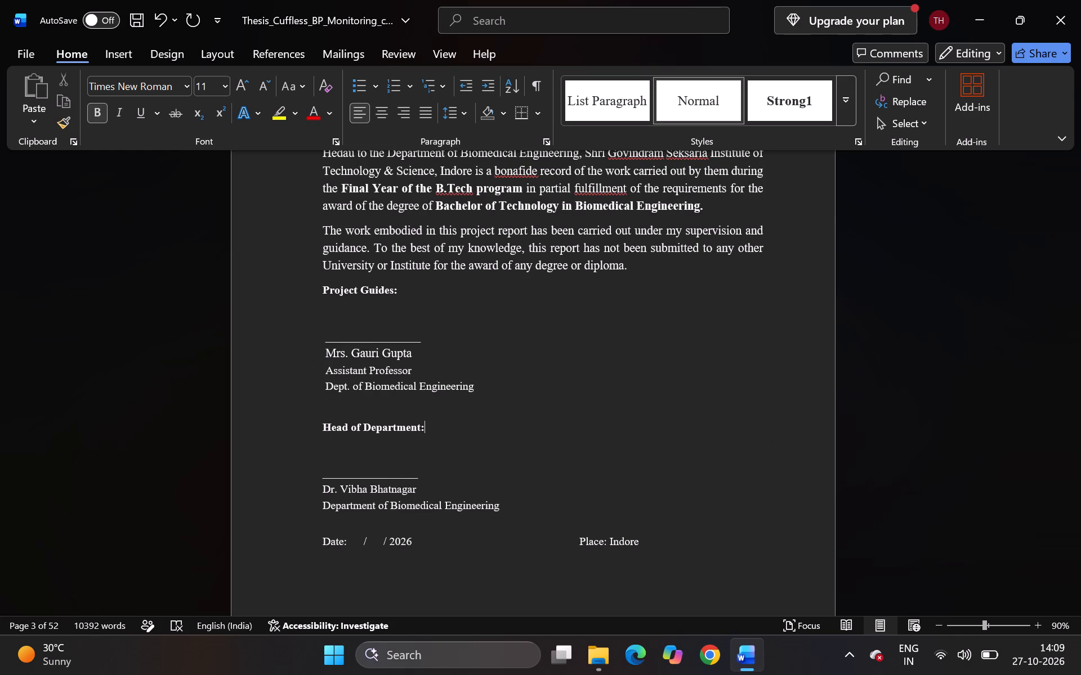
key("space")
key("space")
key("space")
key("space")
key("space")
key("space")
key("space")
key("space")
key("space")
key("space")
key("space")
key("space")
key("space")
key("space")
key("space")
key("space")
key("space")
key("space")
key("space")
key("space")
key("space")
Examine the rest of the Certificate page and the Declaration page's batch line, opening paragraph and bulleted statements.
key("Down")
key("Down")
key("Down")
key("Down")
key("Down")
key("Down")
key("Down")
key("Down")
key("Down")
key("Down")
key("Down")
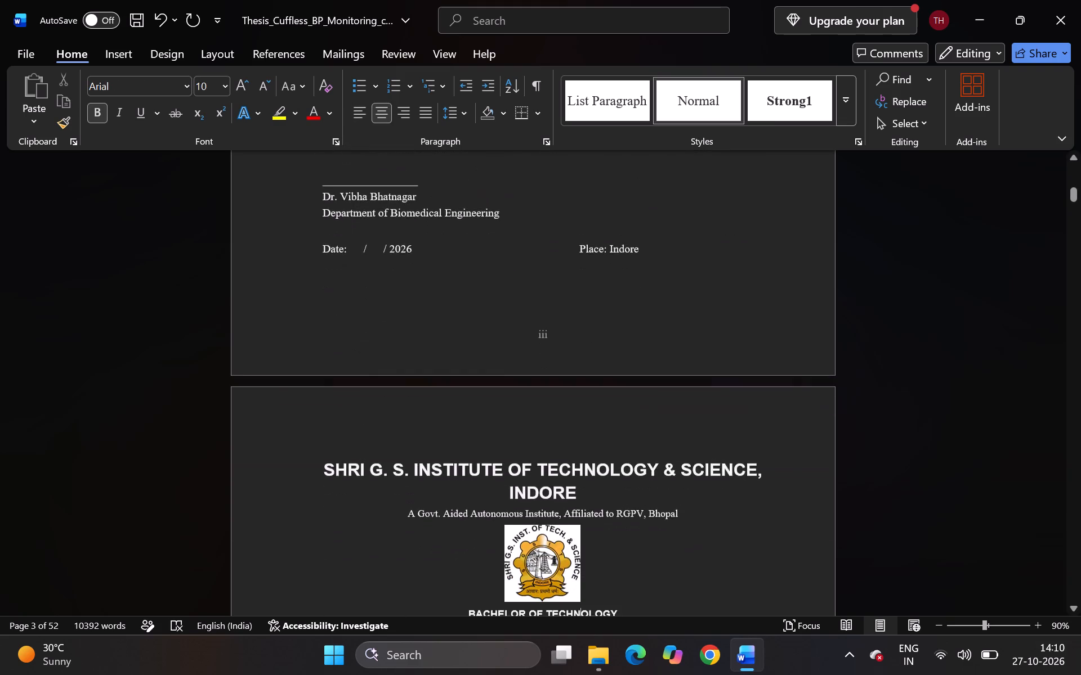
key("Down")
key("Down")
key("Down")
key("Down")
key("Down")
key("Down")
key("Down")
key("Down")
key("Down")
key("Down")
key("Down")
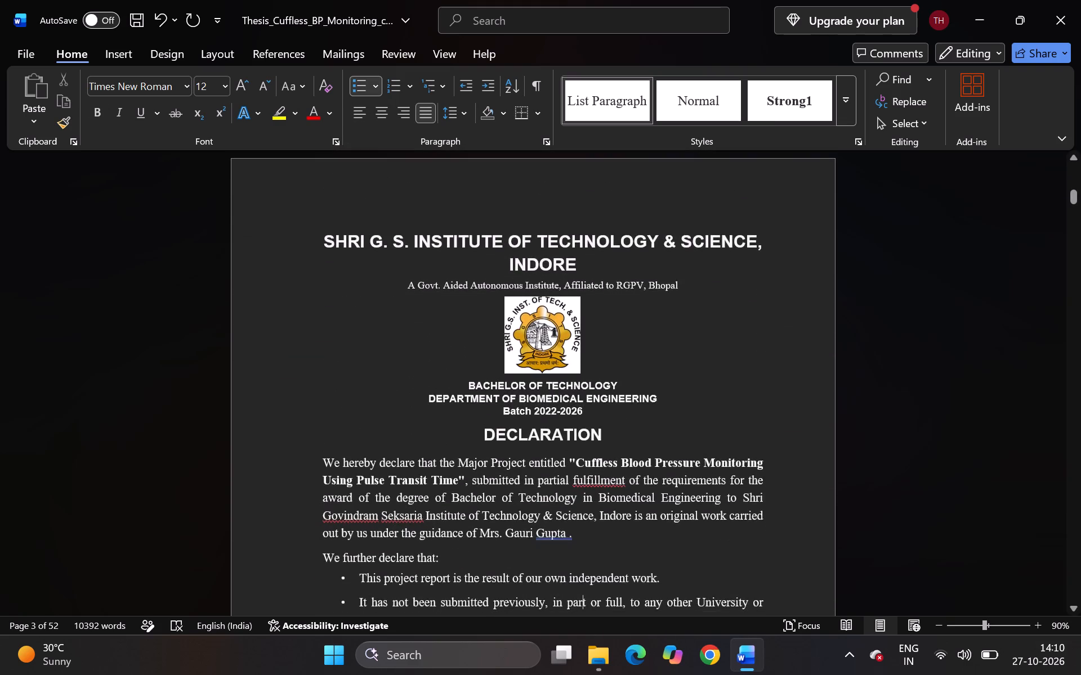
key("Down")
key("Down")
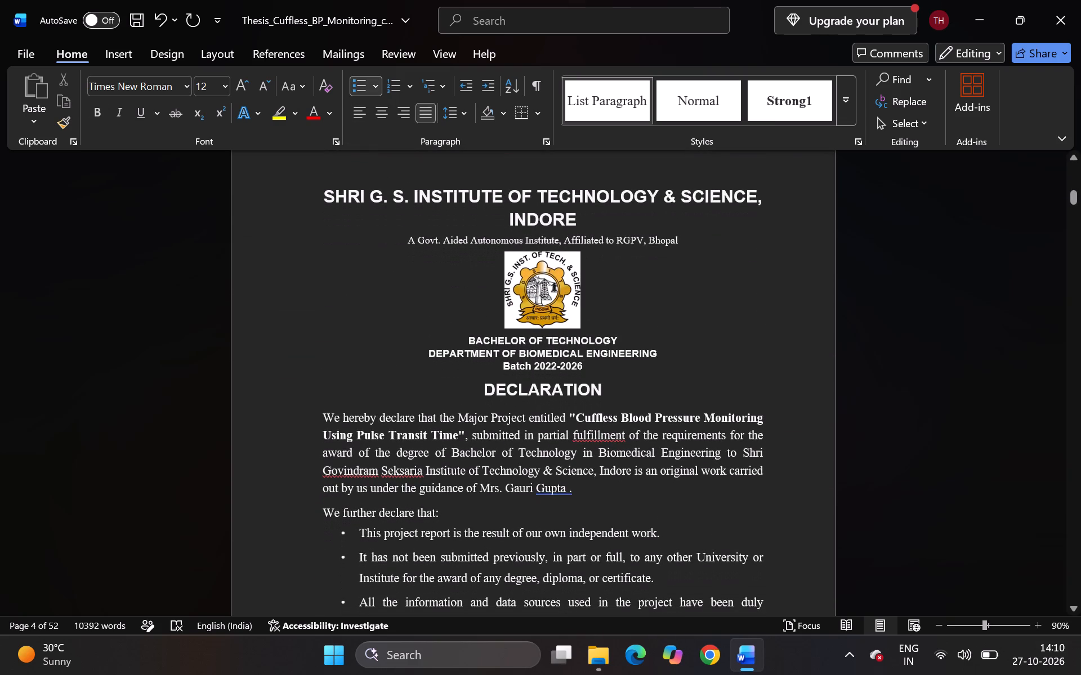
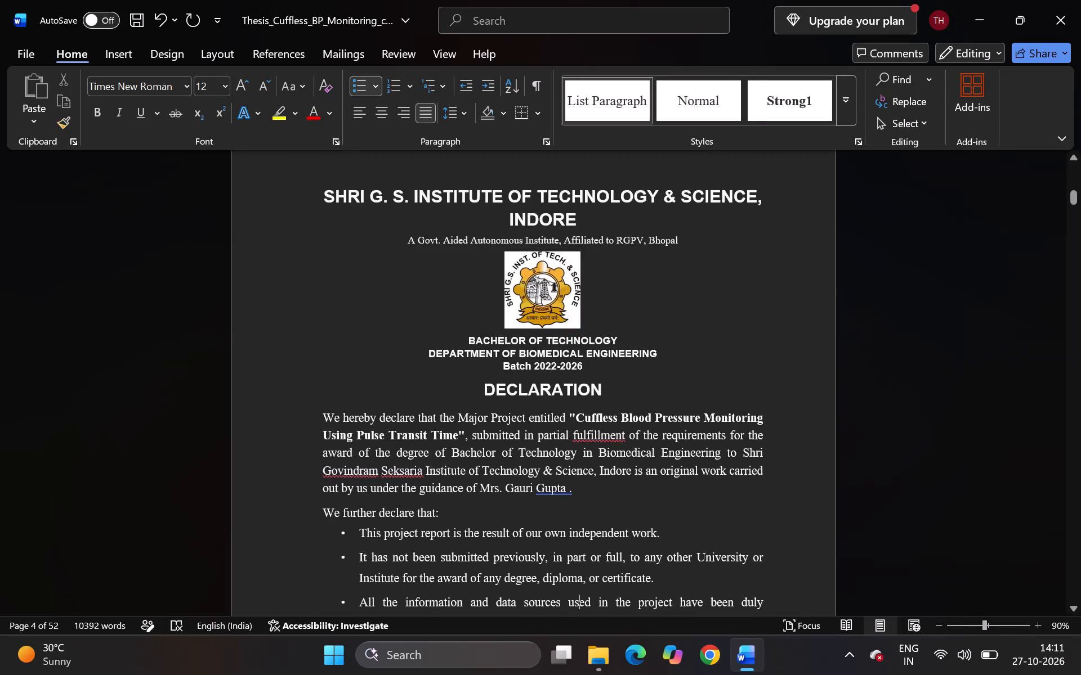
Review the front matter backwards from the Declaration page through the Certificate and Recommendation pages to the cover page.
scroll(487, 512, "down", 2)
scroll(487, 512, "up", 3)
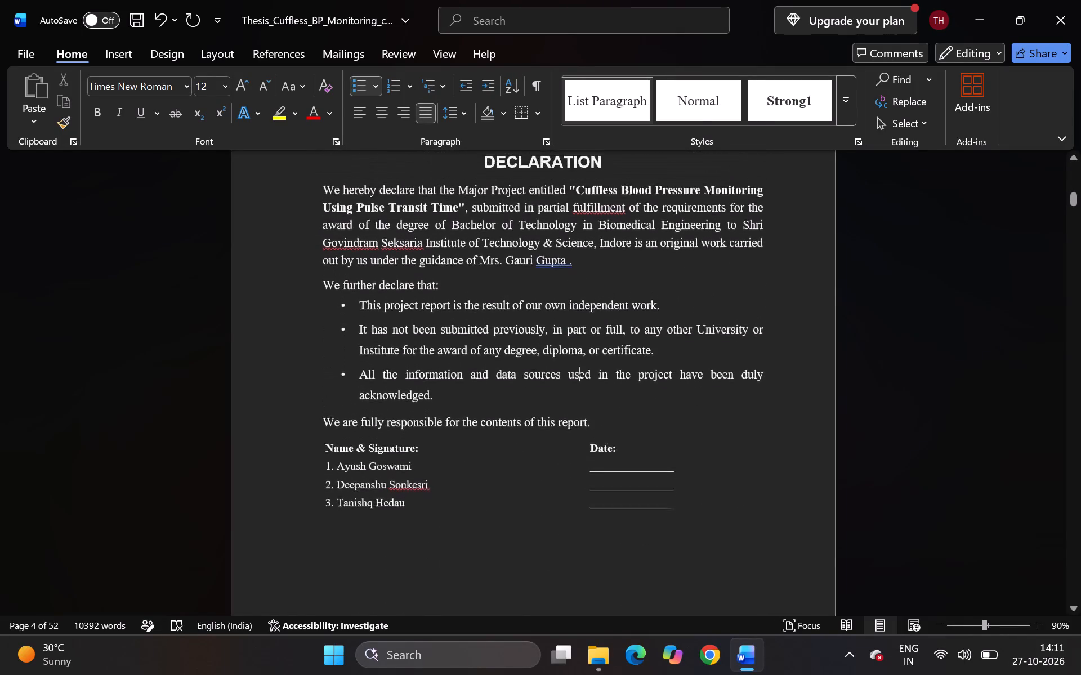
scroll(487, 512, "up", 5)
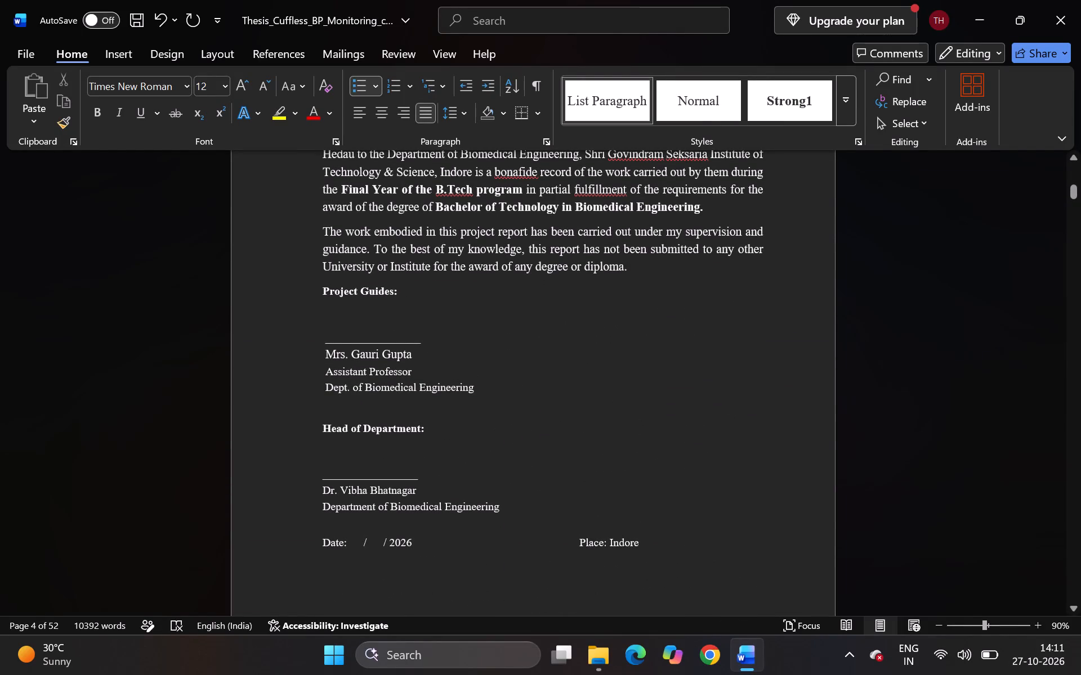
scroll(487, 512, "up", 1)
scroll(623, 424, "up", 1)
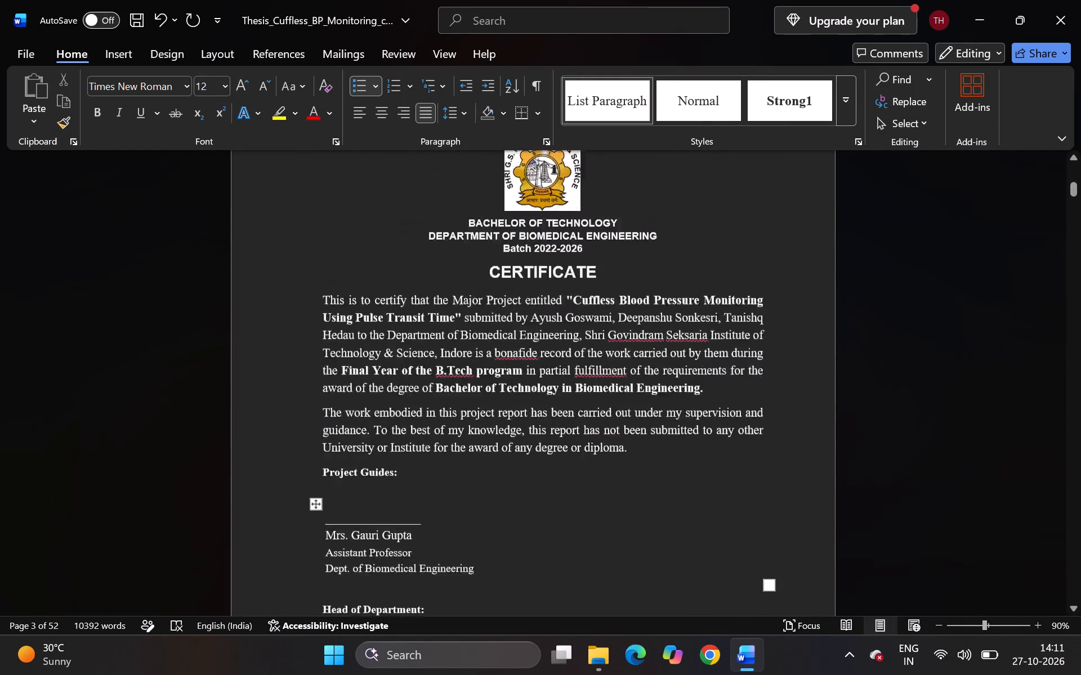
scroll(623, 424, "up", 7)
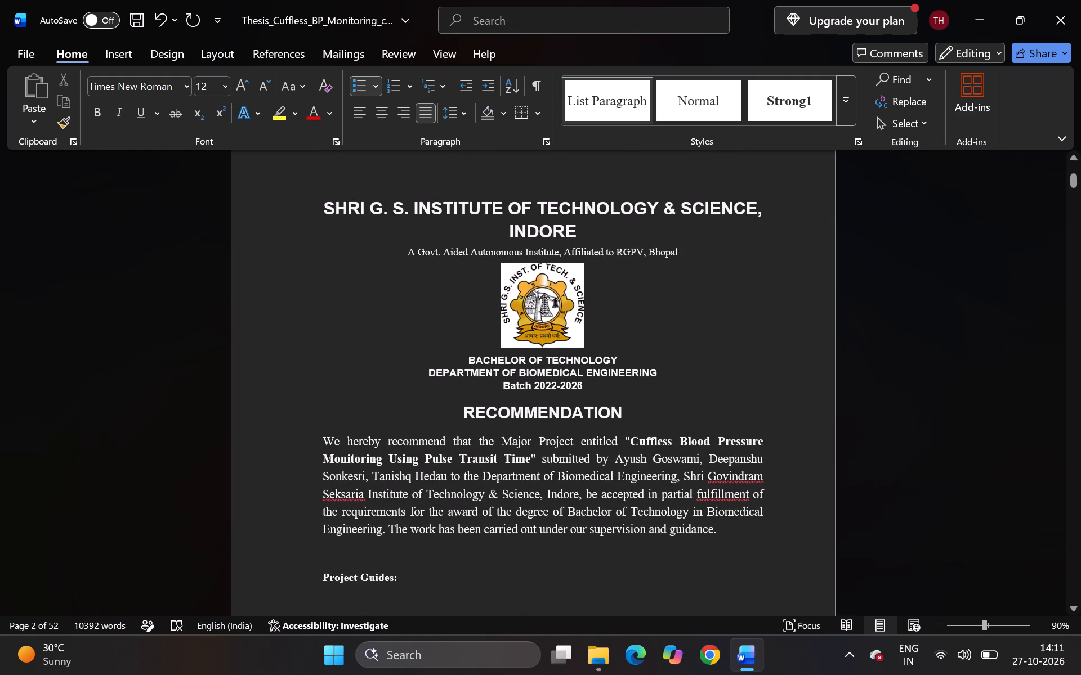
scroll(623, 424, "up", 6)
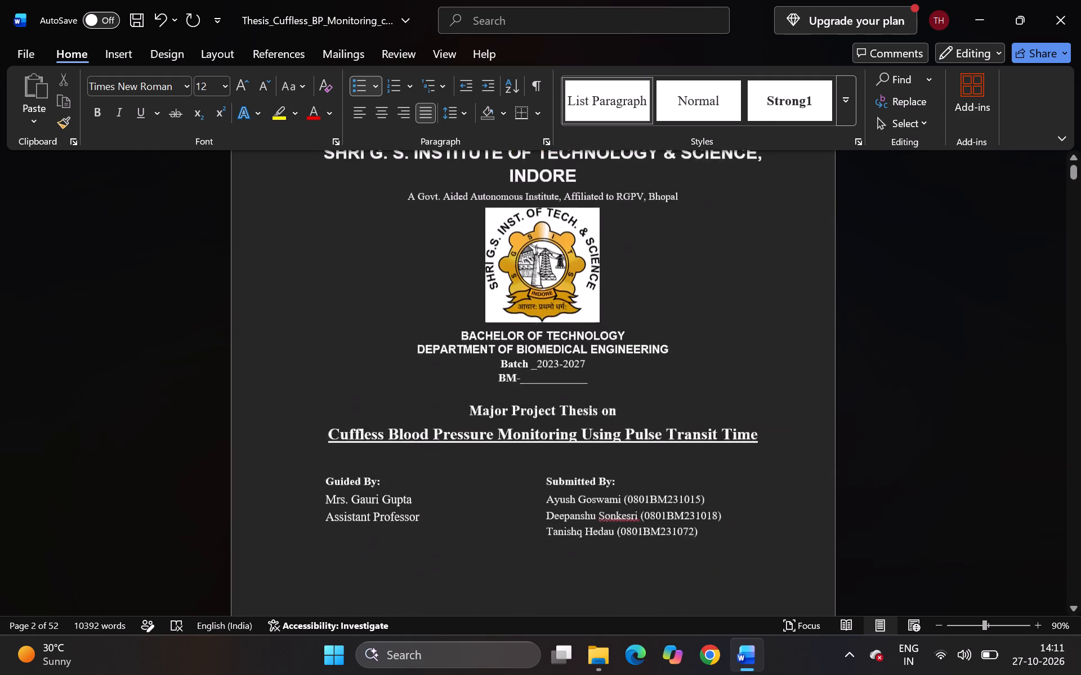
scroll(623, 424, "up", 7)
Examine the cover page's batch line, title and Guided By/Submitted By details, and the Recommendation page's batch line and text.
scroll(623, 424, "down", 1)
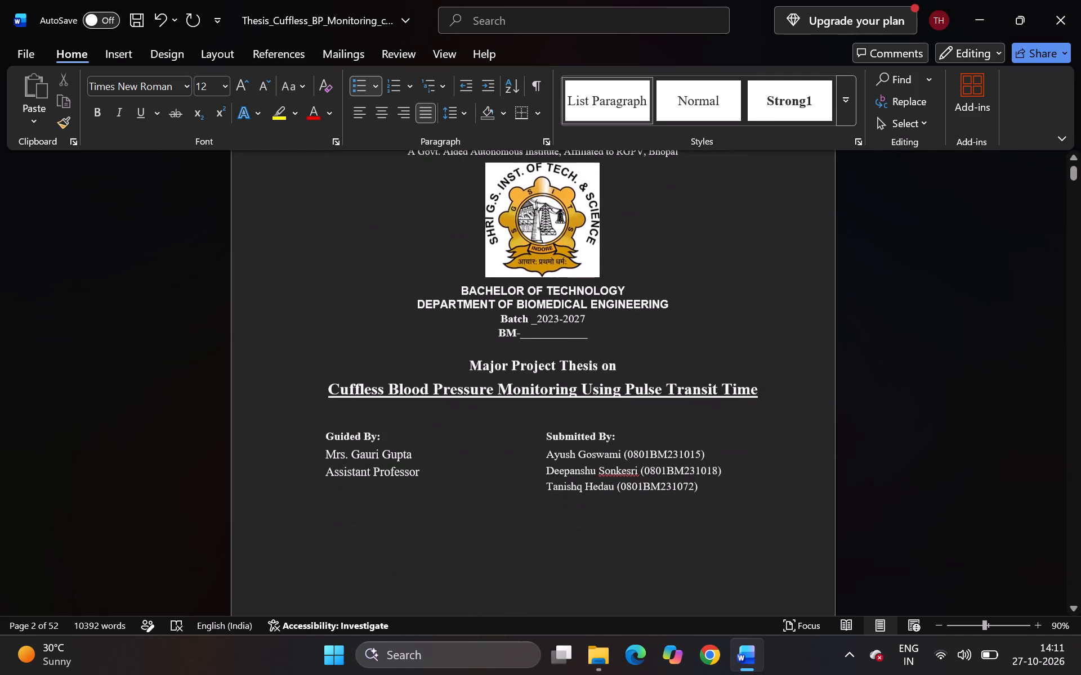
scroll(623, 424, "down", 1)
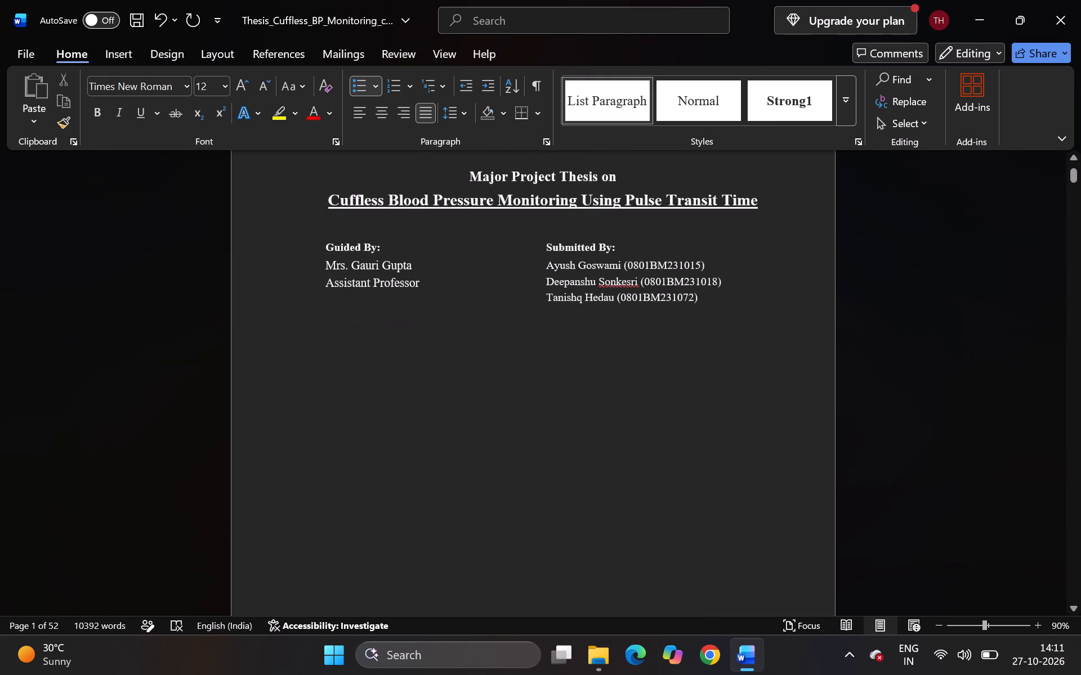
scroll(623, 424, "down", 1)
scroll(623, 424, "up", 2)
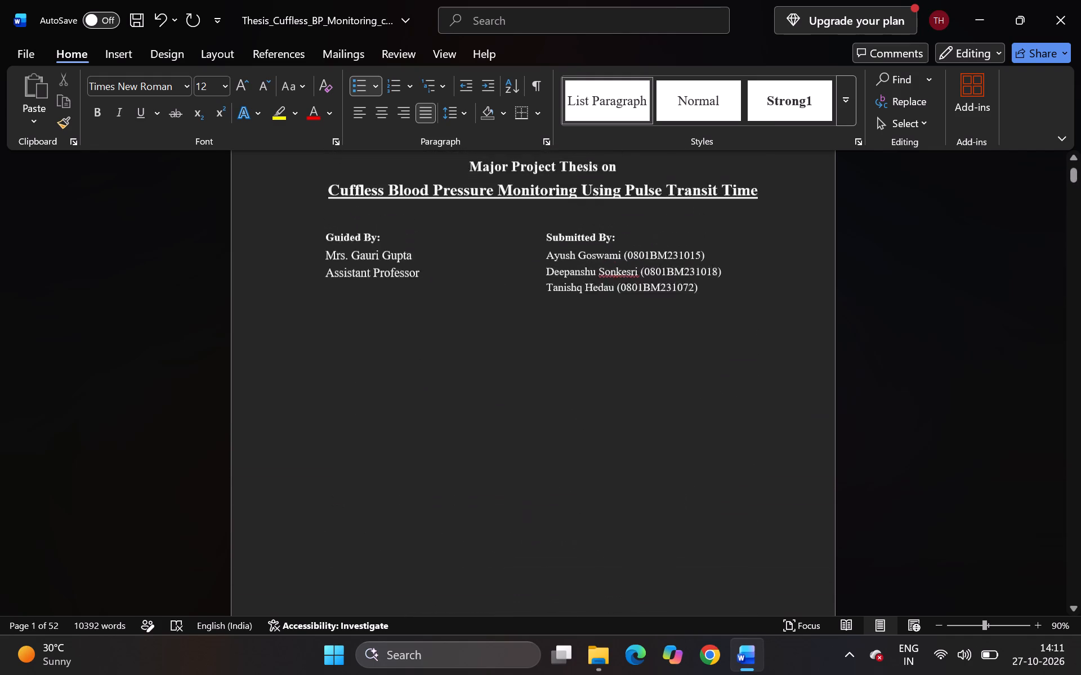
scroll(623, 424, "up", 2)
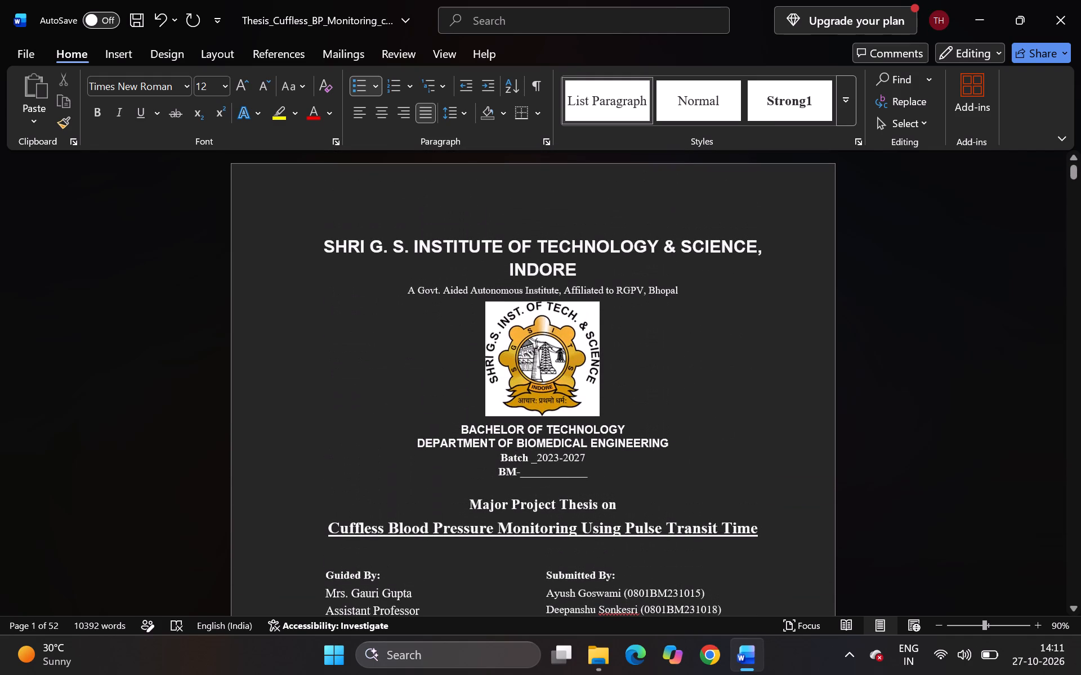
scroll(623, 424, "down", 1)
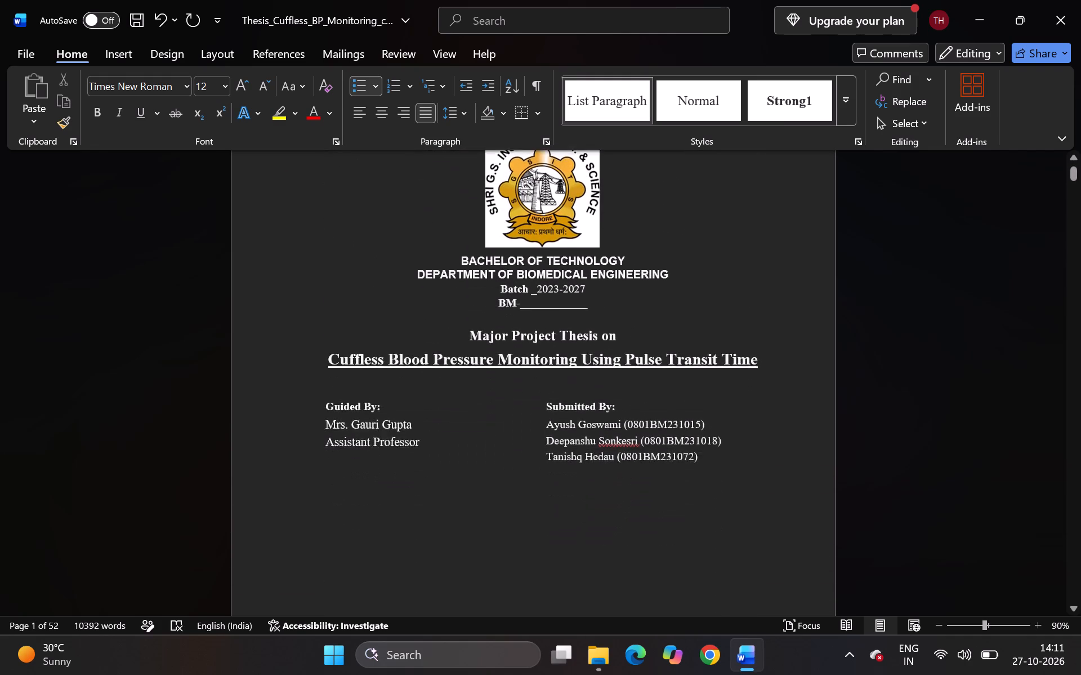
scroll(623, 424, "down", 4)
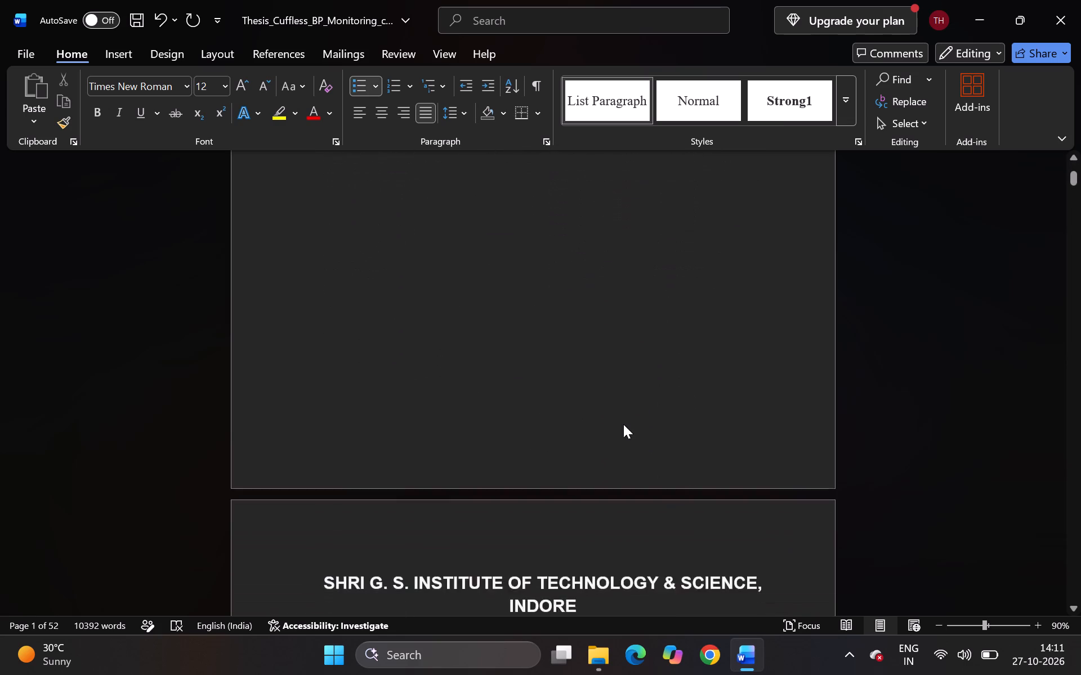
scroll(623, 424, "up", 2)
scroll(623, 424, "down", 1)
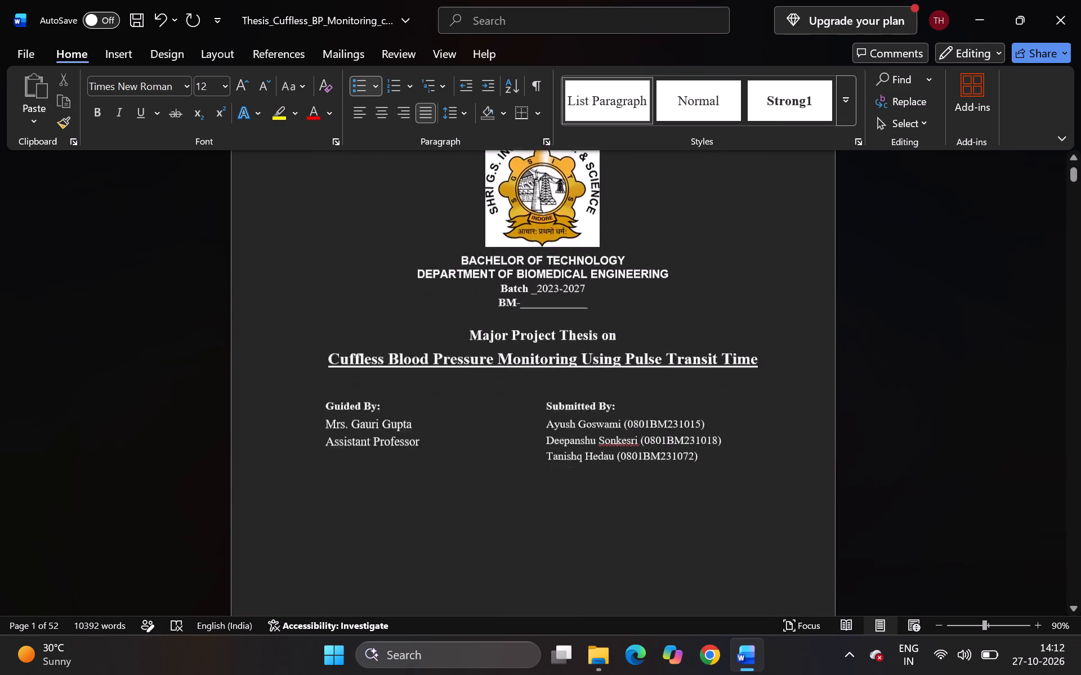
scroll(623, 424, "down", 5)
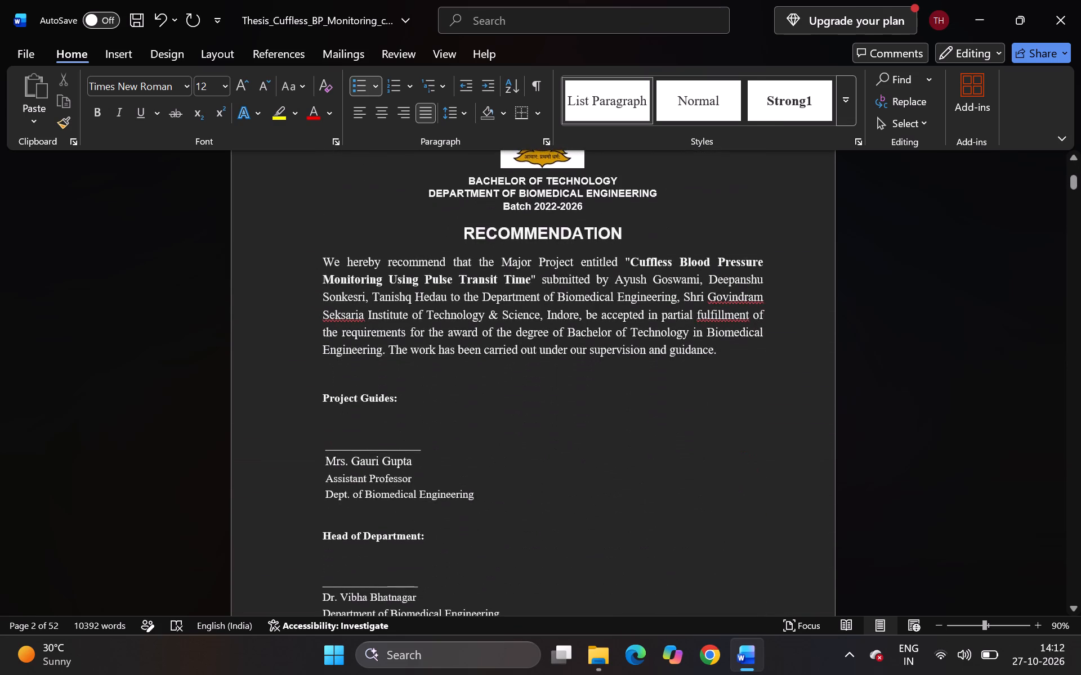
Add three blank lines below the "Department of Biomedical Engineering" line of the Head of Department block on the Recommendation page.
scroll(623, 424, "down", 1)
left_click(497, 274)
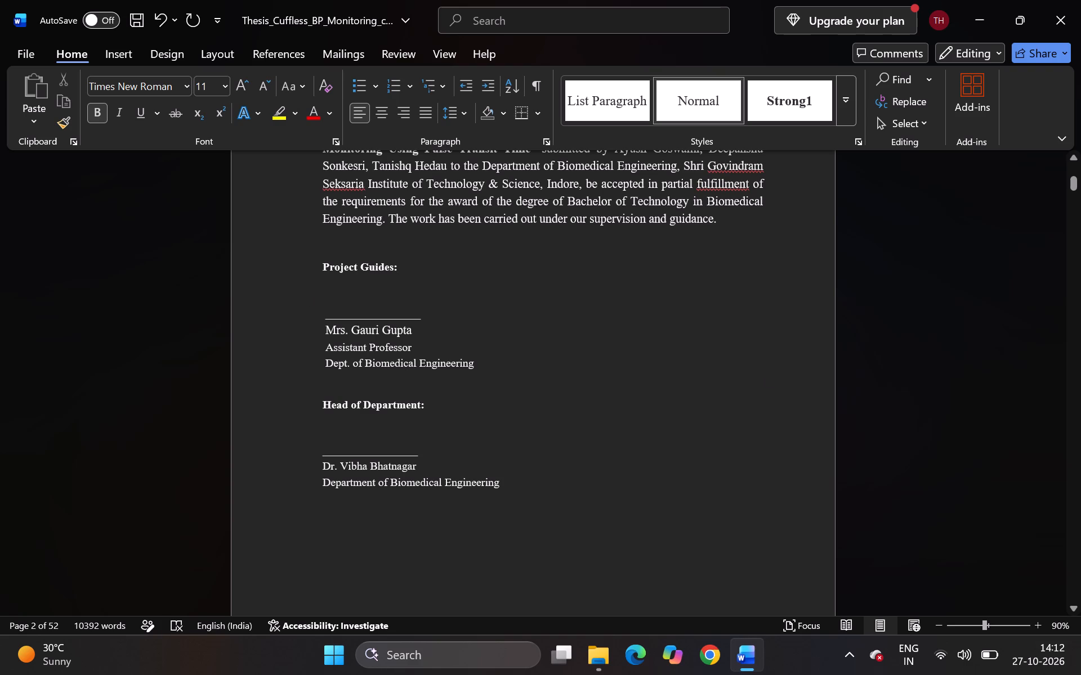
left_click_drag(316, 413, 498, 496)
left_click(516, 517)
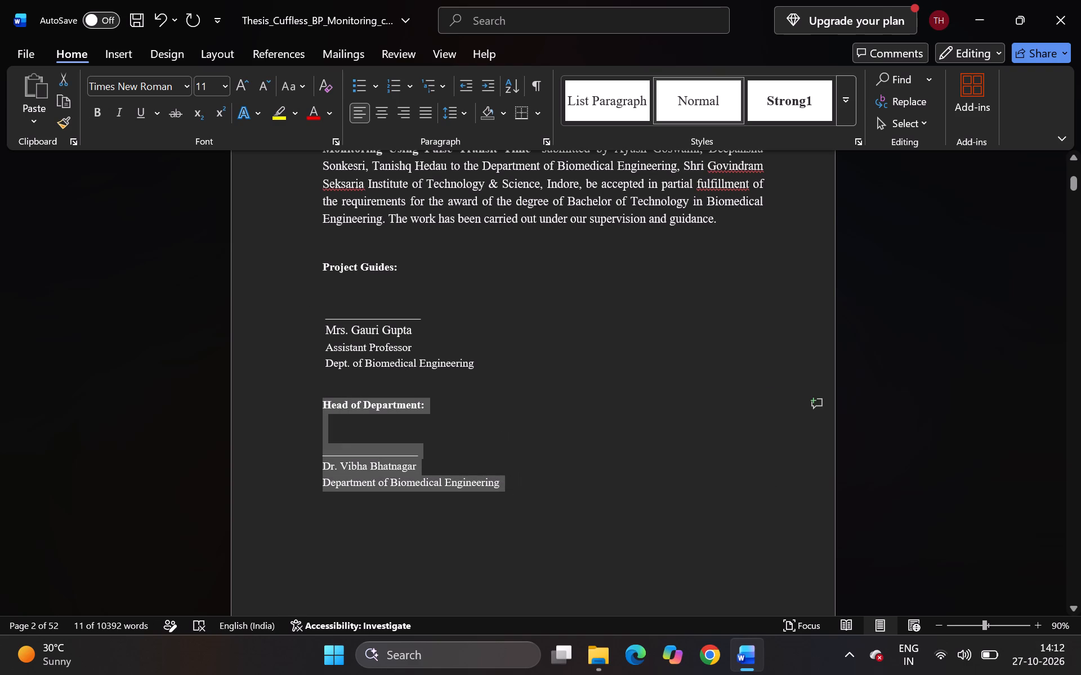
scroll(433, 531, "down", 1)
key("Return")
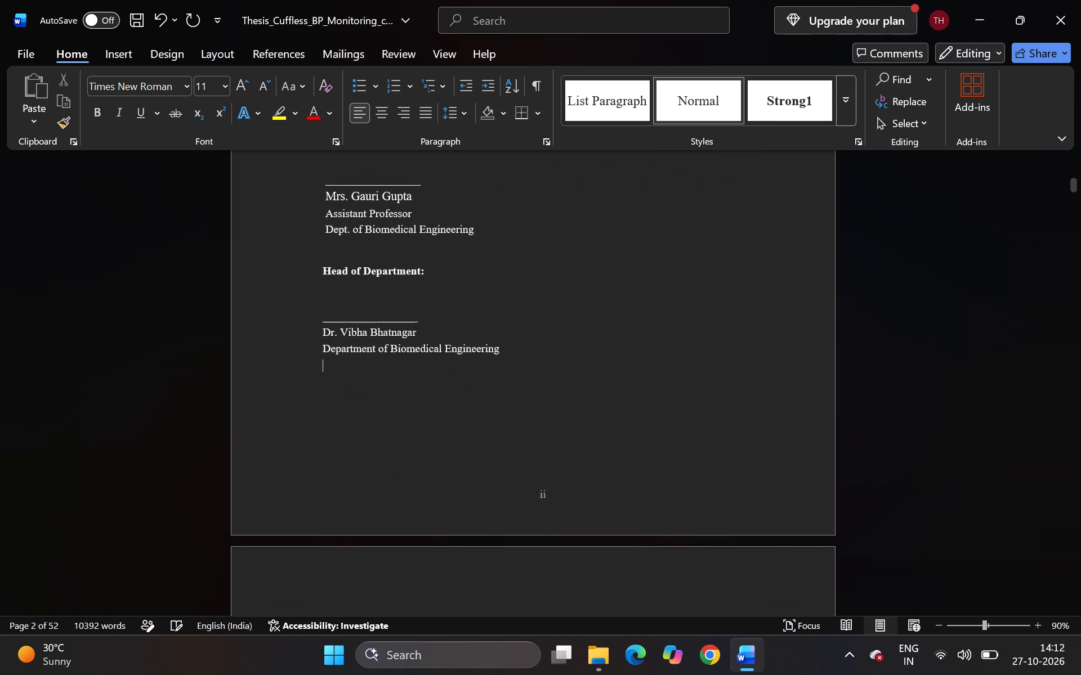
key("space")
key("Return")
key("Return")
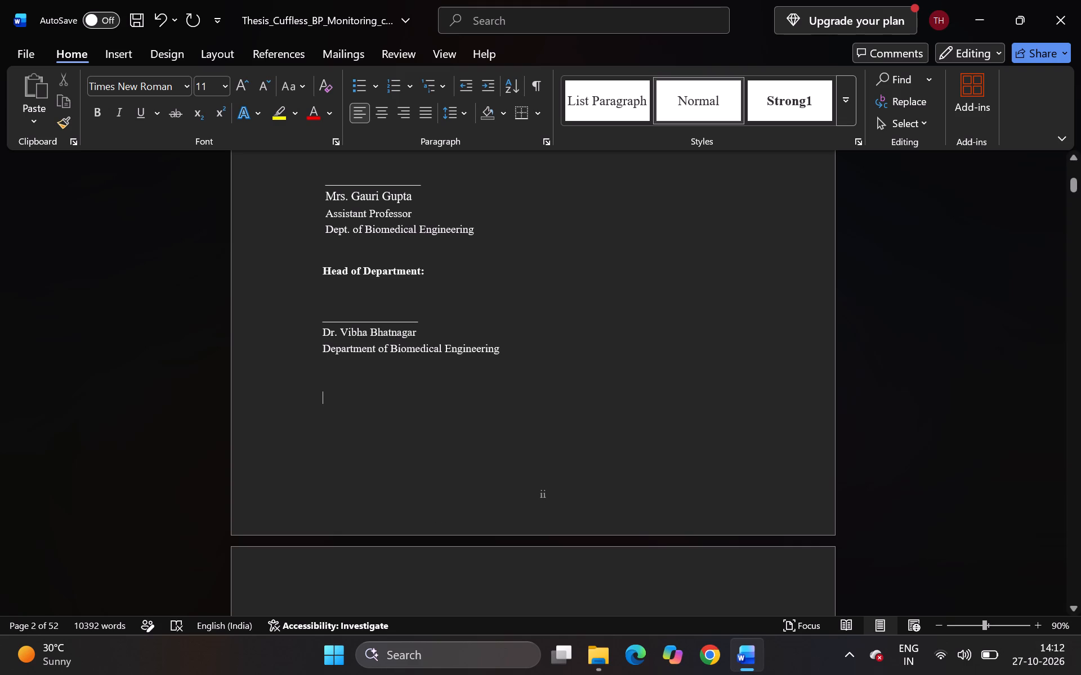
left_click_drag(325, 269, 362, 265)
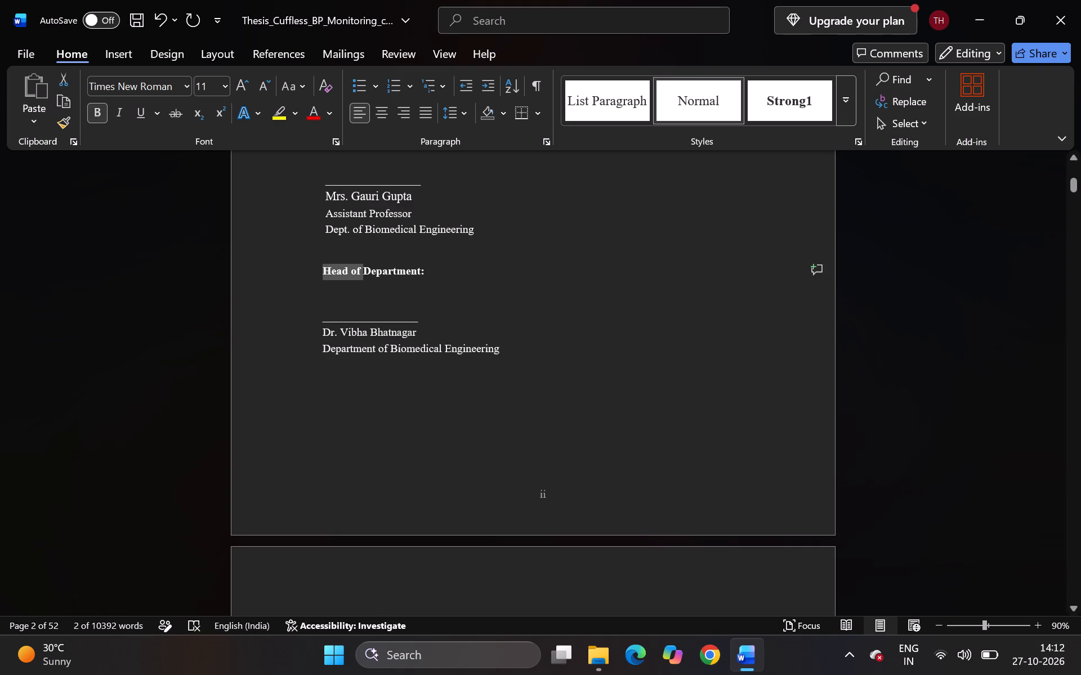
left_click(312, 416)
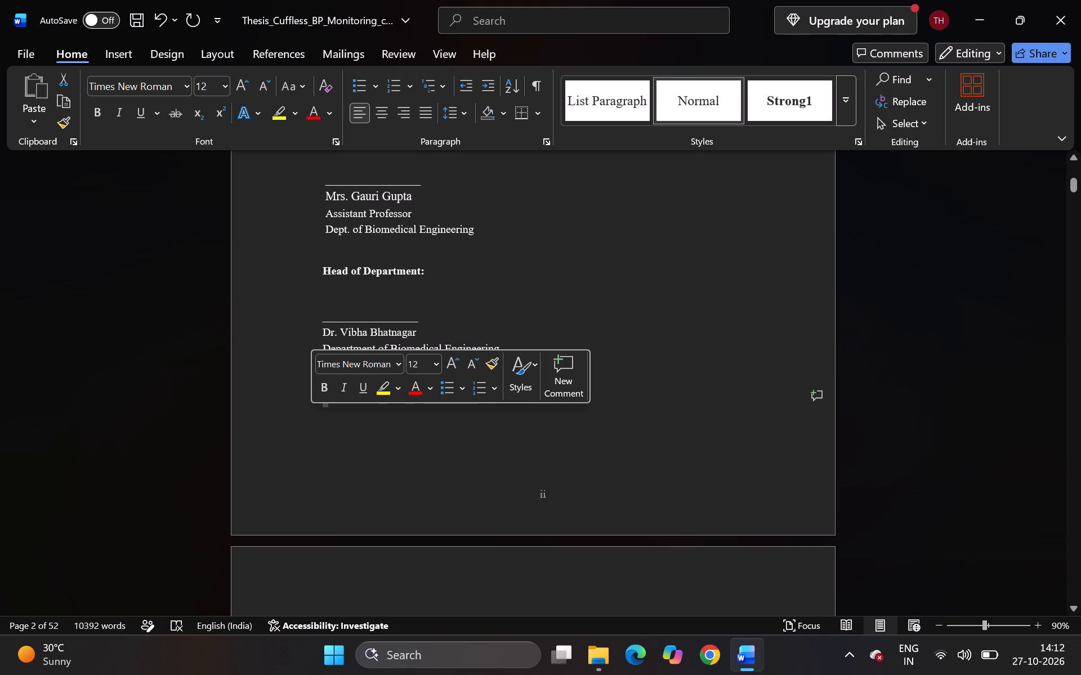
left_click(382, 441)
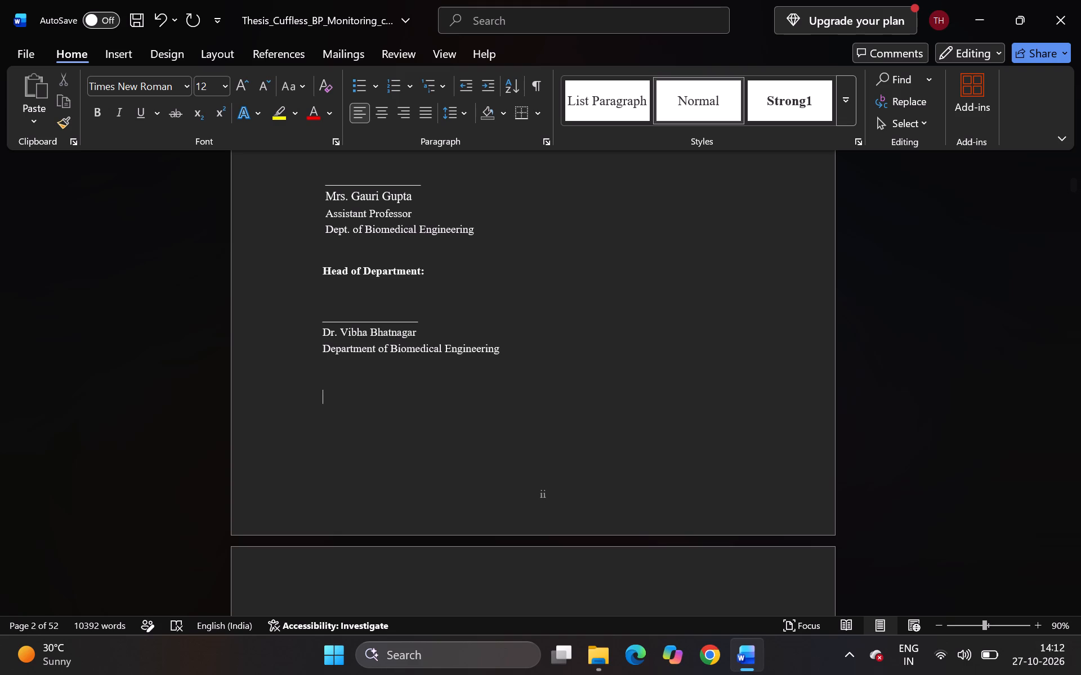
Examine the Certificate page's signature section, including the Date and Place line and the empty table cell beside the guide's signature.
scroll(331, 389, "up", 5)
scroll(331, 389, "down", 1)
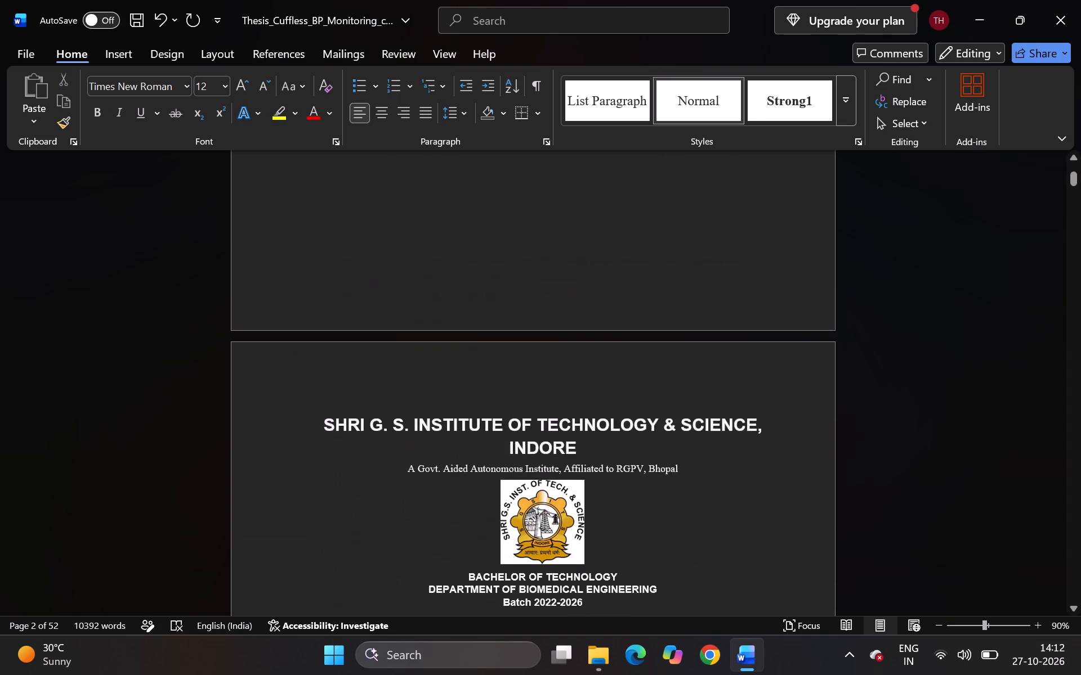
scroll(331, 389, "down", 6)
scroll(331, 389, "right", 1)
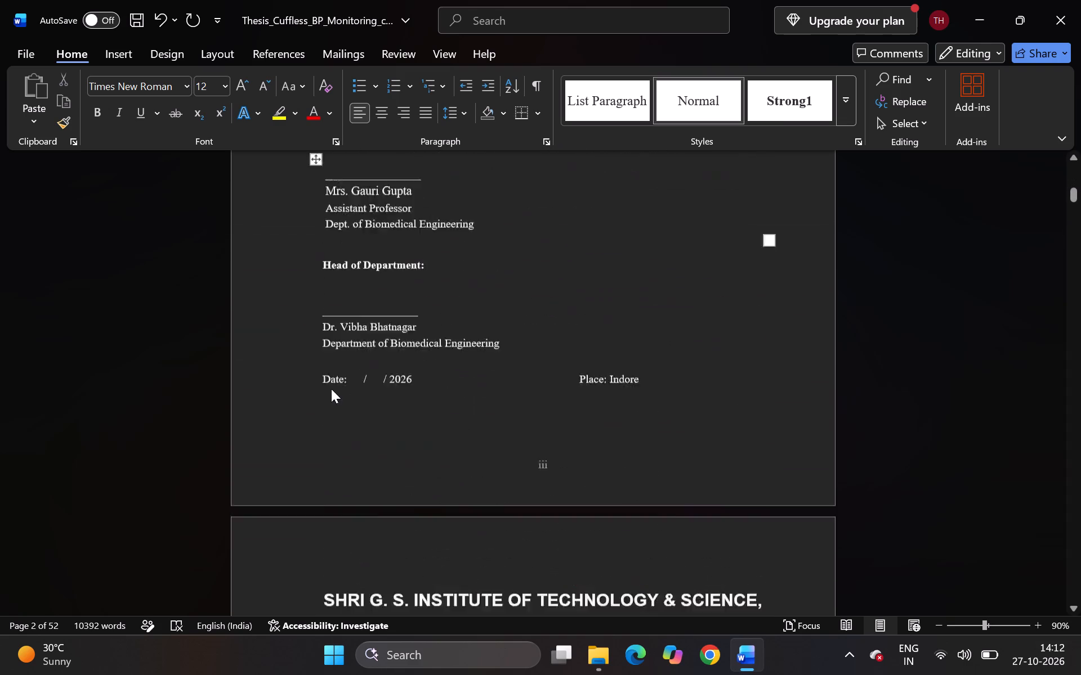
scroll(331, 389, "right", 1)
scroll(331, 389, "up", 1)
scroll(331, 389, "right", 1)
scroll(331, 389, "down", 1)
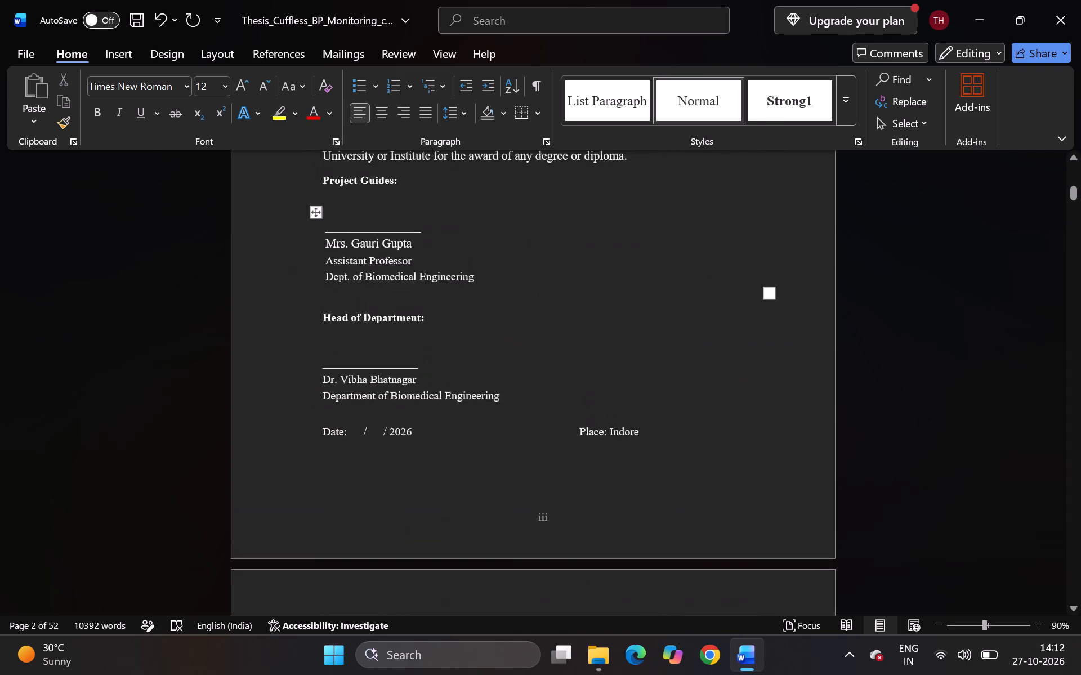
scroll(331, 389, "down", 1)
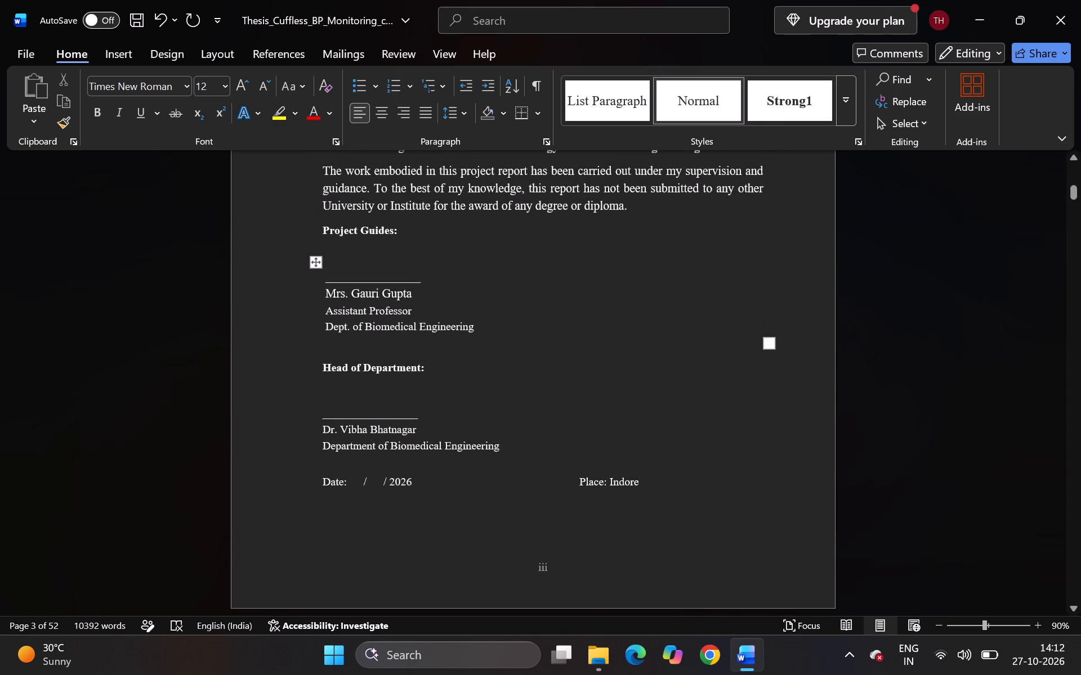
scroll(506, 420, "up", 1)
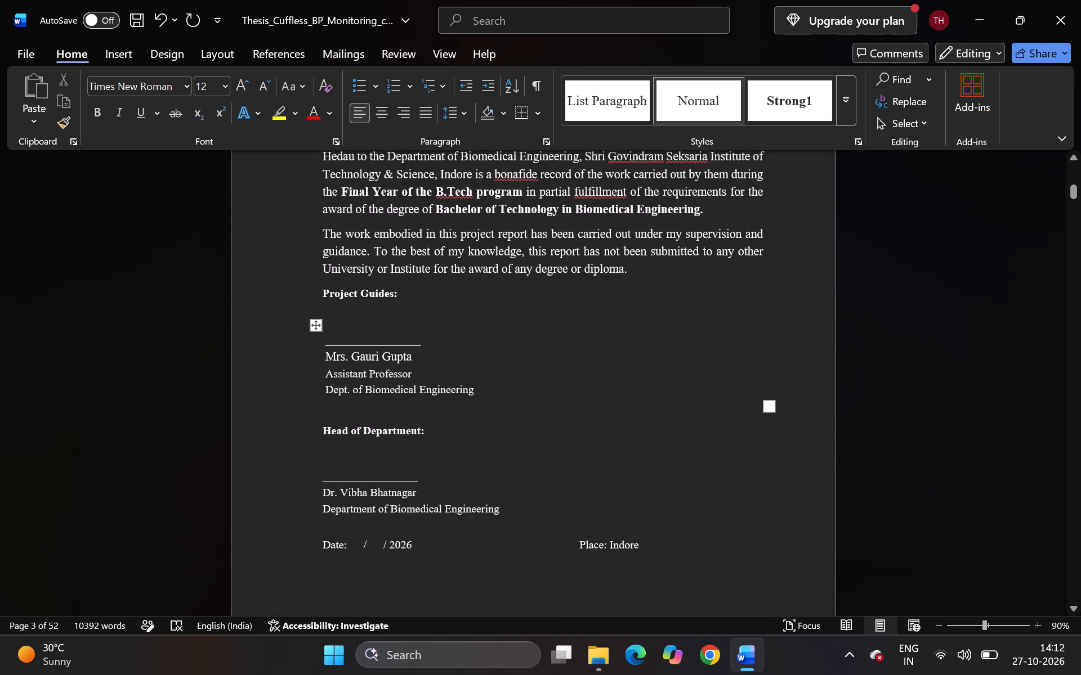
left_click(544, 341)
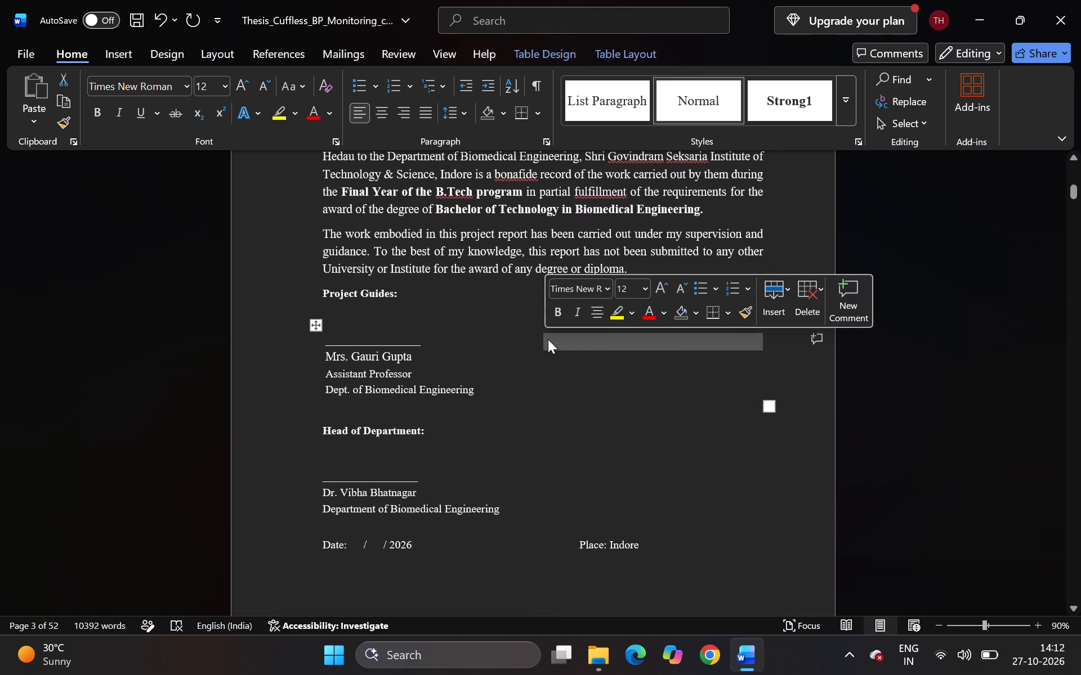
left_click(1080, 368)
scroll(672, 408, "up", 2)
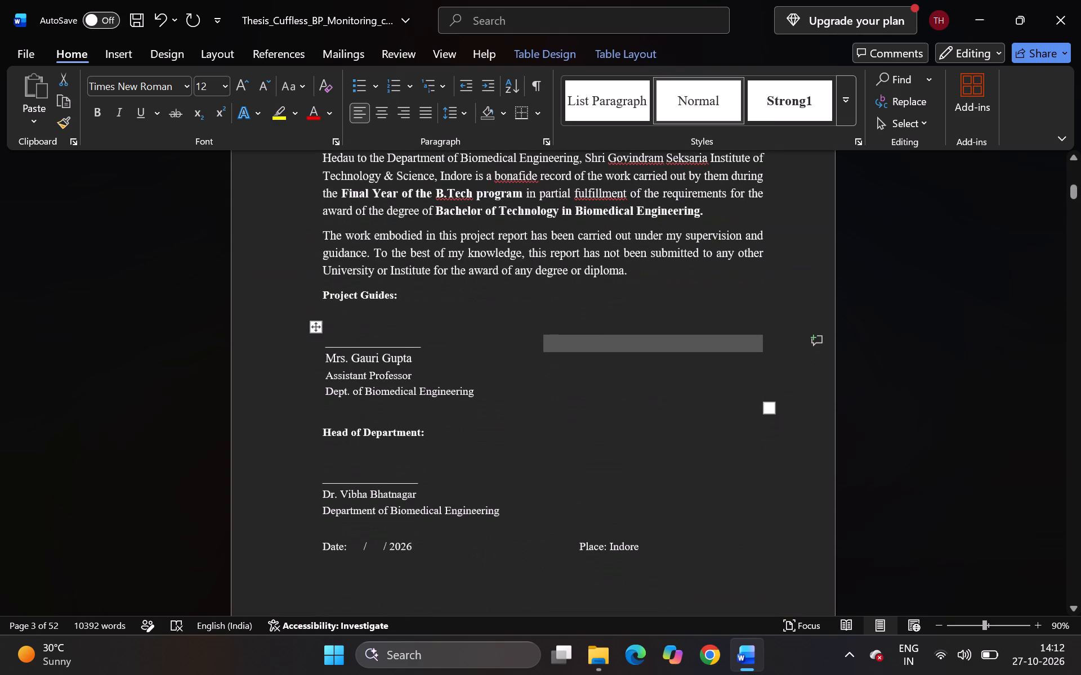
left_click(570, 398)
left_click(262, 425)
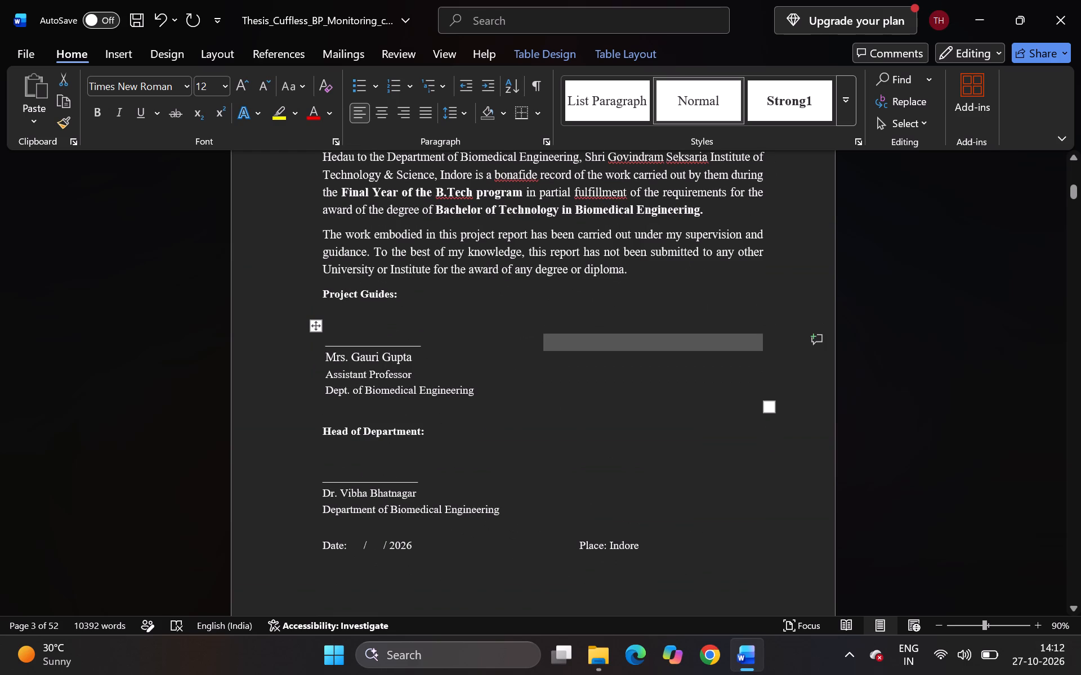
Add a long run of trailing spaces after the "Project Guides:" heading on the Certificate page, extending past the middle of the line.
left_click(419, 302)
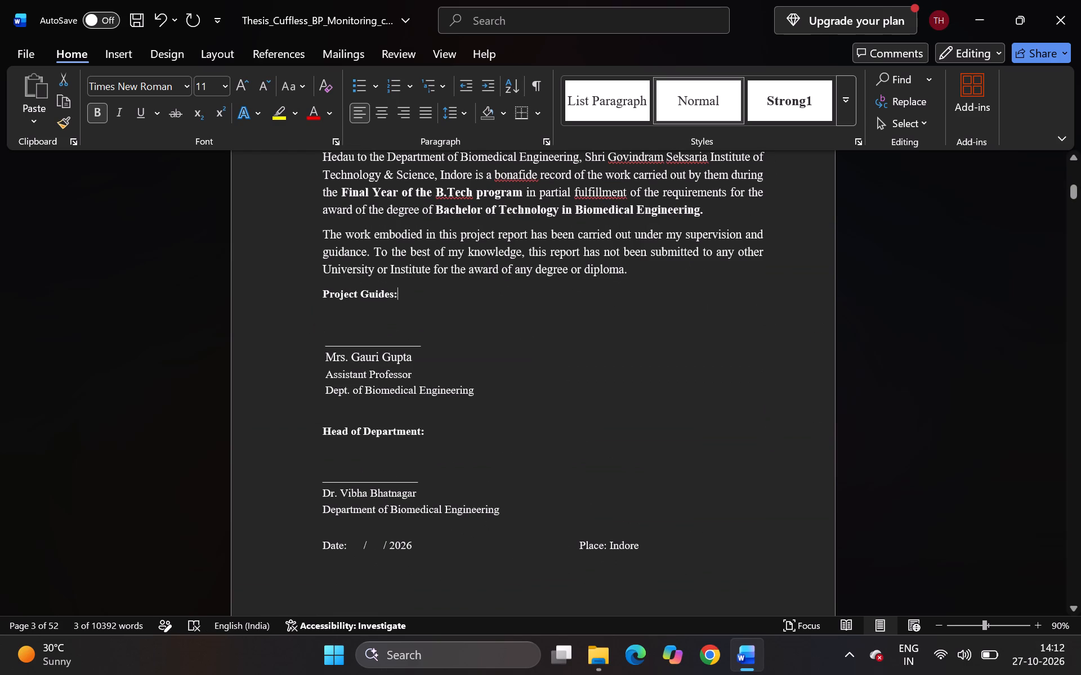
key("space")
key("space")
key("space")
key("space")
key("space")
key("space")
key("space")
key("space")
key("space")
key("space")
key("space")
key("space")
key("space")
key("space")
key("space")
key("space")
key("space")
key("space")
key("space")
key("space")
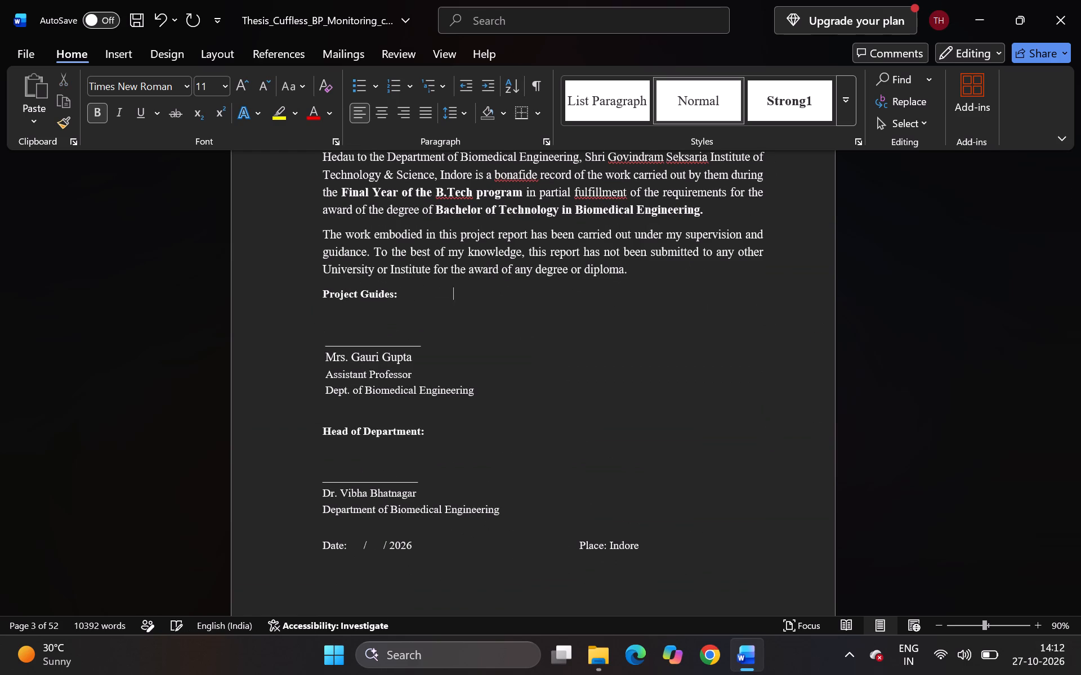
scroll(446, 304, "right", 1)
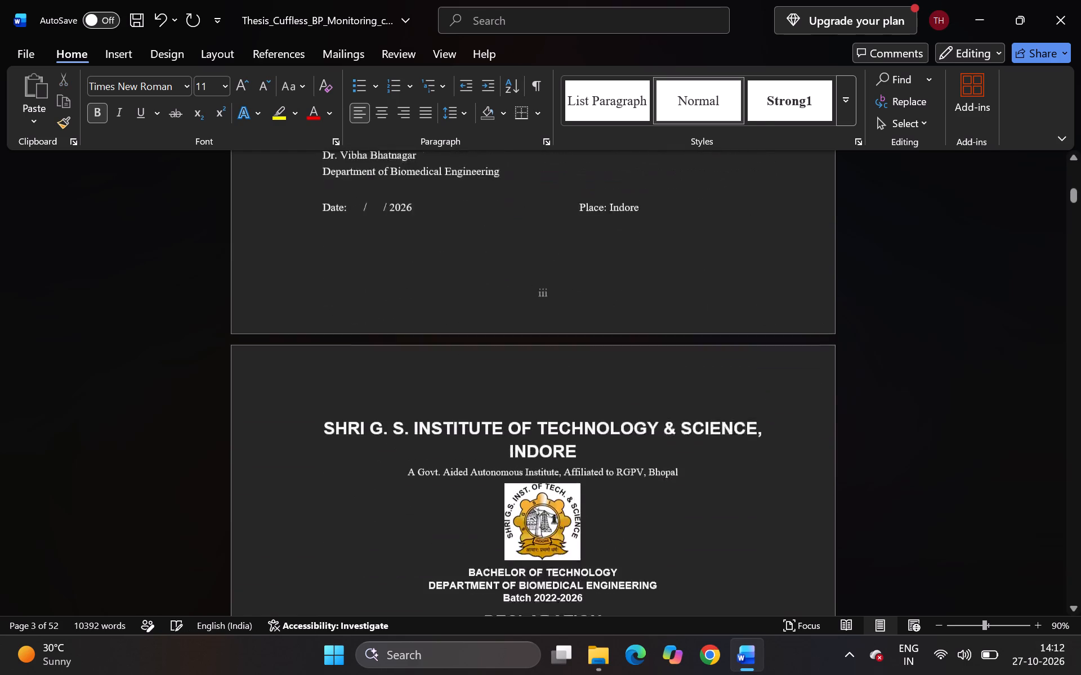
scroll(446, 304, "right", 1)
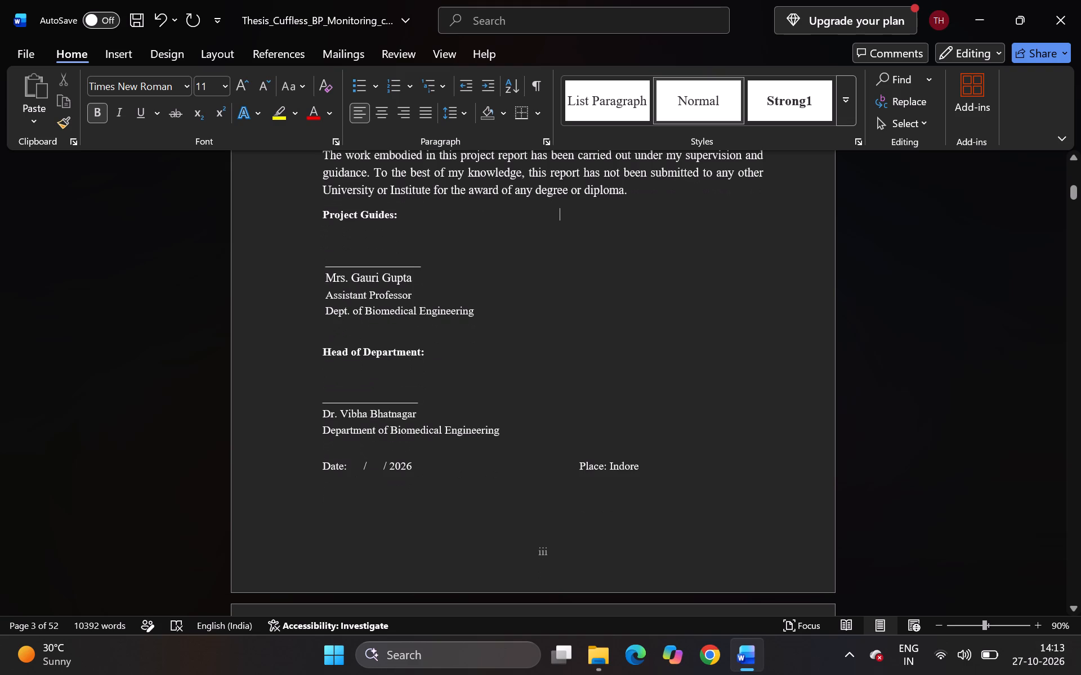
Skim the rest of the thesis from the Acknowledgement and Abstract through the chapters to the end of the document.
scroll(446, 304, "down", 7)
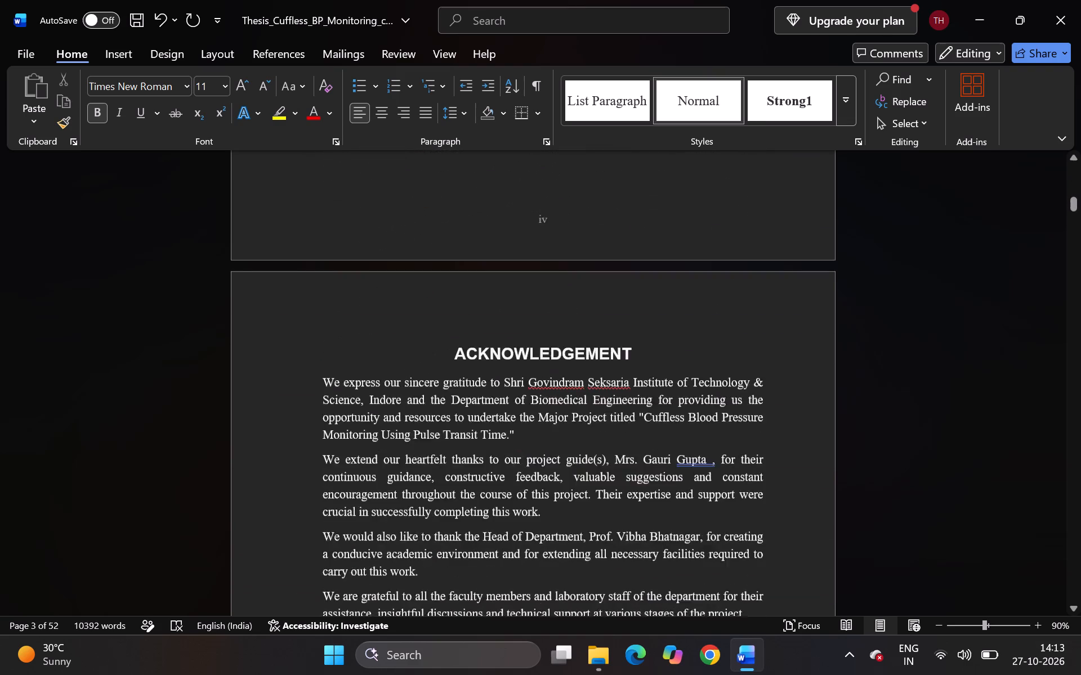
scroll(446, 304, "up", 3)
scroll(446, 304, "down", 9)
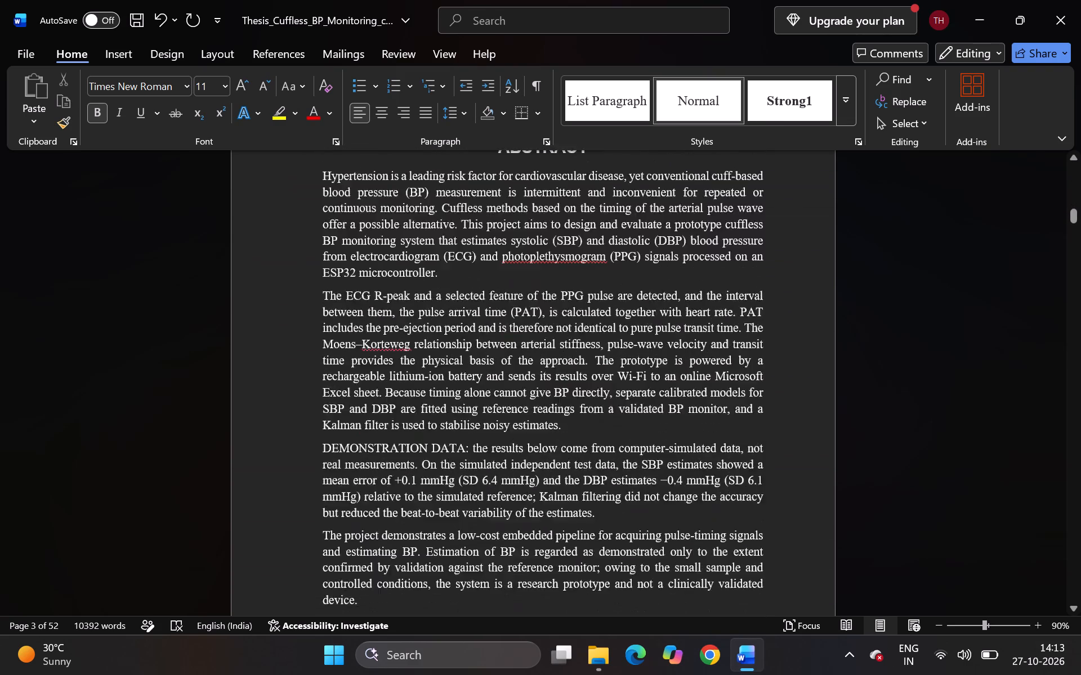
scroll(446, 304, "down", 17)
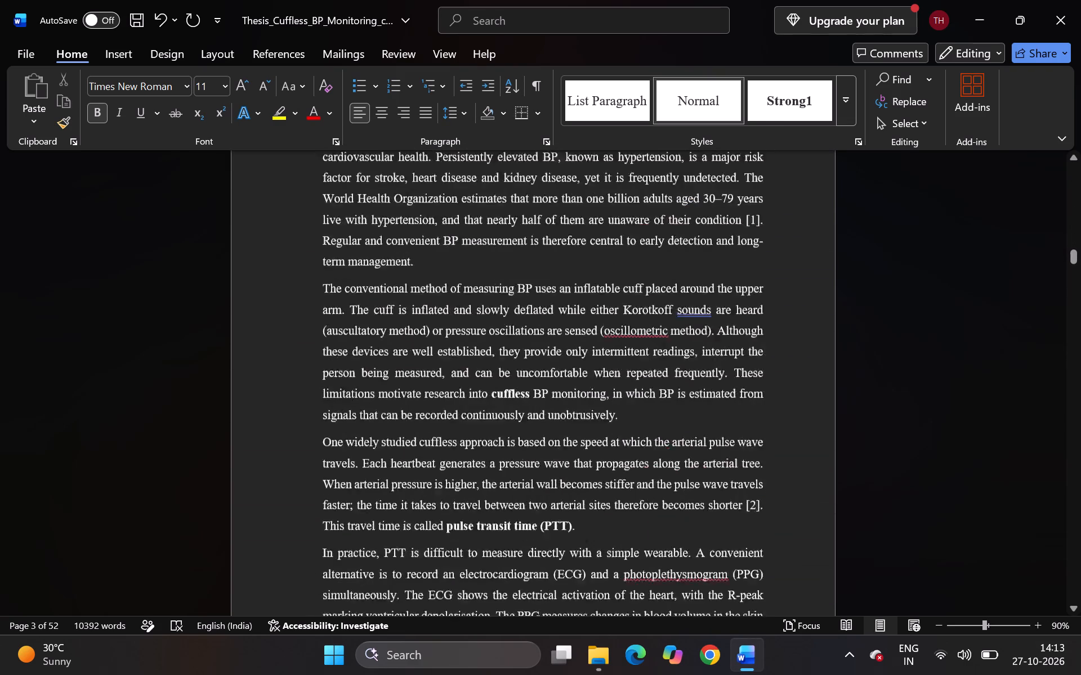
scroll(446, 304, "down", 14)
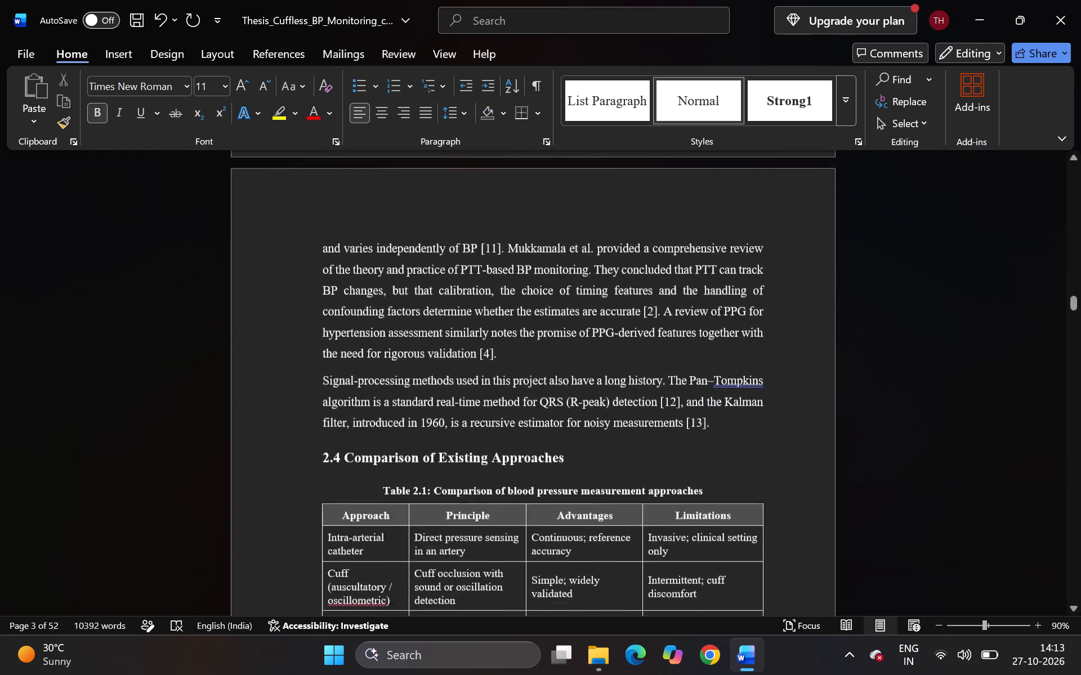
scroll(446, 304, "down", 2)
scroll(446, 304, "down", 20)
scroll(446, 304, "down", 20)
scroll(446, 304, "down", 16)
scroll(446, 304, "down", 9)
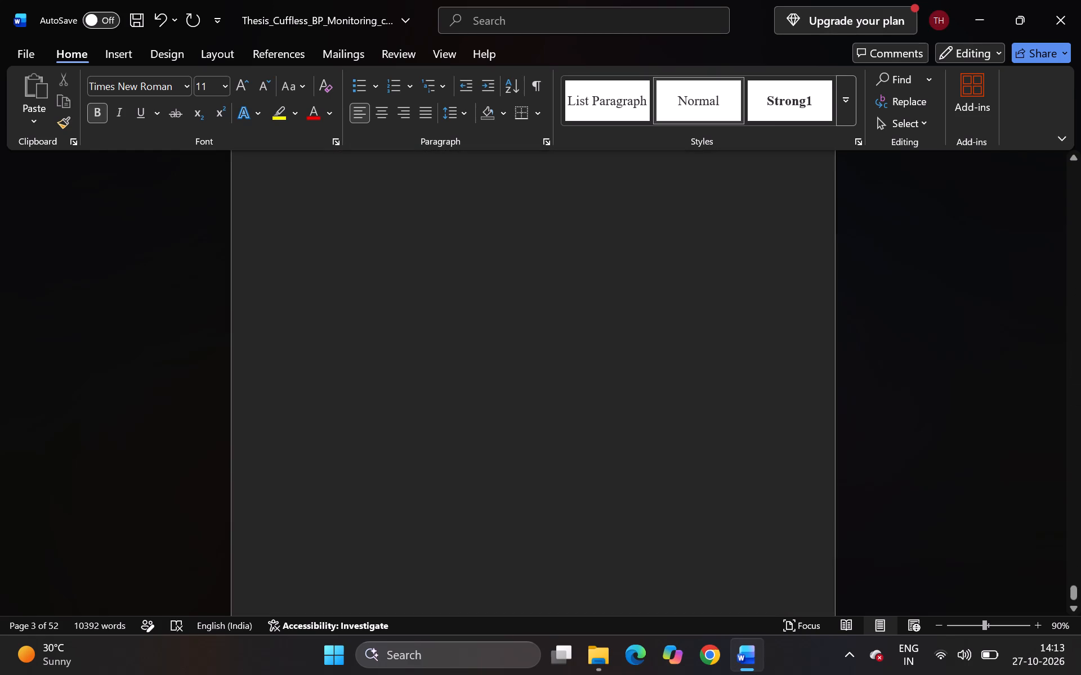
scroll(446, 304, "down", 6)
Delete the stray underscore before "2023-2027" in the Batch line on the cover page.
scroll(446, 304, "up", 3)
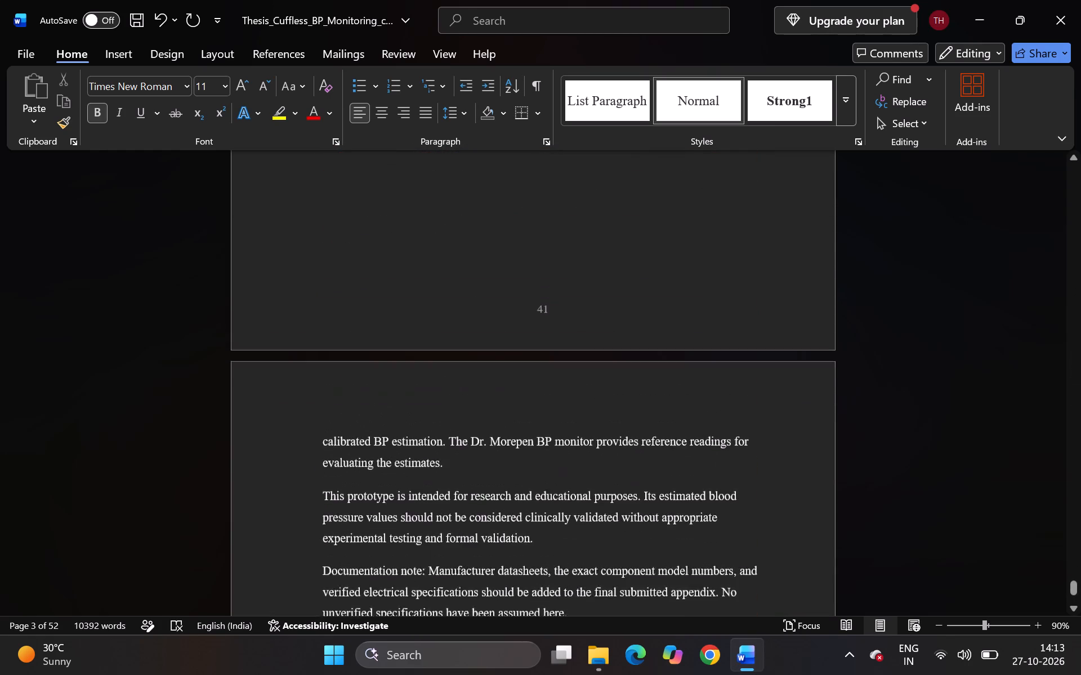
scroll(446, 304, "up", 5)
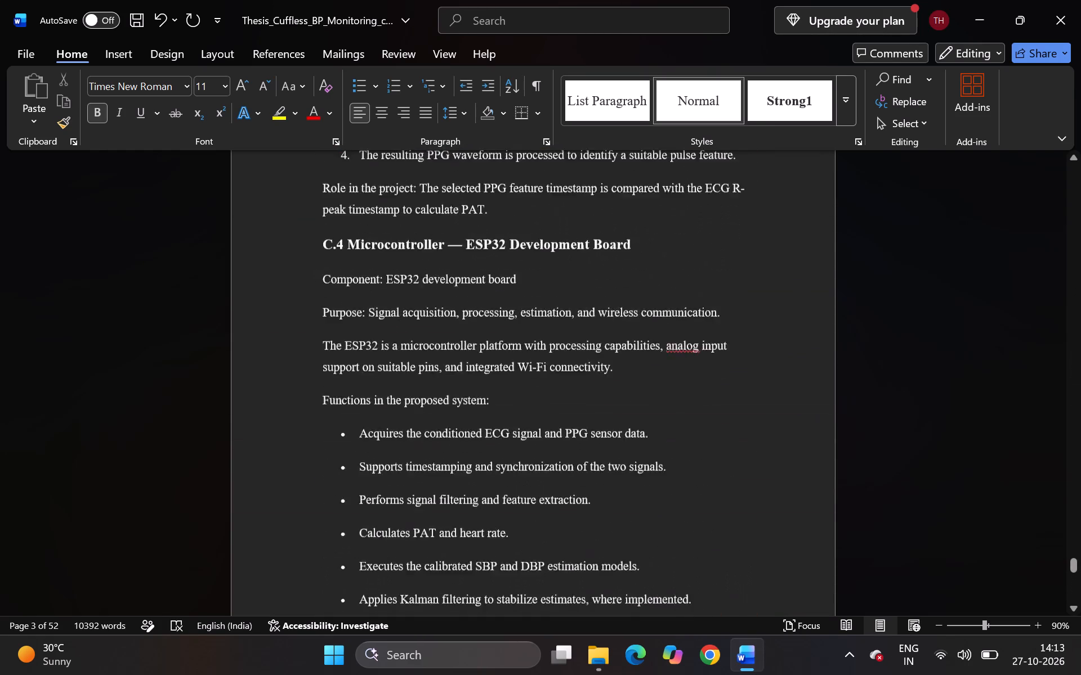
scroll(446, 304, "up", 12)
scroll(446, 304, "up", 20)
scroll(446, 304, "up", 20)
scroll(446, 304, "up", 11)
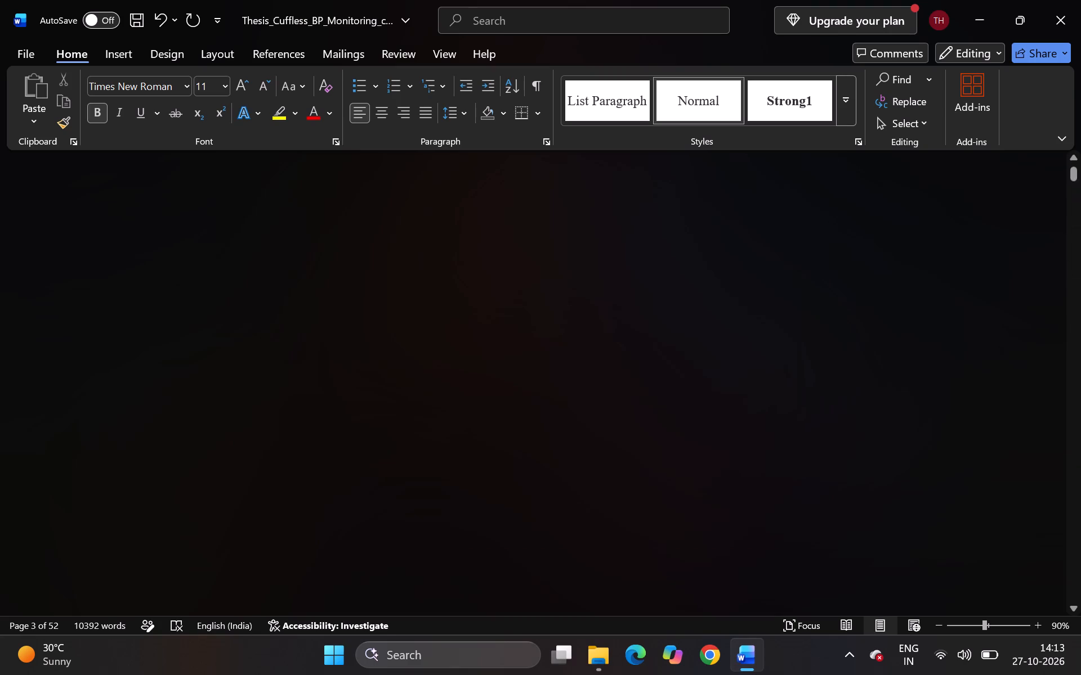
scroll(446, 304, "up", 20)
scroll(446, 304, "up", 13)
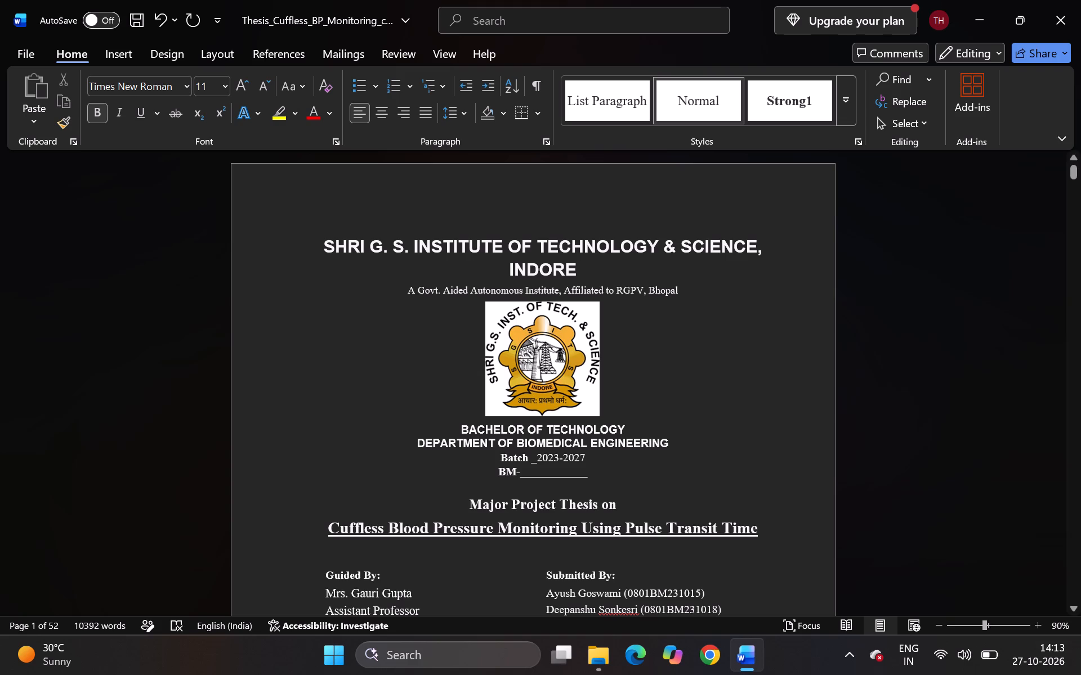
left_click(535, 460)
key("BackSpace")
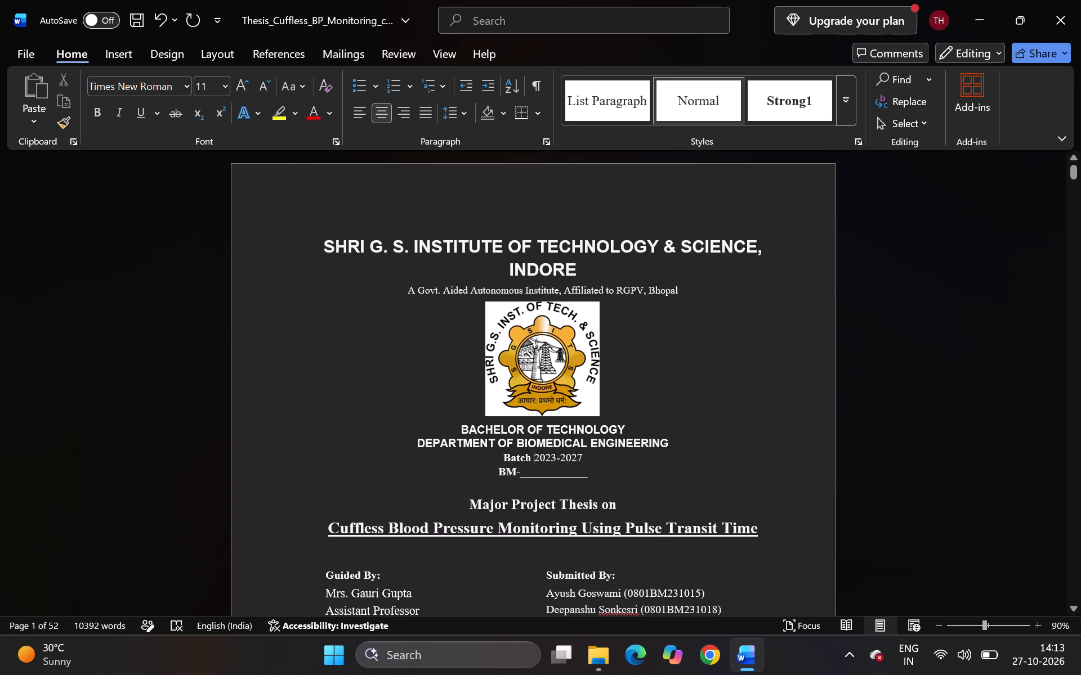
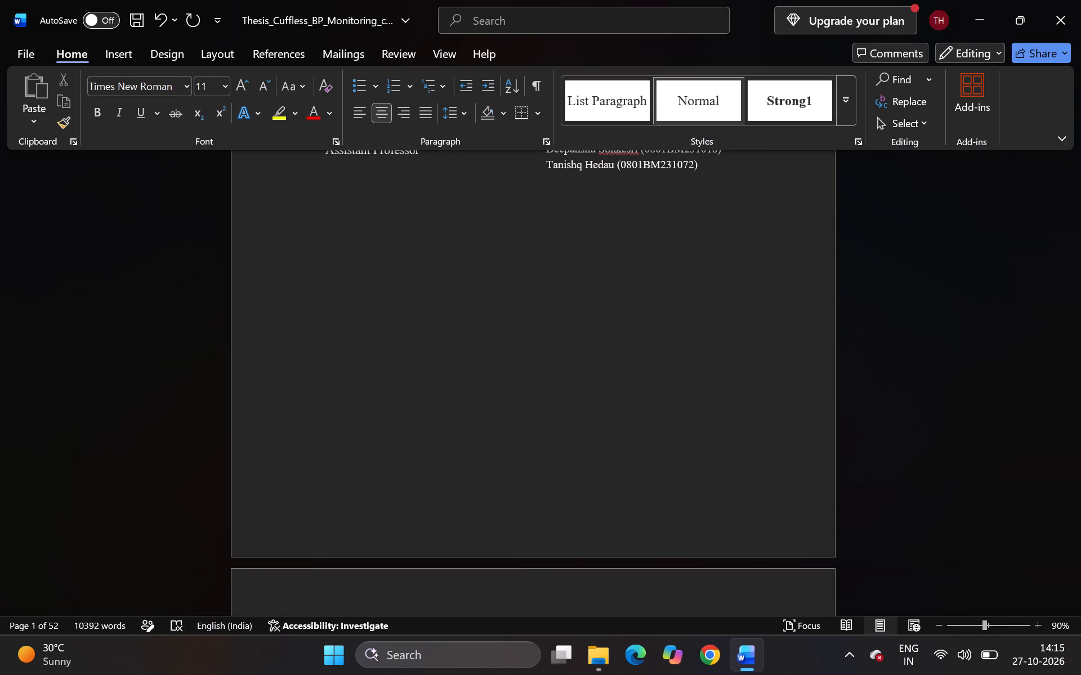
Review the front matter from the cover page down to the Certificate page's batch line, certificate text and signature section.
scroll(615, 479, "up", 2)
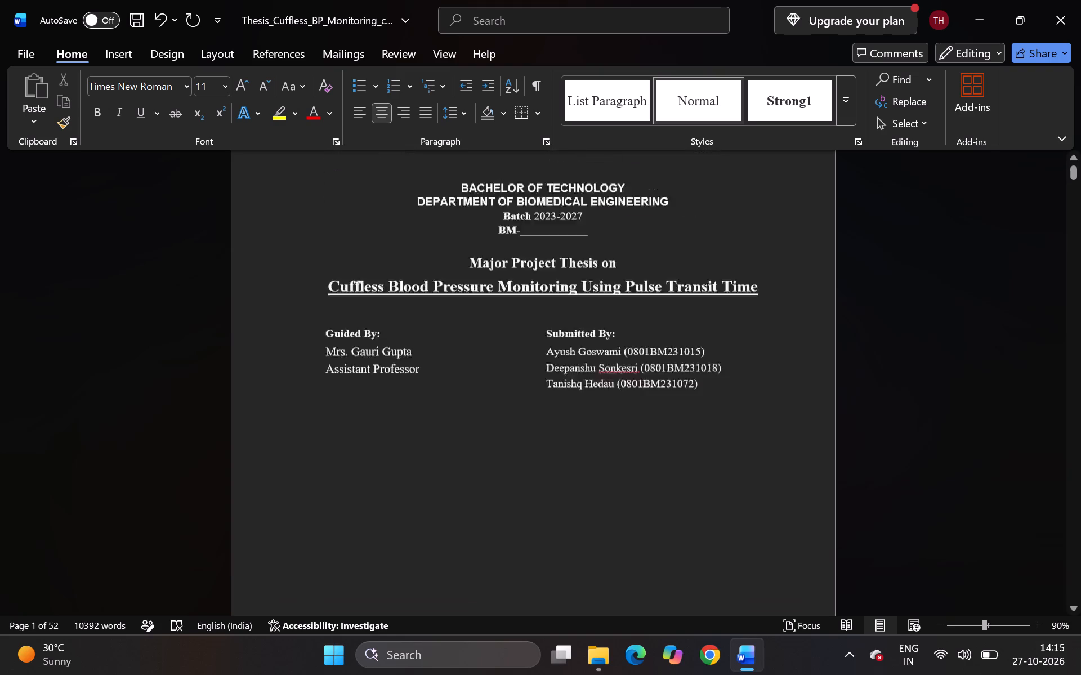
scroll(615, 479, "up", 2)
scroll(615, 479, "down", 4)
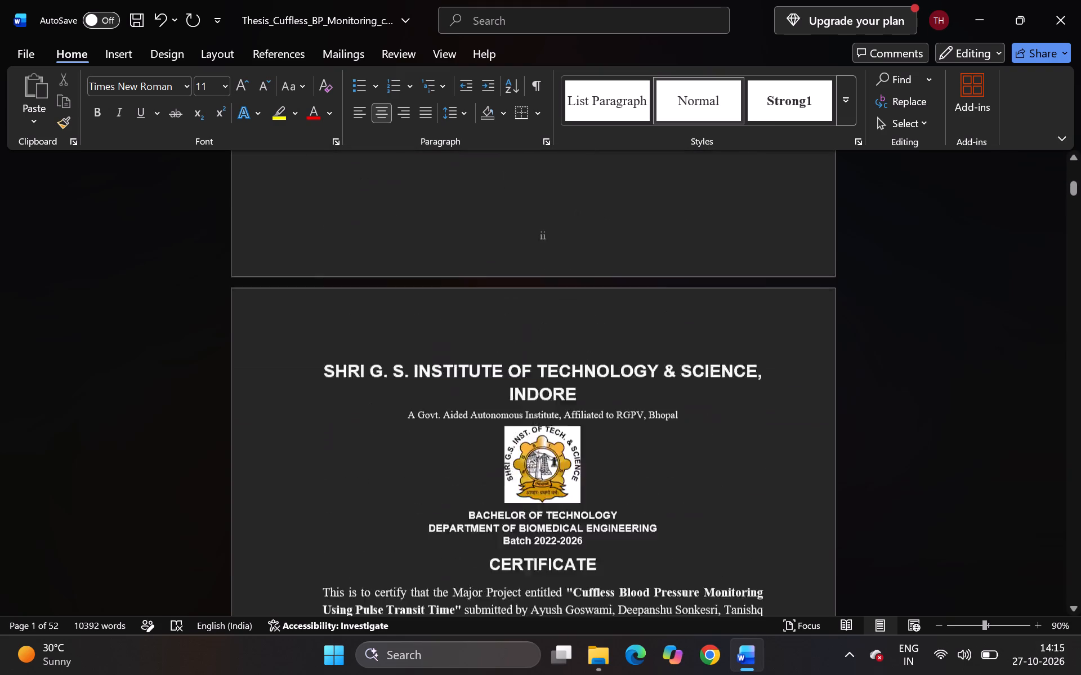
scroll(615, 479, "down", 2)
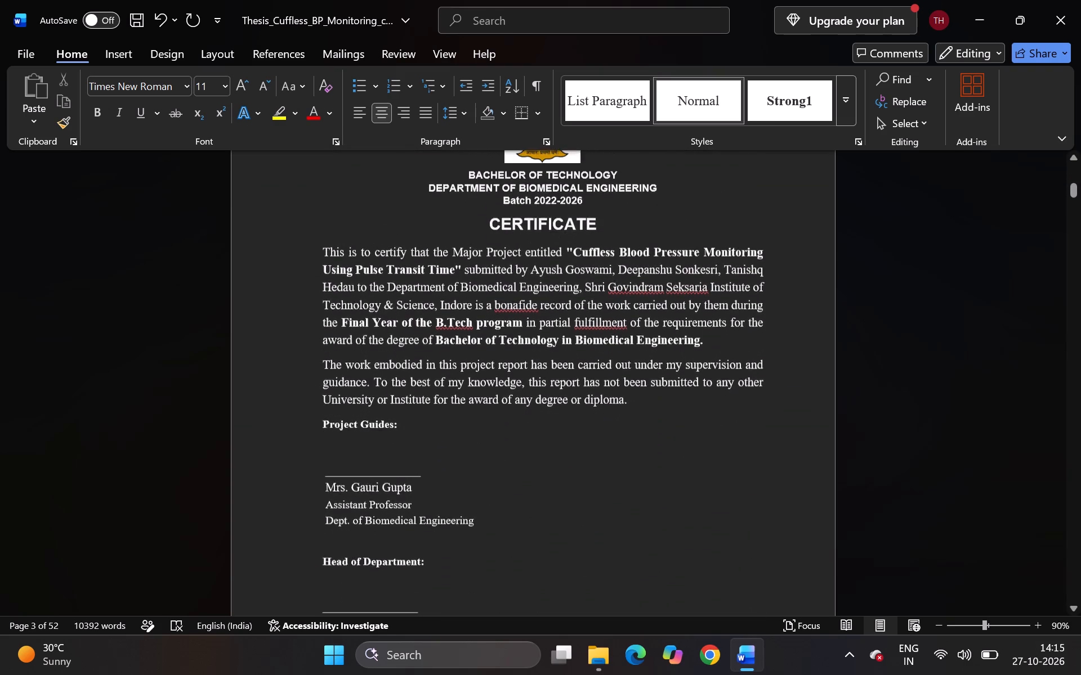
scroll(615, 479, "down", 2)
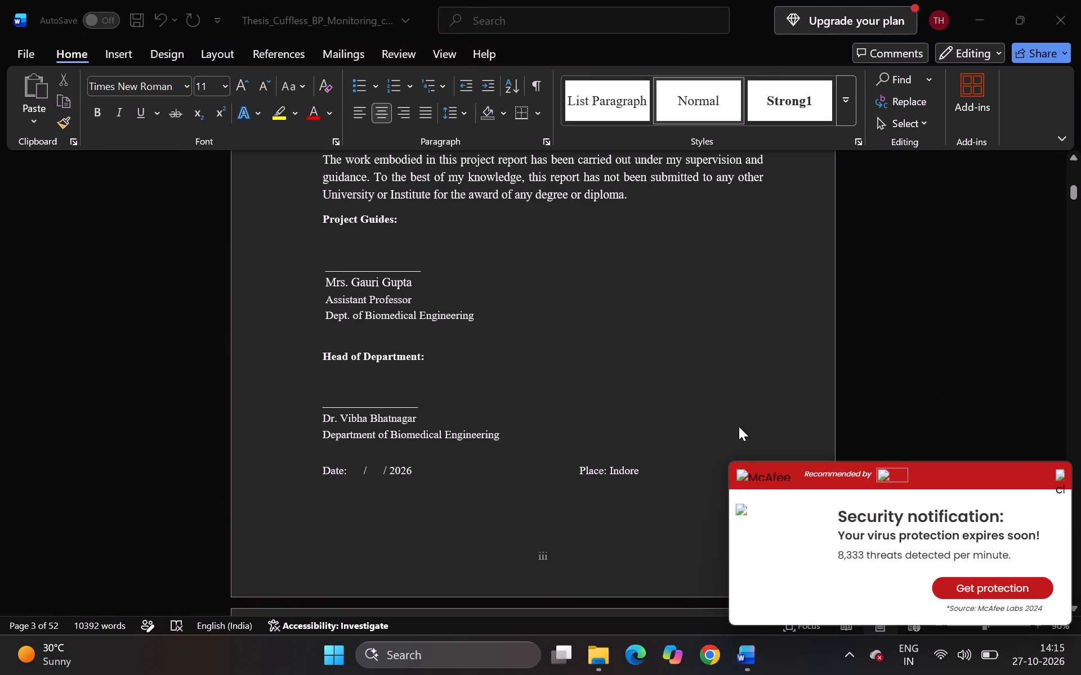
Dismiss the McAfee virus-protection notification covering part of the document.
left_click(1060, 475)
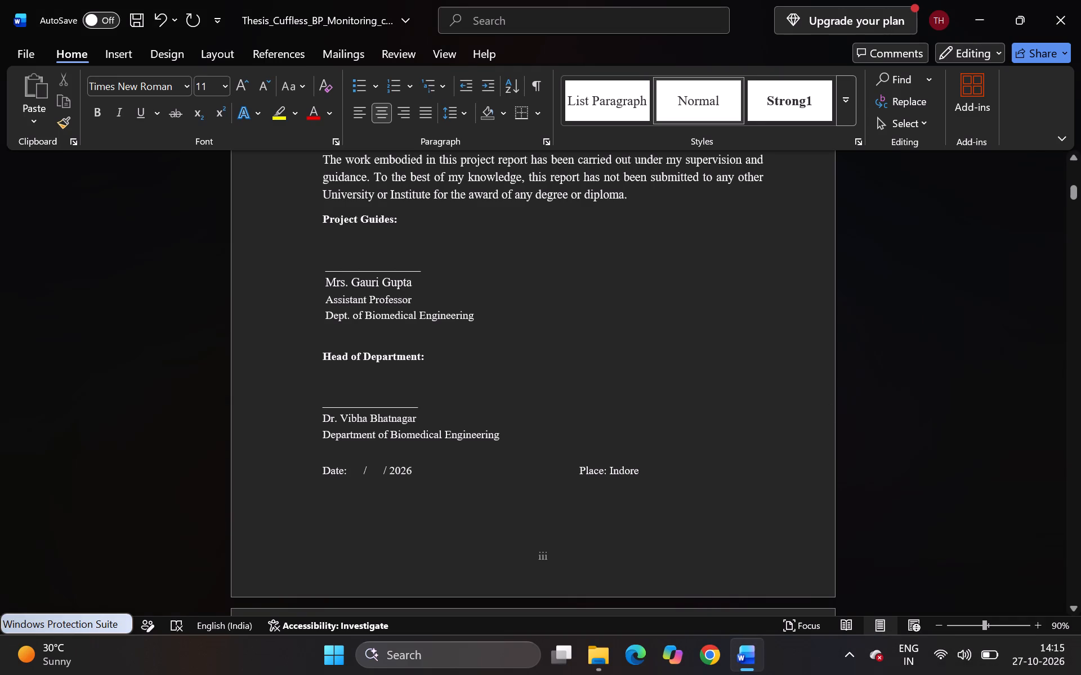
Go back from the Certificate page to the cover page and recheck its Batch and BM lines, title and names.
scroll(909, 421, "up", 1)
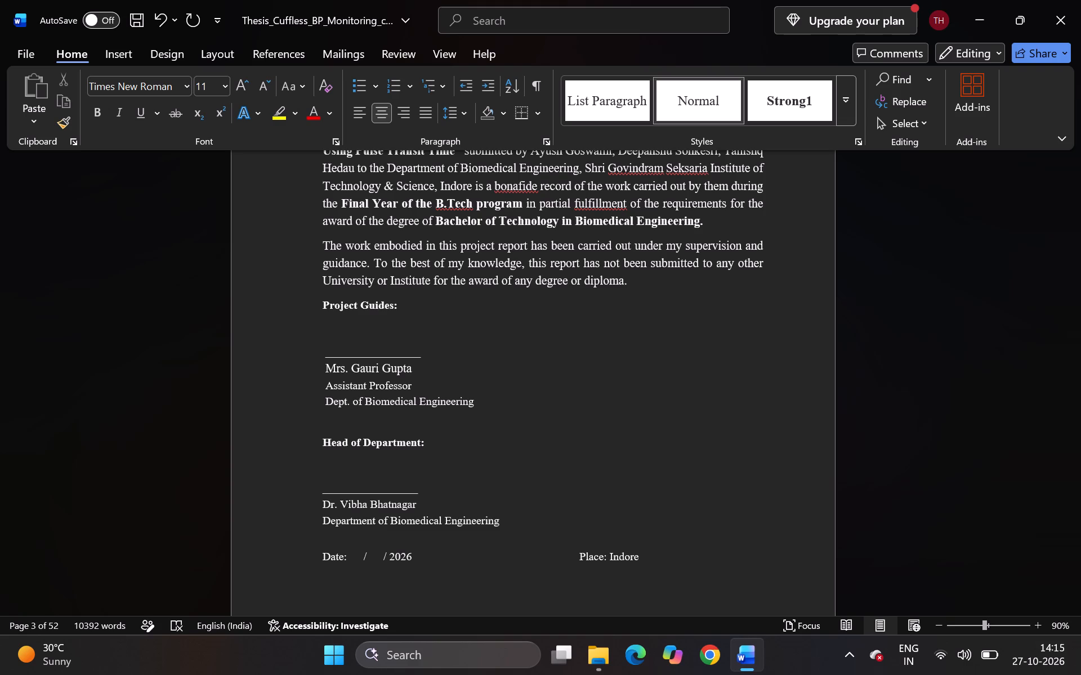
scroll(909, 421, "up", 10)
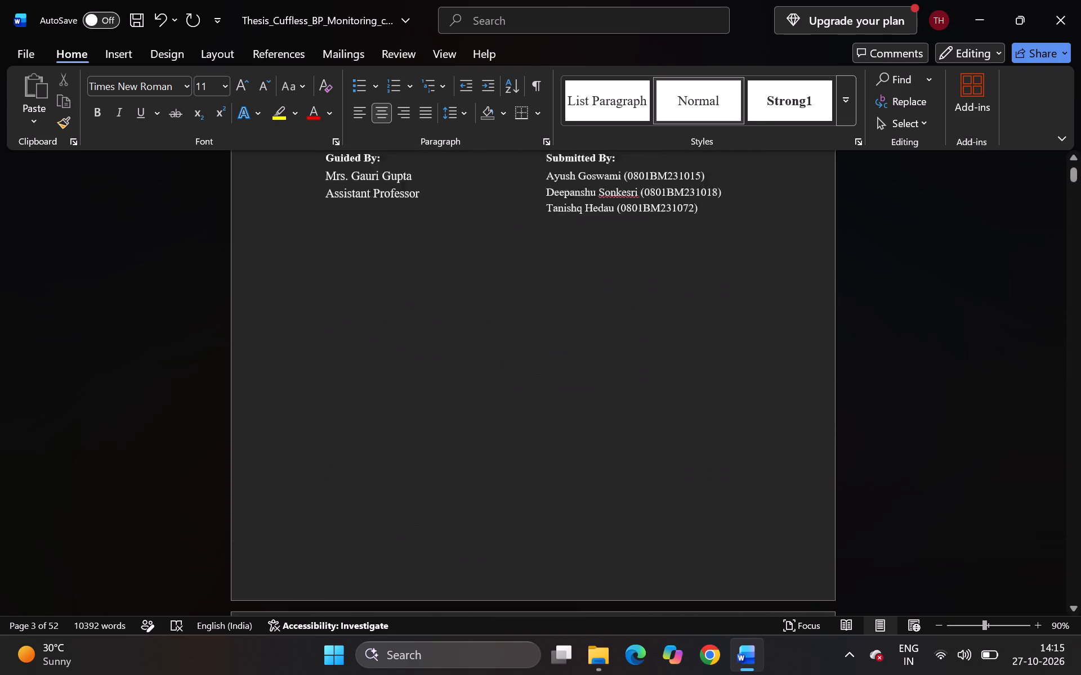
scroll(909, 421, "up", 3)
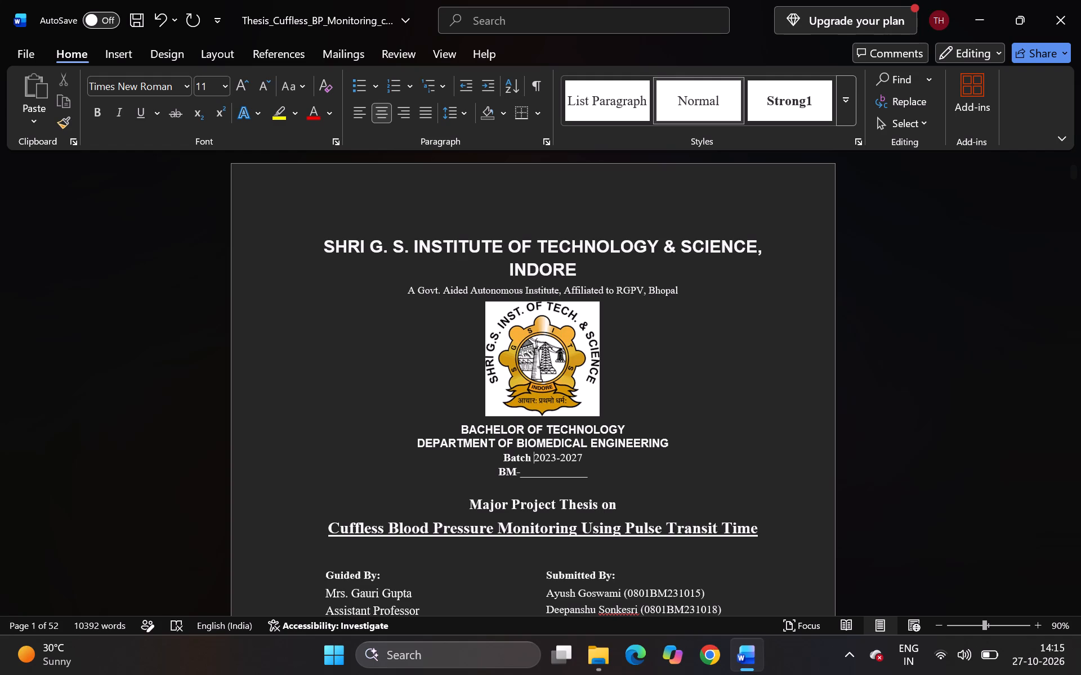
scroll(909, 421, "down", 1)
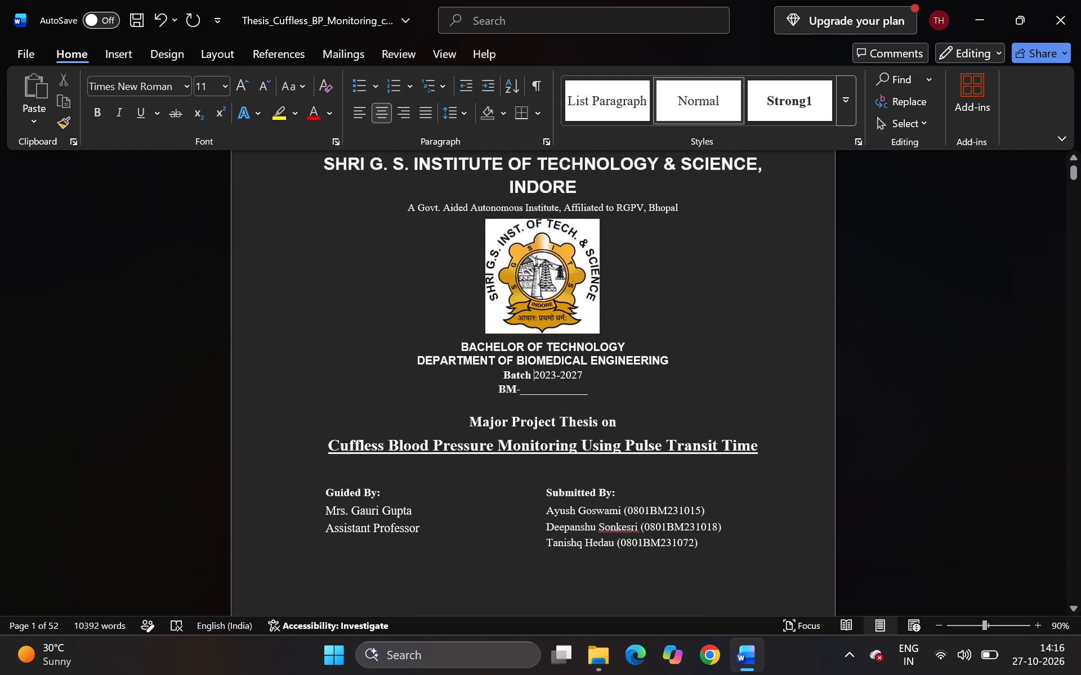
scroll(927, 477, "up", 4)
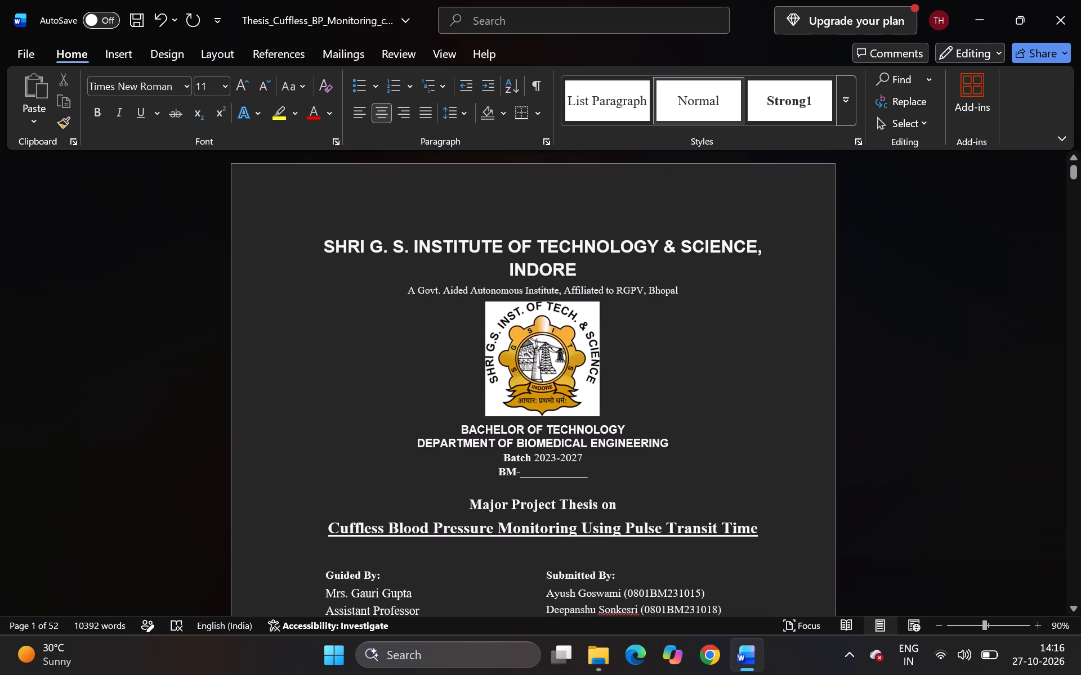
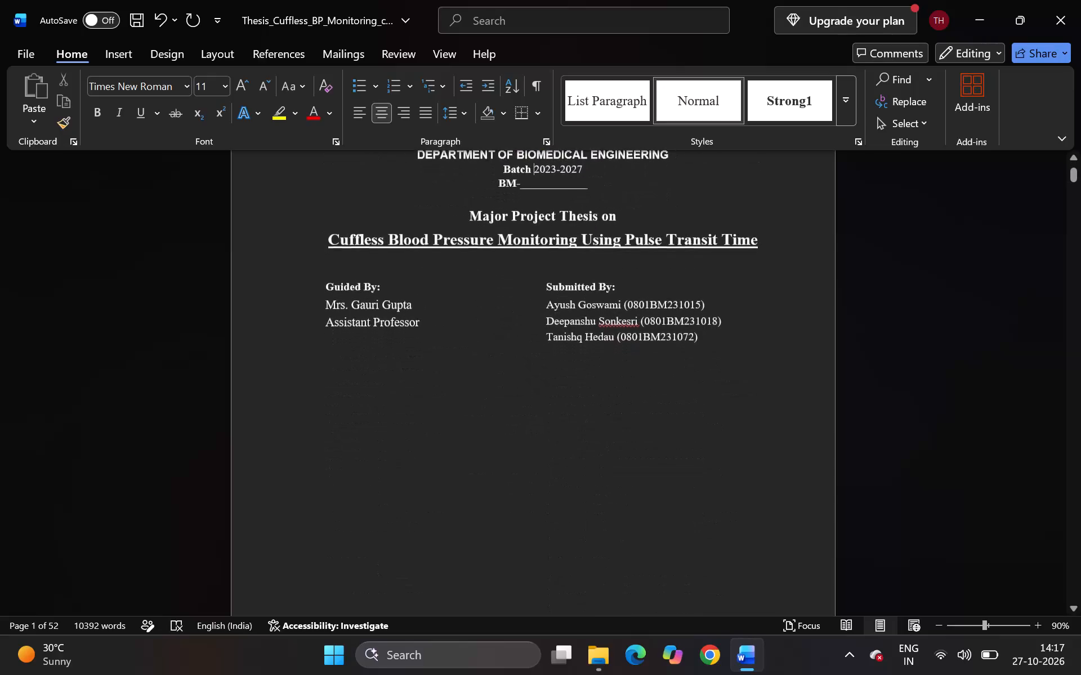
Review the front matter from the cover page through the Recommendation, Certificate and Declaration pages to the Acknowledgement.
scroll(927, 477, "down", 3)
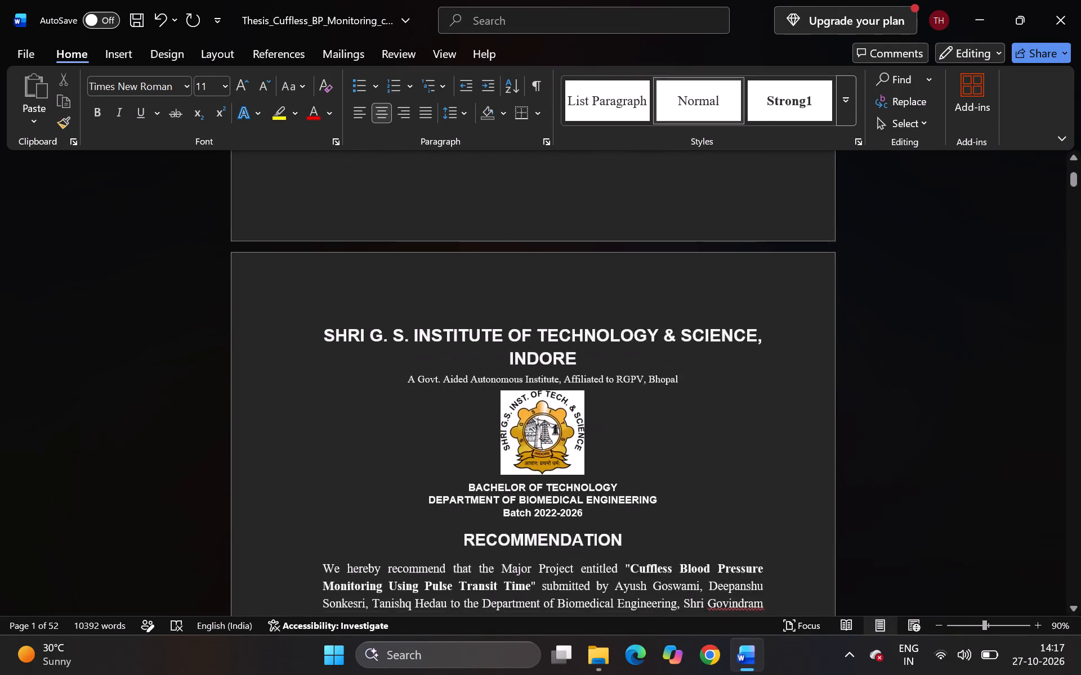
scroll(927, 477, "down", 2)
scroll(927, 477, "up", 4)
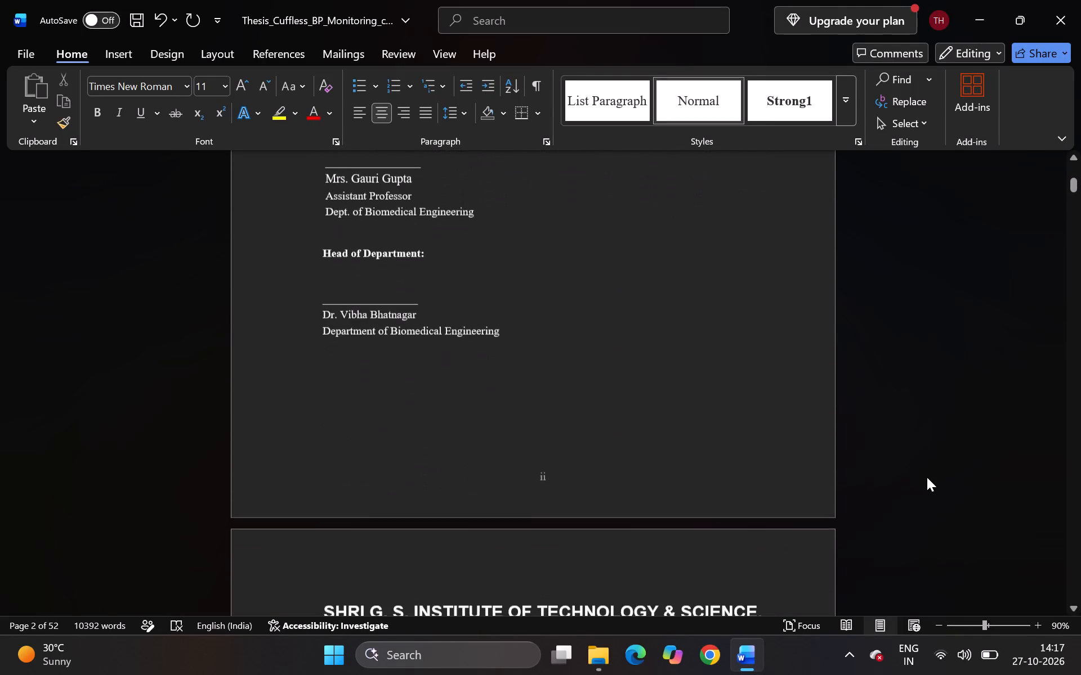
scroll(927, 477, "down", 4)
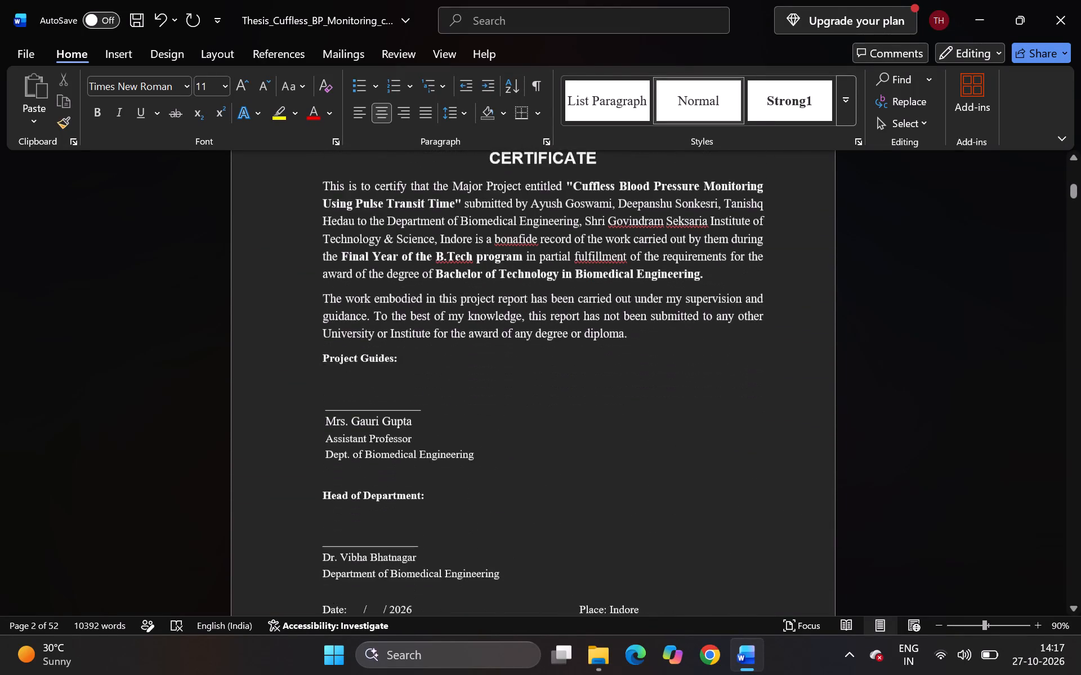
scroll(927, 477, "down", 2)
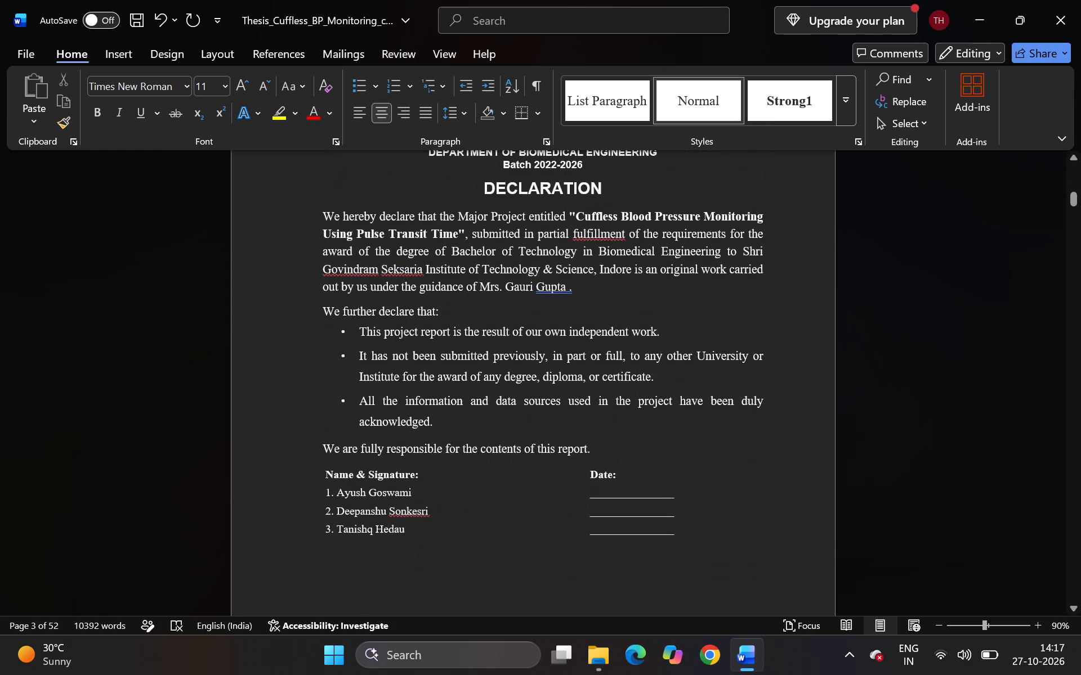
scroll(927, 477, "down", 4)
scroll(927, 477, "up", 7)
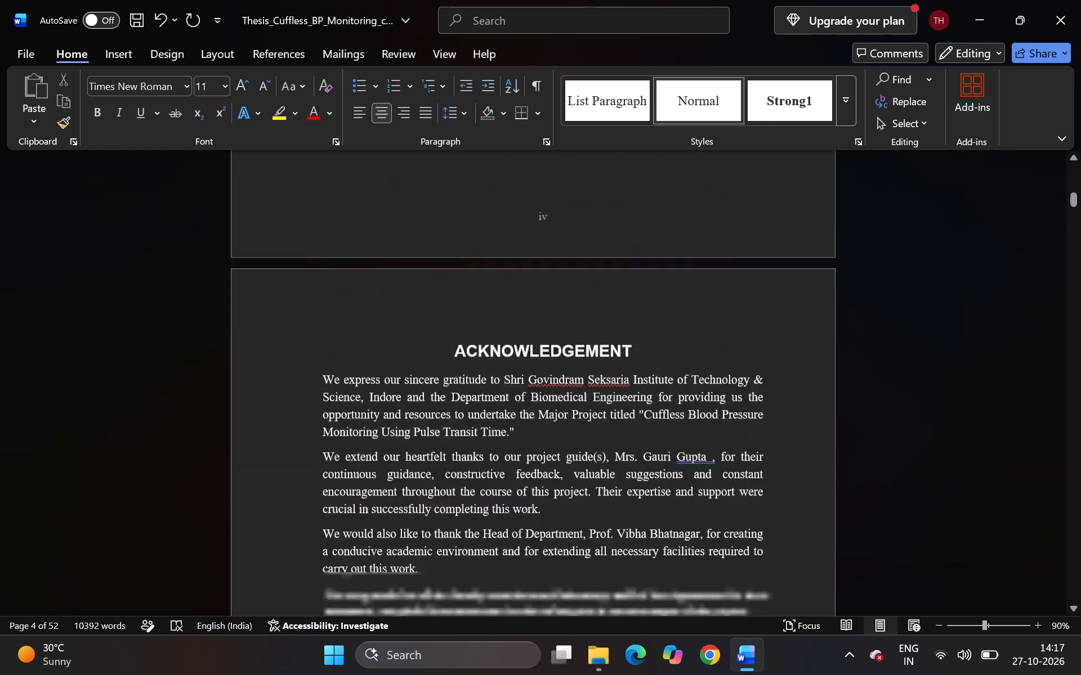
Return from the Acknowledgement to the thesis cover page and recheck its Batch and BM lines.
scroll(927, 477, "up", 20)
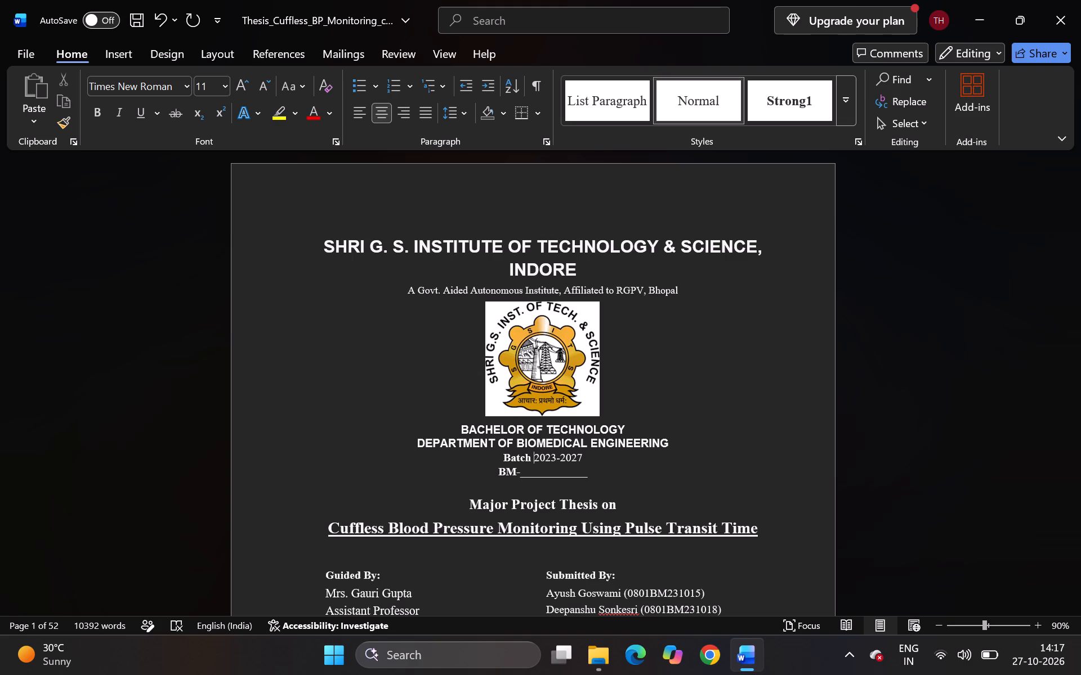
Open the Windows quick settings for network, sound and battery.
left_click(963, 638)
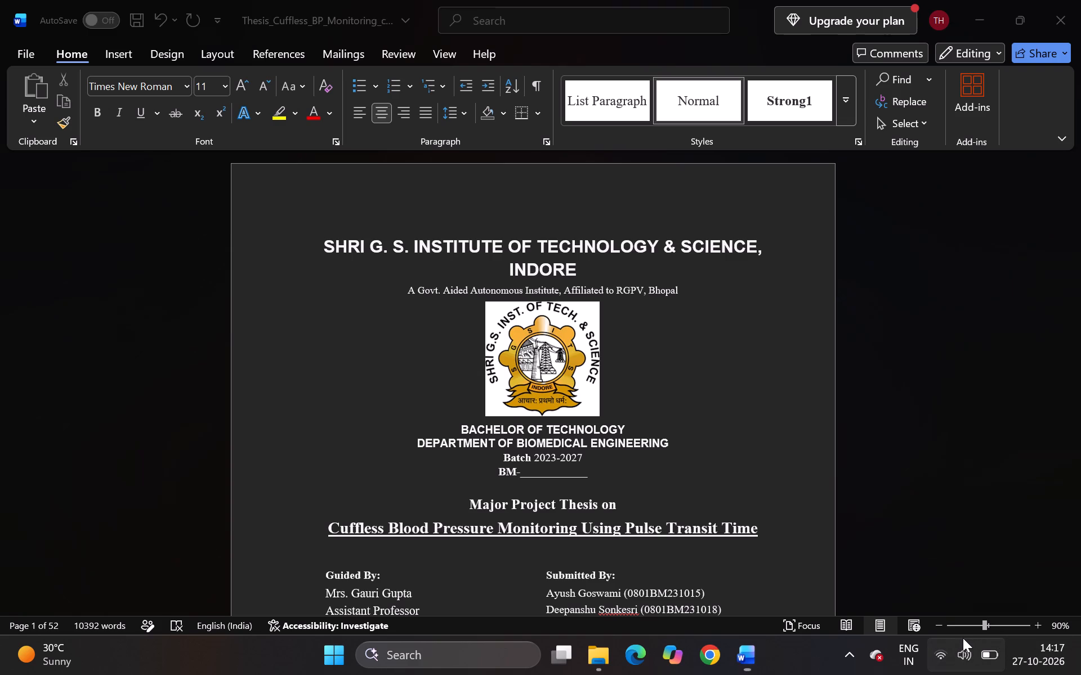
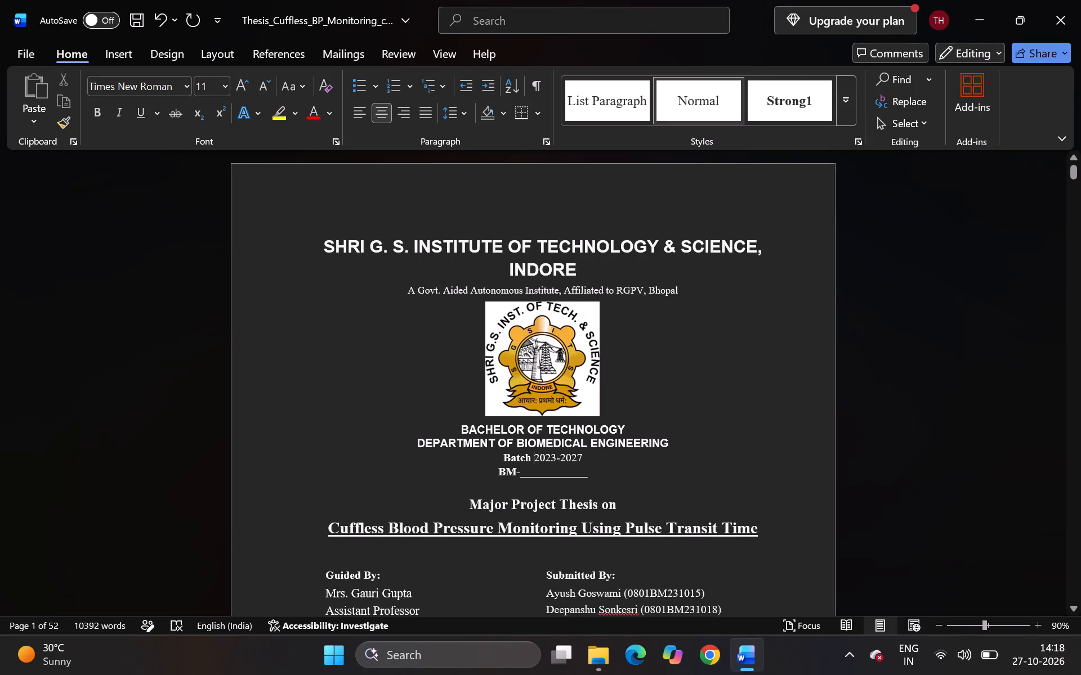
Review the thesis cover page, from the institute heading and batch line to the Guided By and Submitted By blocks.
scroll(812, 378, "down", 1)
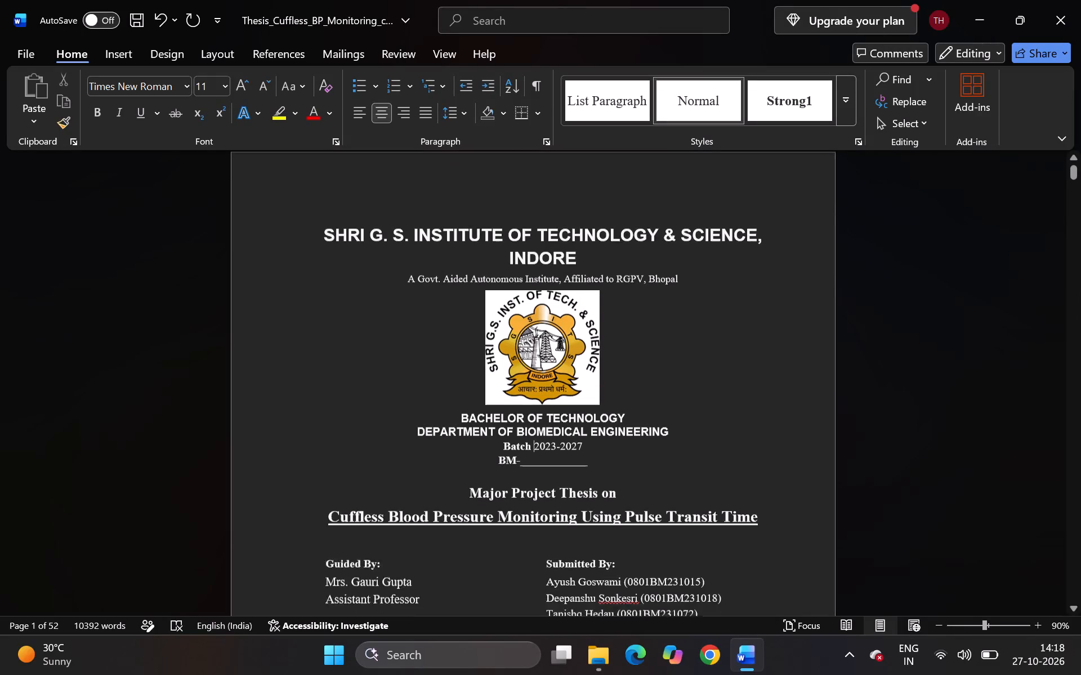
scroll(812, 378, "down", 1)
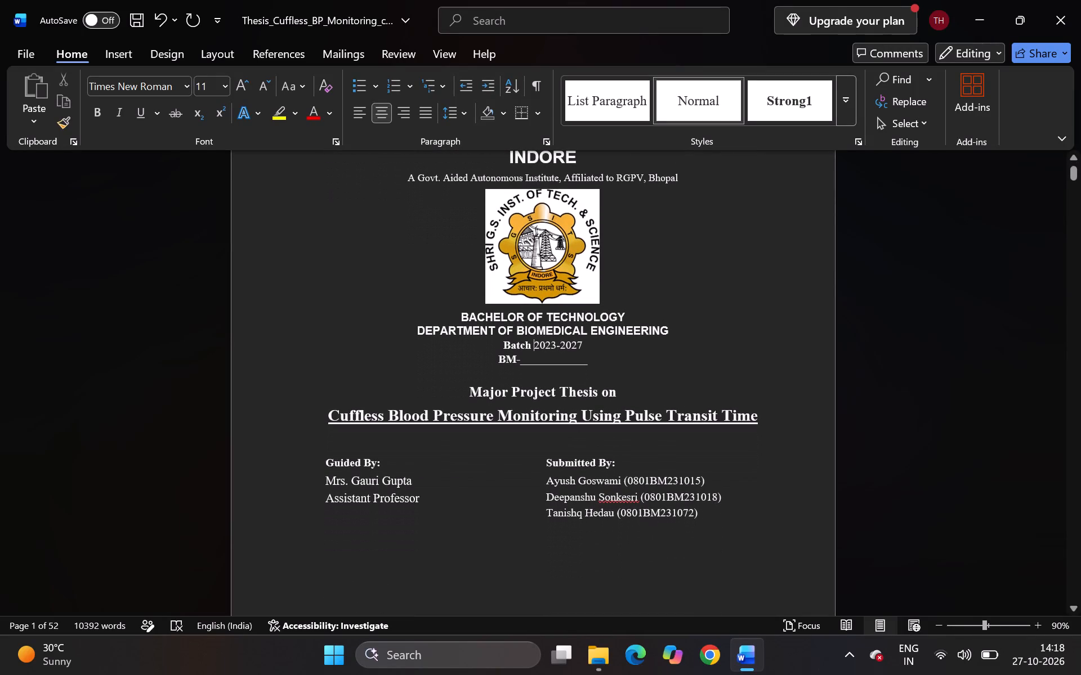
scroll(812, 378, "up", 6)
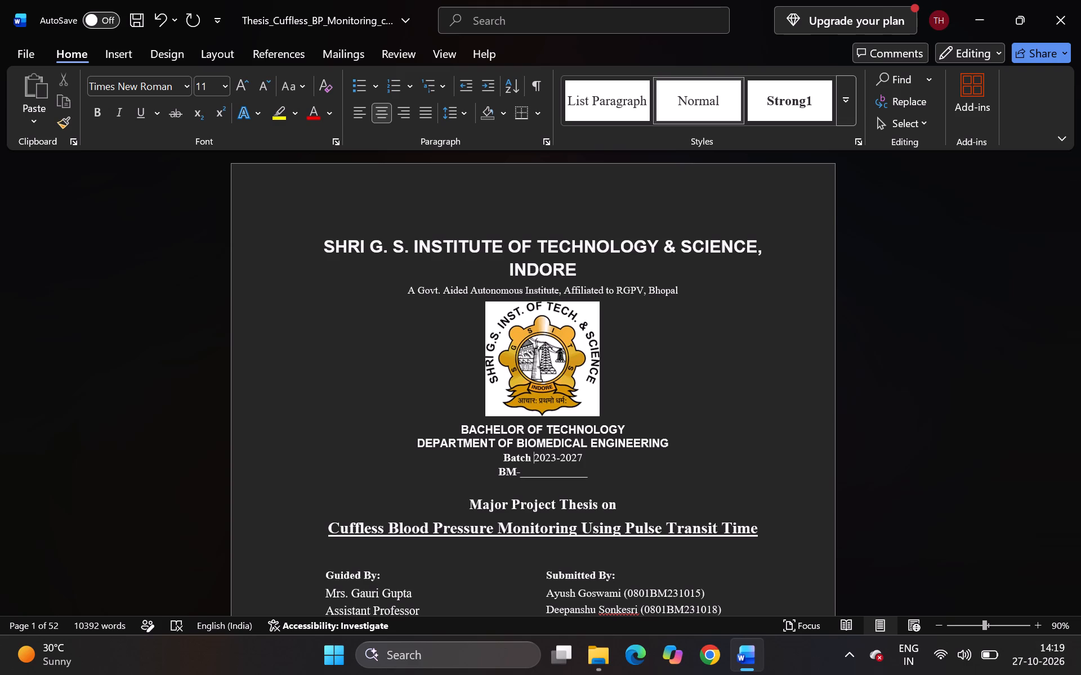
scroll(812, 378, "down", 2)
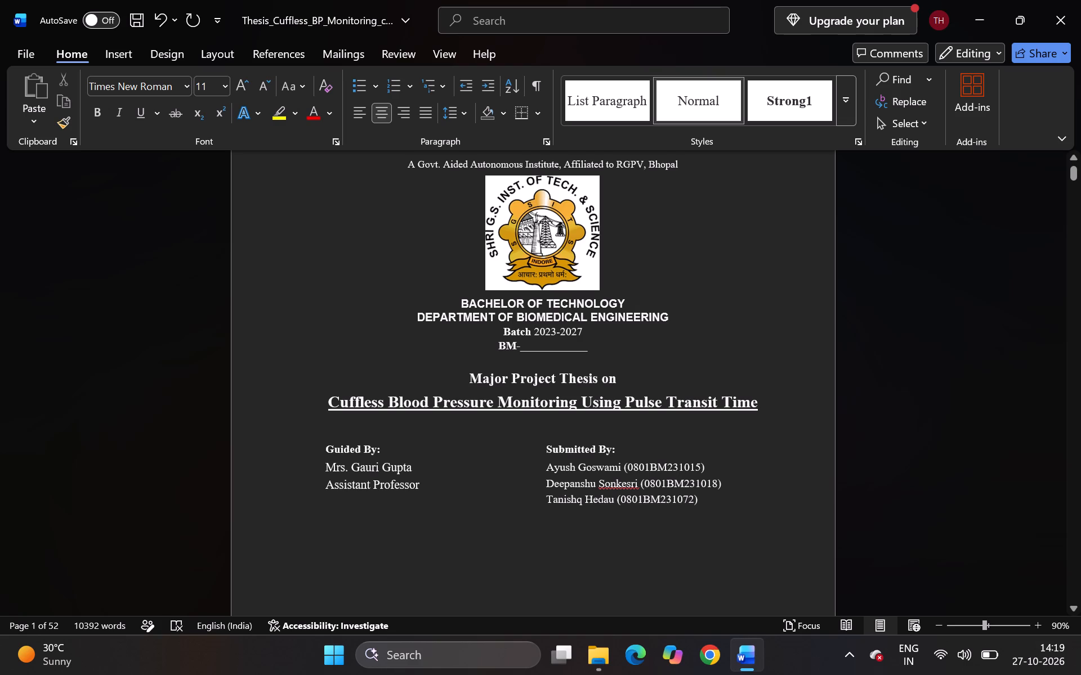
scroll(812, 378, "down", 1)
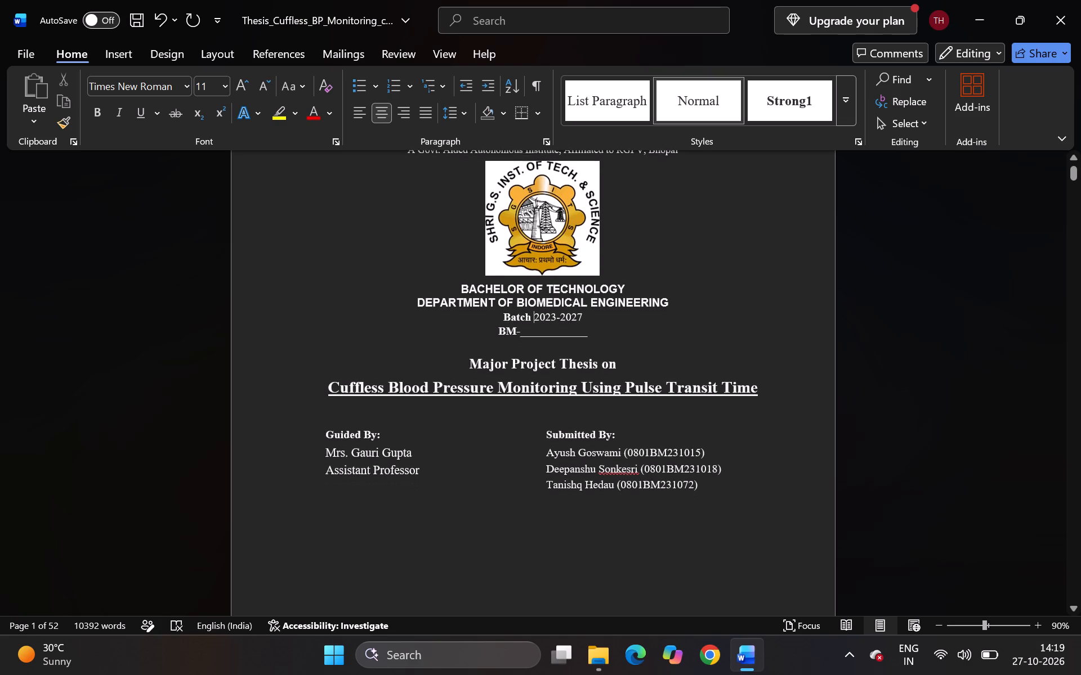
scroll(812, 378, "down", 2)
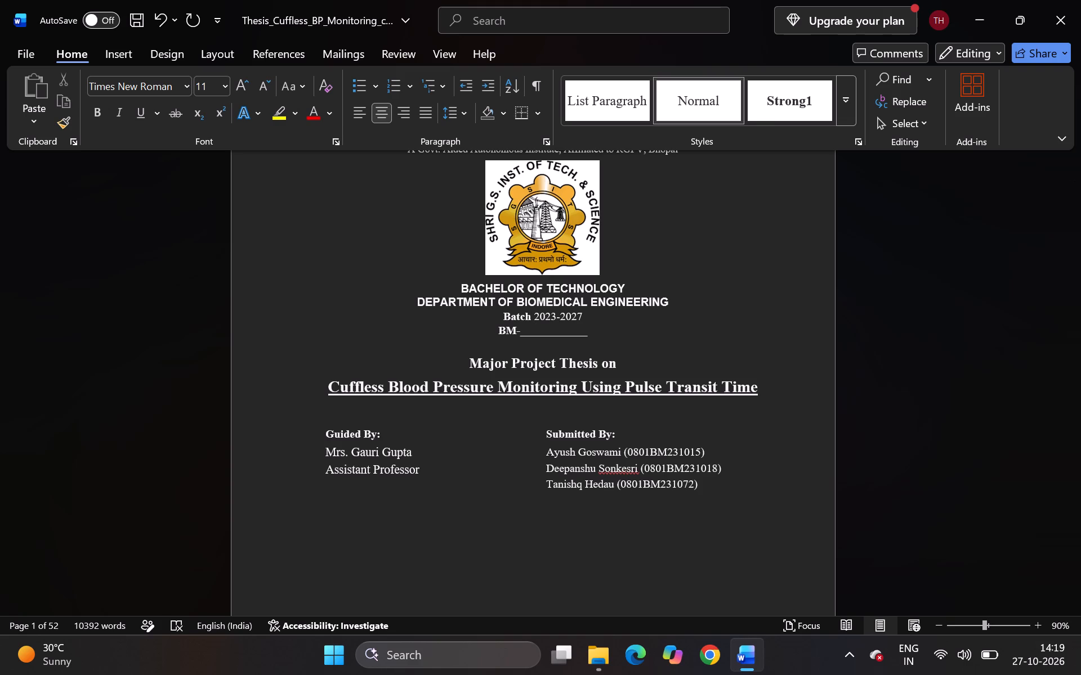
Review the Certificate page after the cover, from its institute heading and batch line to the Project Guides and Head of Department signature blocks.
scroll(812, 378, "down", 5)
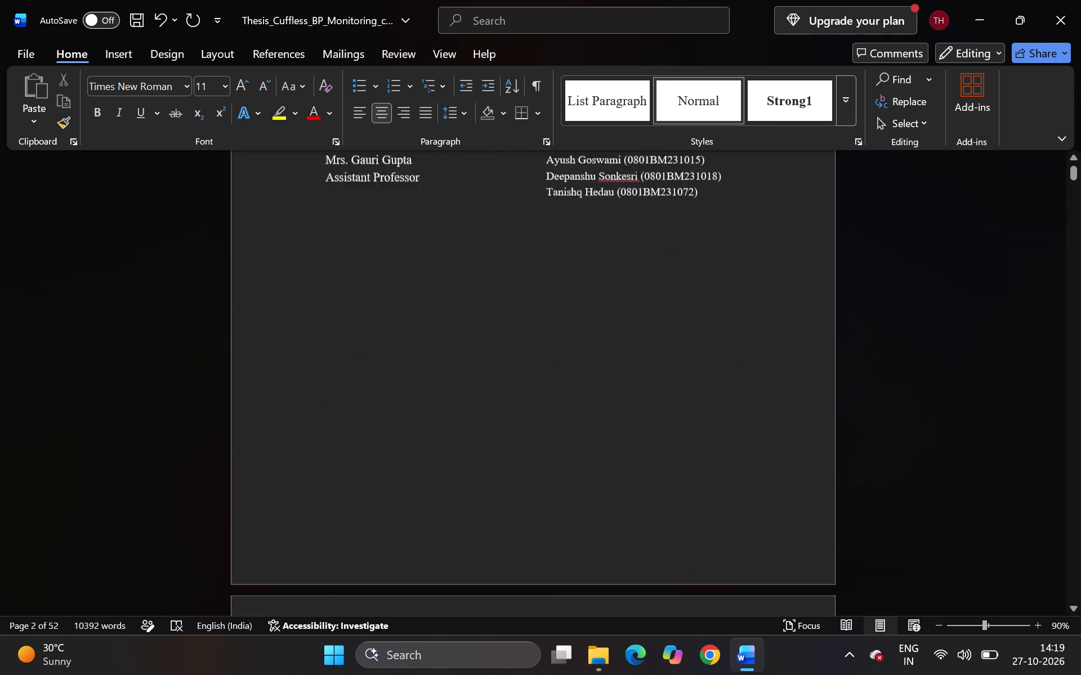
scroll(812, 378, "down", 8)
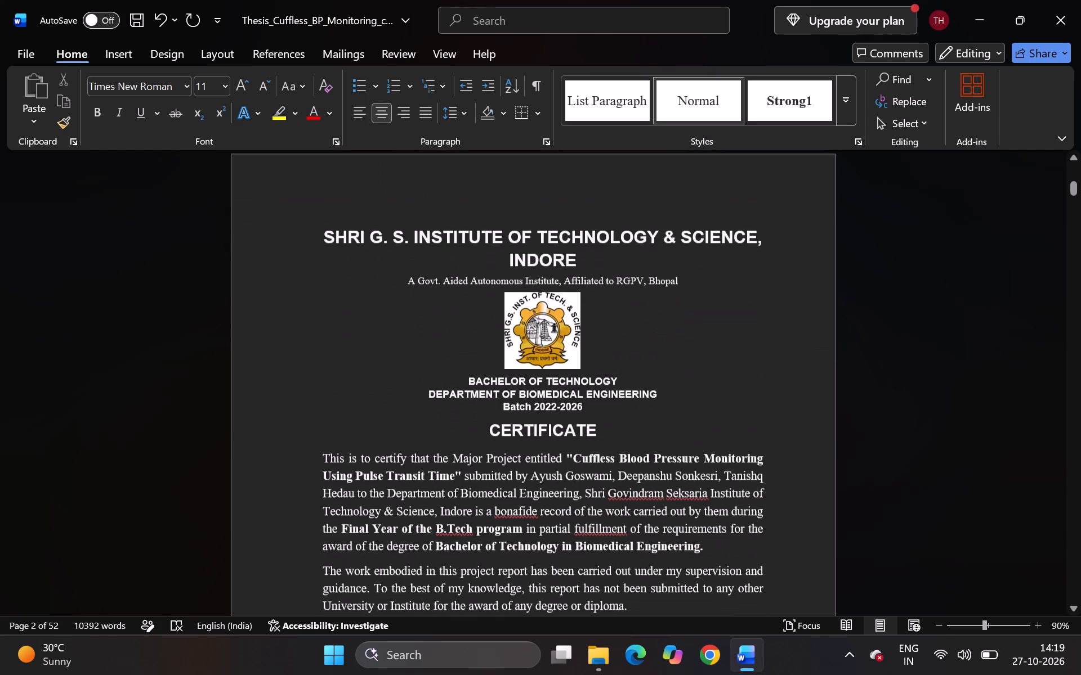
left_click(812, 378)
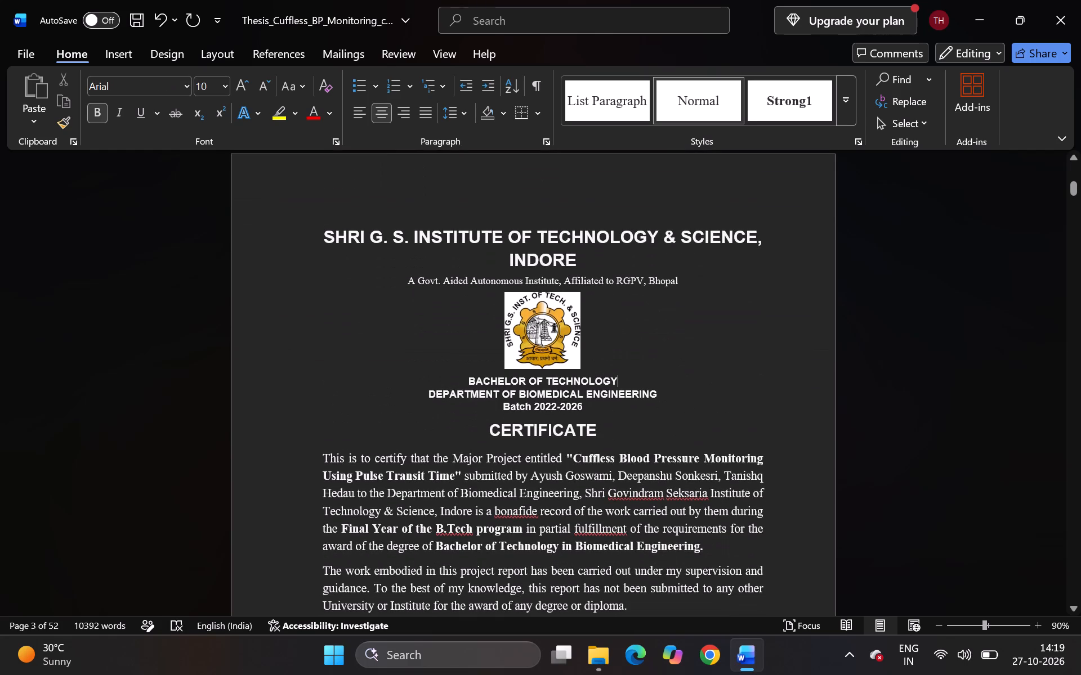
scroll(812, 378, "down", 3)
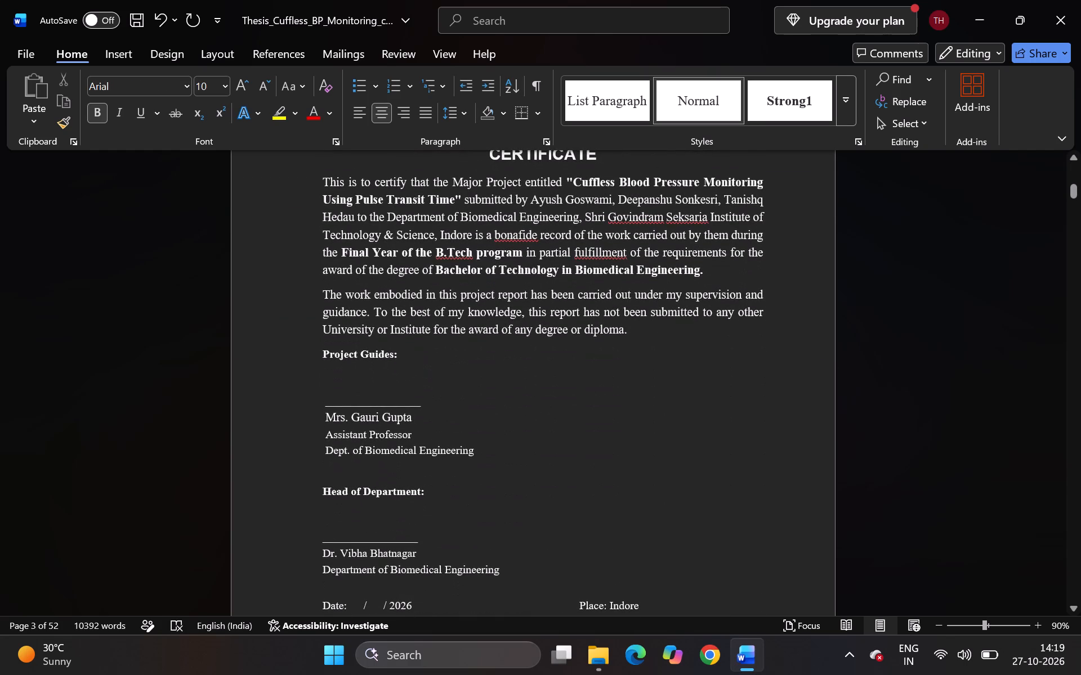
left_click(812, 378)
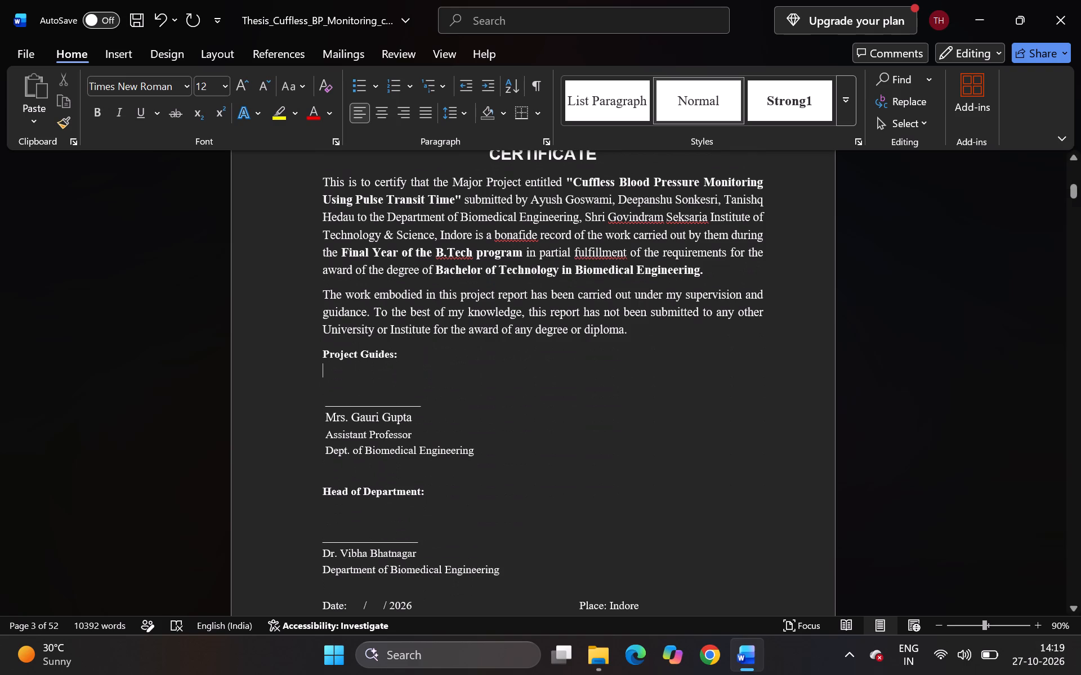
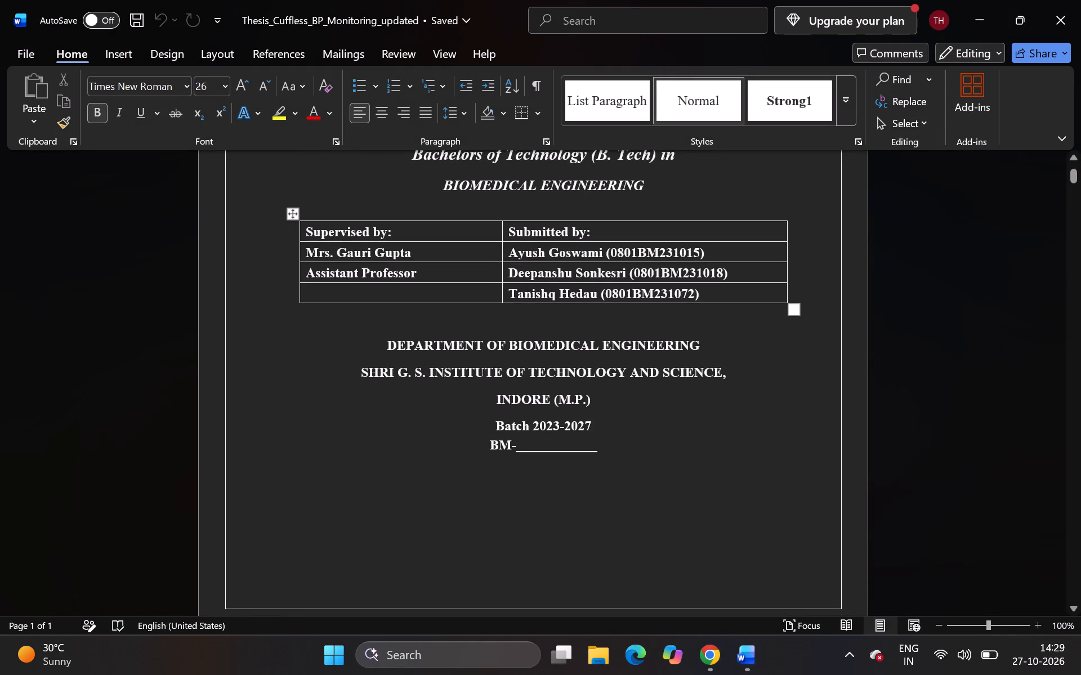
scroll(619, 325, "up", 1)
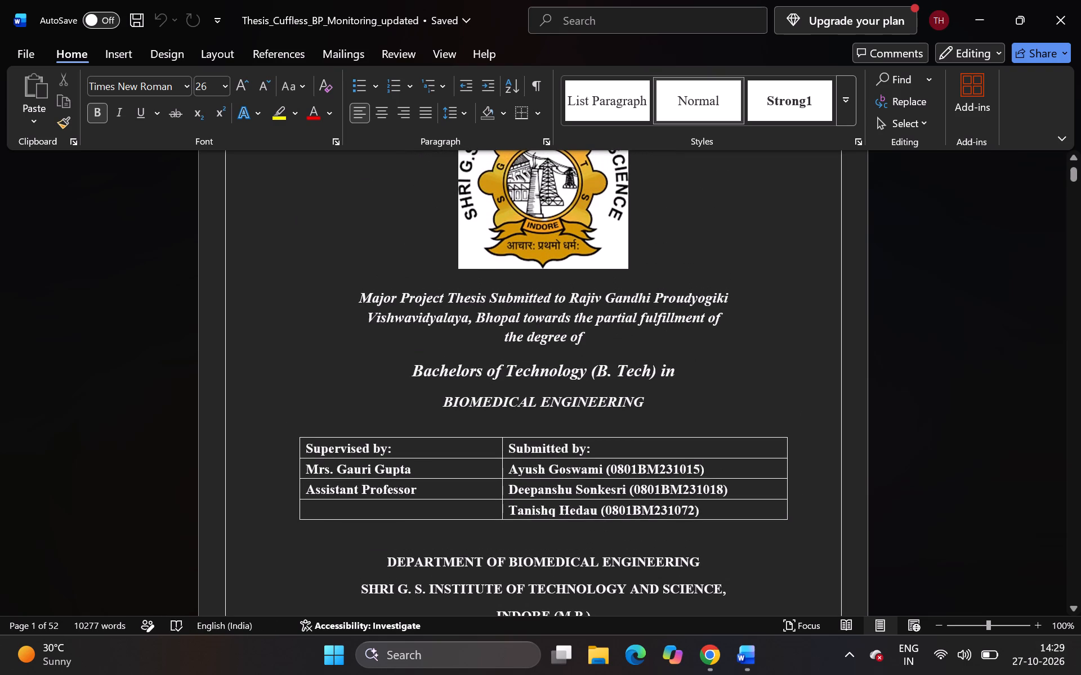
scroll(551, 430, "down", 1)
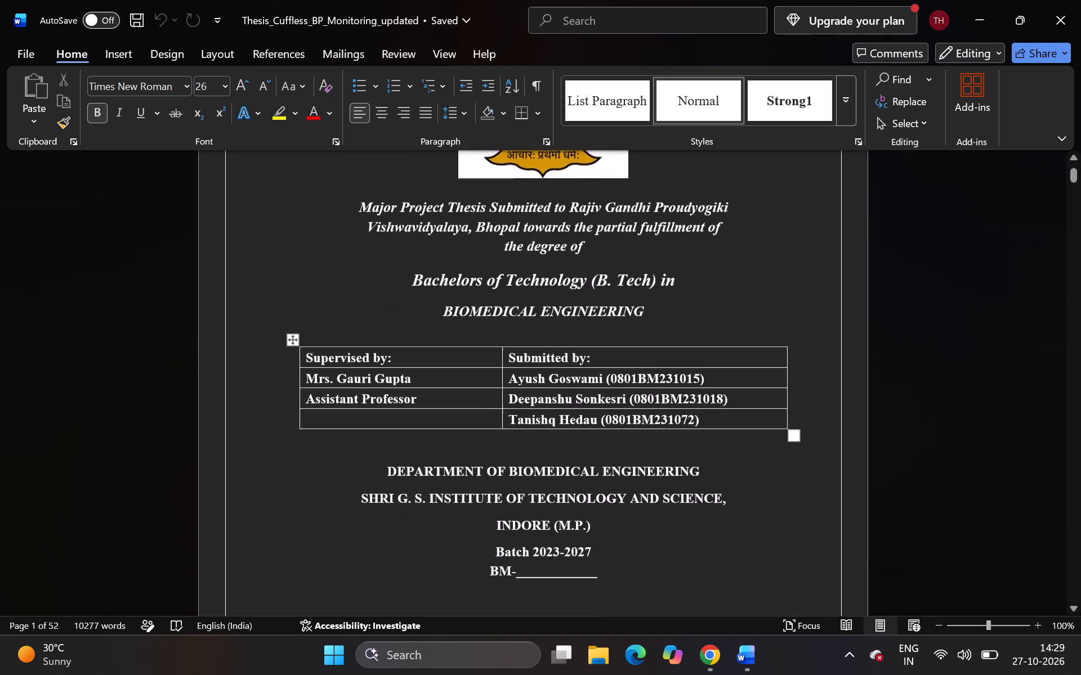
scroll(551, 430, "down", 2)
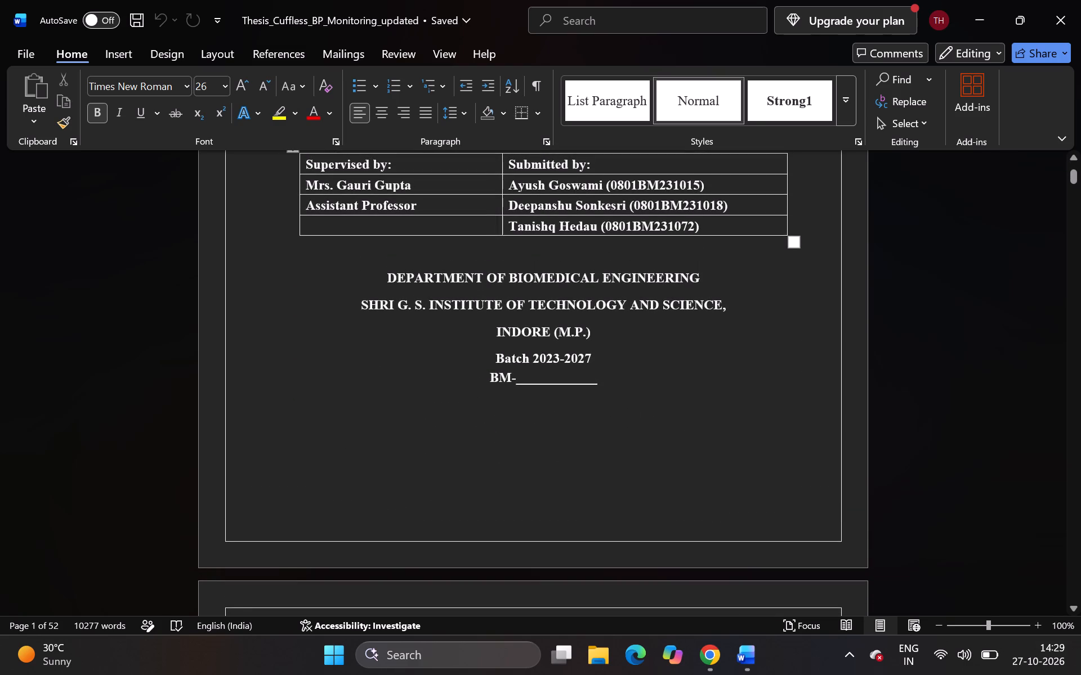
scroll(579, 439, "down", 1)
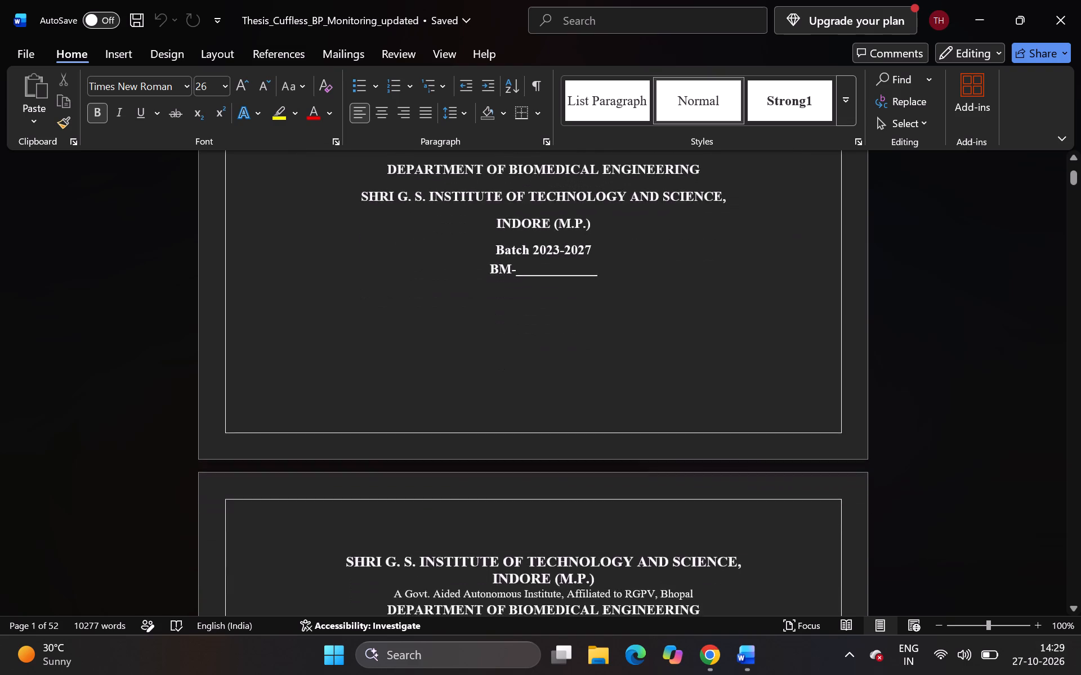
Check the Recommendation and Certificate pages, including their batch years, body text and signature blocks.
scroll(644, 342, "down", 1)
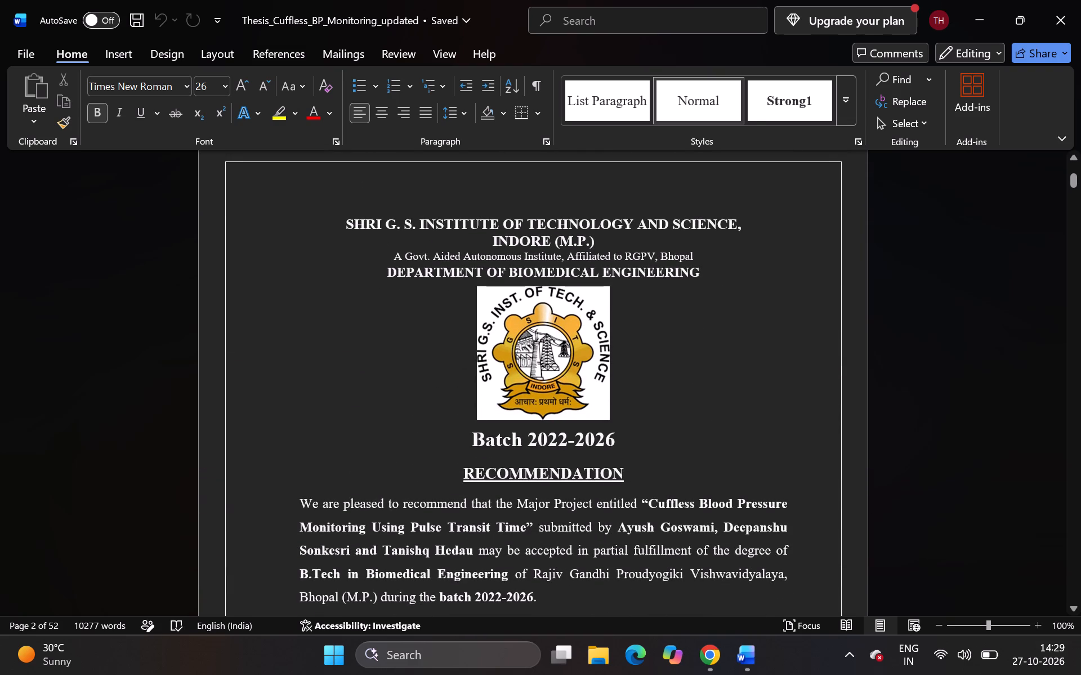
scroll(568, 408, "right", 1)
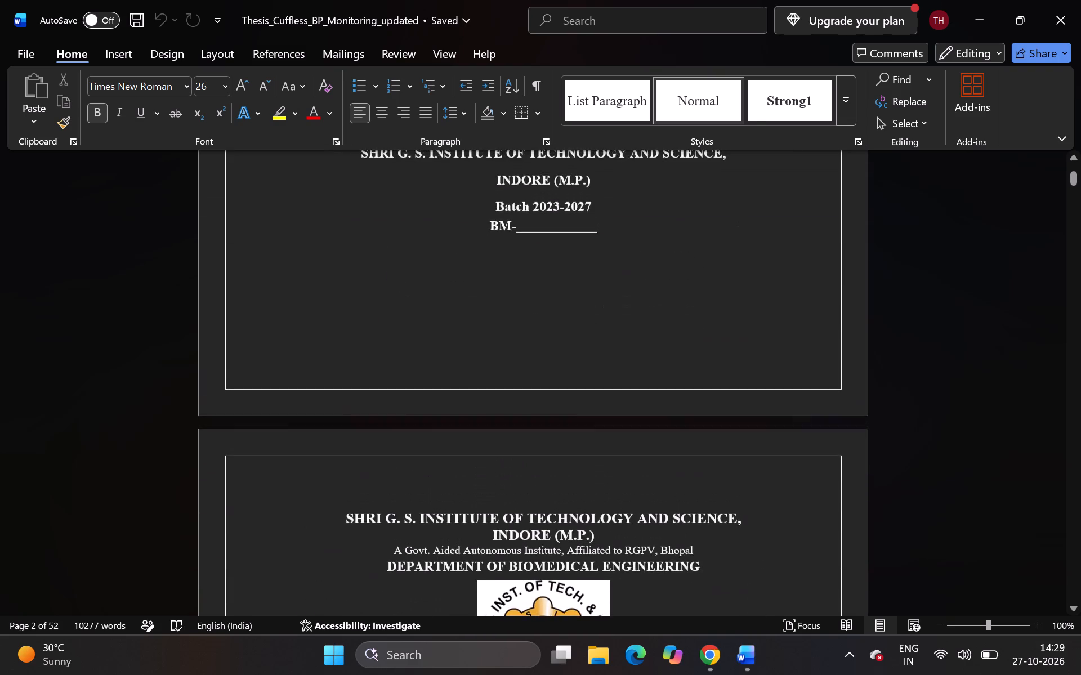
scroll(568, 408, "right", 1)
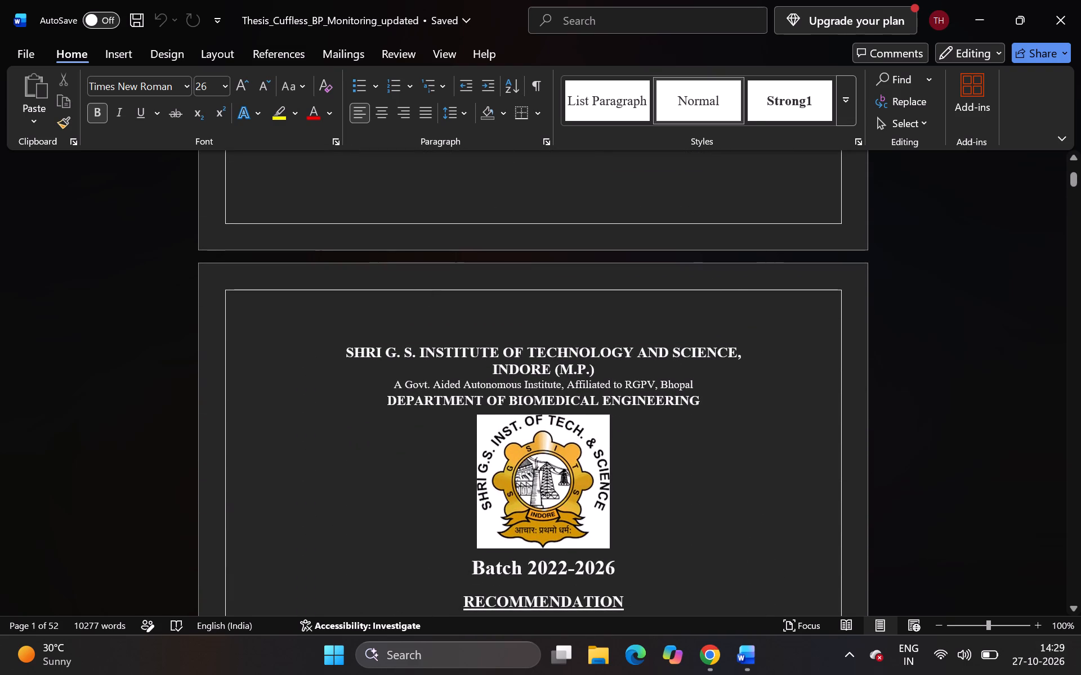
scroll(589, 415, "down", 2)
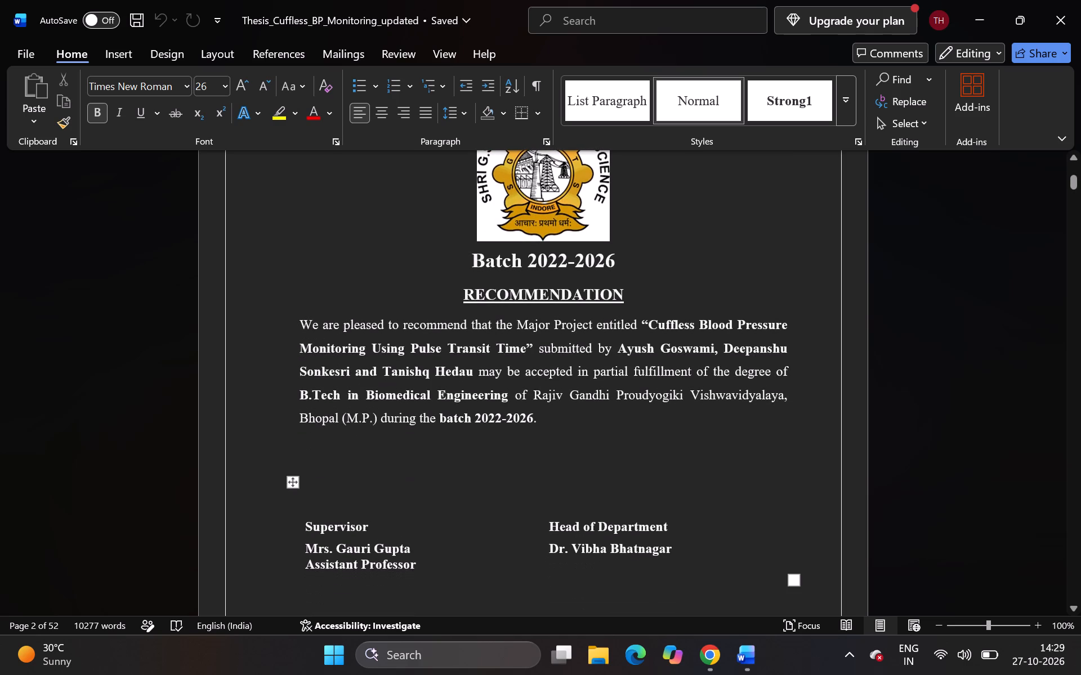
scroll(601, 455, "down", 6)
scroll(601, 455, "up", 1)
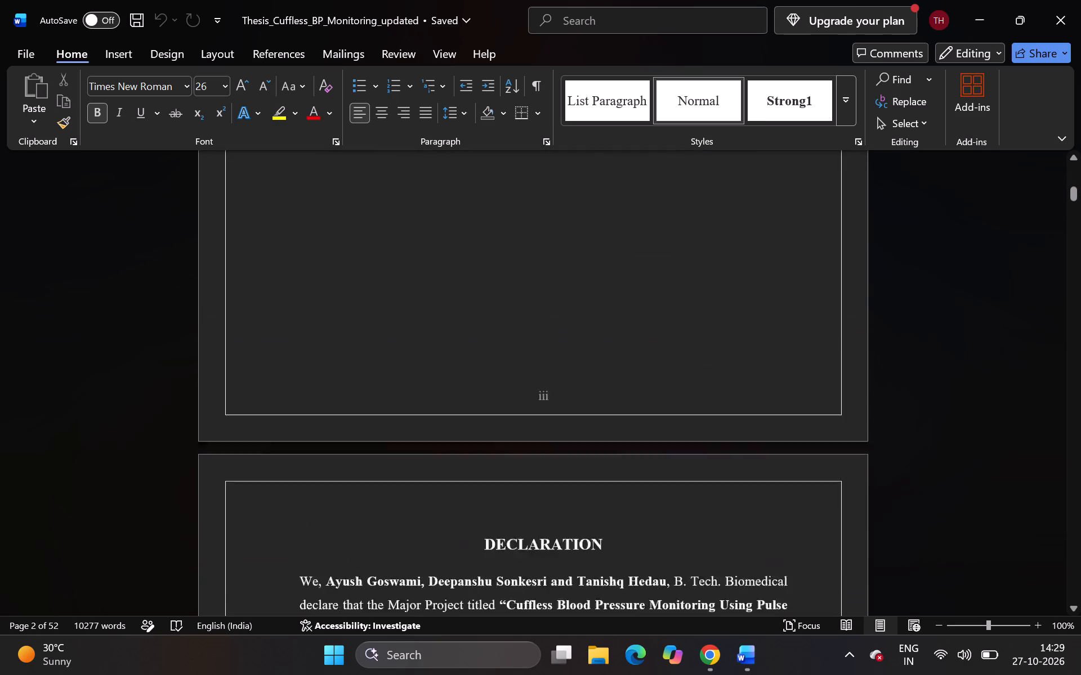
scroll(601, 455, "up", 4)
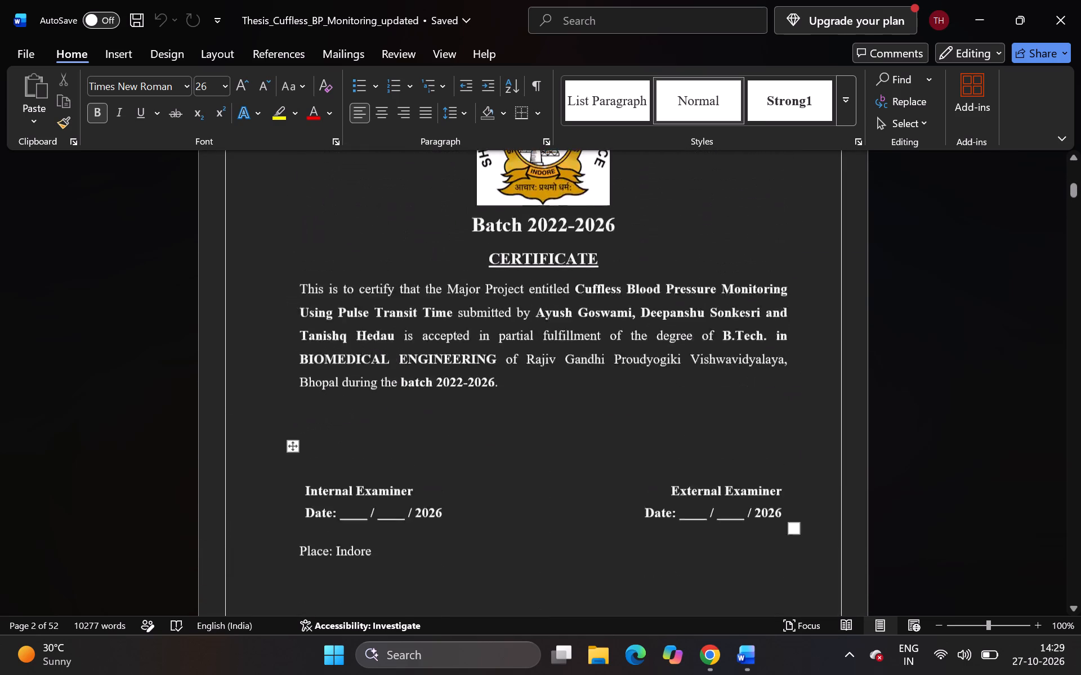
scroll(601, 455, "up", 1)
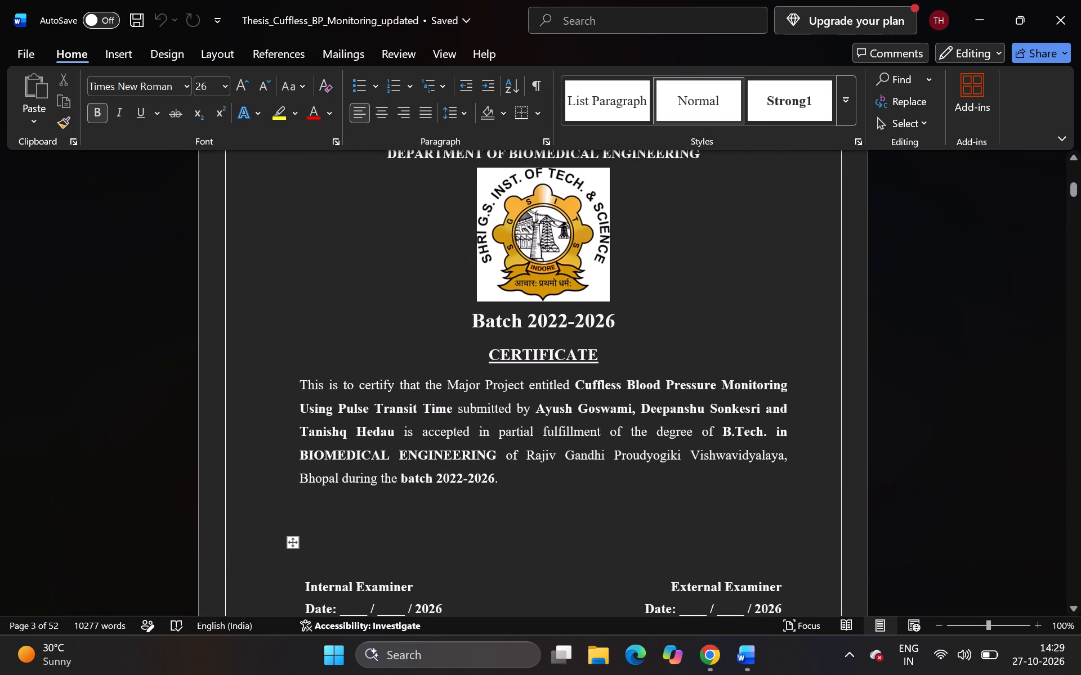
scroll(531, 463, "down", 2)
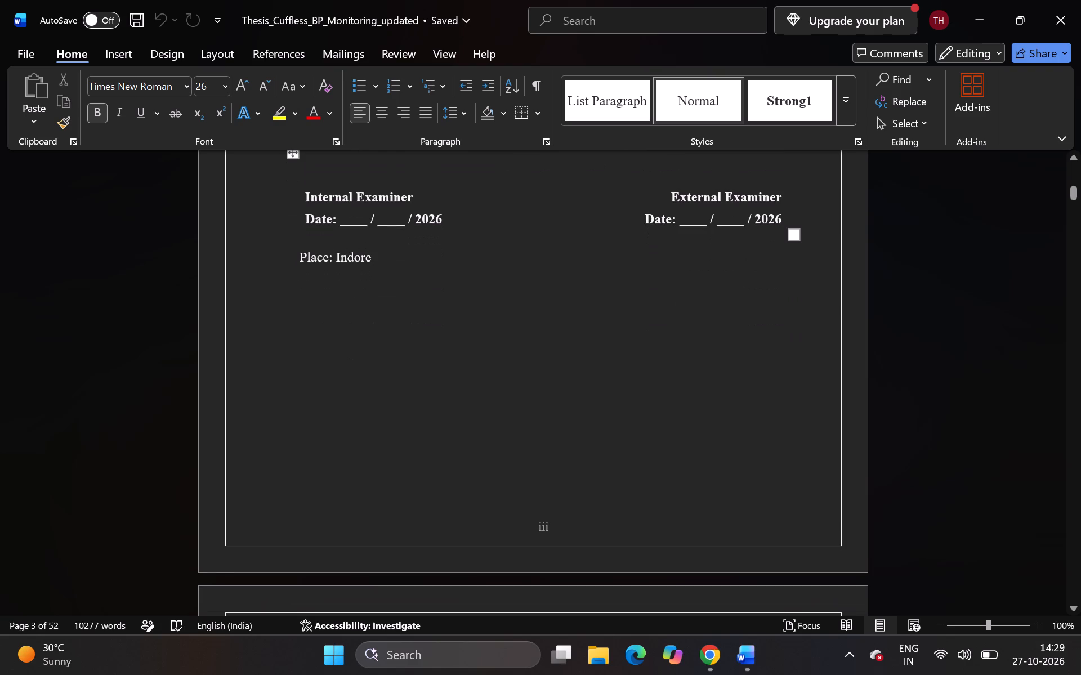
scroll(531, 463, "up", 2)
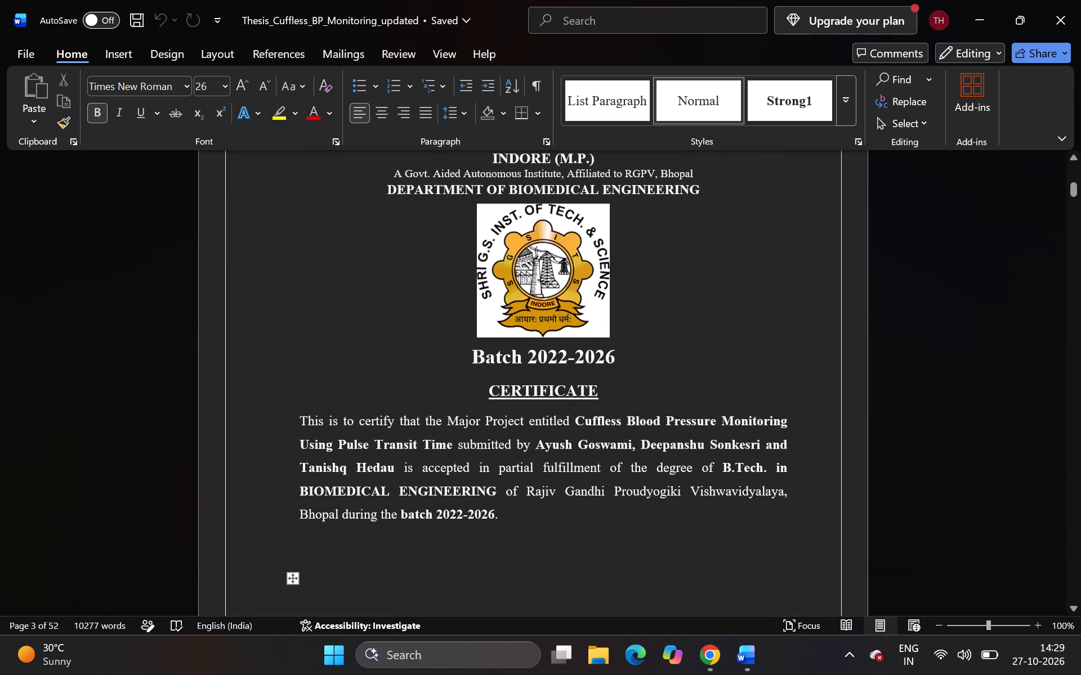
scroll(531, 463, "down", 1)
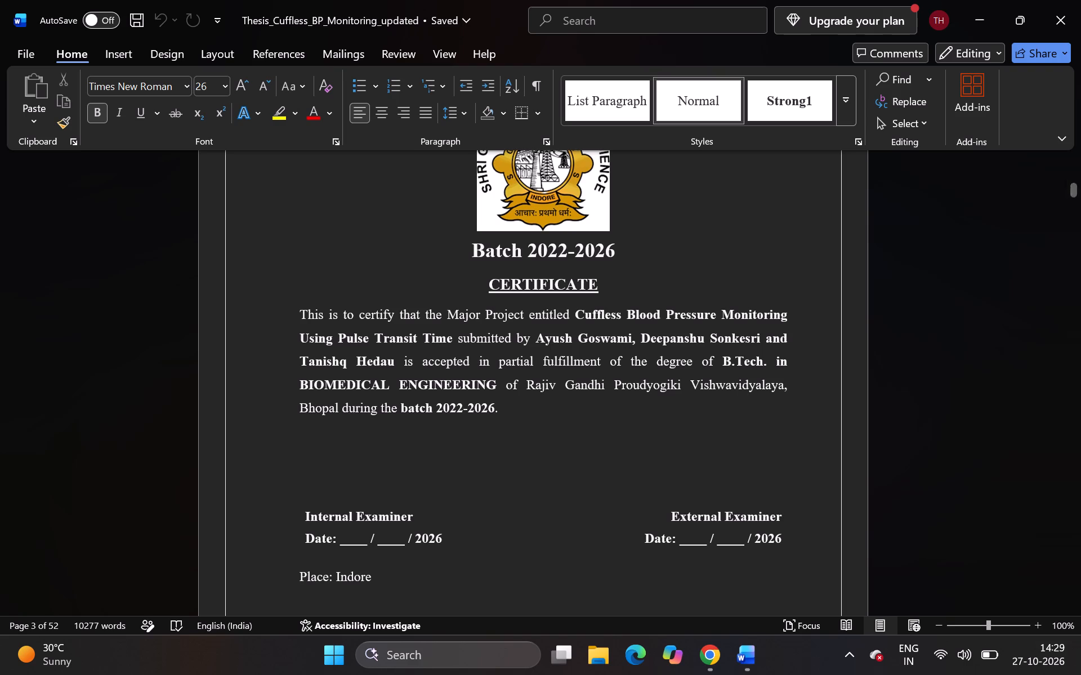
scroll(504, 445, "up", 2)
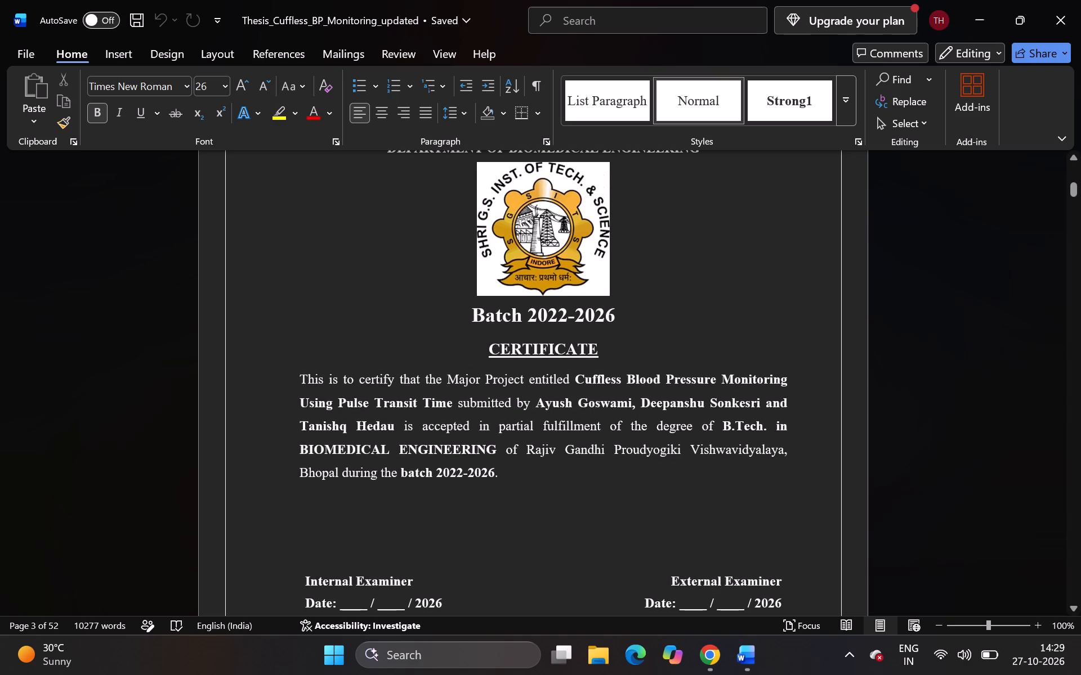
Change the batch years at the end of the Certificate paragraph to 2023-2027.
left_click(464, 474)
key("BackSpace")
key("3")
key("Right")
key("Right")
key("Right")
key("Right")
key("Right")
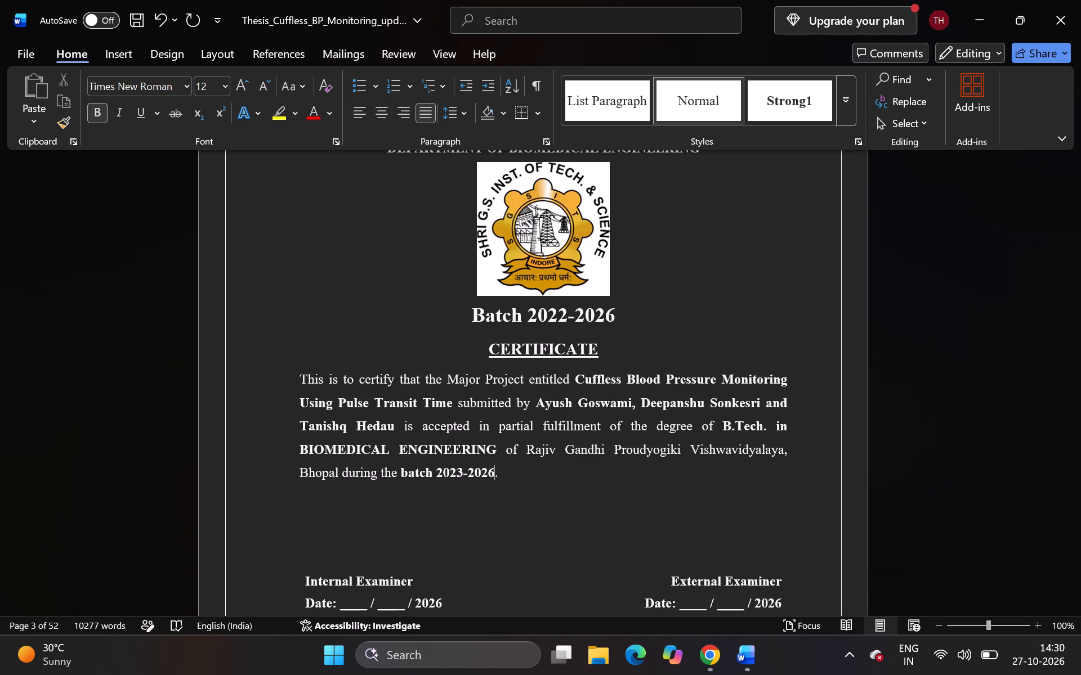
key("BackSpace")
key("7")
Change the batch years at the end of the Recommendation paragraph to 2023-2027.
scroll(464, 474, "up", 2)
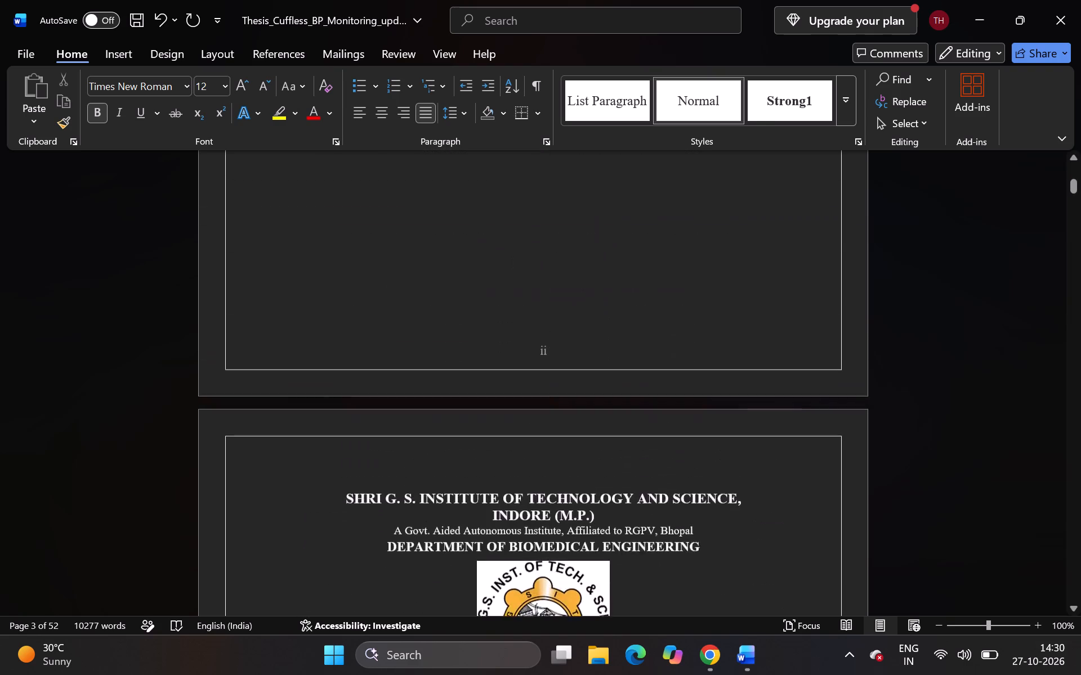
scroll(464, 474, "up", 3)
scroll(465, 463, "down", 1)
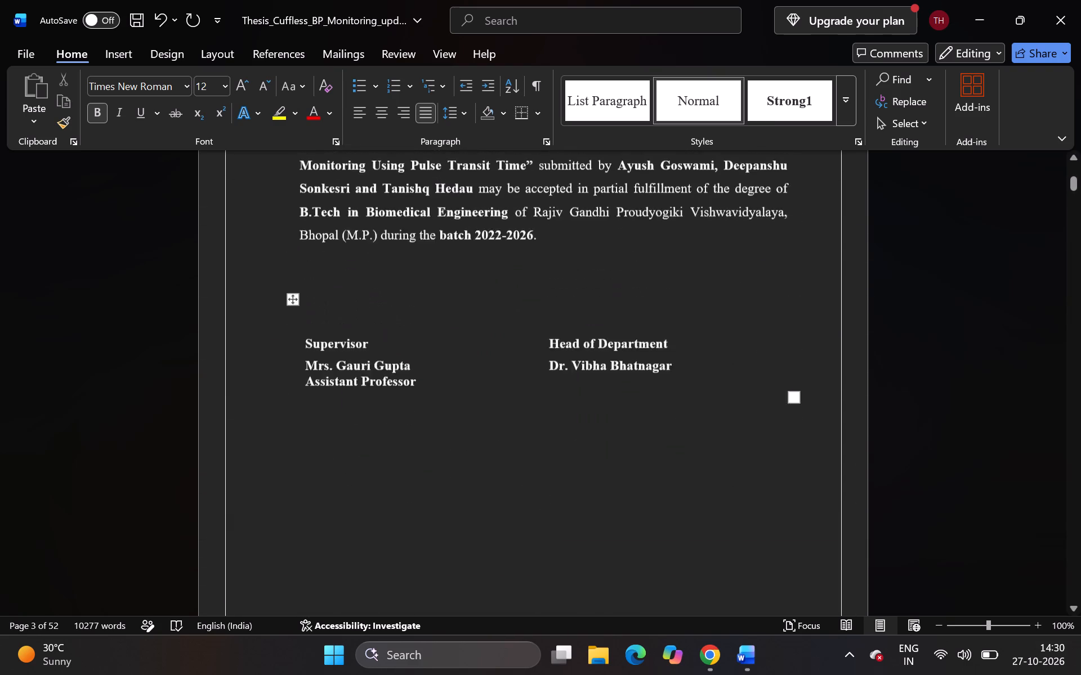
scroll(476, 432, "down", 1)
left_click(503, 291)
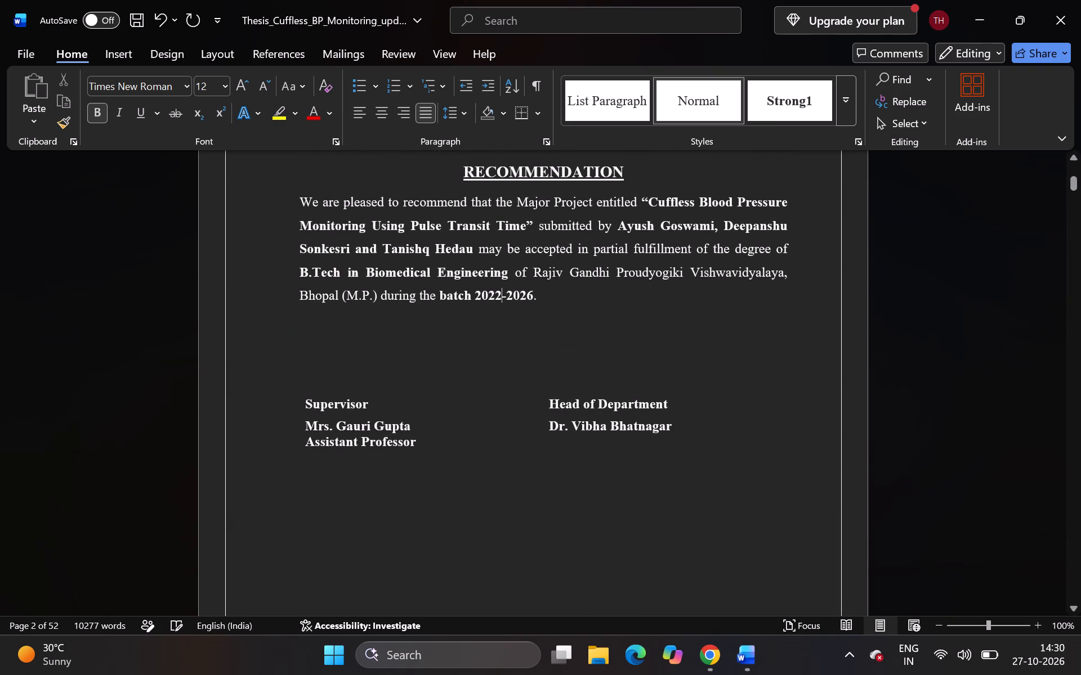
key("BackSpace")
key("3")
key("Right")
key("Right")
key("Right")
key("Right")
key("Right")
key("BackSpace")
key("7")
Compare the title page's batch line and look through the following front-matter pages to the Declaration's candidate signature blocks.
scroll(503, 291, "up", 4)
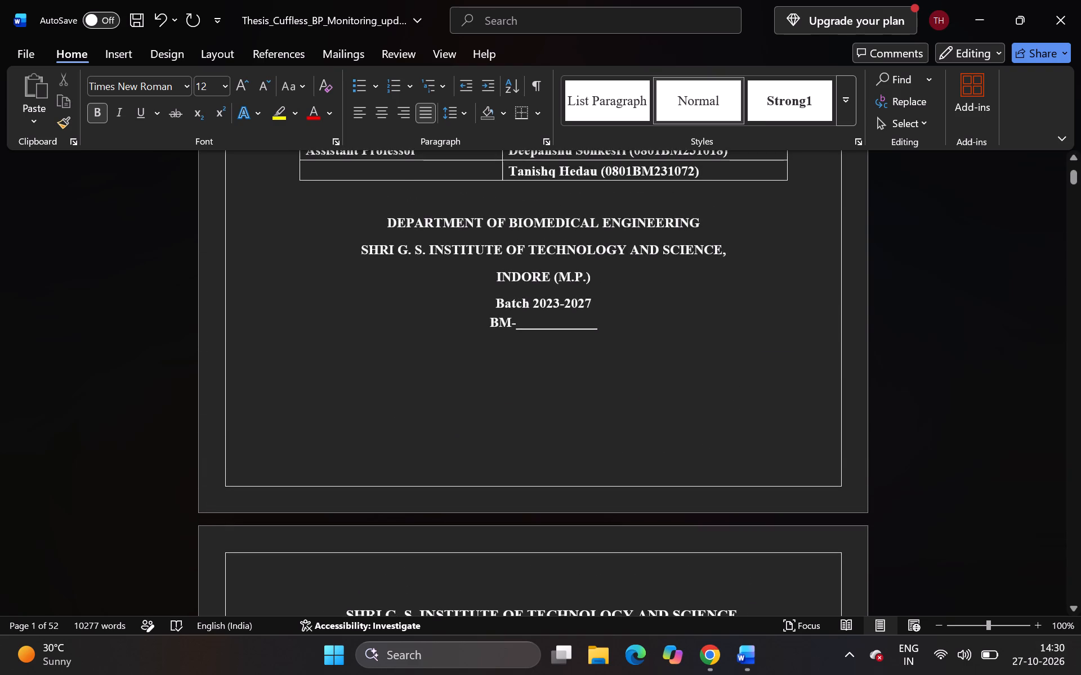
scroll(619, 416, "up", 7)
scroll(619, 416, "down", 4)
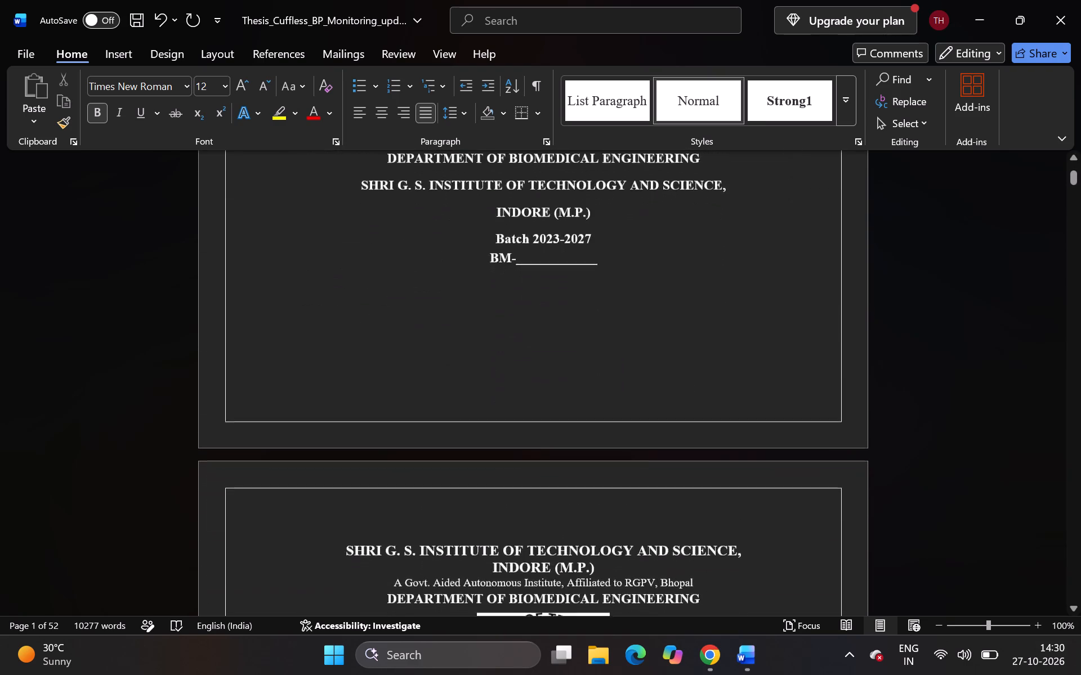
scroll(619, 416, "right", 1)
scroll(619, 416, "down", 5)
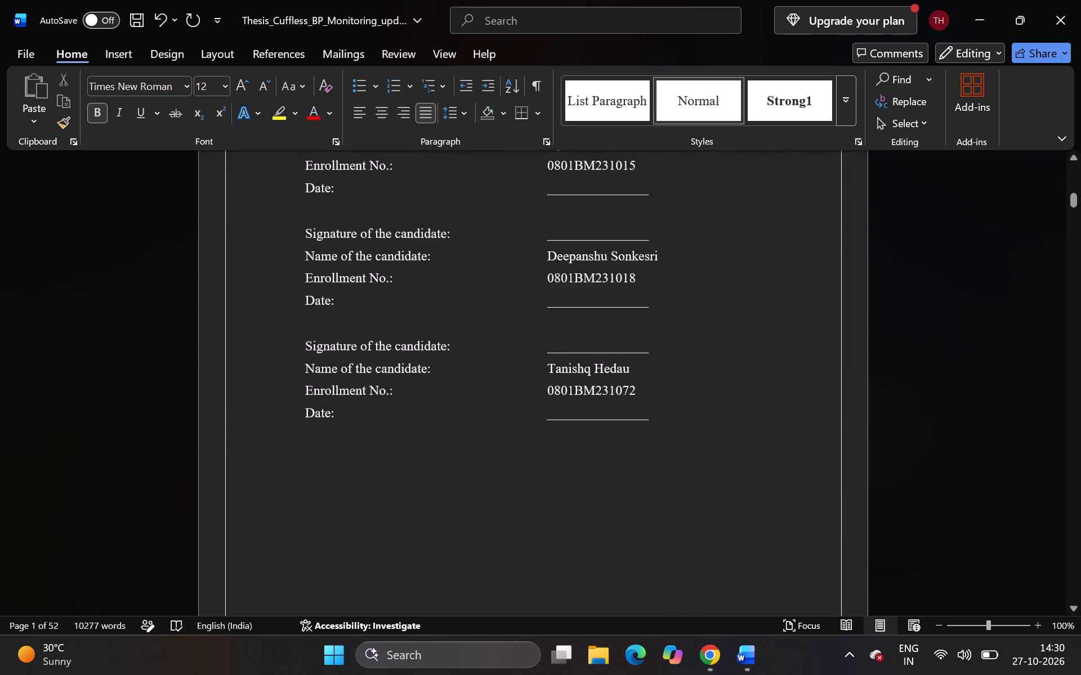
scroll(619, 416, "up", 1)
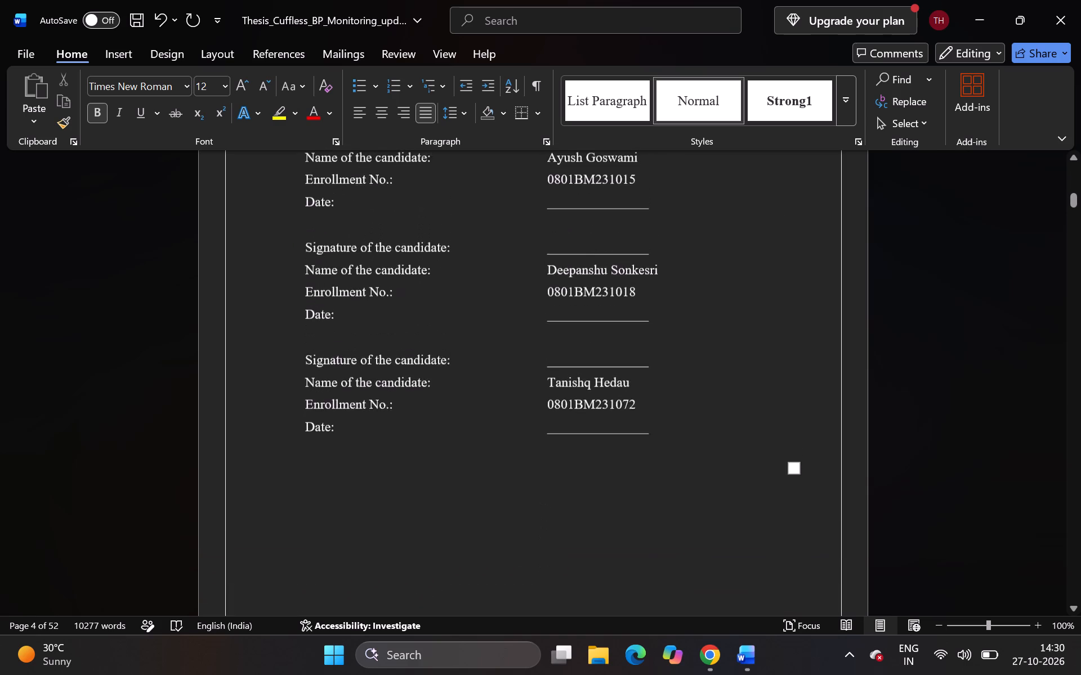
Review the Declaration, Acknowledgement and start of the Abstract, and recheck the Certificate page's batch heading.
scroll(467, 391, "down", 4)
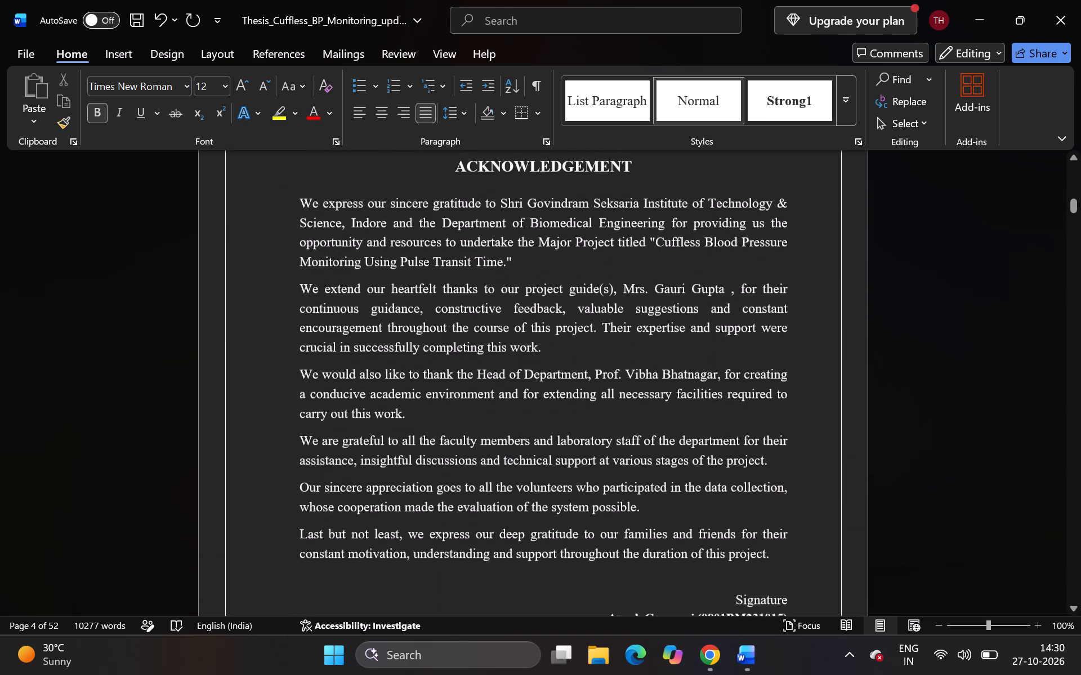
scroll(467, 391, "down", 2)
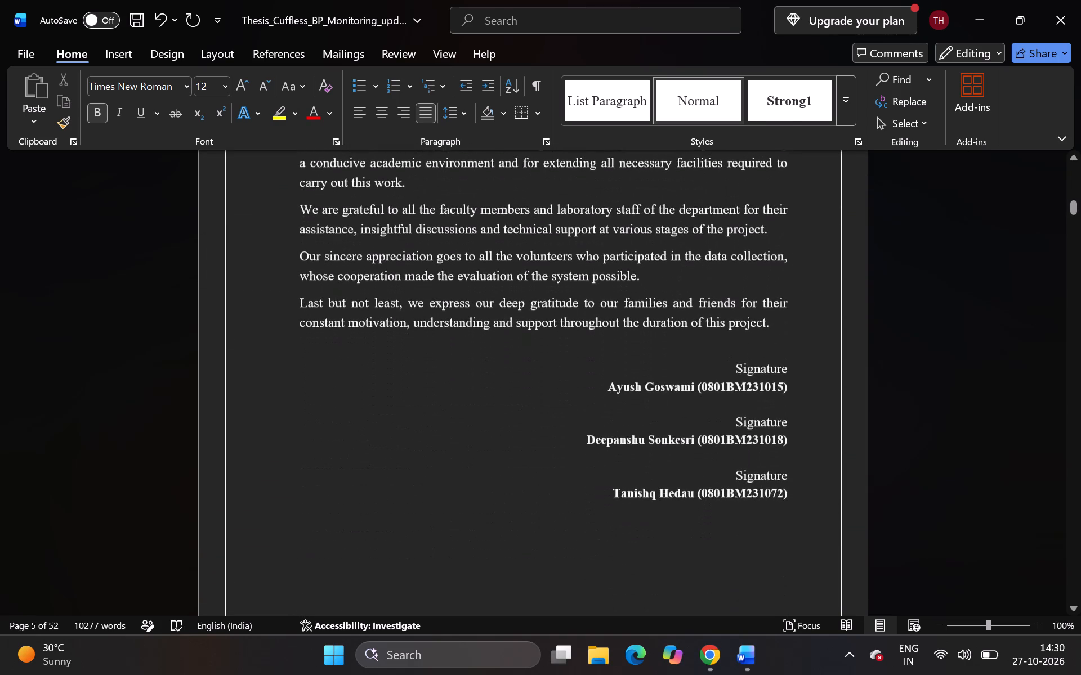
scroll(467, 391, "down", 5)
scroll(467, 391, "up", 1)
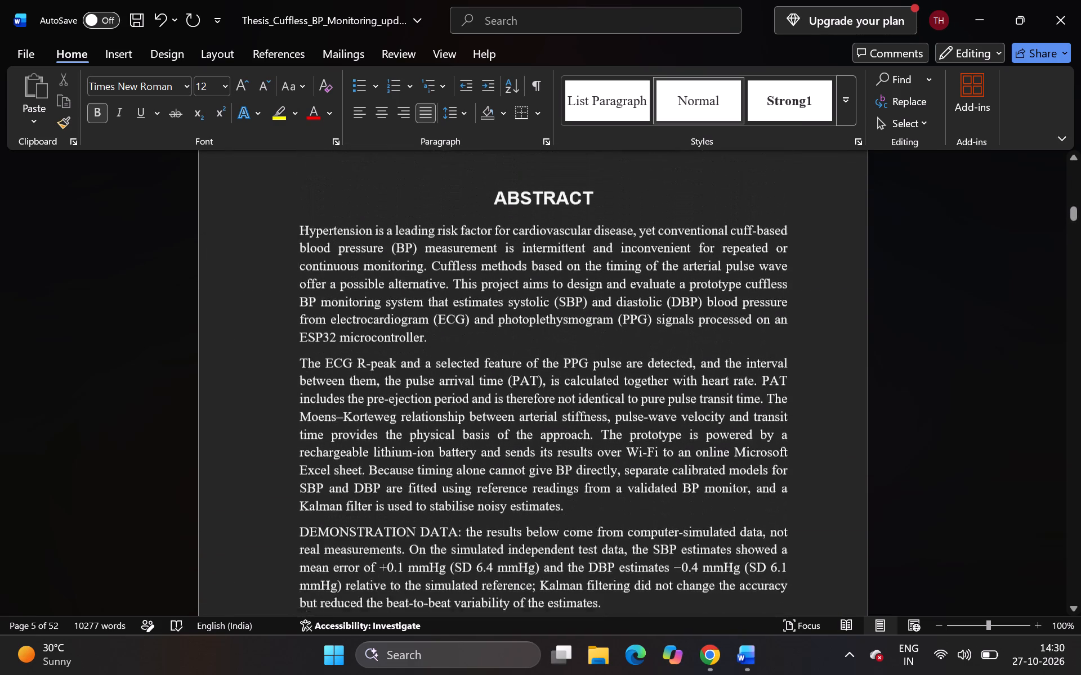
scroll(467, 391, "down", 4)
scroll(467, 391, "up", 2)
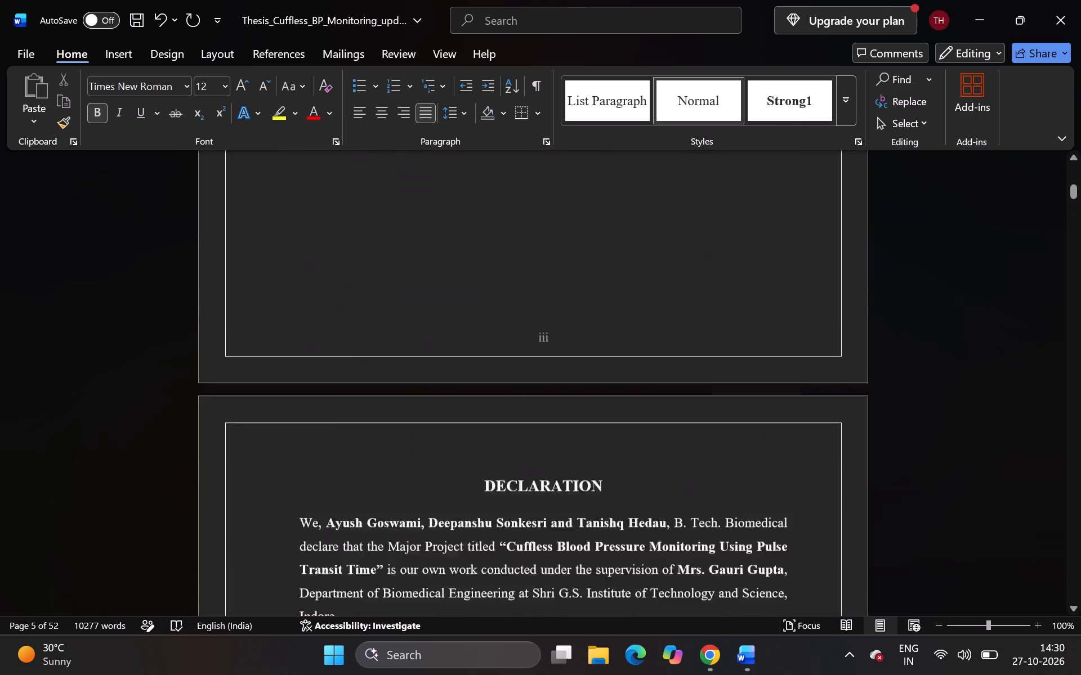
scroll(467, 391, "down", 5)
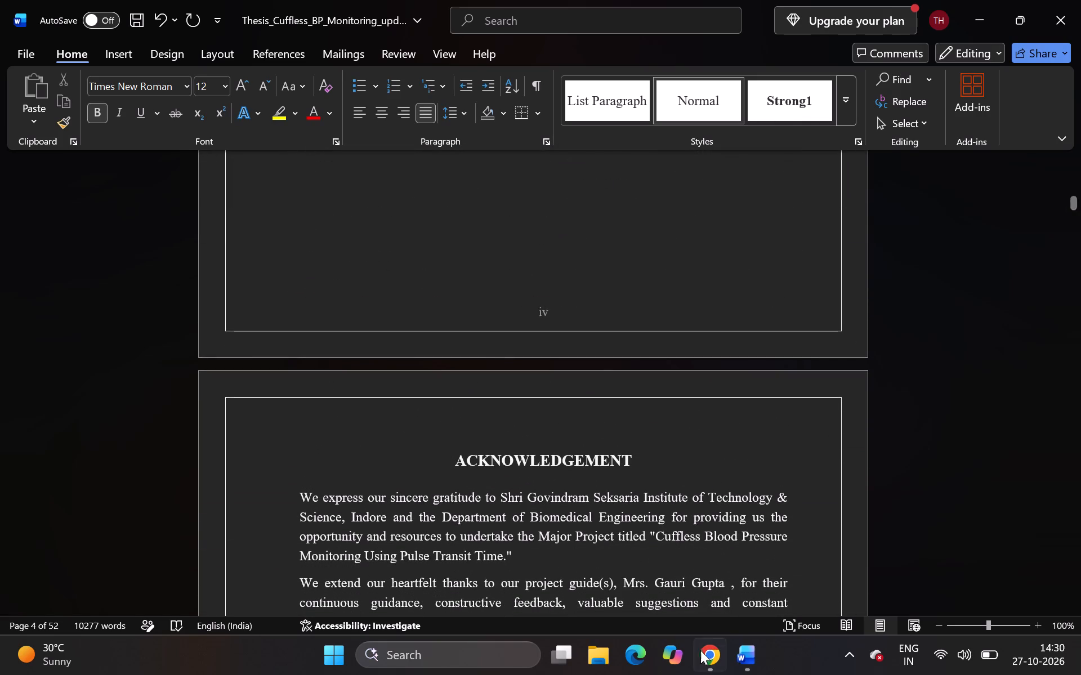
scroll(604, 379, "up", 2)
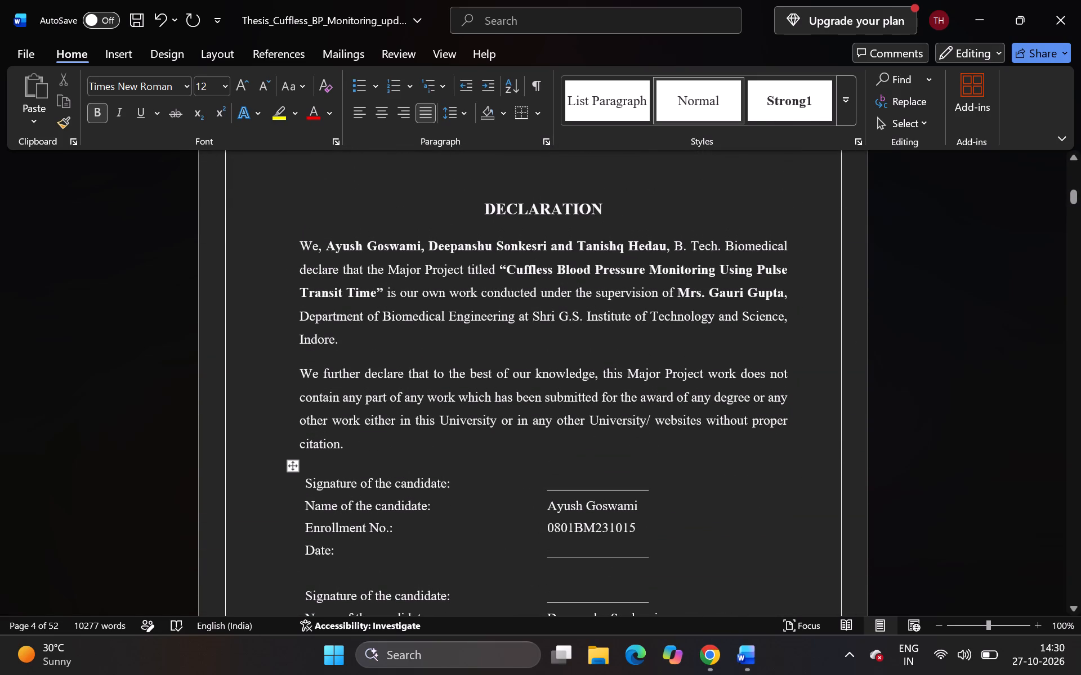
scroll(604, 379, "up", 4)
scroll(604, 379, "down", 3)
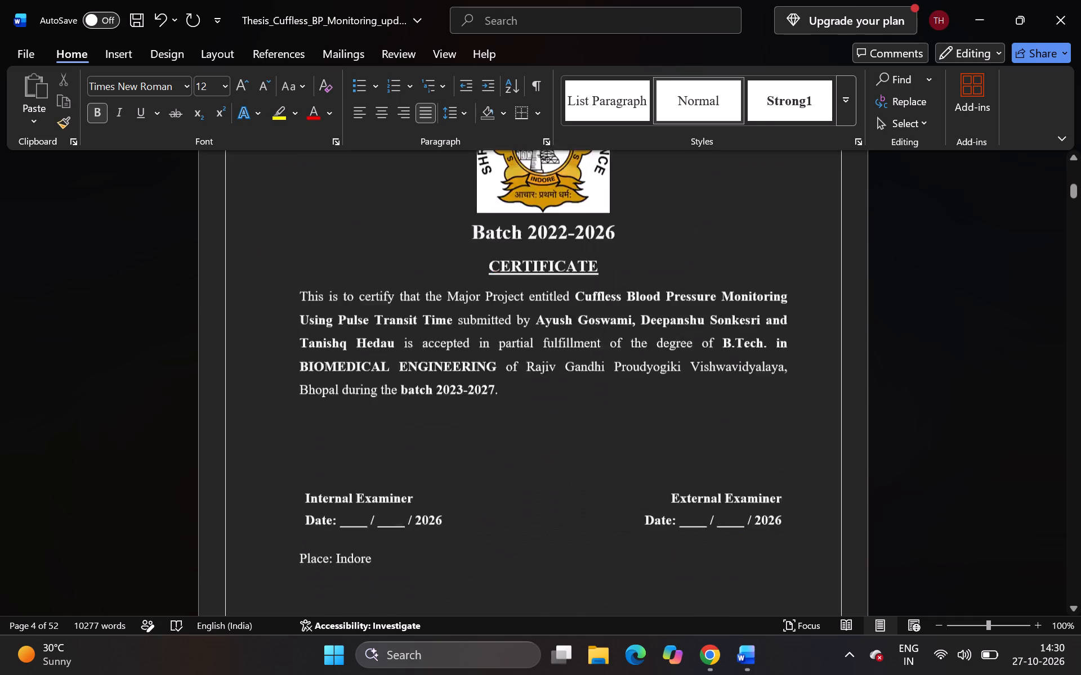
scroll(604, 379, "down", 6)
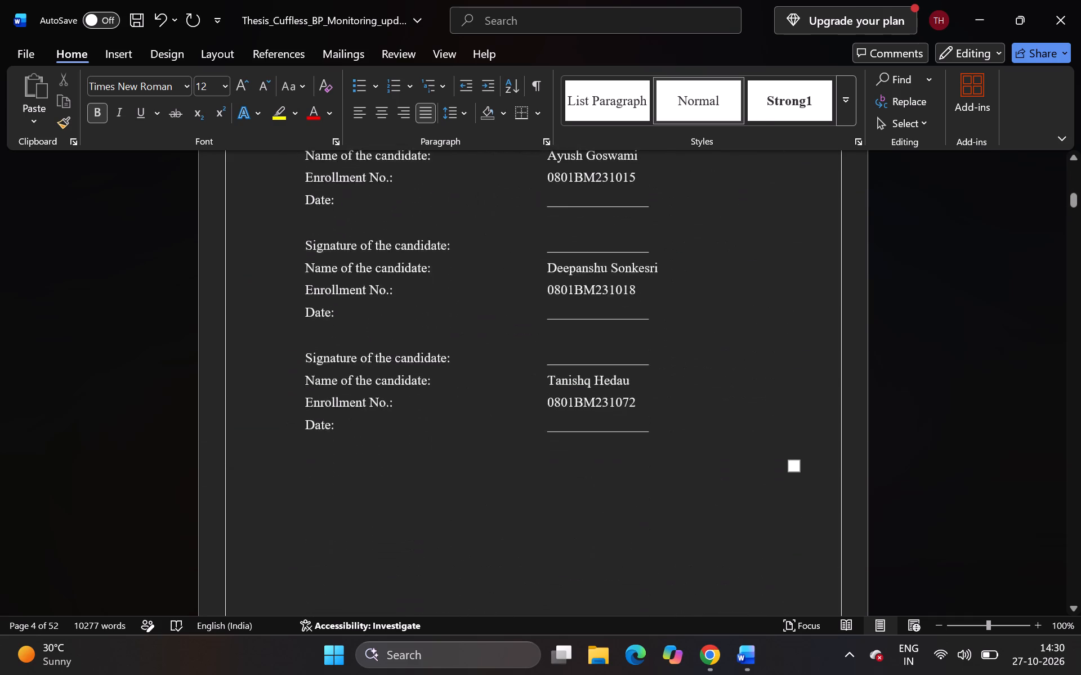
Change the batch heading above the CERTIFICATE title to Batch 2023-2027.
scroll(604, 379, "right", 1)
scroll(604, 379, "up", 1)
scroll(604, 379, "down", 1)
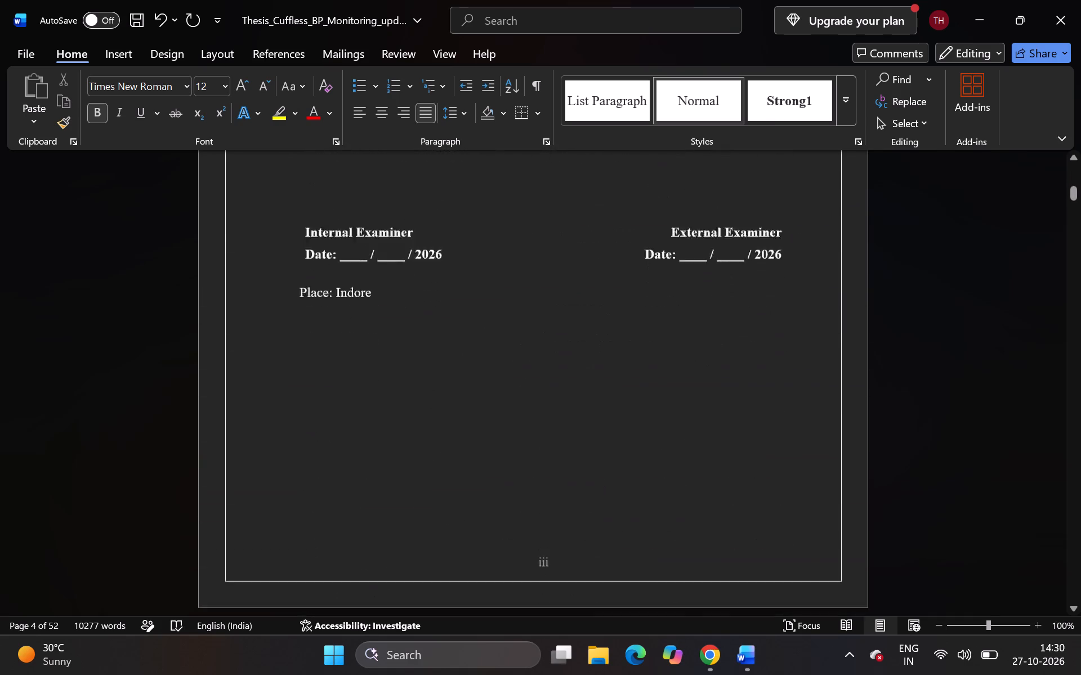
scroll(604, 379, "up", 1)
scroll(604, 379, "right", 1)
scroll(604, 379, "down", 1)
left_click(568, 332)
key("BackSpace")
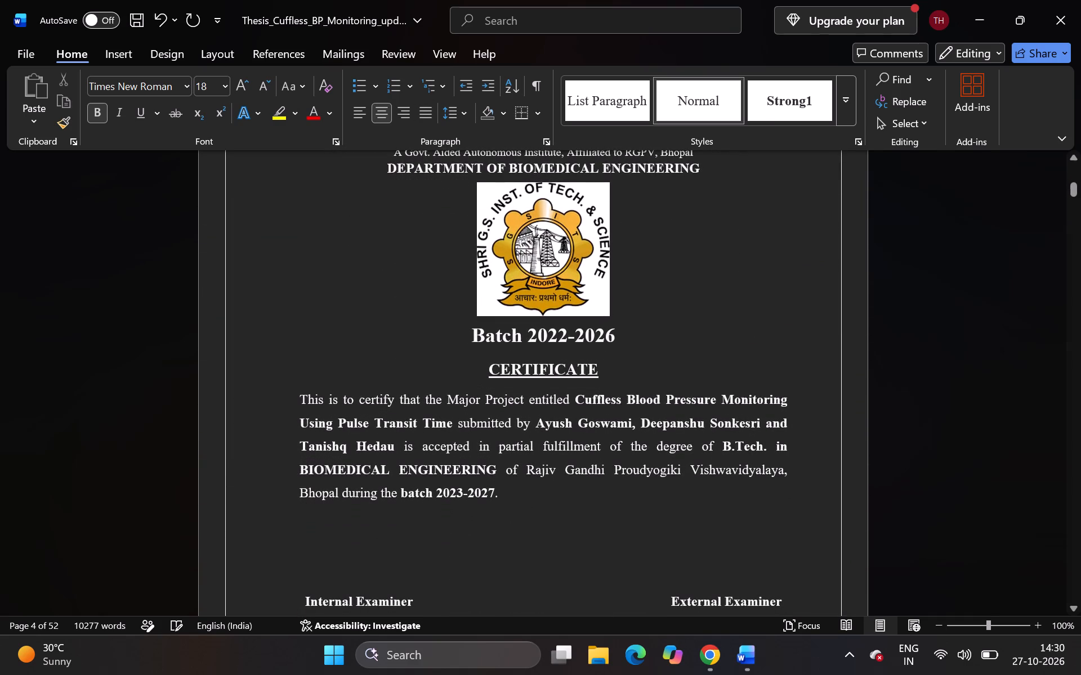
key("3")
key("Right")
key("Right")
key("Right")
key("Right")
key("Right")
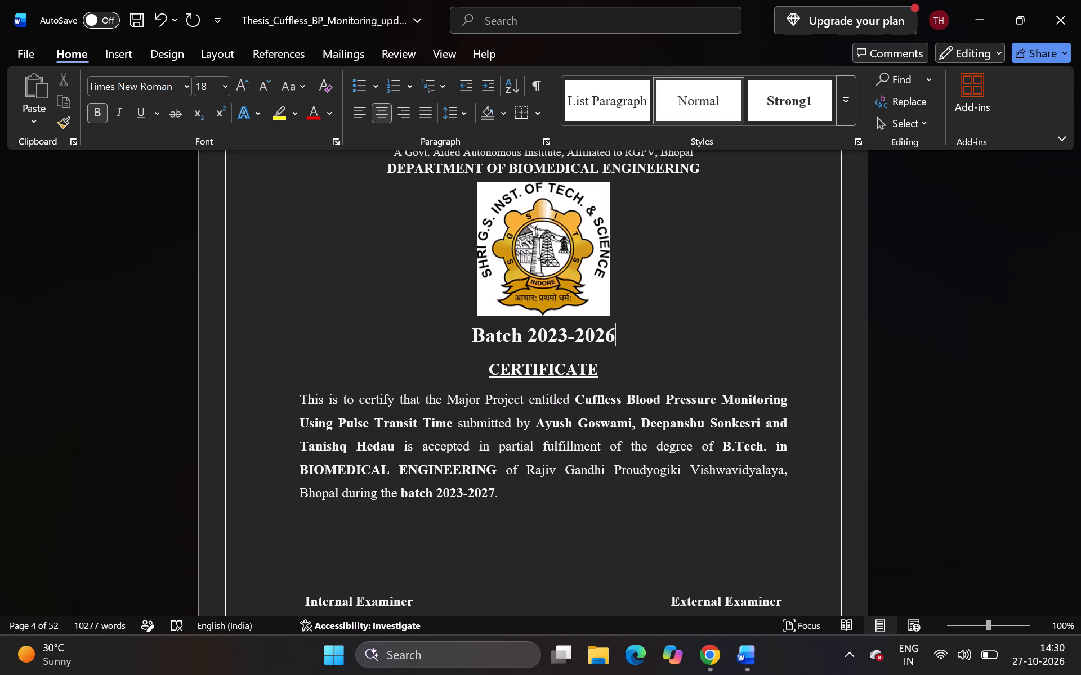
key("BackSpace")
key("7")
Change the batch heading above the RECOMMENDATION title to Batch 2023-2027.
scroll(568, 332, "up", 3)
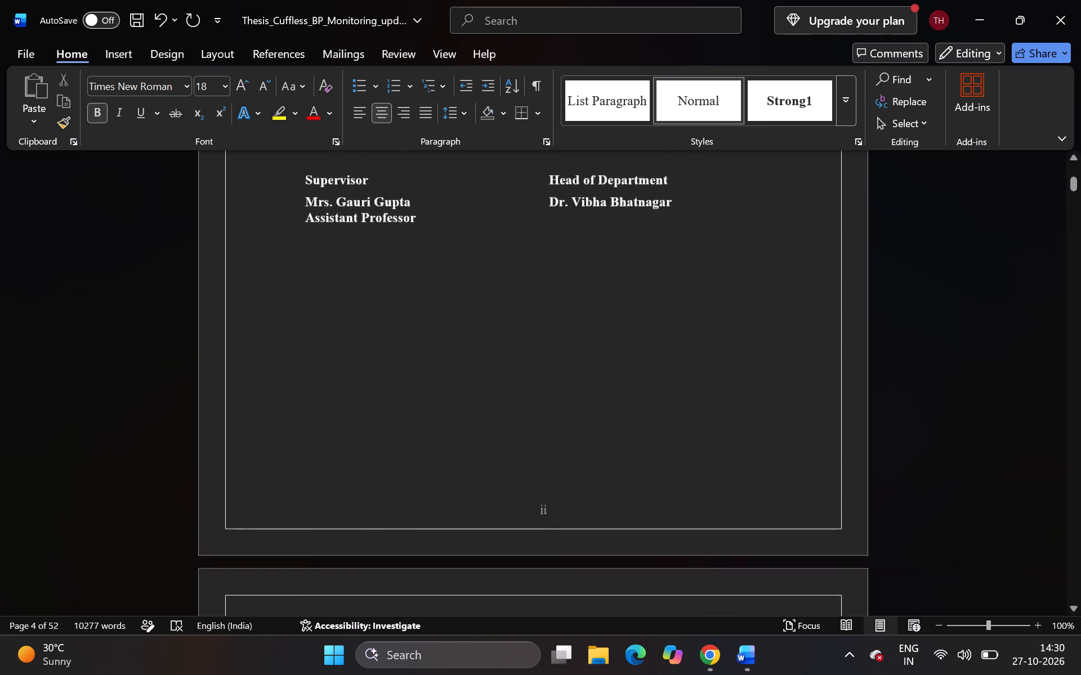
scroll(568, 332, "up", 1)
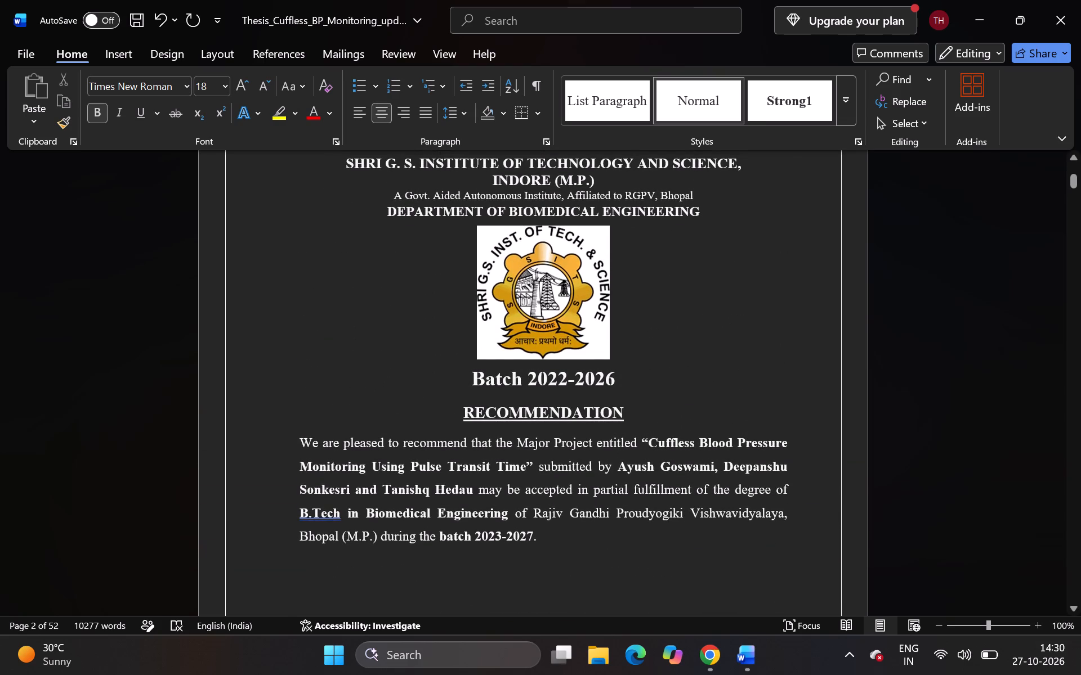
left_click(561, 384)
key("Right")
key("BackSpace")
key("3")
key("Right")
key("Right")
key("Right")
key("Right")
key("Right")
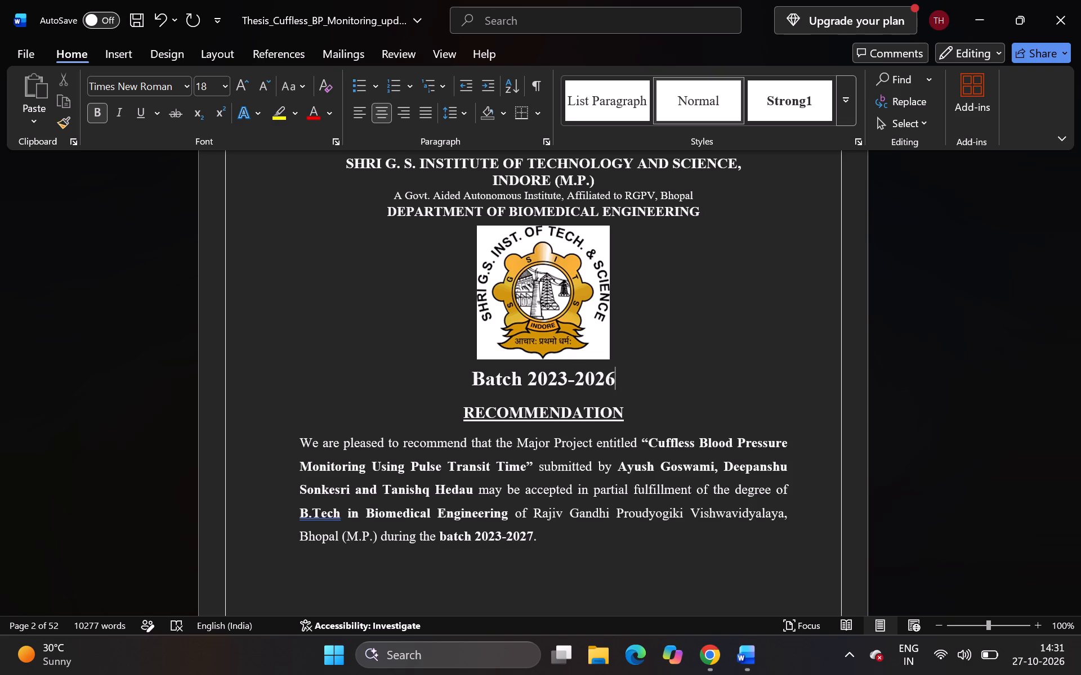
key("BackSpace")
key("7")
Recheck the front matter from the title page through the Recommendation, Certificate, Declaration and Acknowledgement, including every batch line.
scroll(561, 384, "up", 3)
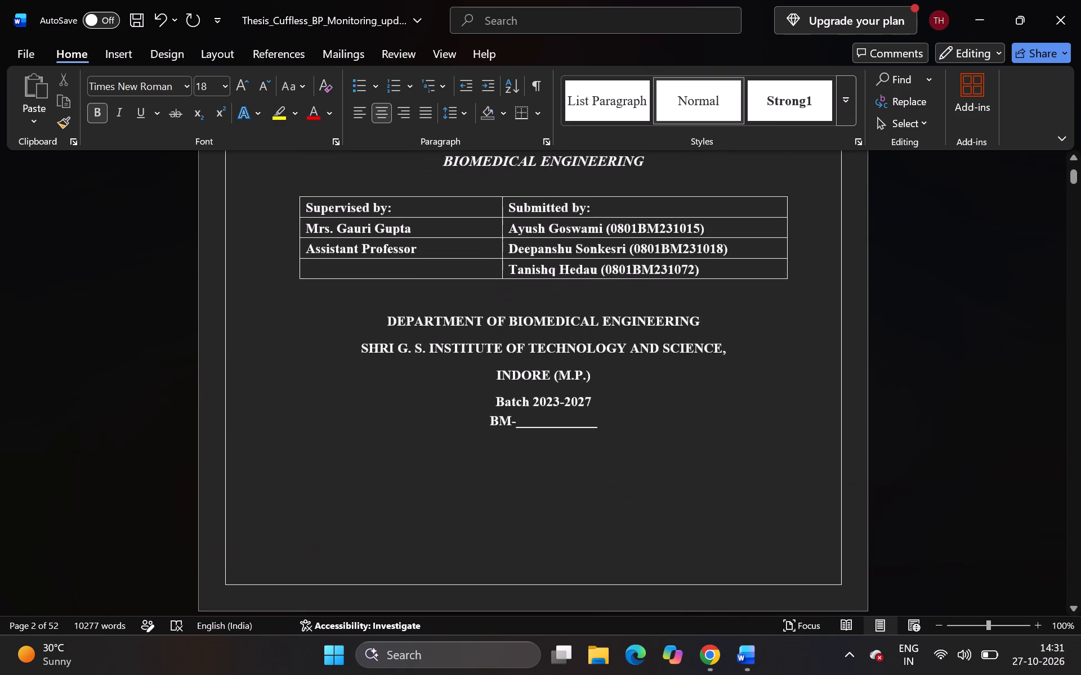
scroll(593, 401, "up", 4)
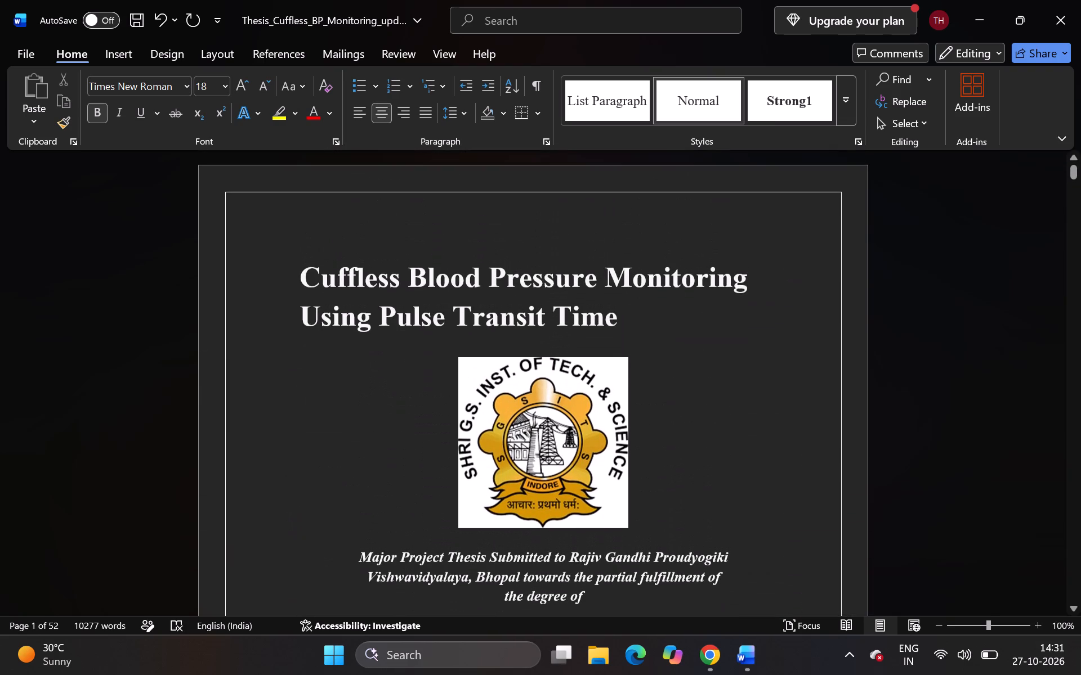
scroll(593, 401, "up", 4)
scroll(593, 401, "down", 7)
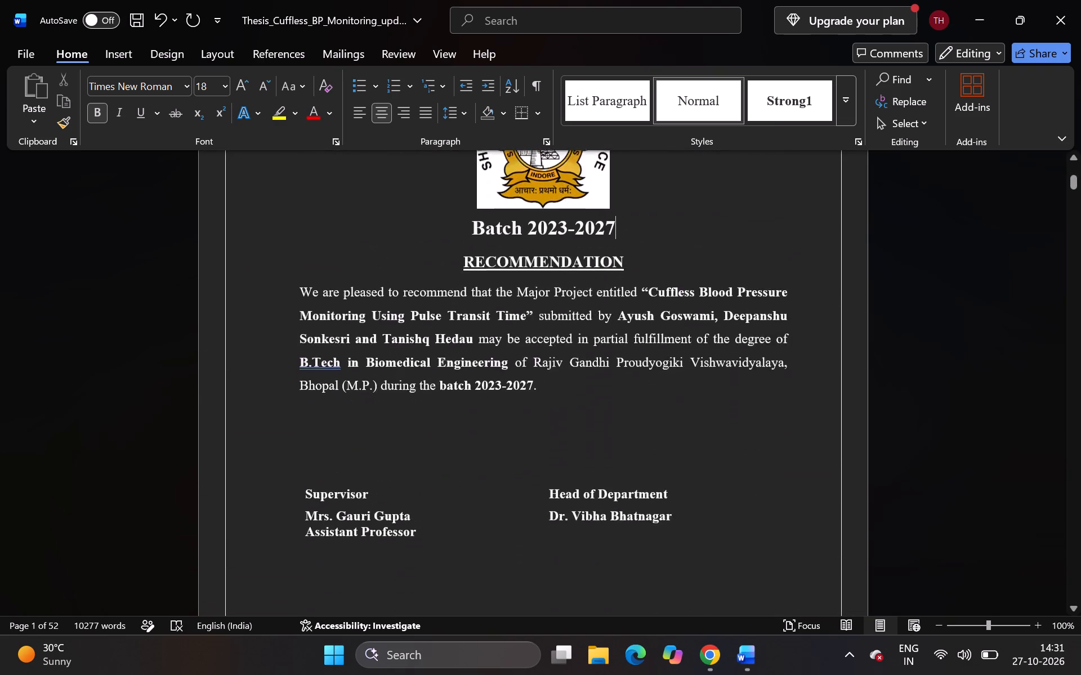
scroll(593, 401, "down", 4)
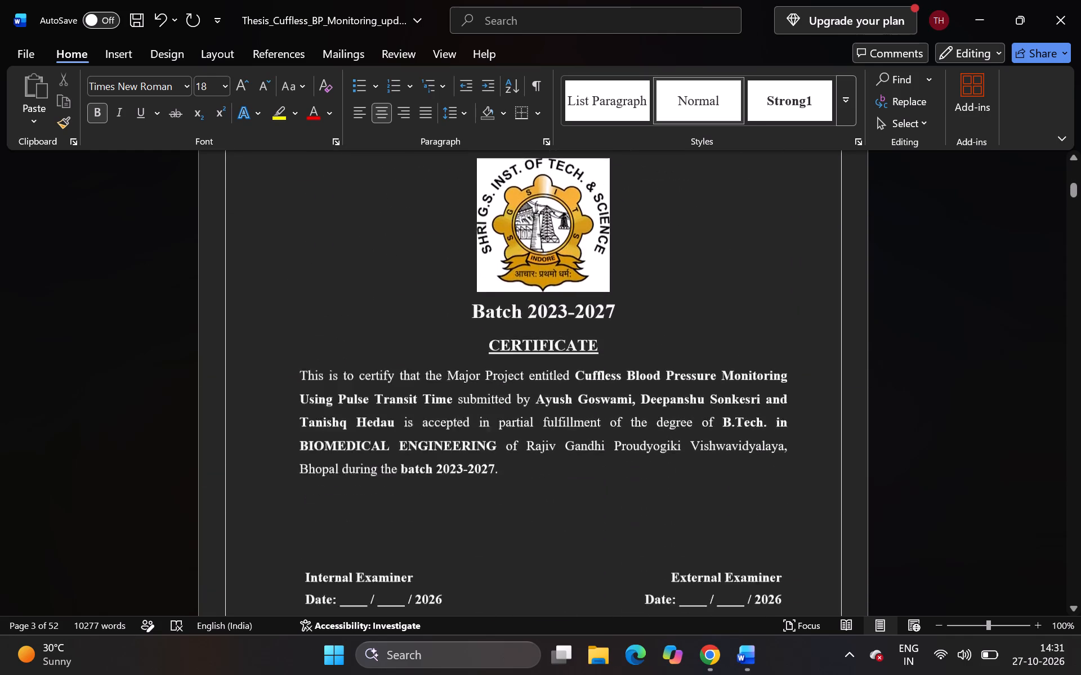
scroll(593, 401, "down", 6)
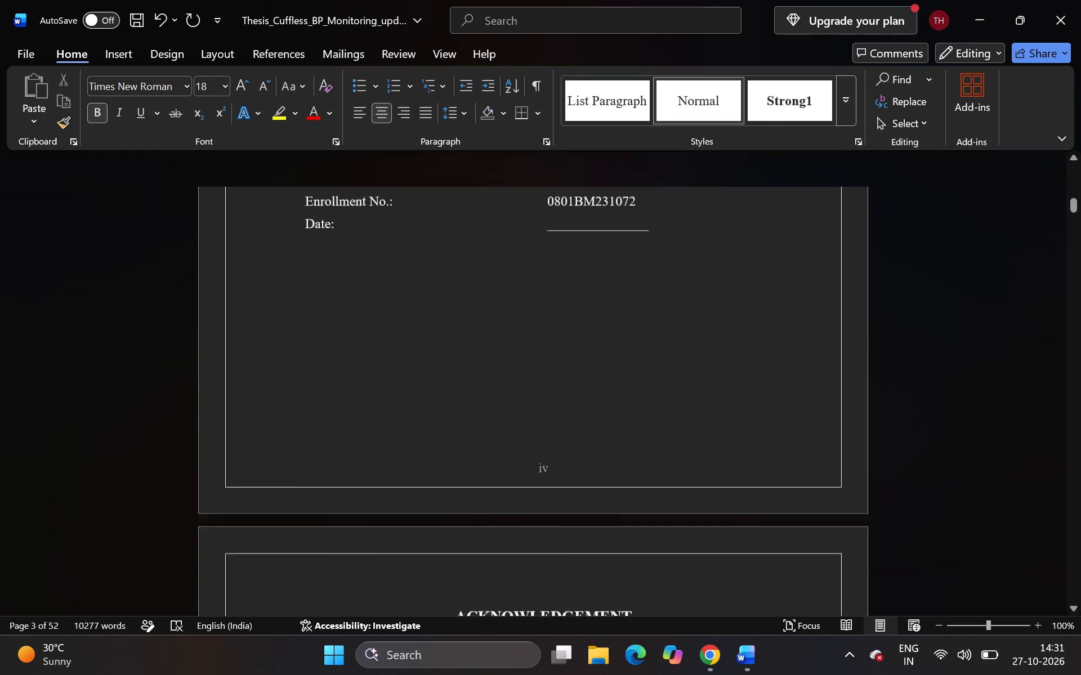
scroll(593, 401, "down", 2)
scroll(593, 401, "up", 3)
scroll(593, 401, "down", 1)
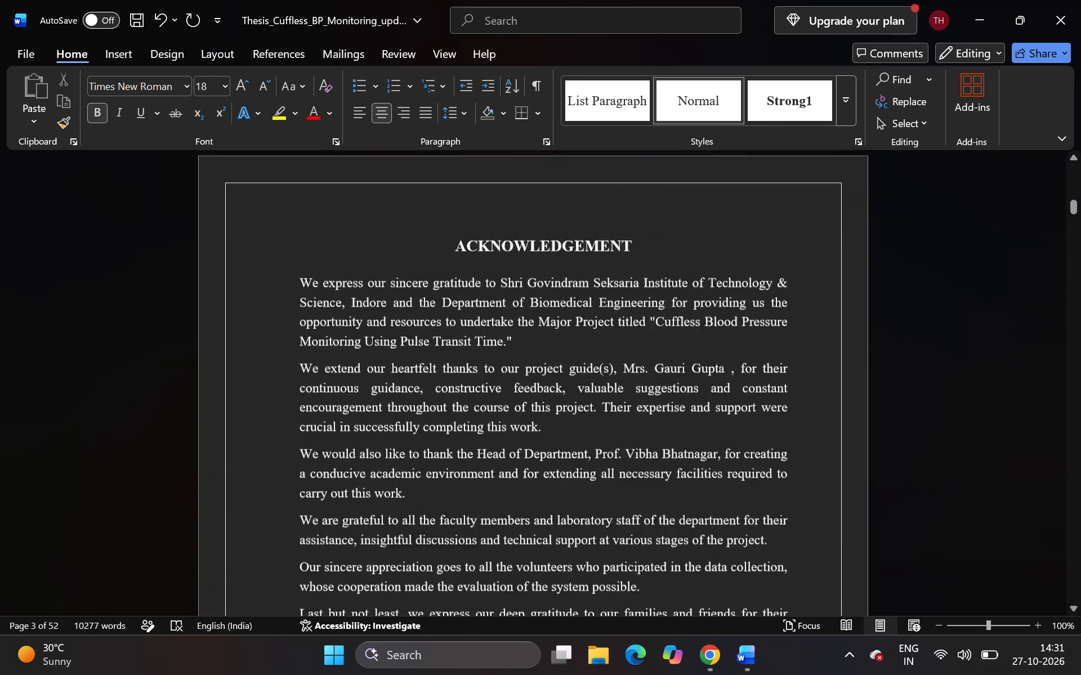
scroll(593, 401, "down", 1)
scroll(593, 401, "up", 1)
scroll(593, 401, "down", 4)
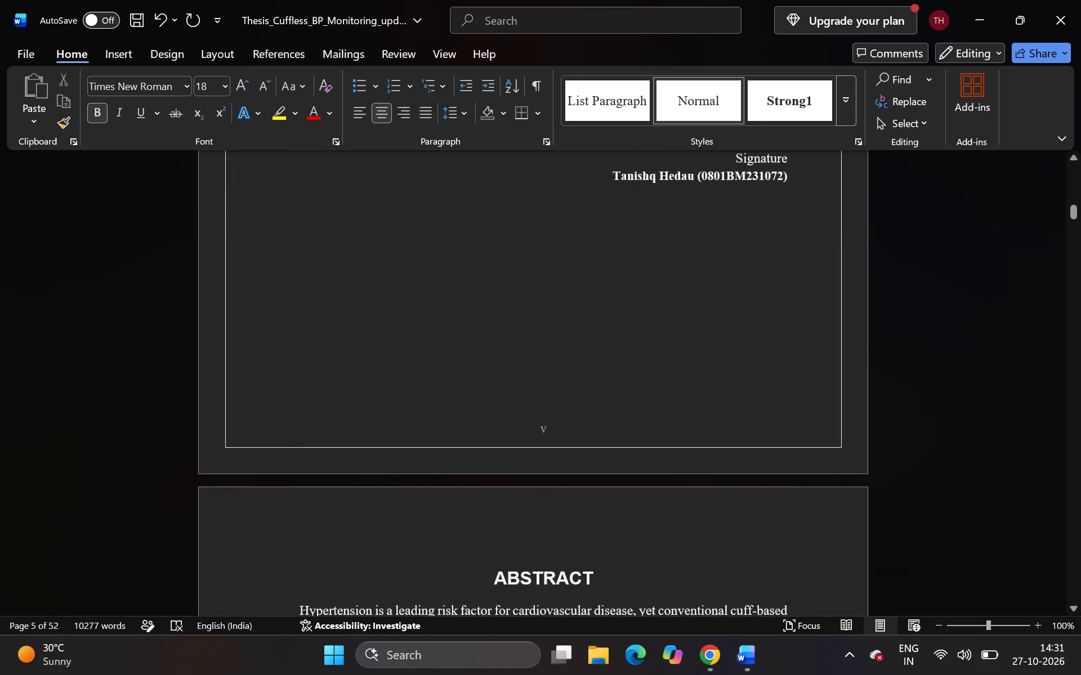
Look through the Abstract, Table of Contents, List of Figures, List of Tables and List of Abbreviations.
scroll(593, 401, "down", 4)
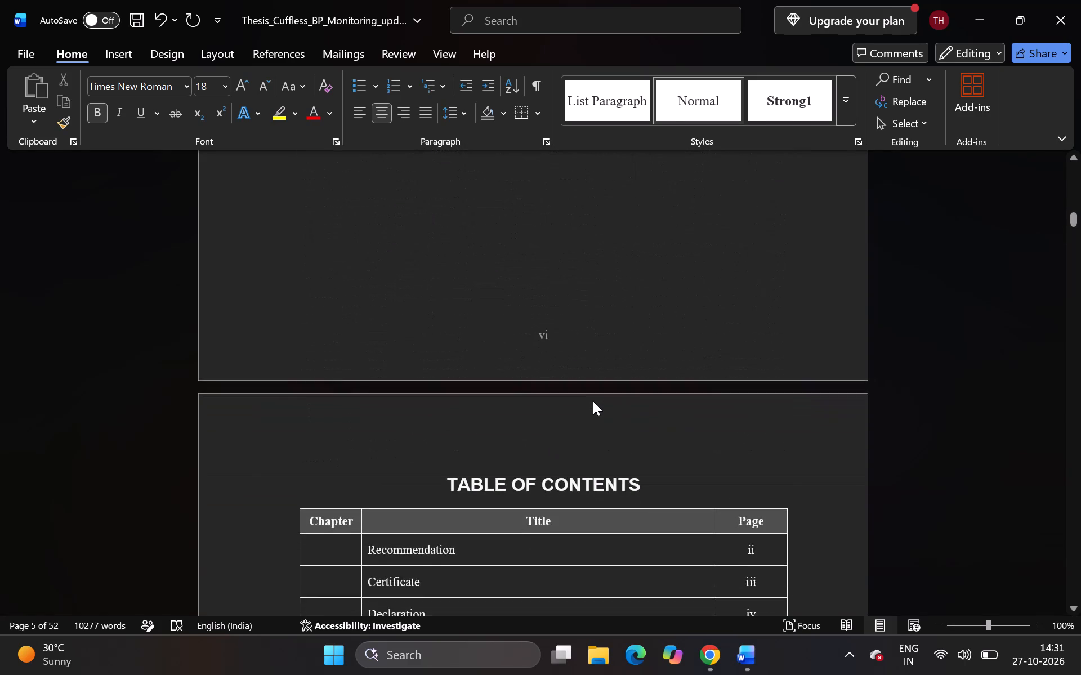
scroll(593, 401, "down", 3)
scroll(593, 401, "up", 1)
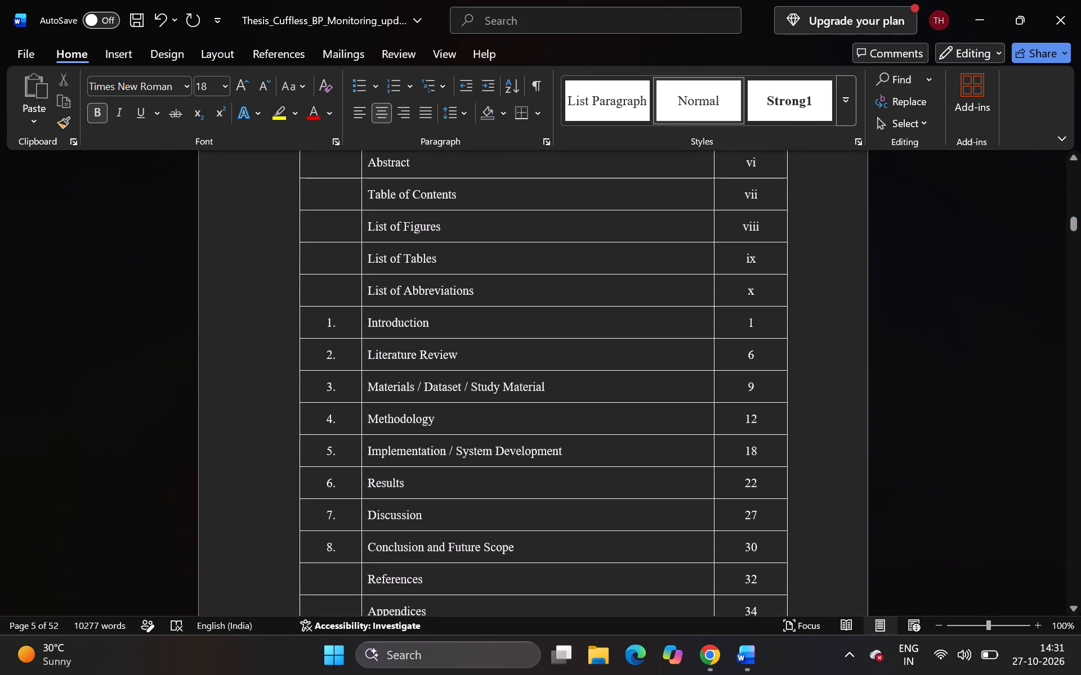
scroll(593, 401, "down", 6)
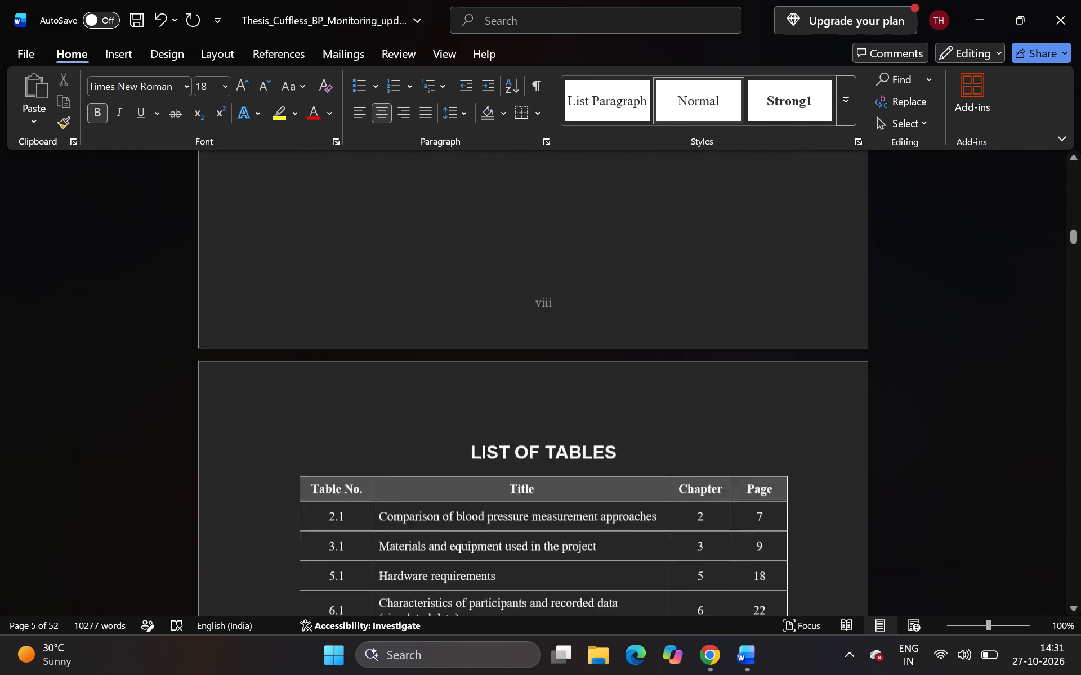
scroll(593, 401, "down", 7)
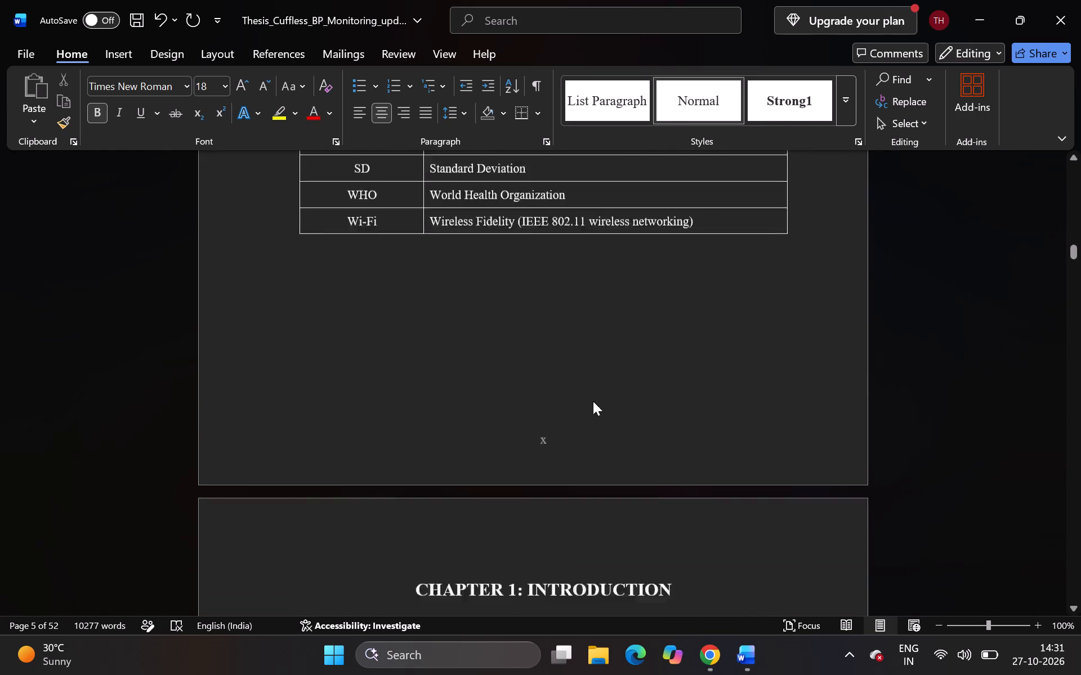
Look through Chapter 1 Introduction and Chapter 2's literature review, from the background and objectives to the limitations of existing methods.
scroll(593, 401, "down", 1)
scroll(593, 401, "up", 1)
scroll(593, 401, "down", 3)
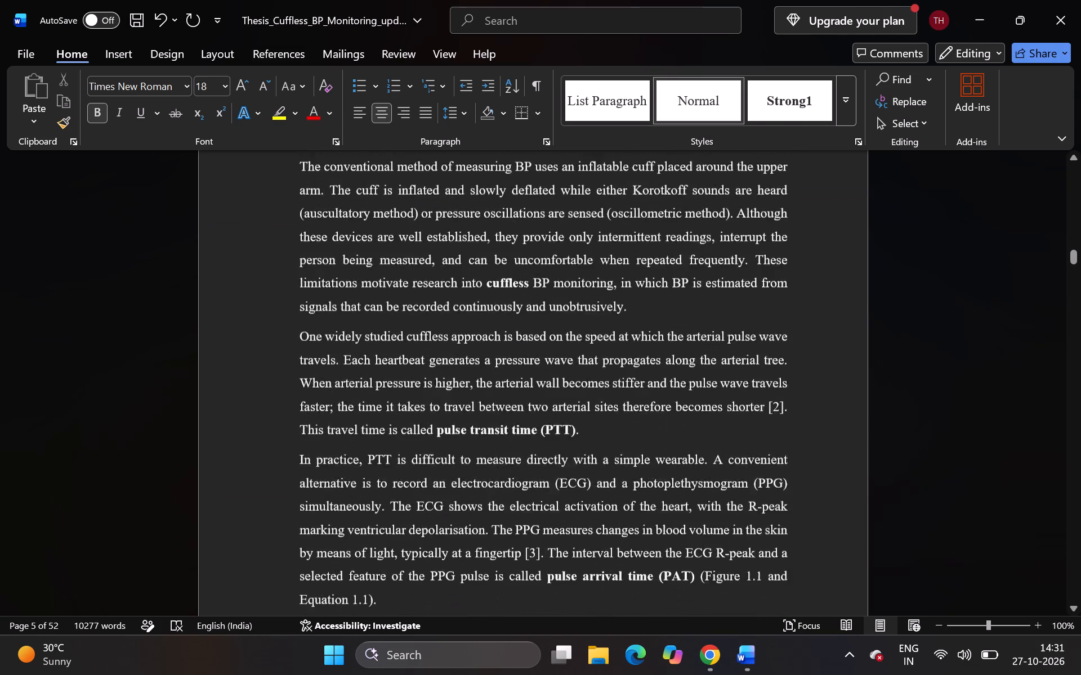
scroll(593, 401, "down", 6)
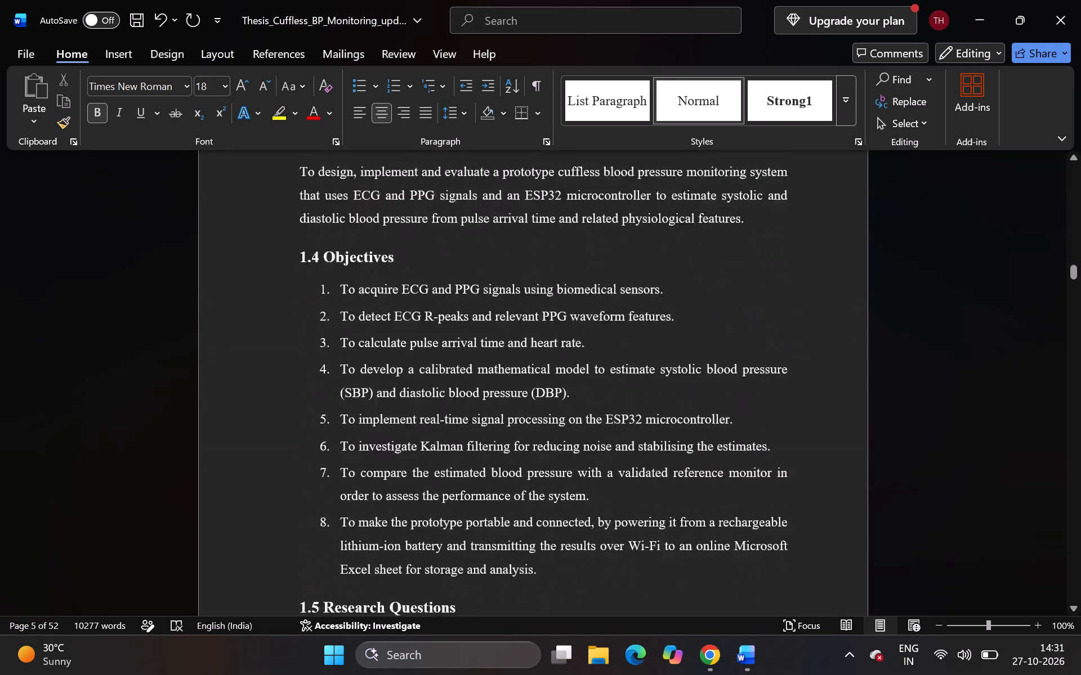
scroll(593, 401, "down", 6)
scroll(593, 401, "up", 3)
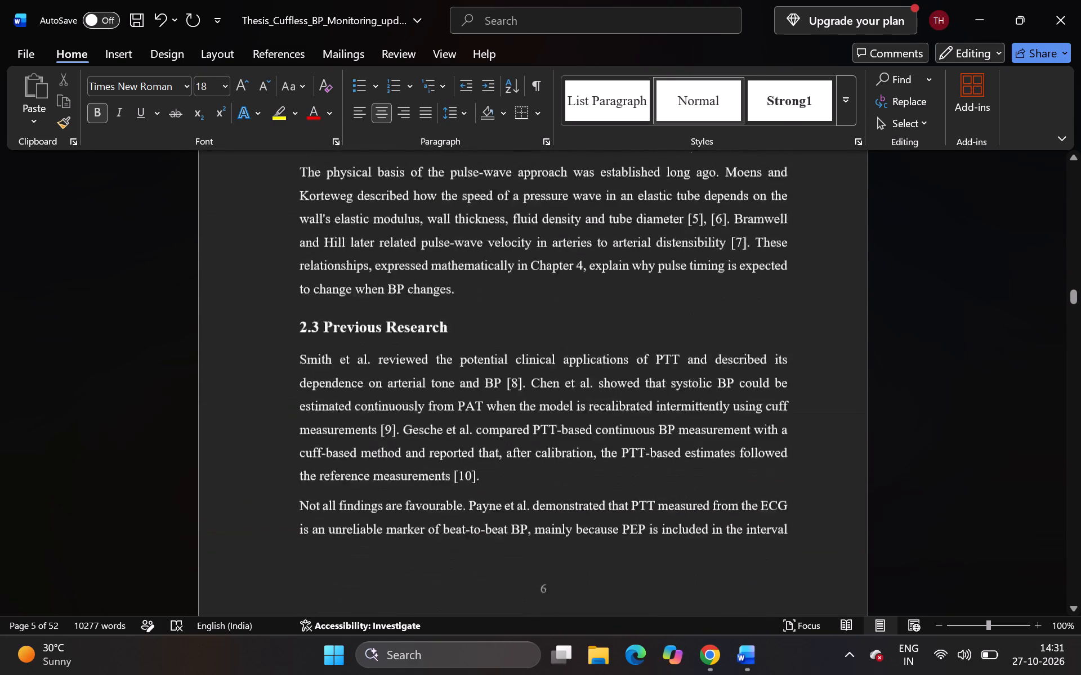
scroll(593, 401, "up", 1)
scroll(593, 401, "down", 7)
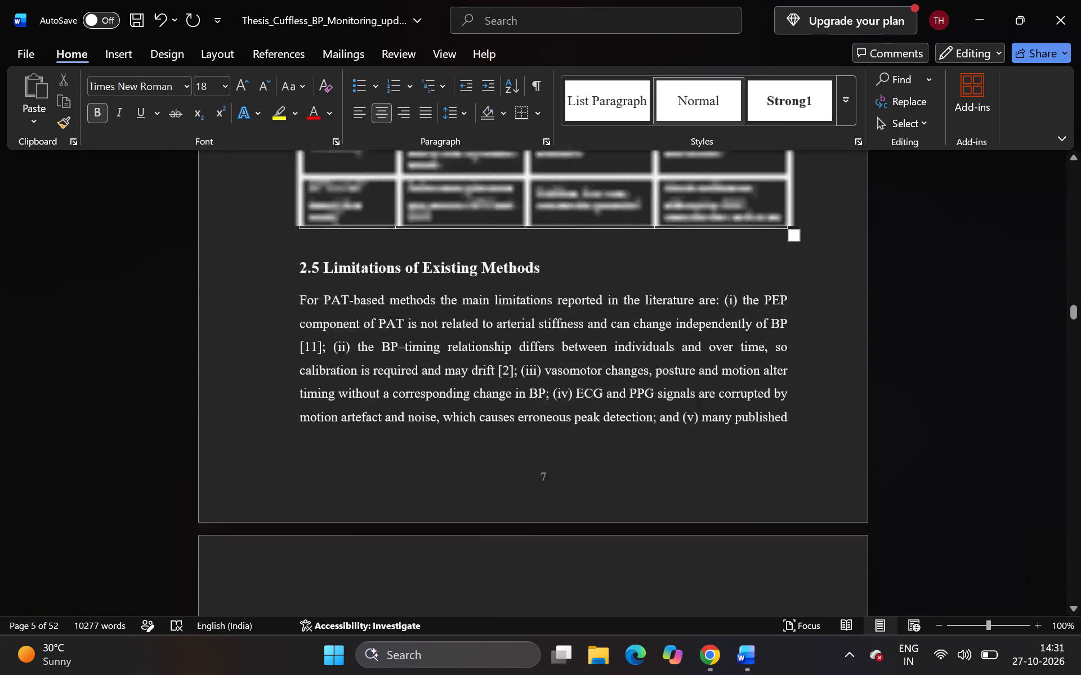
Review Chapter 3, covering inclusion criteria, the materials and equipment table, data characteristics, ethical considerations and the summary.
scroll(593, 401, "down", 4)
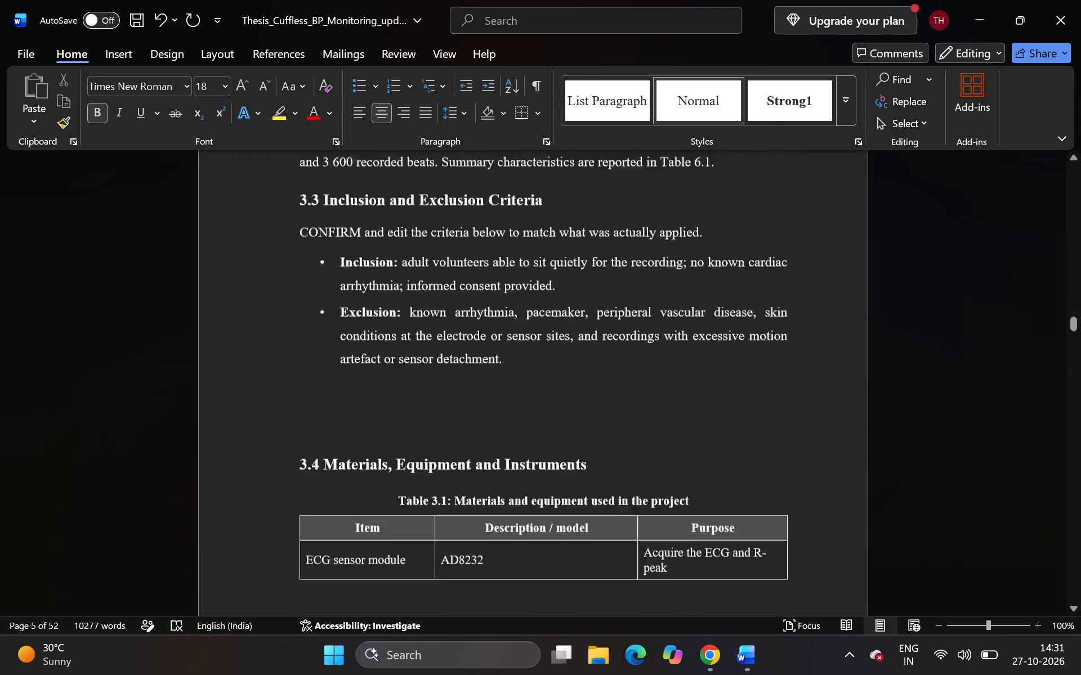
scroll(593, 401, "down", 3)
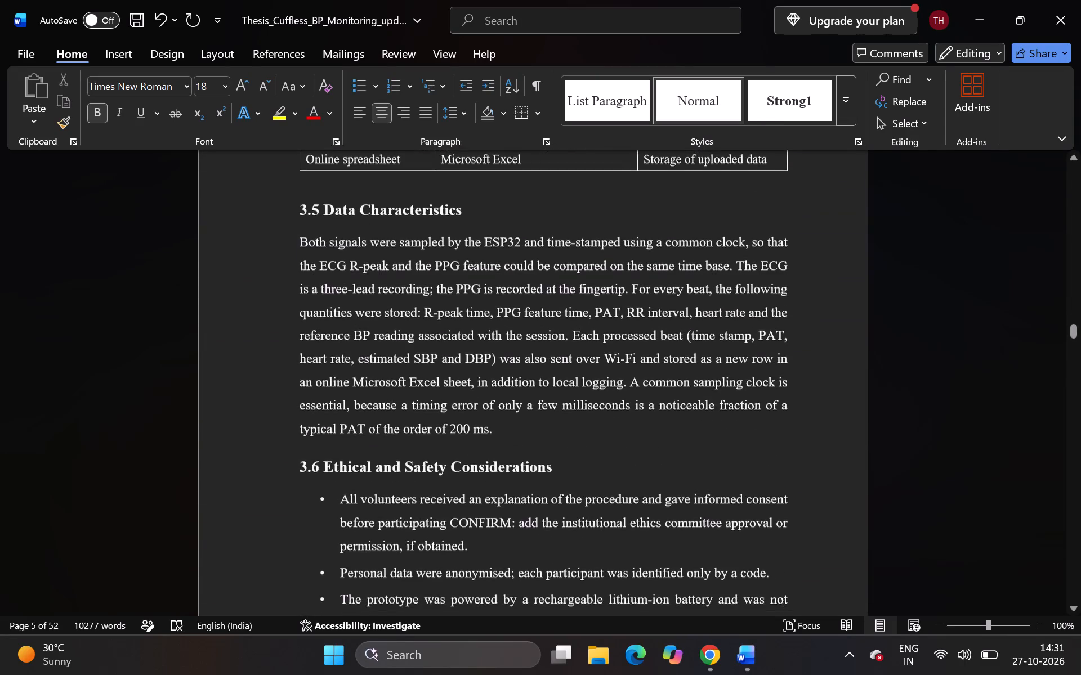
scroll(593, 401, "up", 2)
scroll(593, 401, "down", 1)
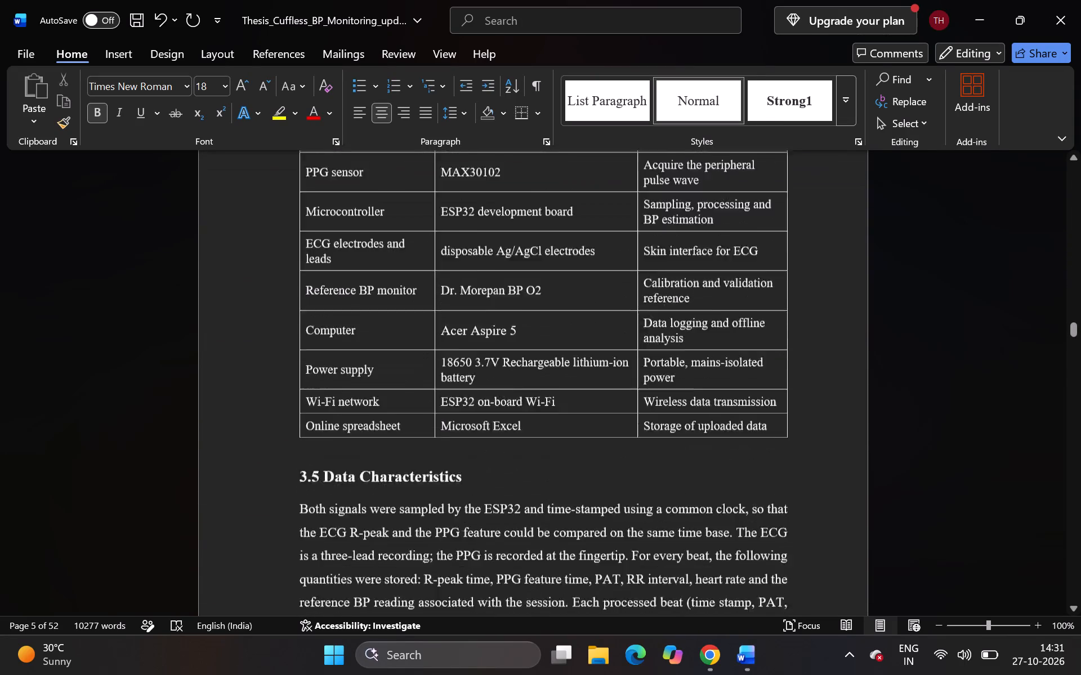
scroll(593, 401, "down", 6)
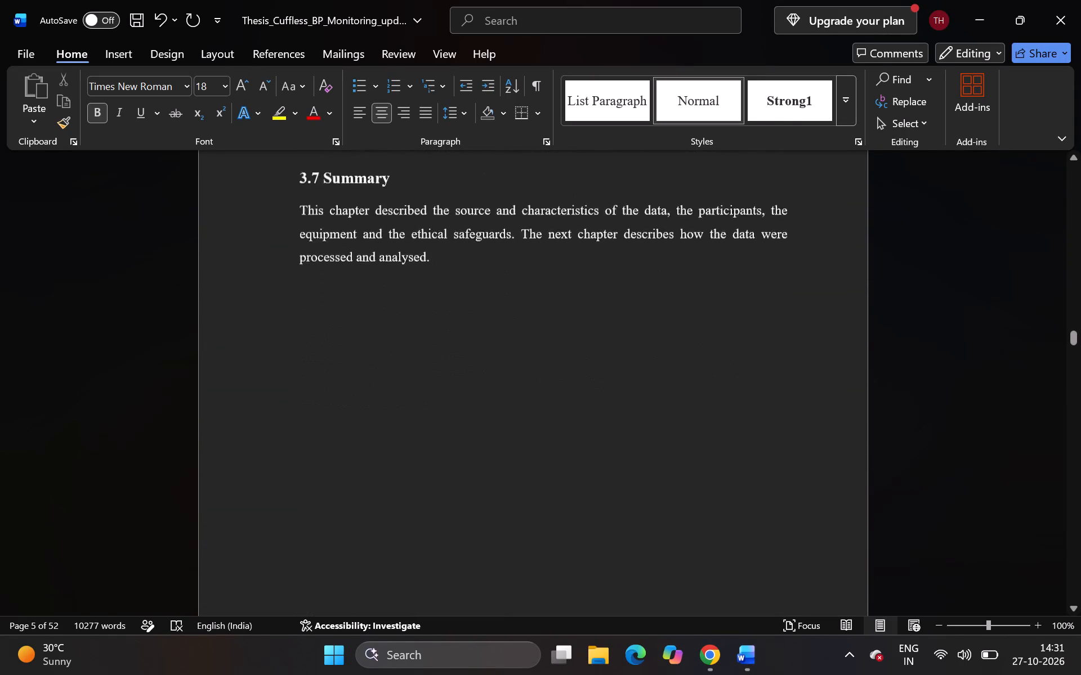
Review the first part of Chapter 4, covering the methodology overview, workflow figure, signal filtering, equations and calibrated BP estimation models.
scroll(593, 401, "down", 3)
scroll(593, 401, "up", 1)
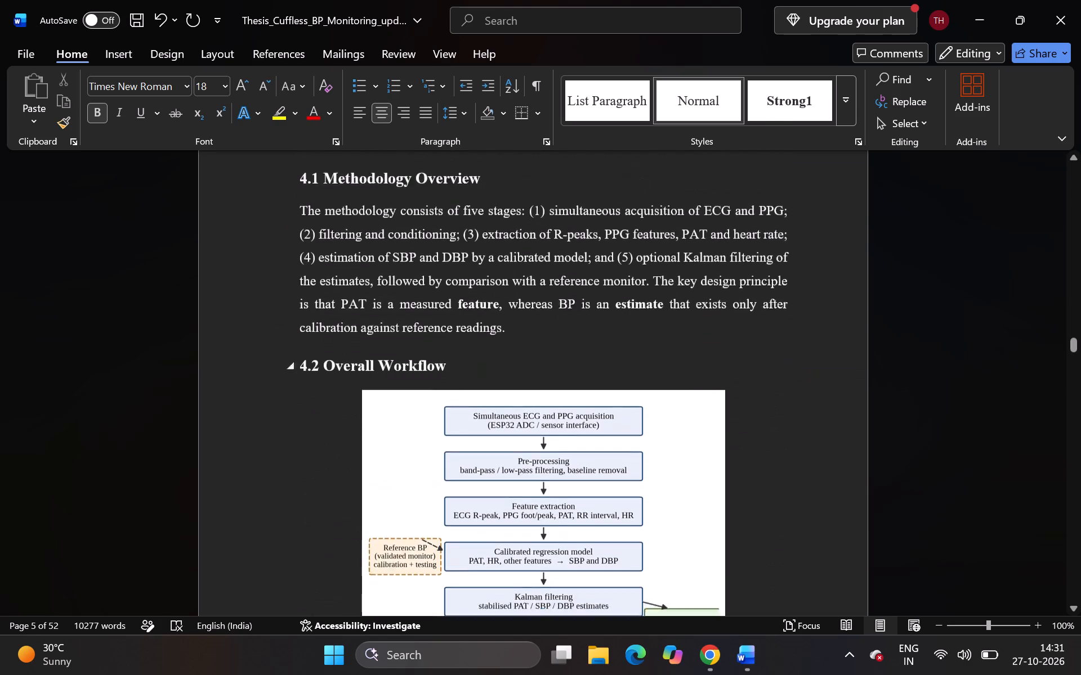
scroll(593, 401, "up", 1)
scroll(593, 401, "down", 4)
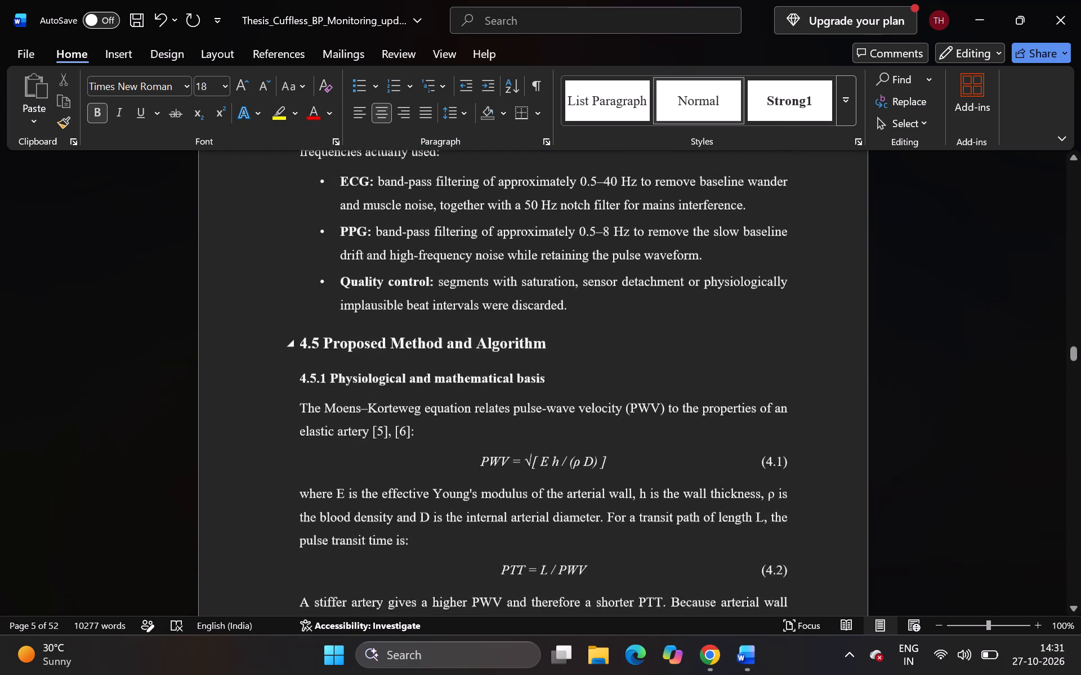
scroll(593, 401, "down", 4)
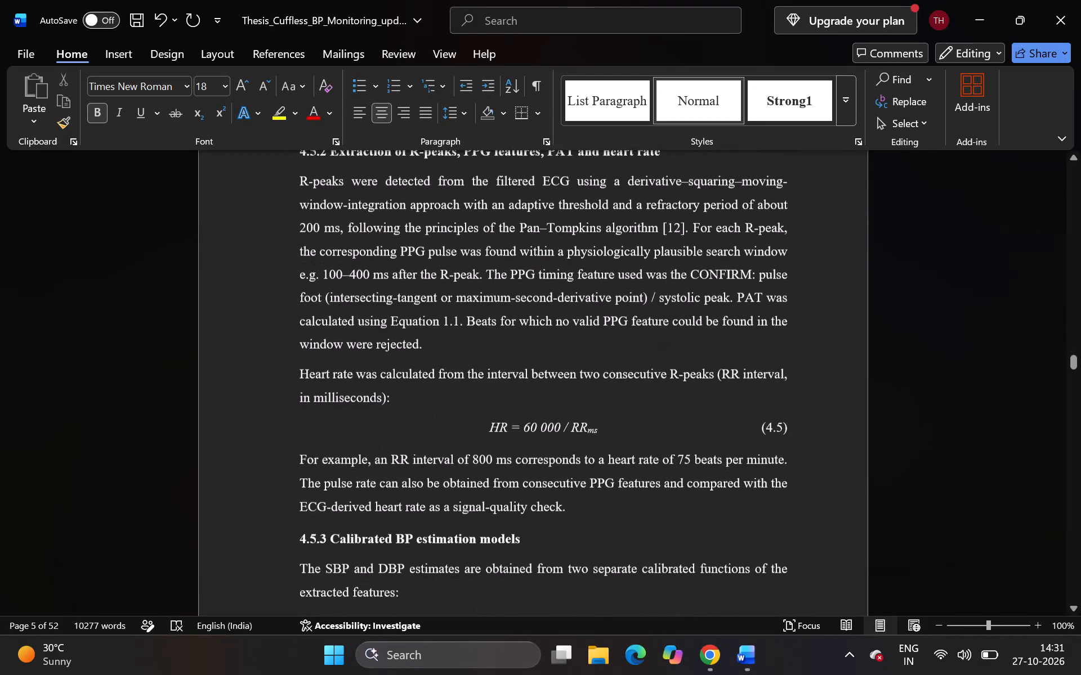
scroll(593, 401, "down", 2)
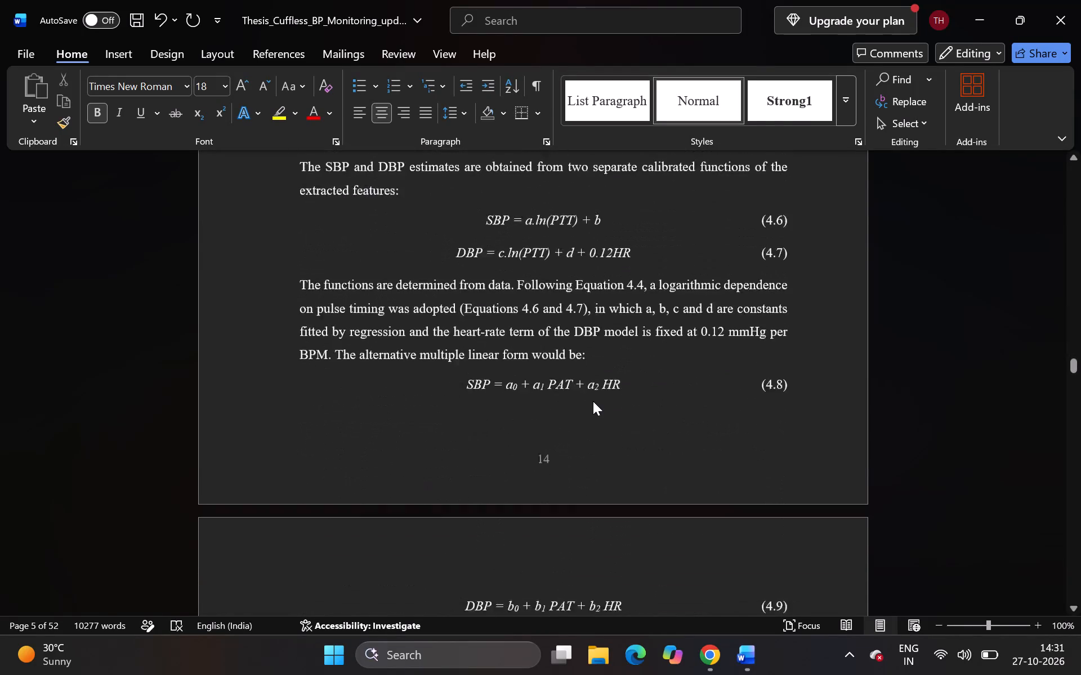
scroll(593, 401, "down", 5)
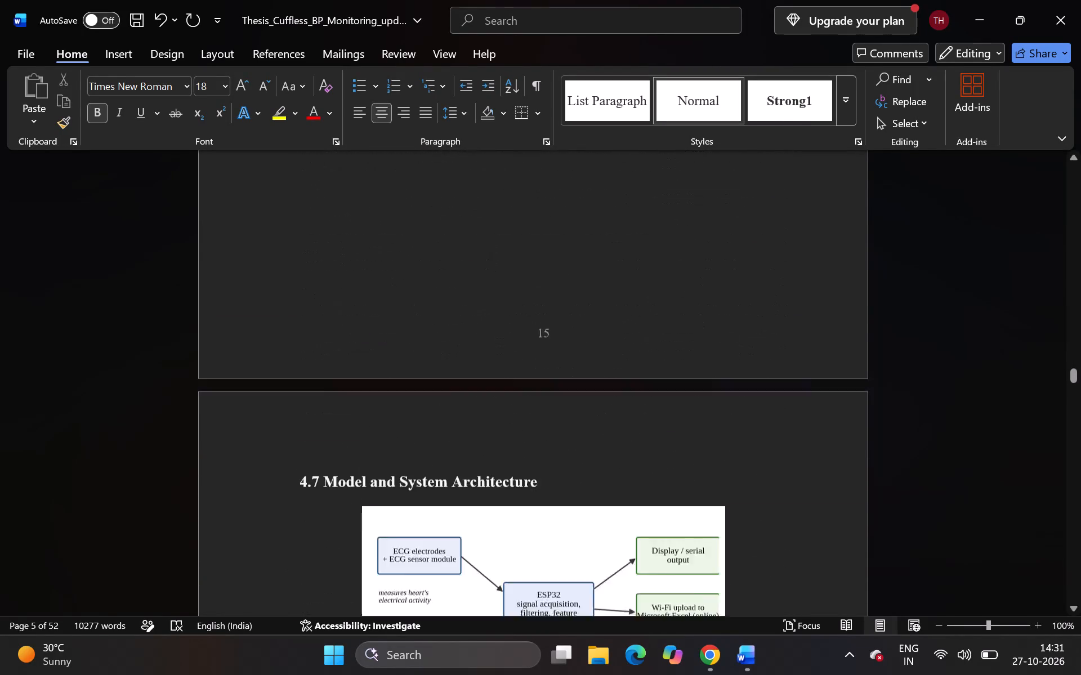
Review the rest of Chapter 4, from the system architecture figure through calibration, evaluation metrics, statistical analysis and summary.
scroll(593, 401, "down", 3)
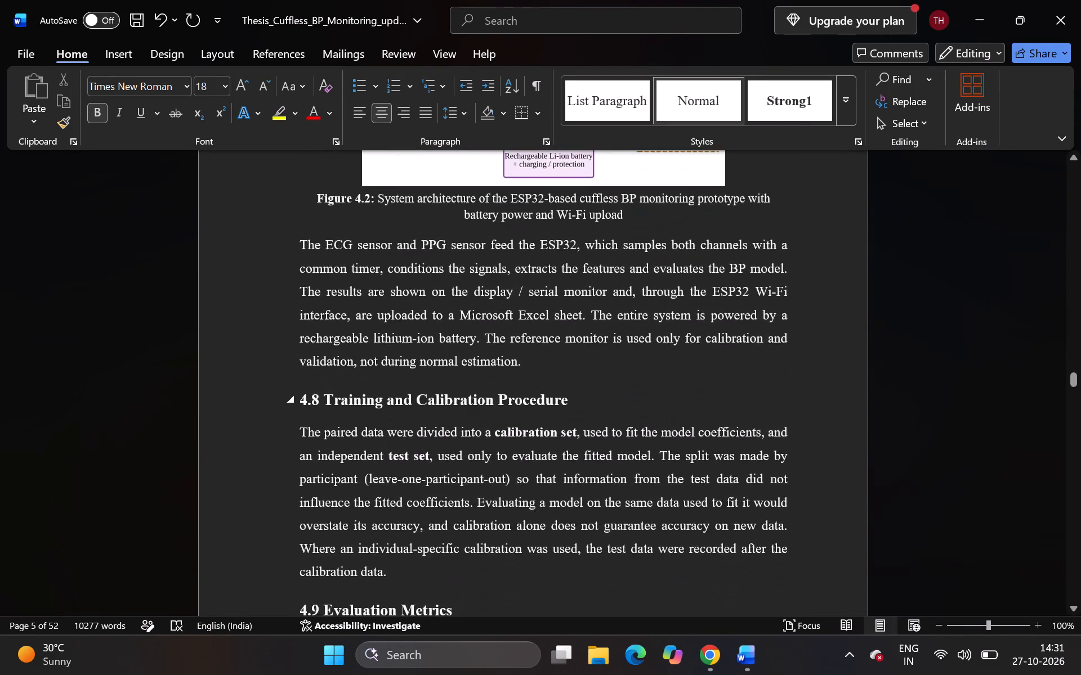
scroll(593, 401, "down", 2)
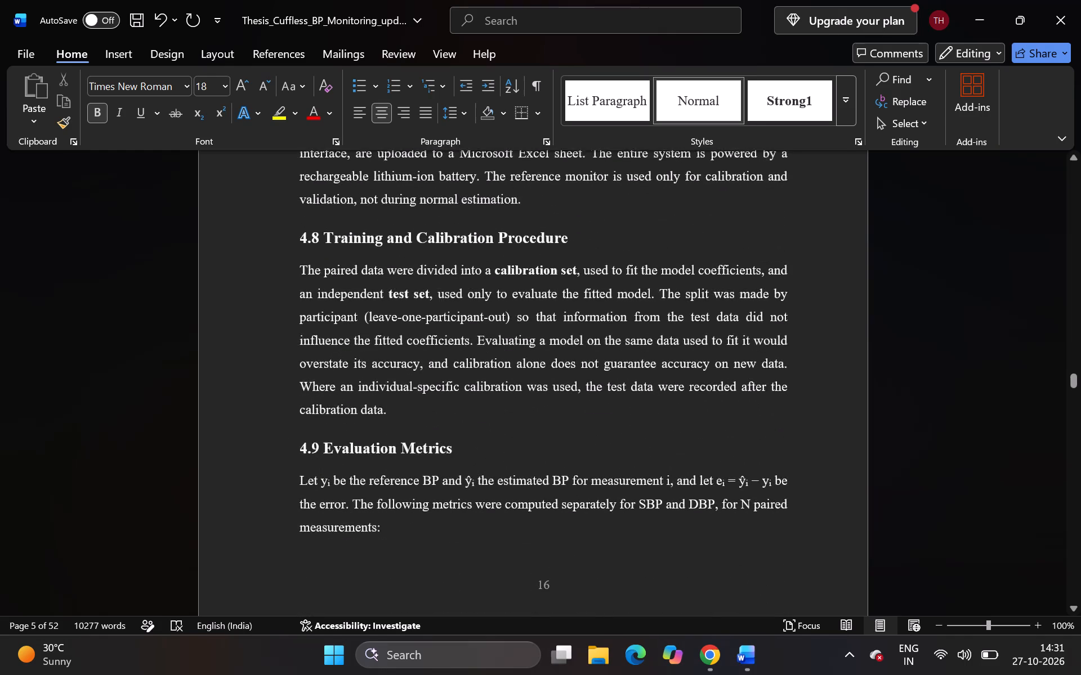
scroll(593, 401, "down", 3)
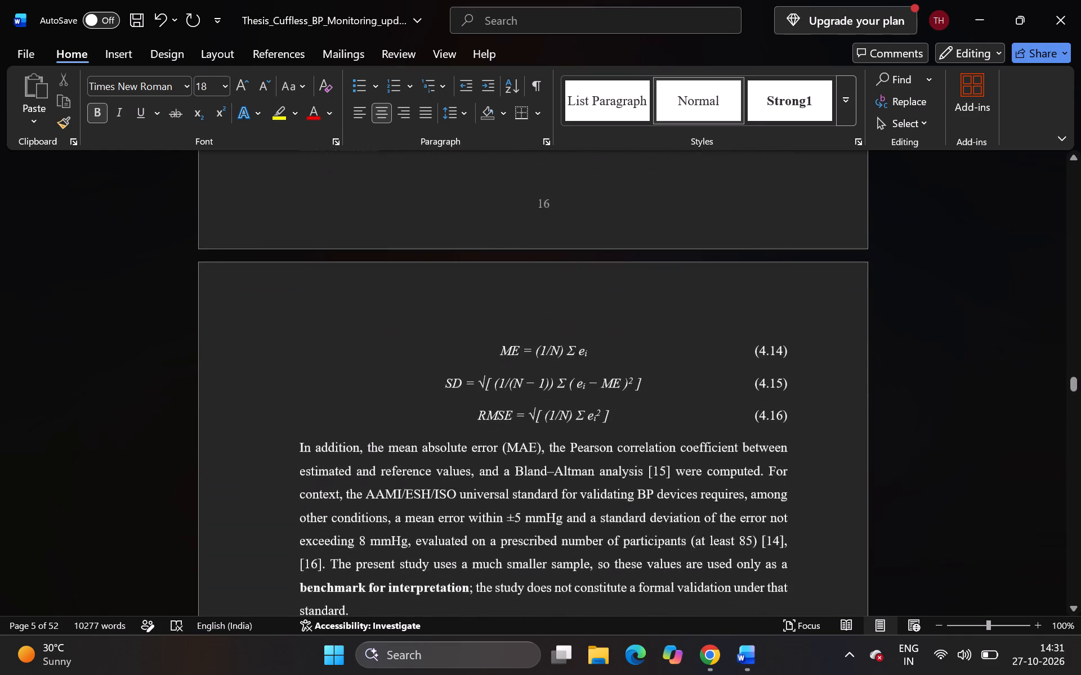
scroll(593, 401, "down", 1)
scroll(593, 401, "up", 1)
scroll(593, 401, "down", 1, "ctrl")
scroll(593, 401, "up", 1, "ctrl")
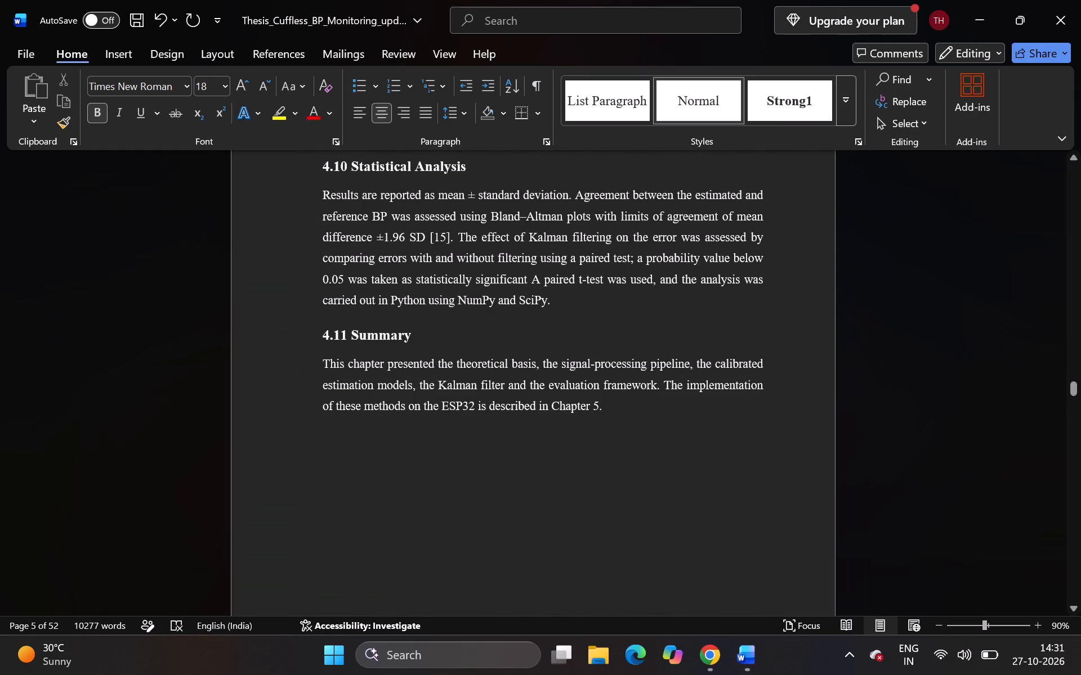
Read through Chapter 5 on implementation, including the hardware requirements, software modules, algorithm steps and prototype sections.
scroll(593, 401, "down", 1)
scroll(593, 401, "up", 1)
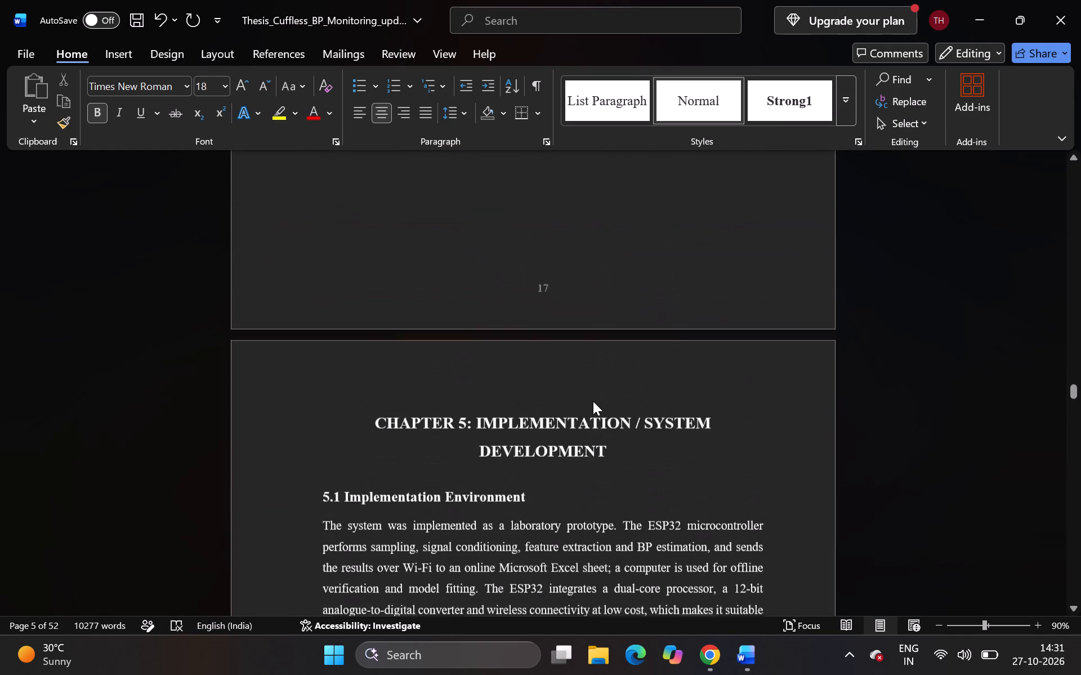
scroll(593, 401, "down", 4)
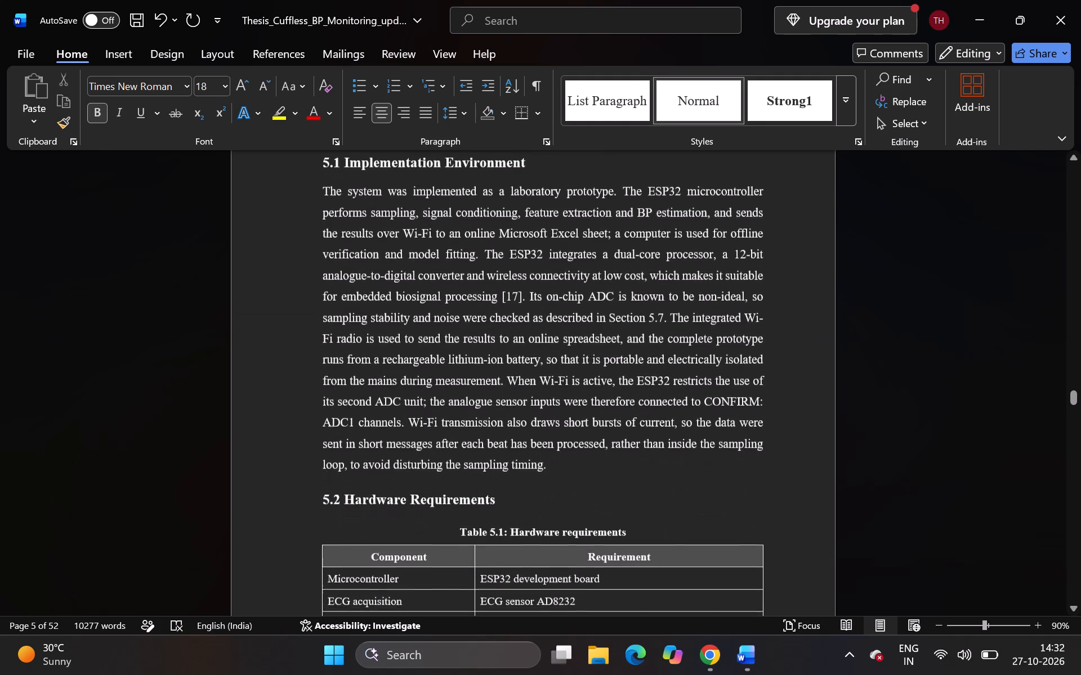
scroll(593, 401, "down", 4)
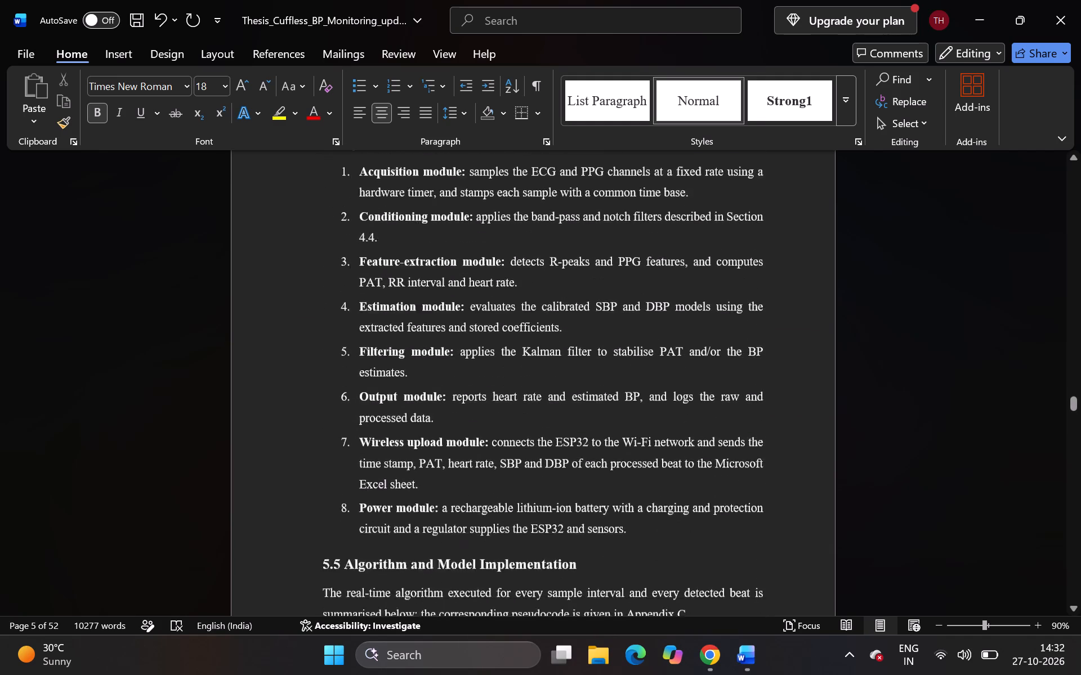
scroll(593, 401, "down", 1)
scroll(593, 401, "up", 1)
scroll(593, 401, "down", 4)
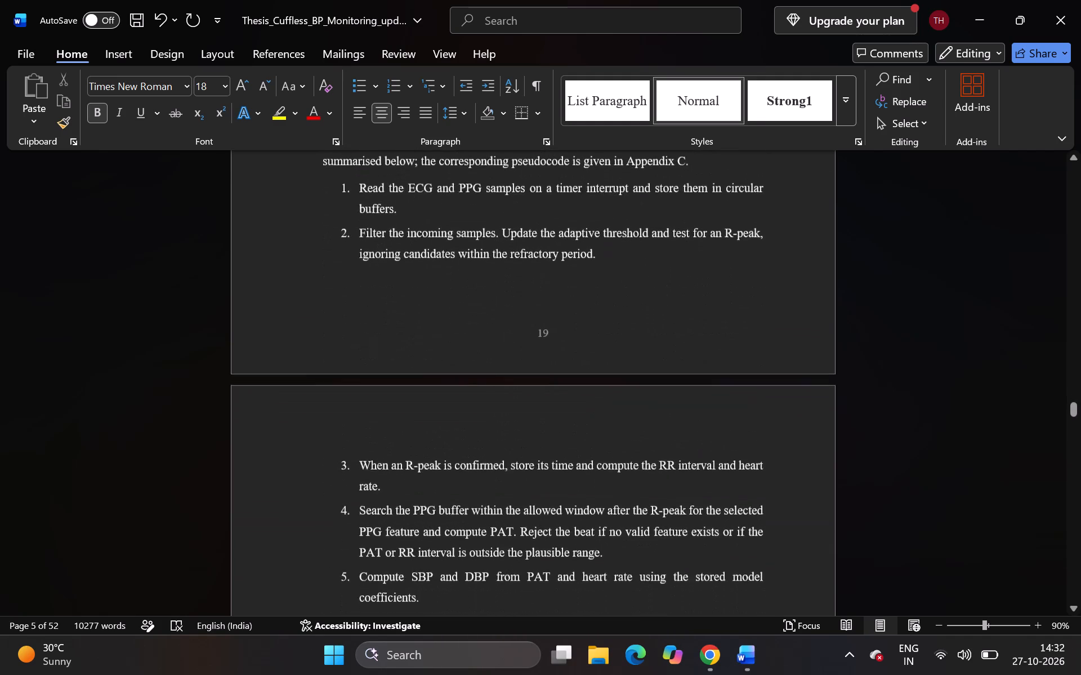
scroll(593, 401, "down", 2)
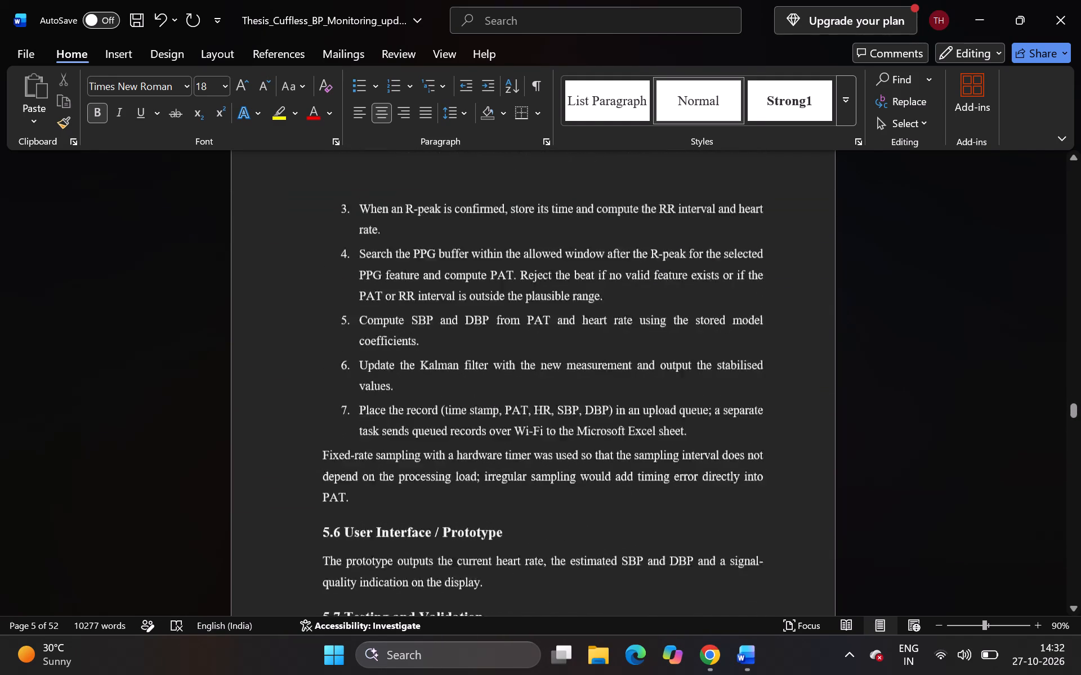
scroll(593, 401, "down", 8)
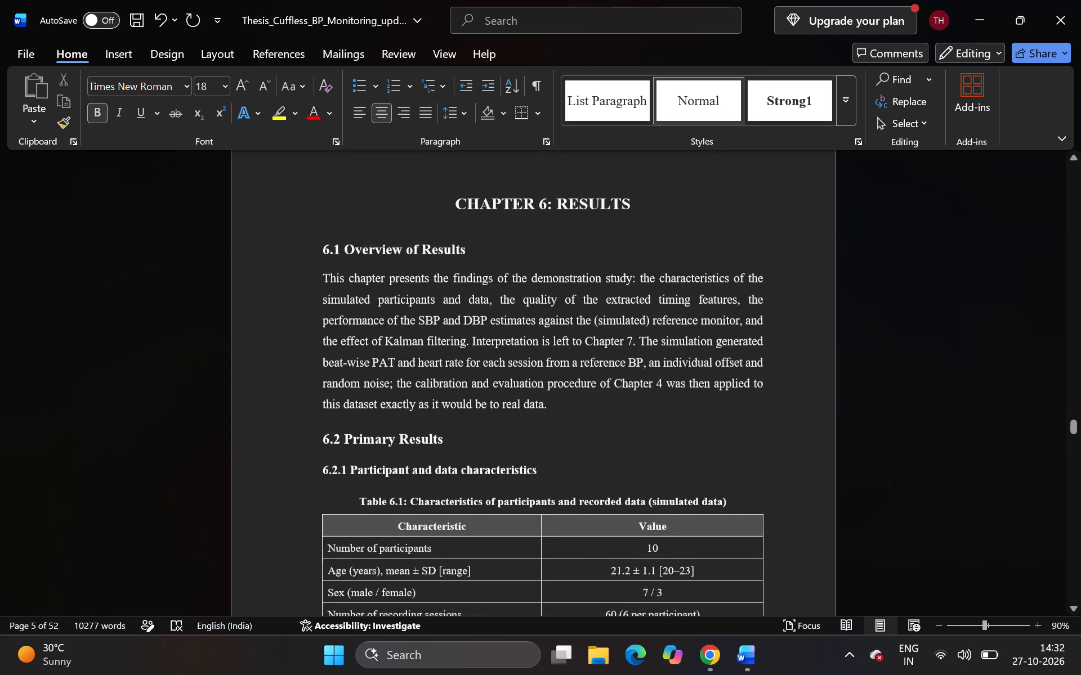
Skim Chapter 6 Results with its tables, and Chapter 7 through the strengths of the proposed work.
scroll(593, 401, "down", 8)
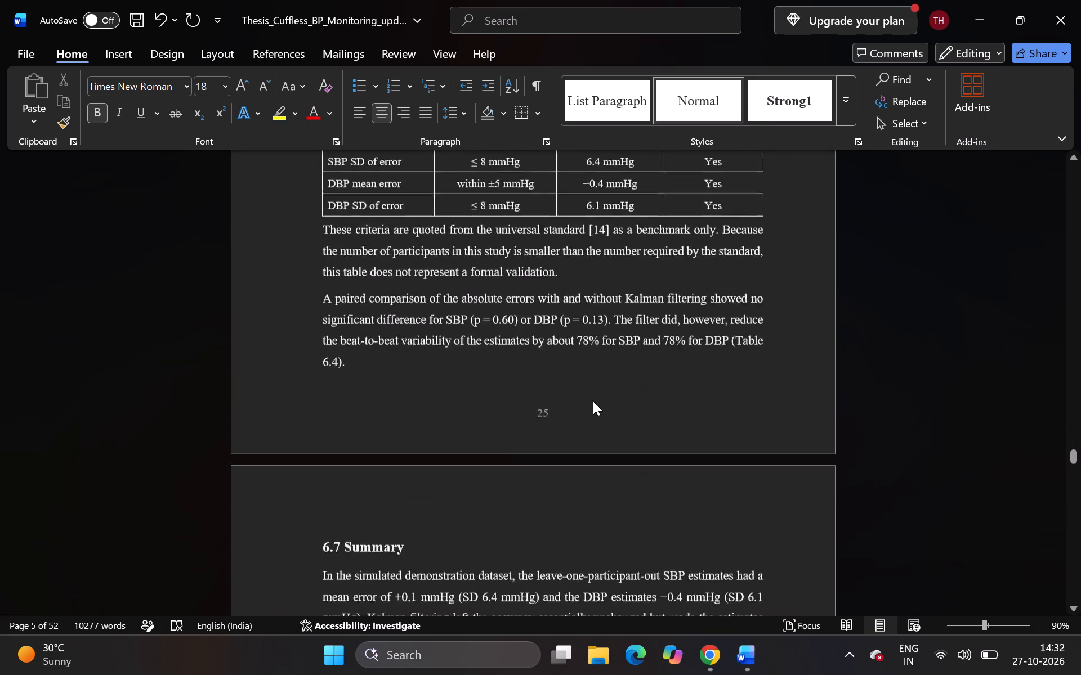
scroll(593, 401, "down", 7)
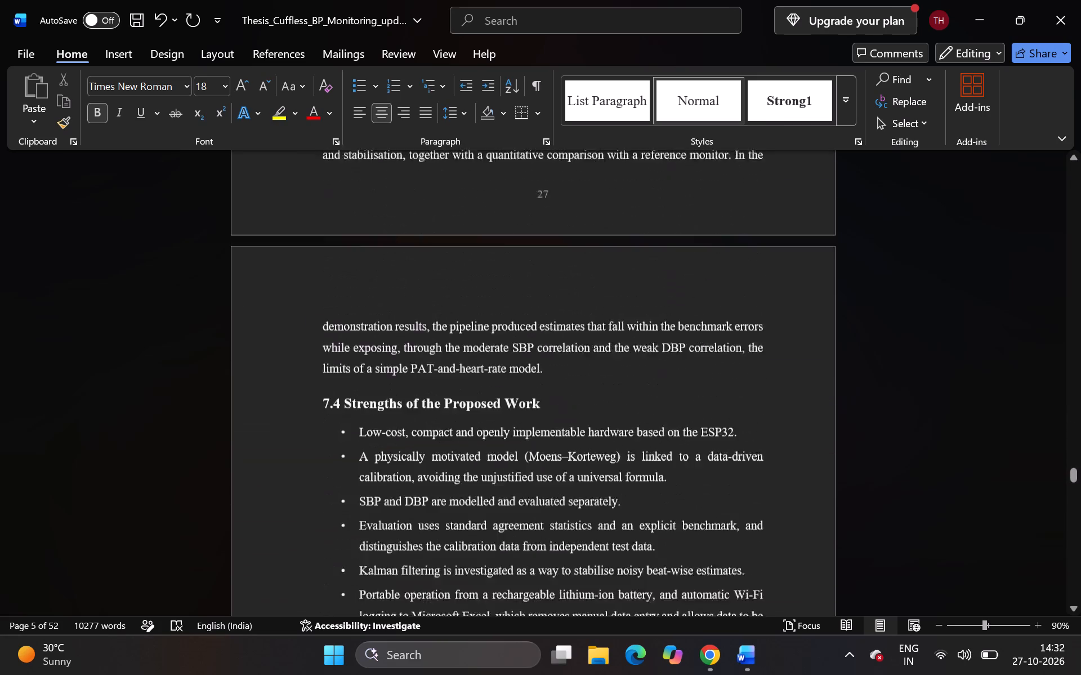
Look through the remaining pages and appendices to the prototype photo at the document's end.
scroll(593, 401, "down", 6)
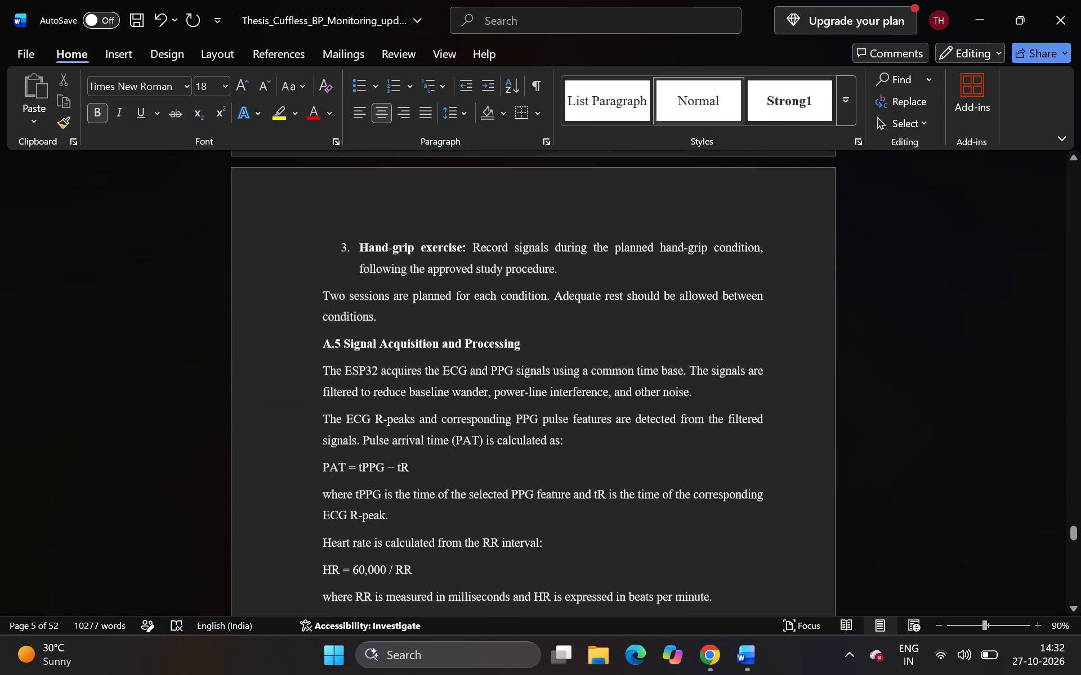
scroll(593, 401, "down", 5)
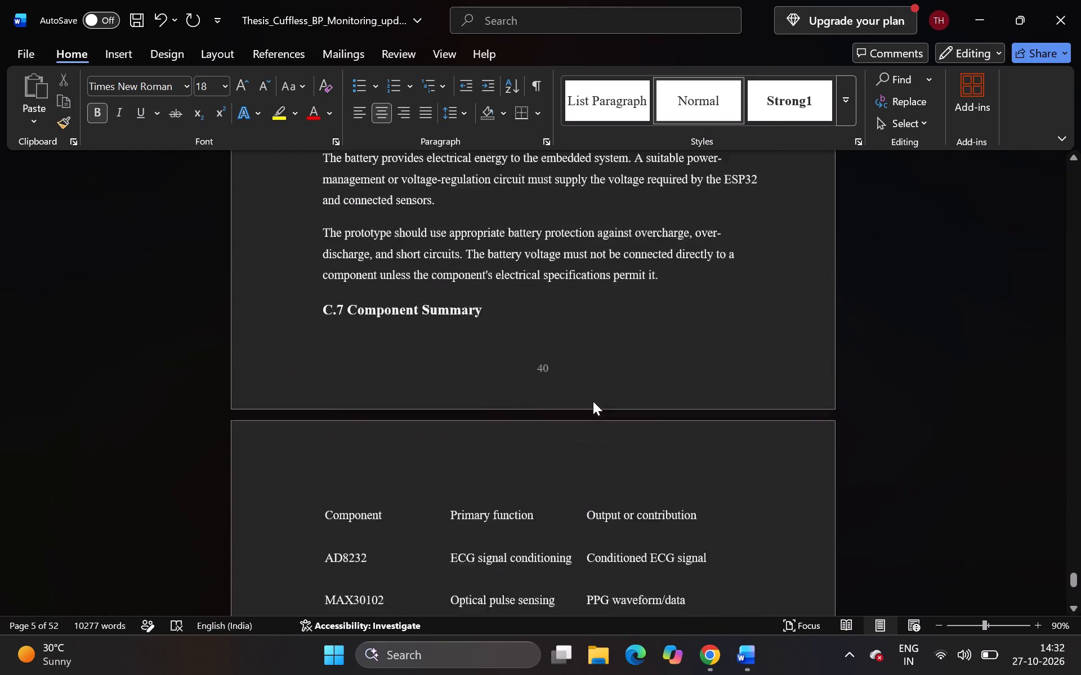
scroll(593, 401, "down", 8)
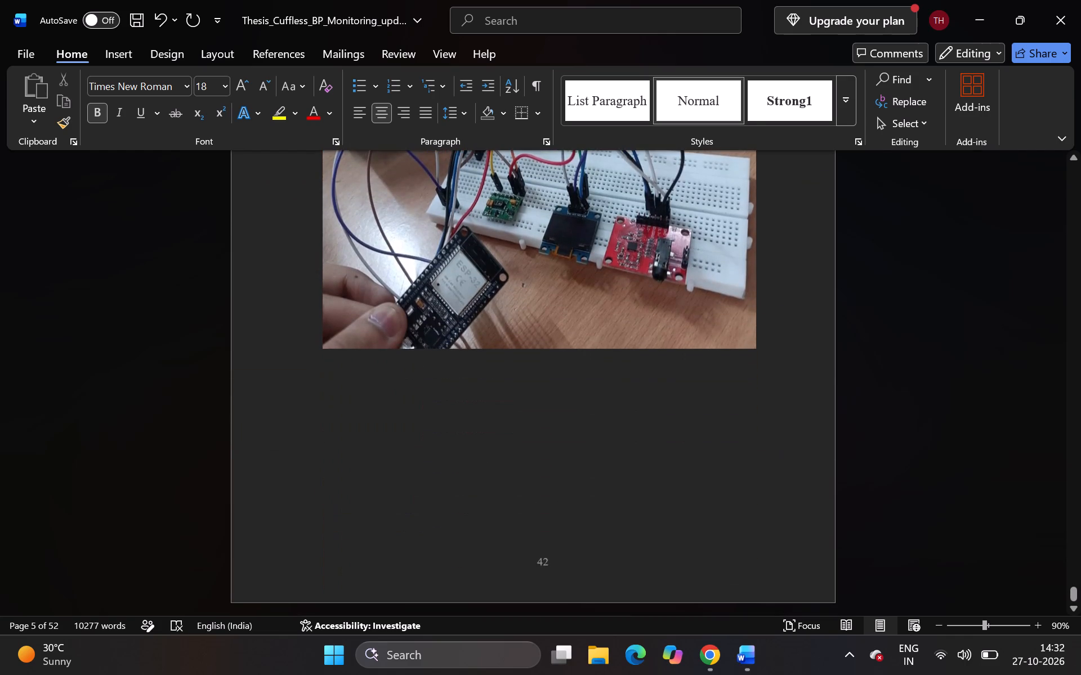
Recheck the appendices, including the algorithm pseudocode, the sensor specification headings and sections A.5 to A.8 of the study procedure.
scroll(593, 401, "up", 9)
scroll(593, 401, "down", 1, "ctrl")
scroll(593, 401, "up", 1, "ctrl")
scroll(593, 401, "down", 1, "ctrl")
scroll(593, 401, "up", 1, "ctrl")
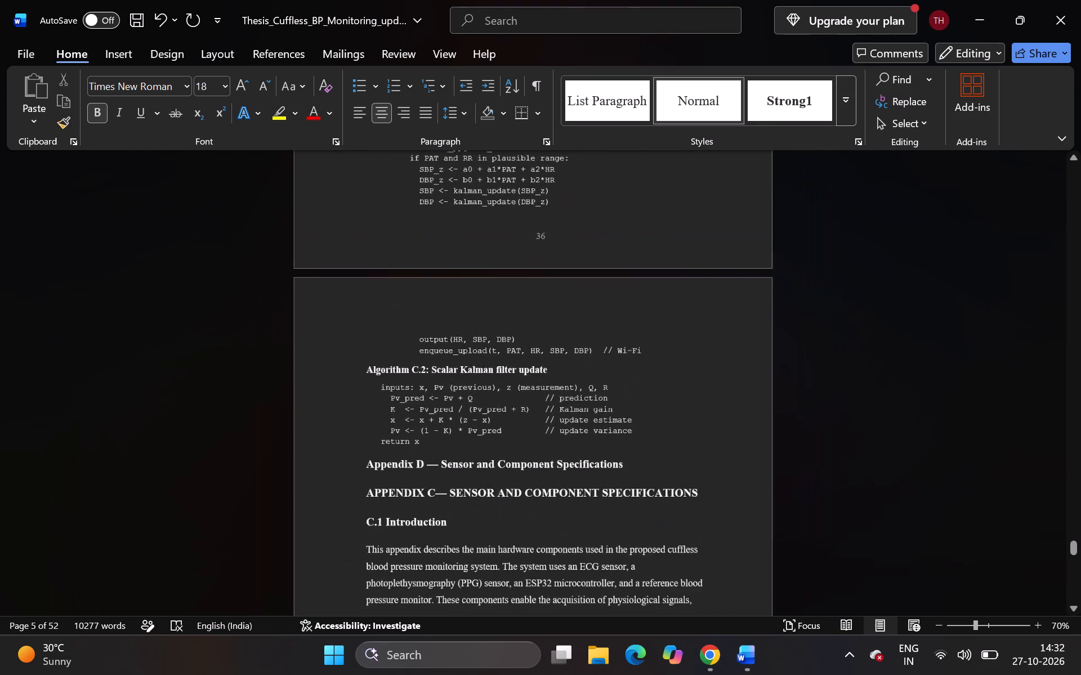
scroll(593, 401, "up", 6, "ctrl")
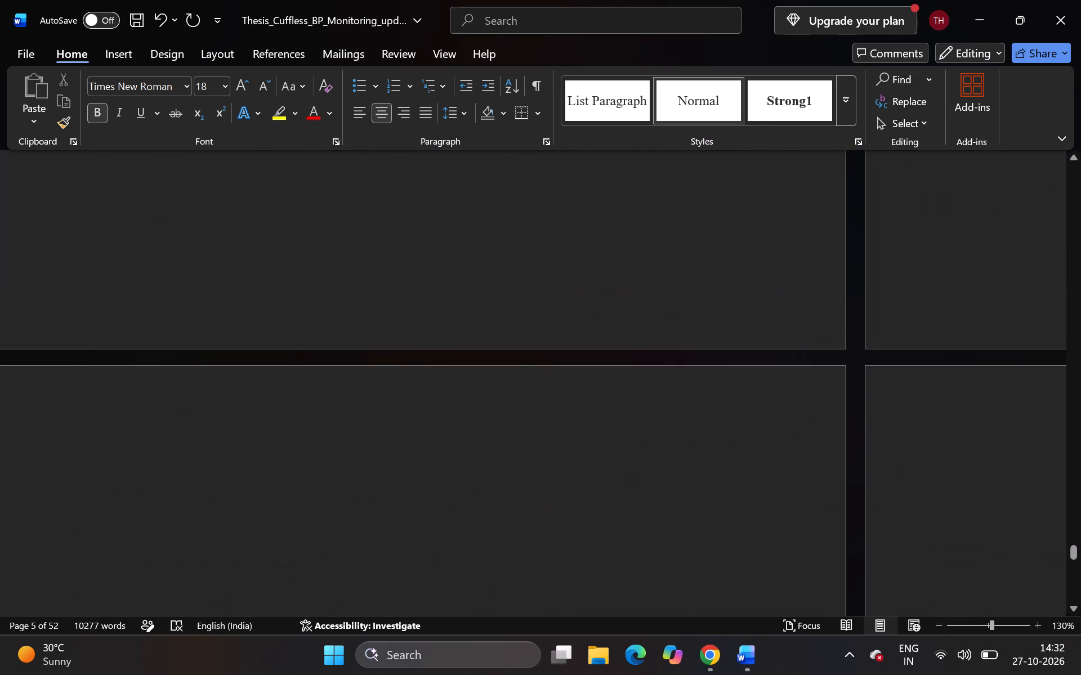
scroll(593, 401, "up", 5)
scroll(593, 401, "down", 4)
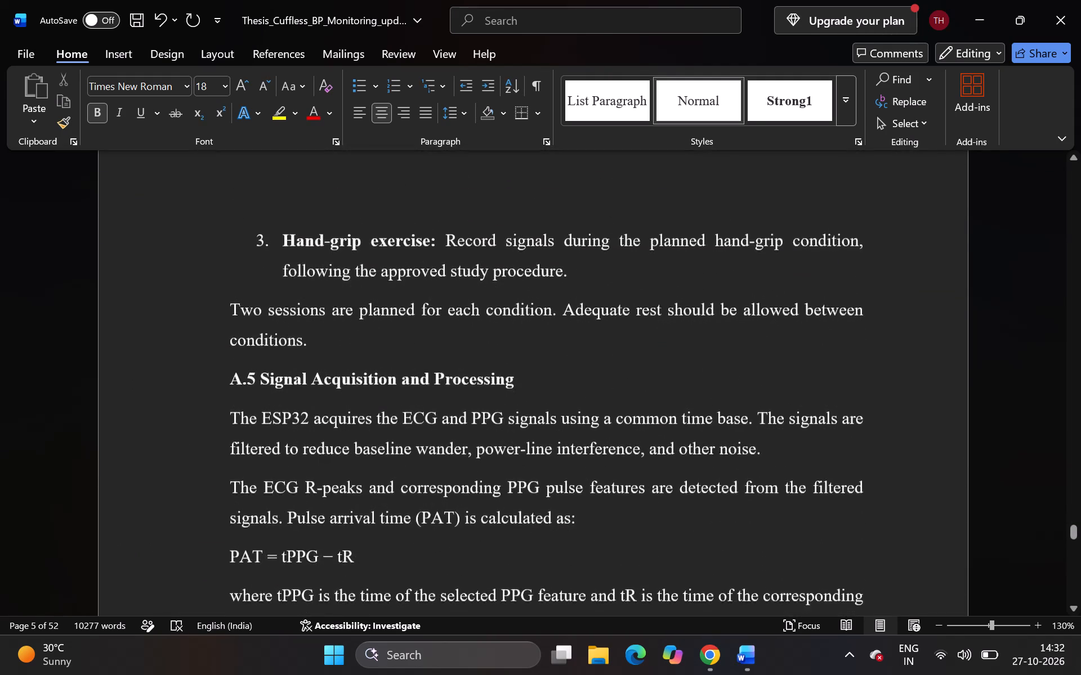
scroll(593, 401, "up", 2)
scroll(593, 401, "down", 1)
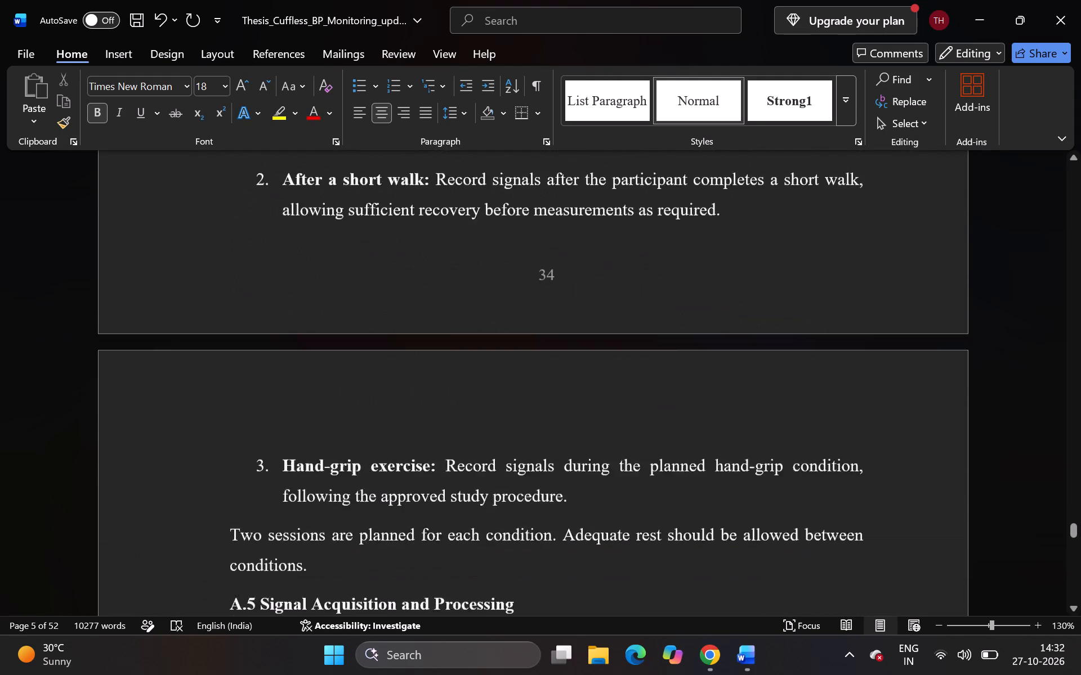
scroll(593, 401, "down", 5)
scroll(593, 401, "down", 3, "ctrl")
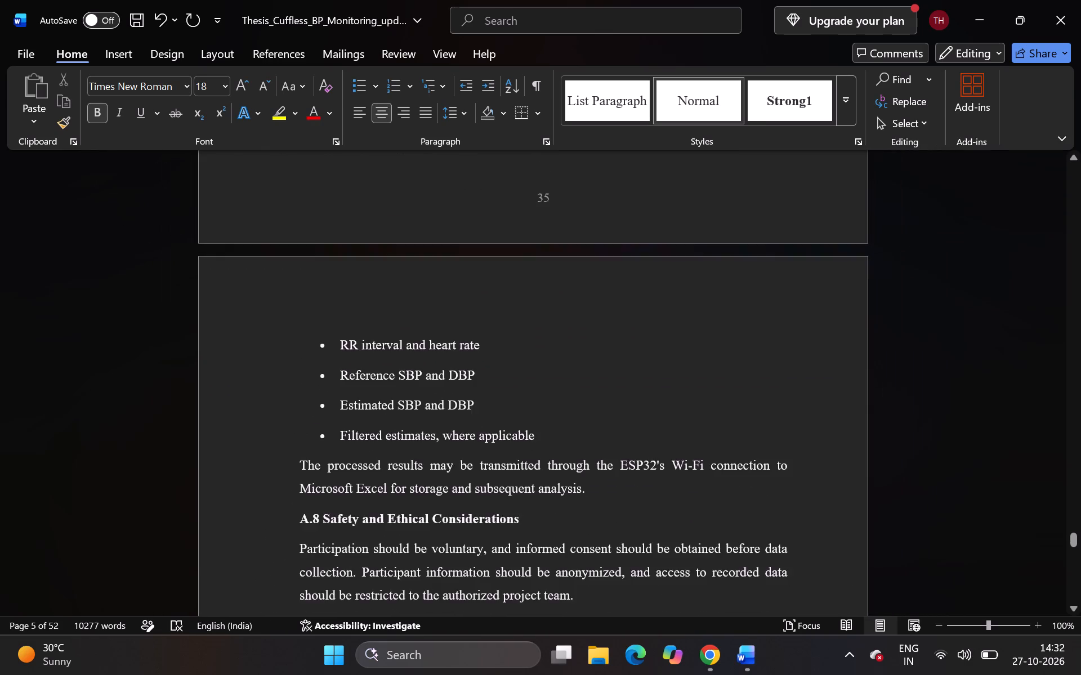
Return to the start of the thesis and recheck the cover page, from the title and logo down to the batch line.
scroll(593, 401, "up", 5)
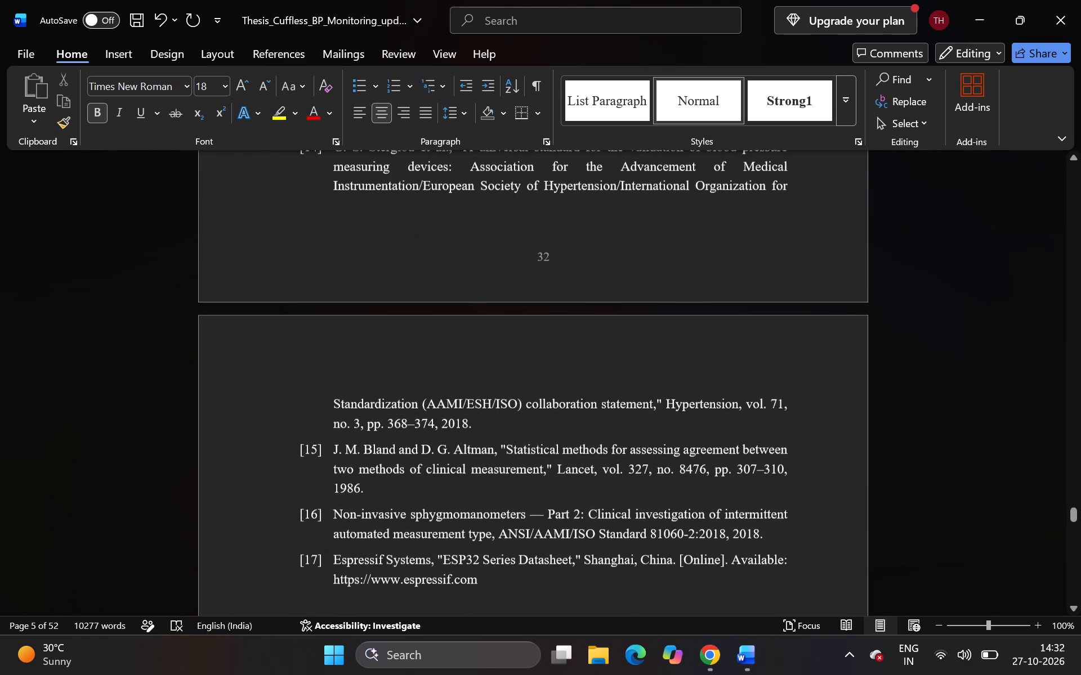
scroll(593, 401, "up", 6)
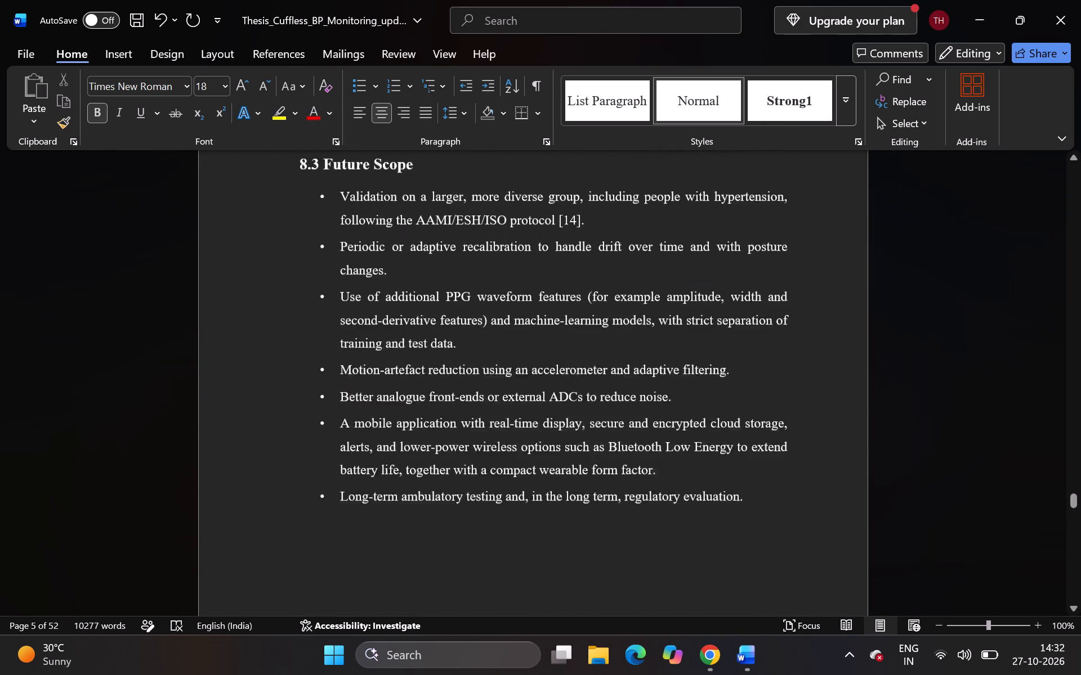
scroll(593, 401, "up", 18)
scroll(593, 401, "up", 15)
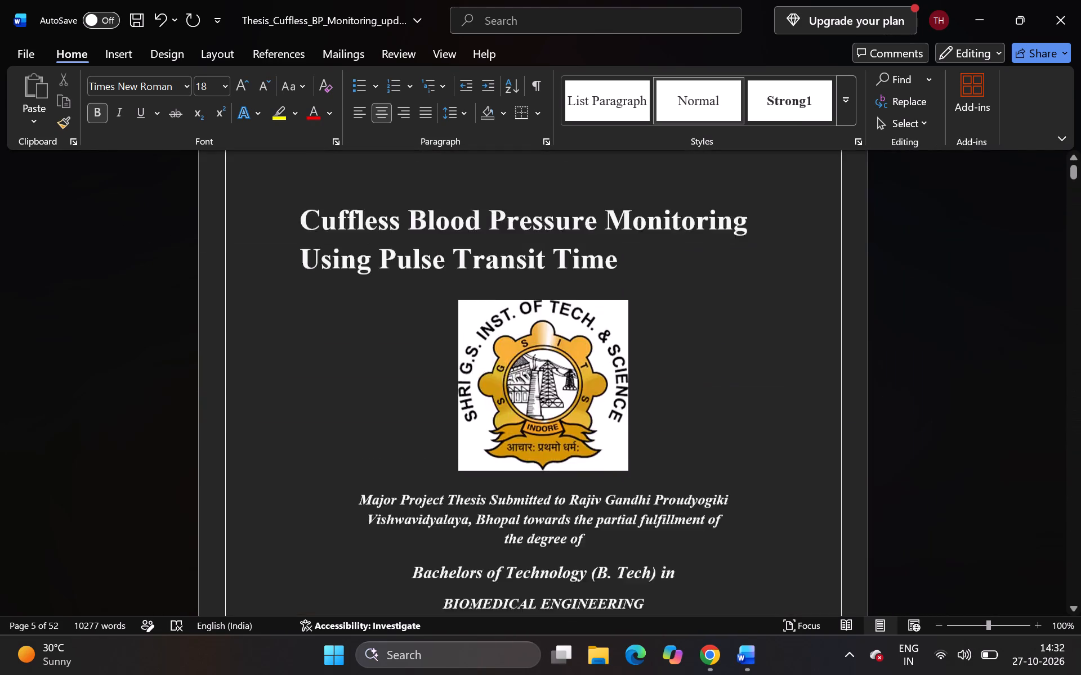
scroll(593, 401, "up", 19)
scroll(593, 401, "up", 6)
scroll(593, 401, "down", 1)
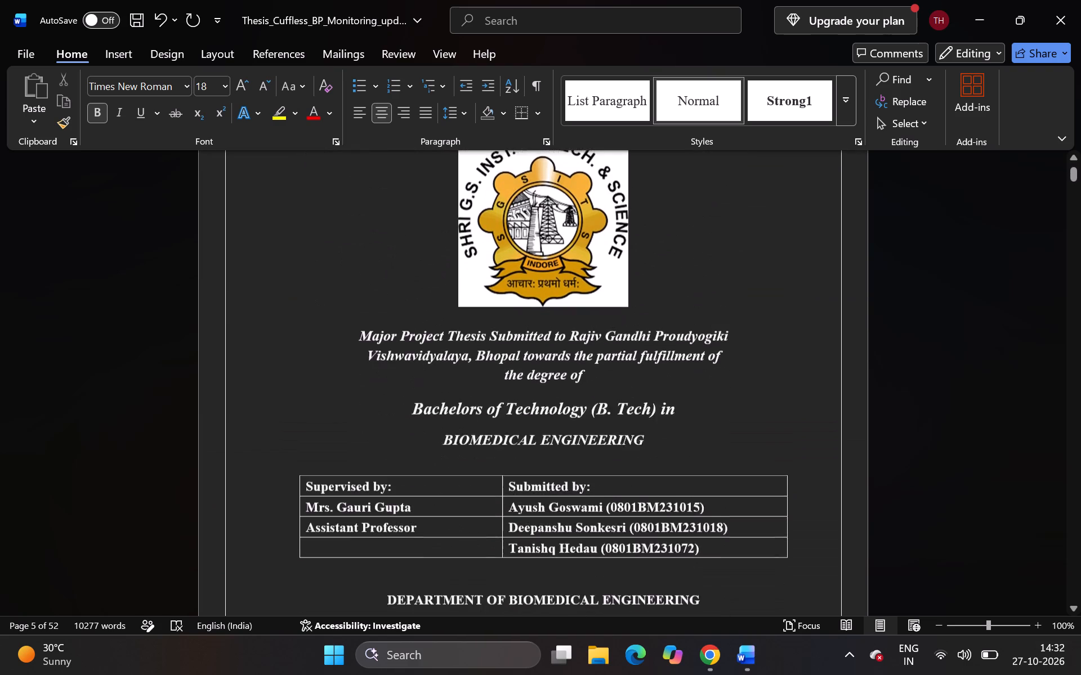
scroll(593, 401, "down", 2)
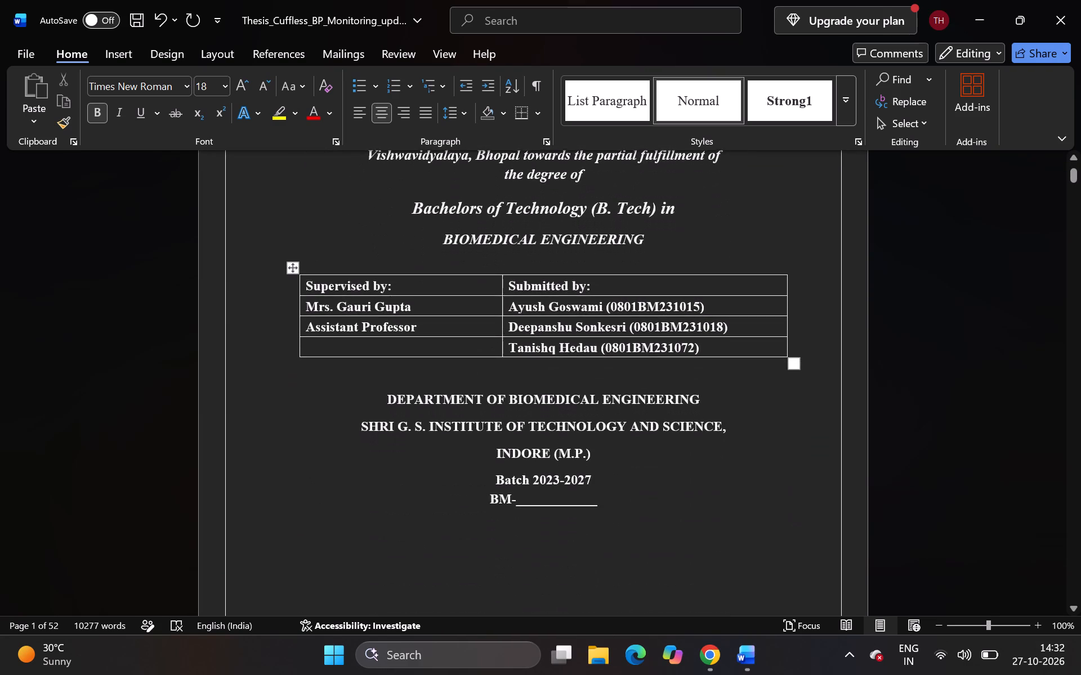
scroll(593, 401, "down", 2)
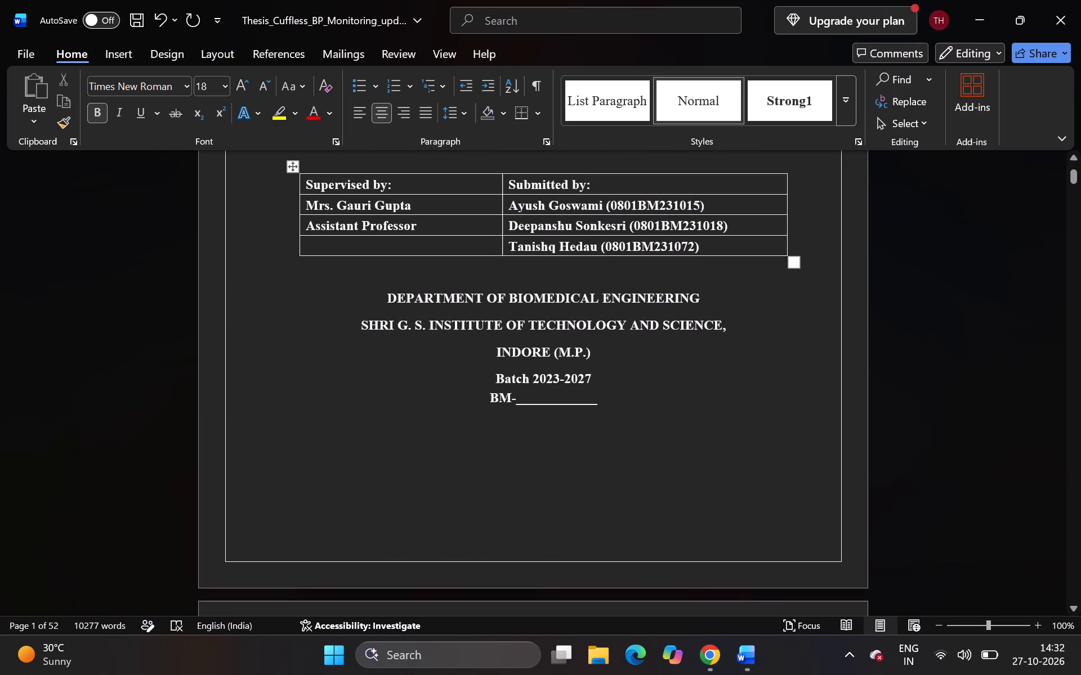
scroll(593, 401, "down", 1)
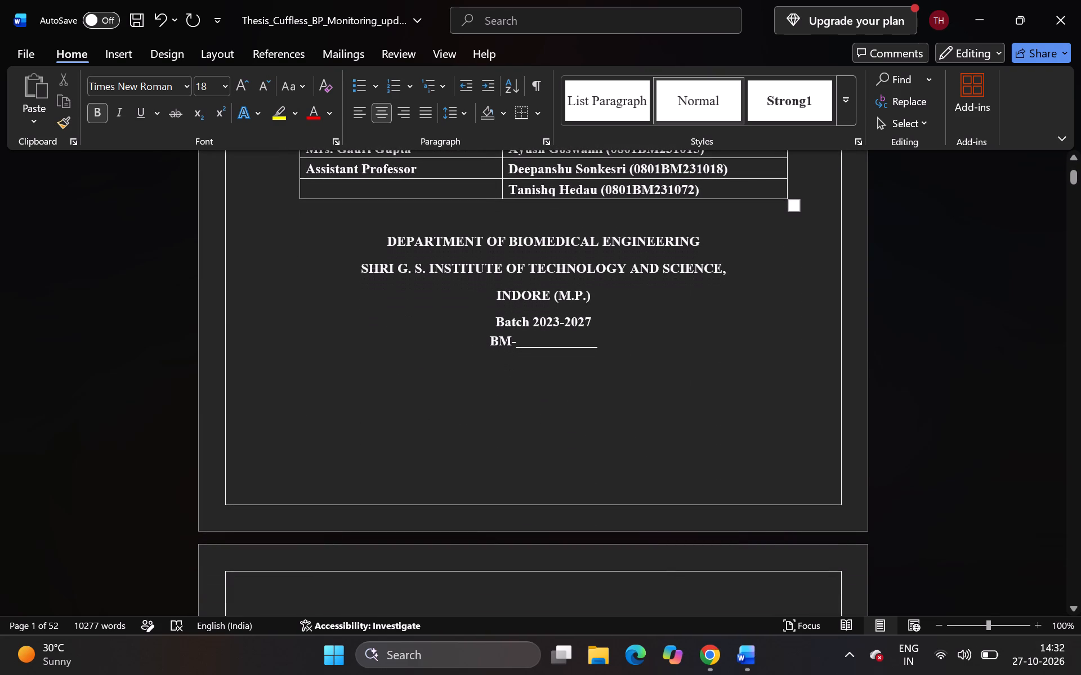
scroll(593, 401, "down", 4)
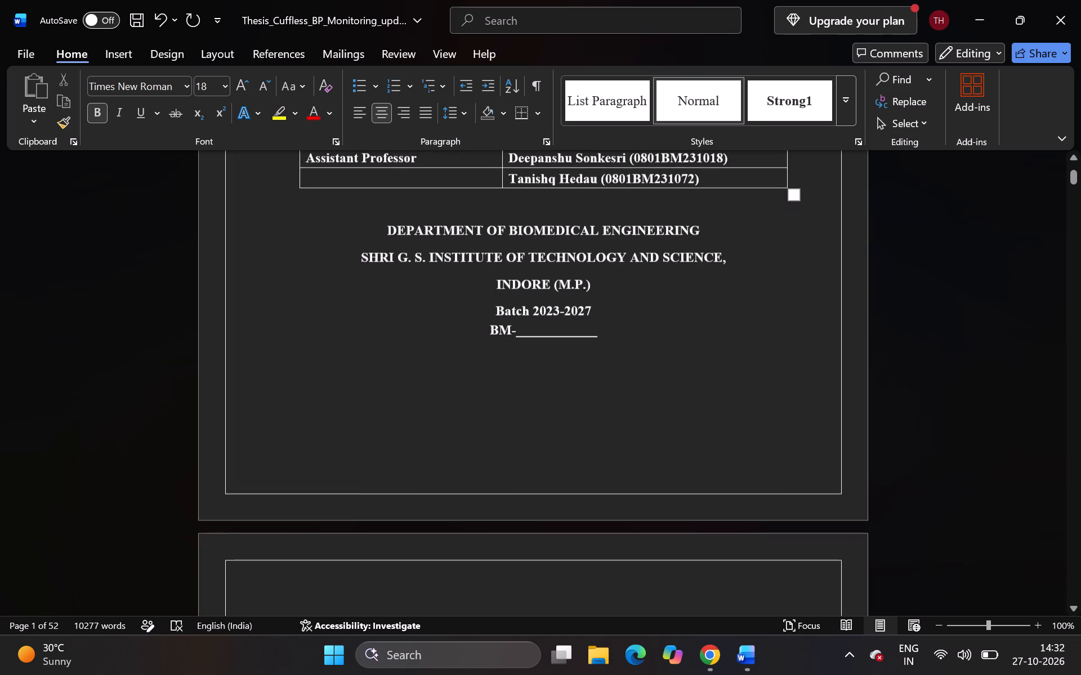
Recheck the remaining front matter: the supervisor and department head sign-off page, examiners' certificate, candidates' declaration and acknowledgement.
scroll(593, 401, "down", 4)
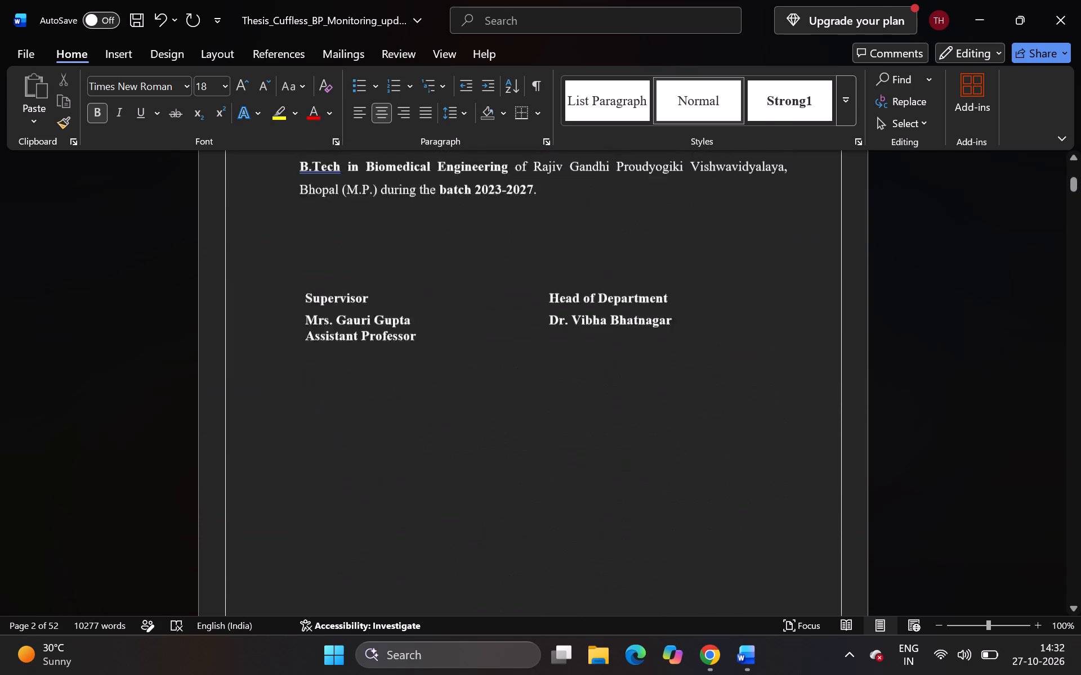
scroll(593, 401, "down", 2)
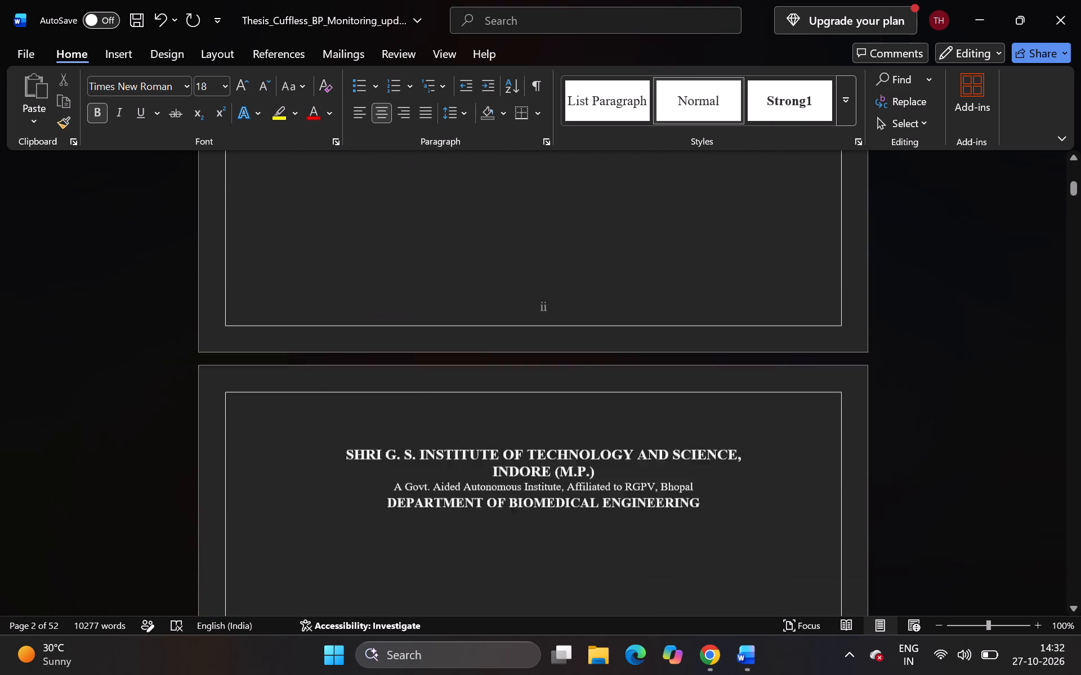
scroll(593, 401, "down", 2)
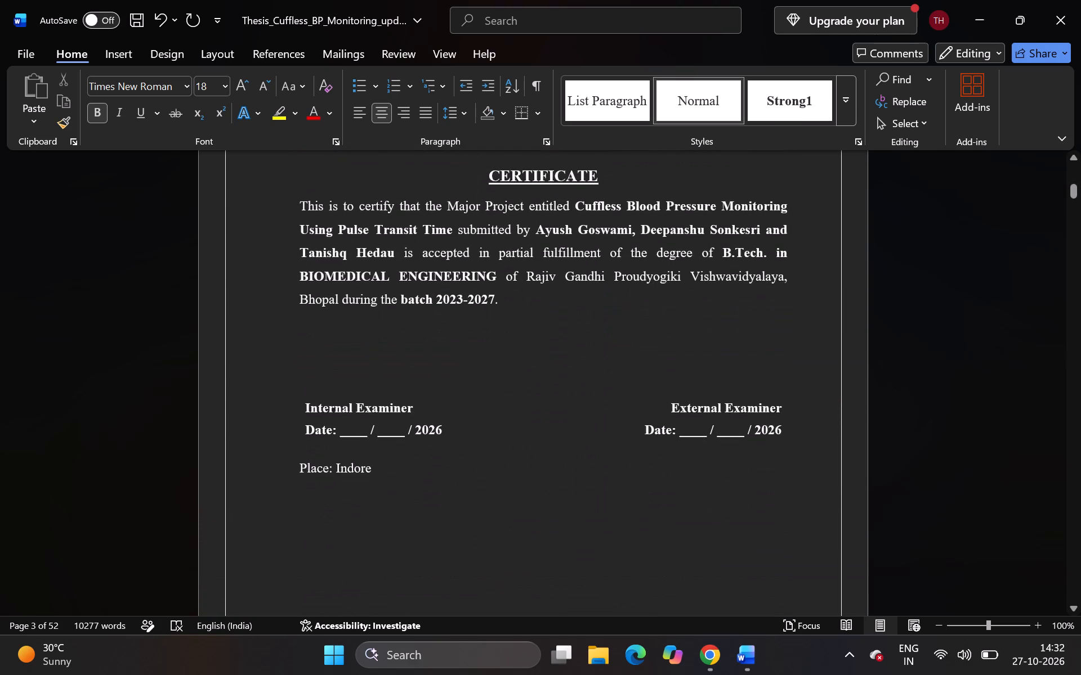
scroll(593, 401, "down", 3)
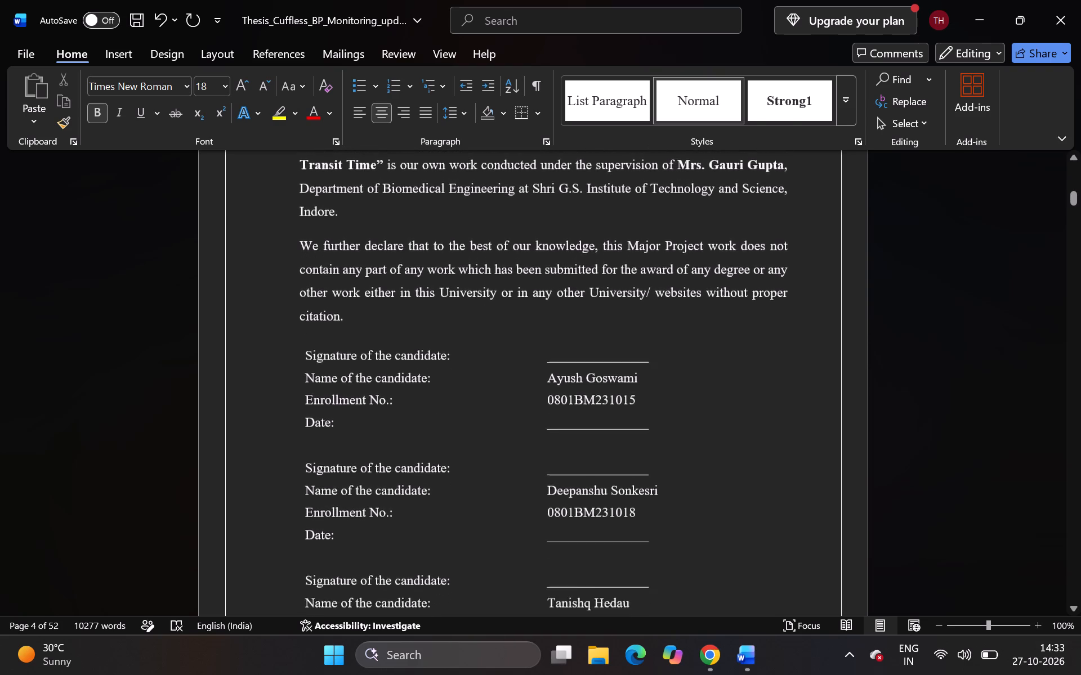
scroll(593, 401, "down", 3)
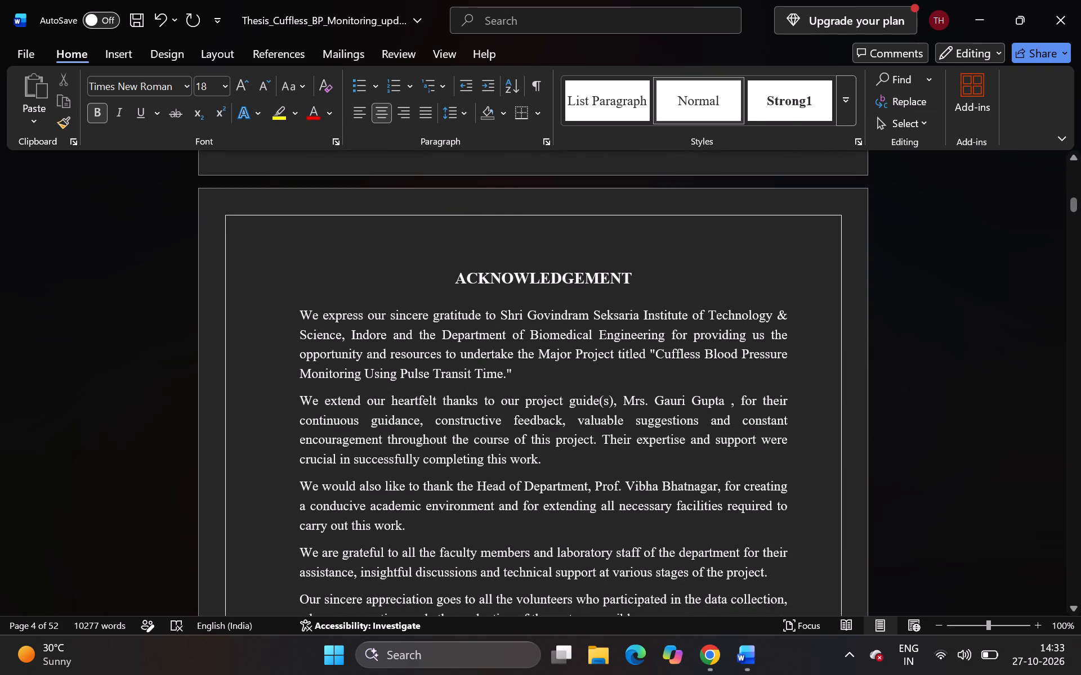
scroll(587, 313, "down", 4)
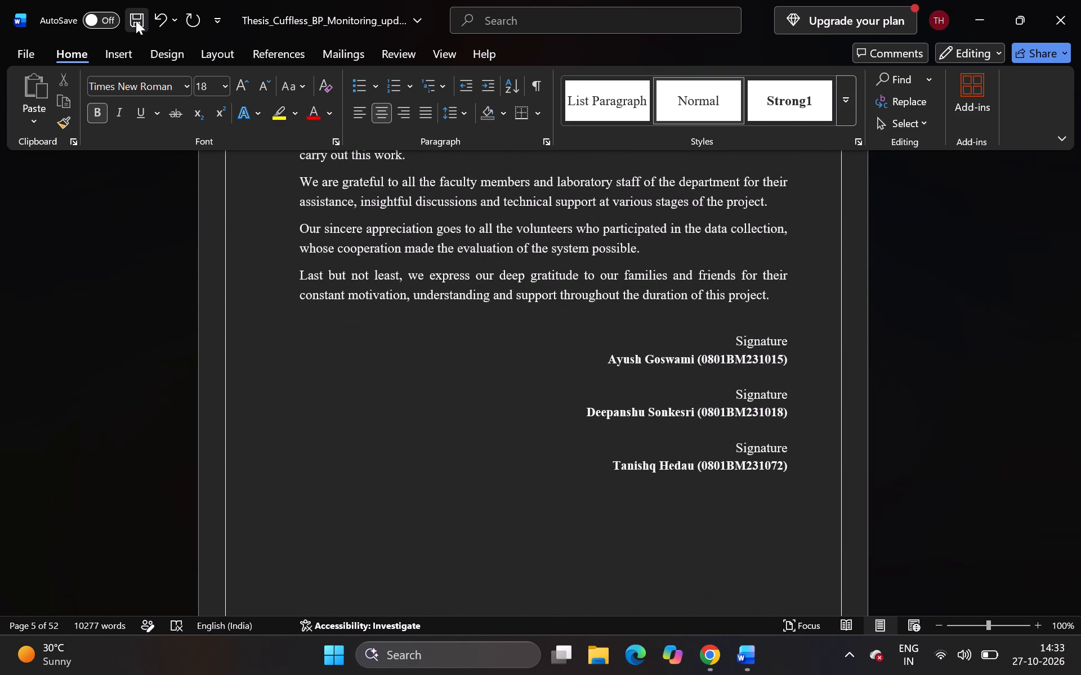
Save the changes to the Thesis_Cuffless_BP_Monitoring_updated document.
left_click(136, 20)
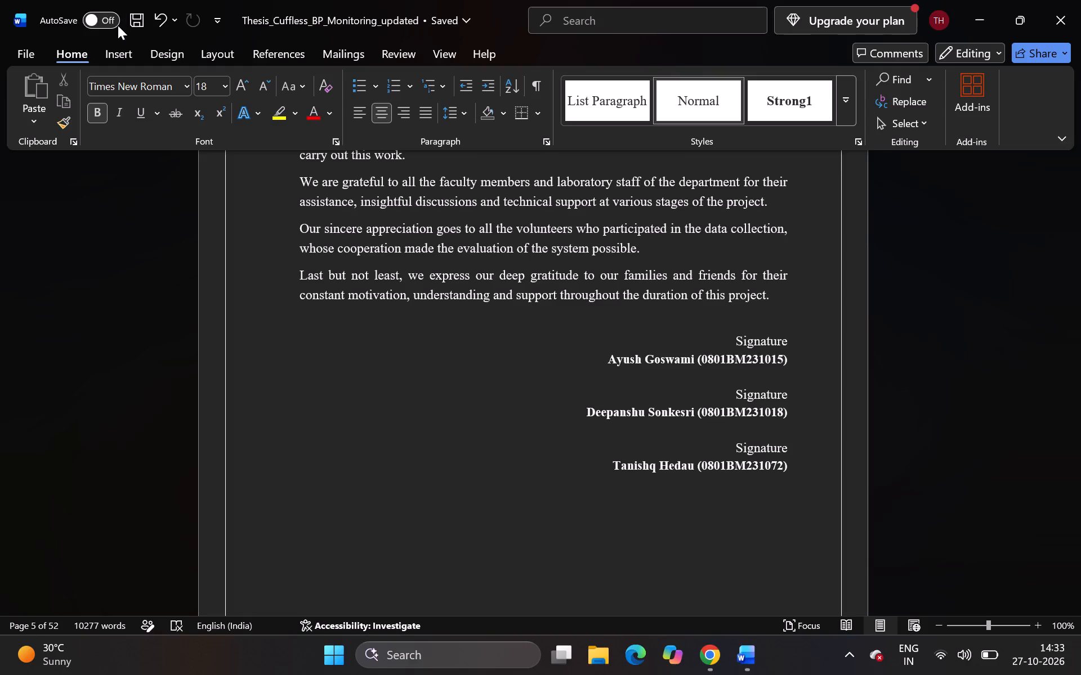
Begin saving a separate copy of the thesis with Save As.
left_click(23, 55)
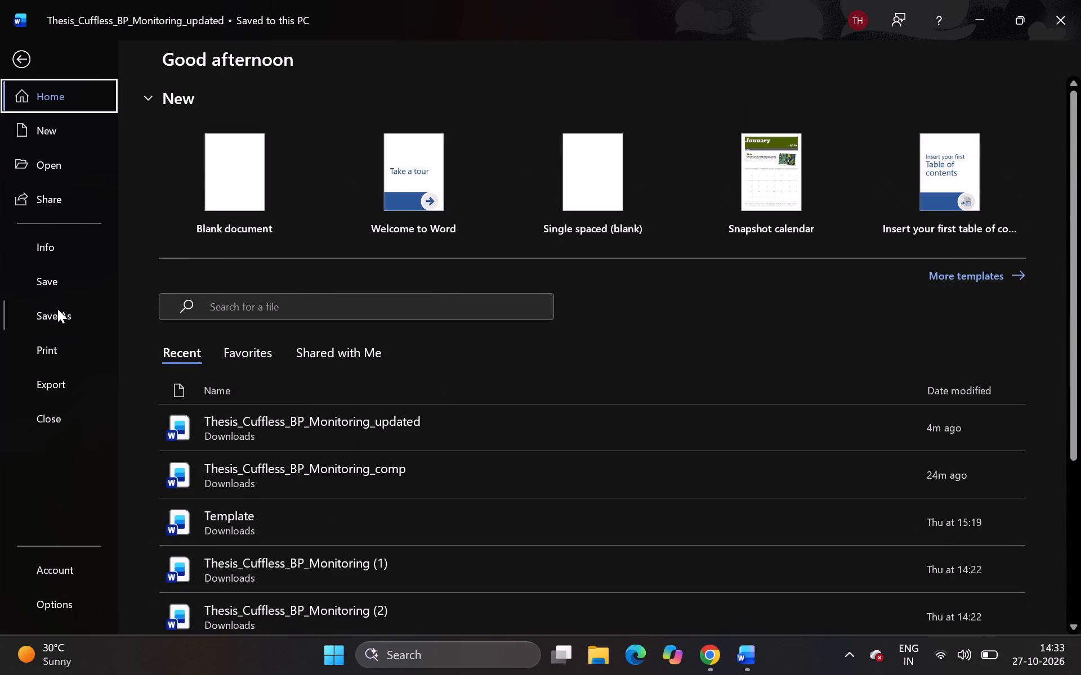
left_click(57, 309)
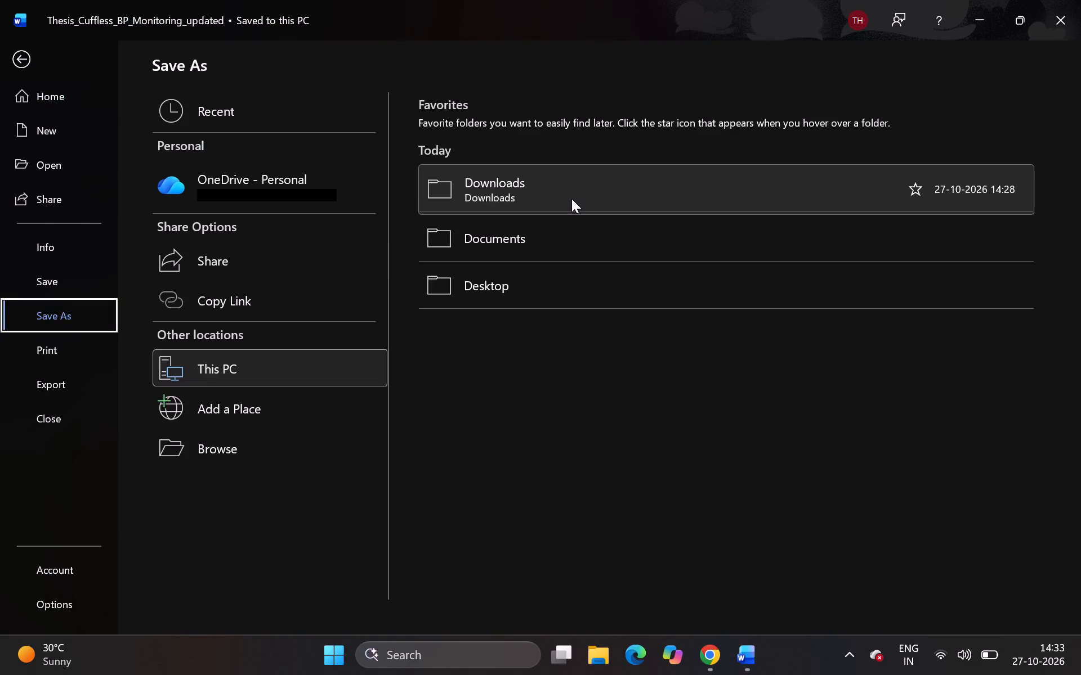
Save the thesis to the Downloads folder as a Word Document named Thesis_Cuffless_BP_Monitoring_updated.
left_click(571, 199)
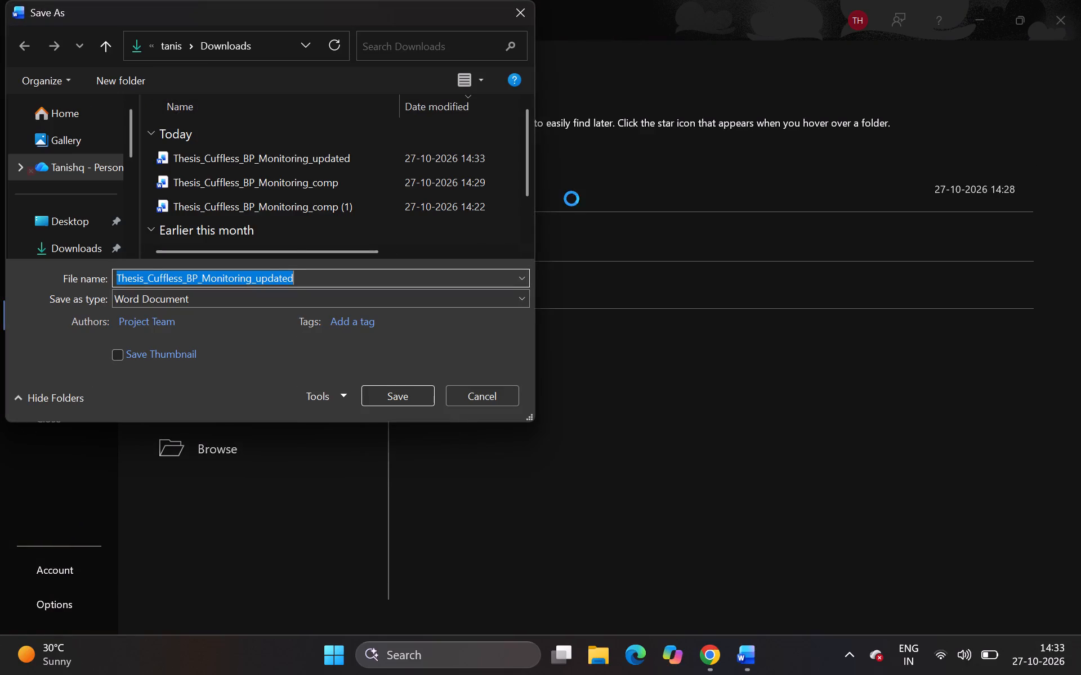
left_click(299, 272)
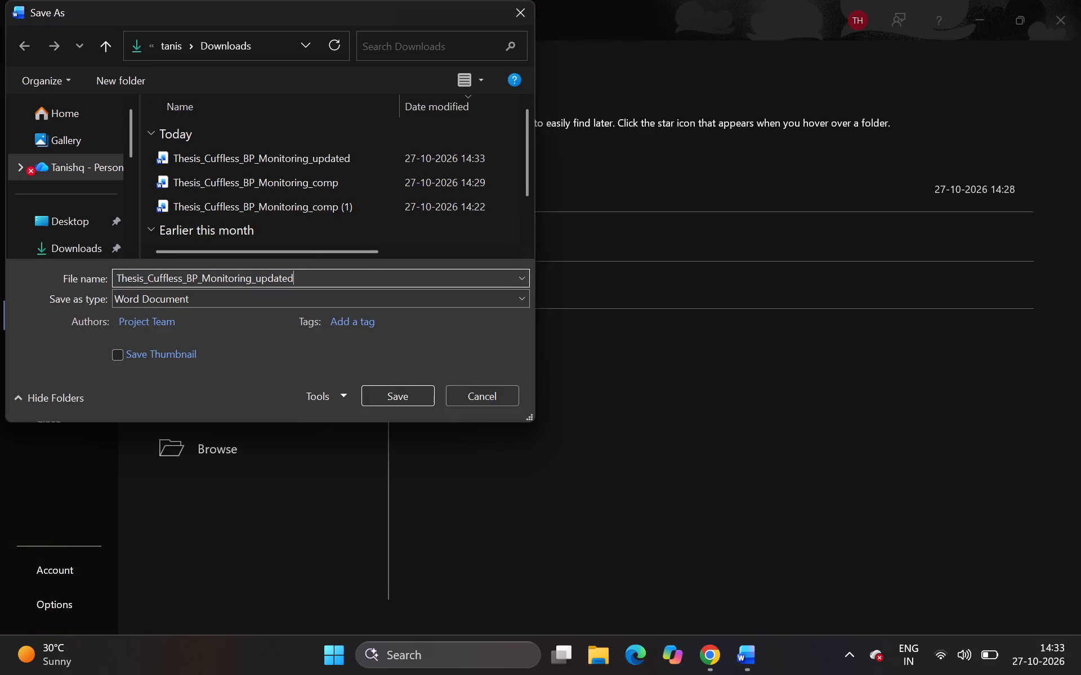
key("Return")
Close the Thesis_Cuffless_BP_Monitoring_updated document window.
left_click(1070, 0)
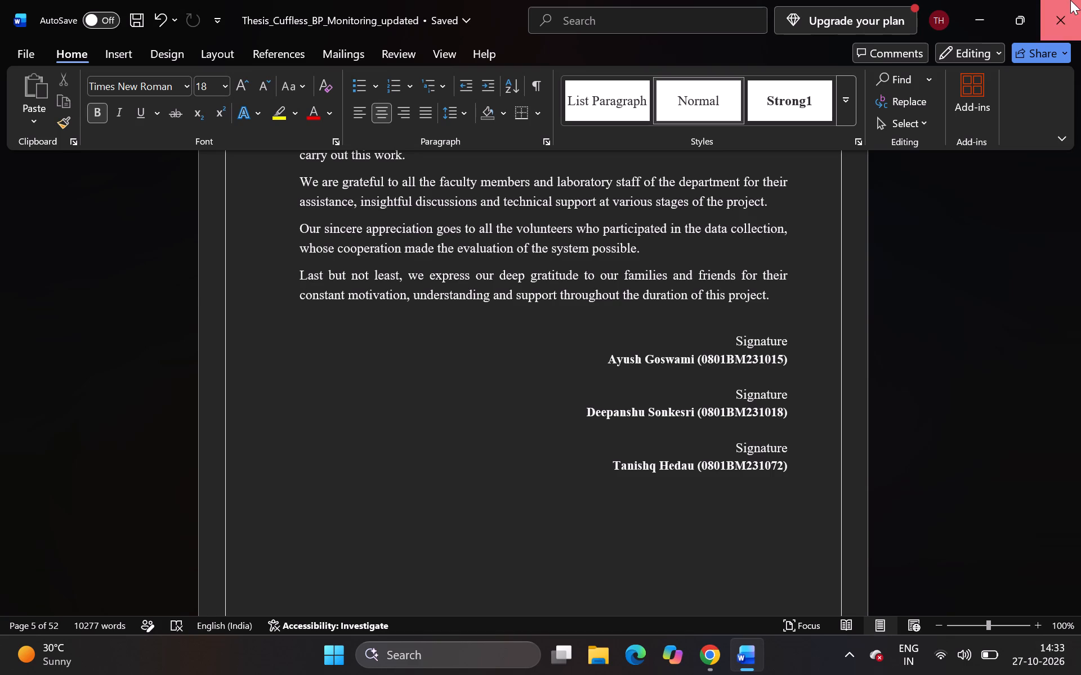
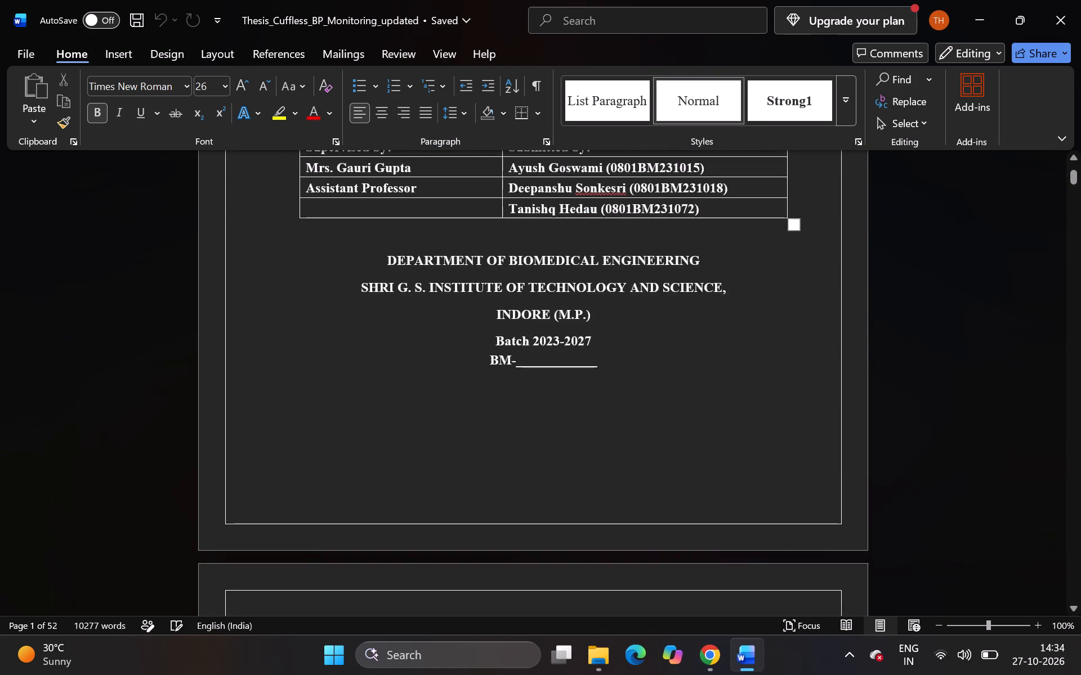
Skim the thesis front matter from the cover page through to the candidates' signature blocks.
scroll(641, 339, "up", 3)
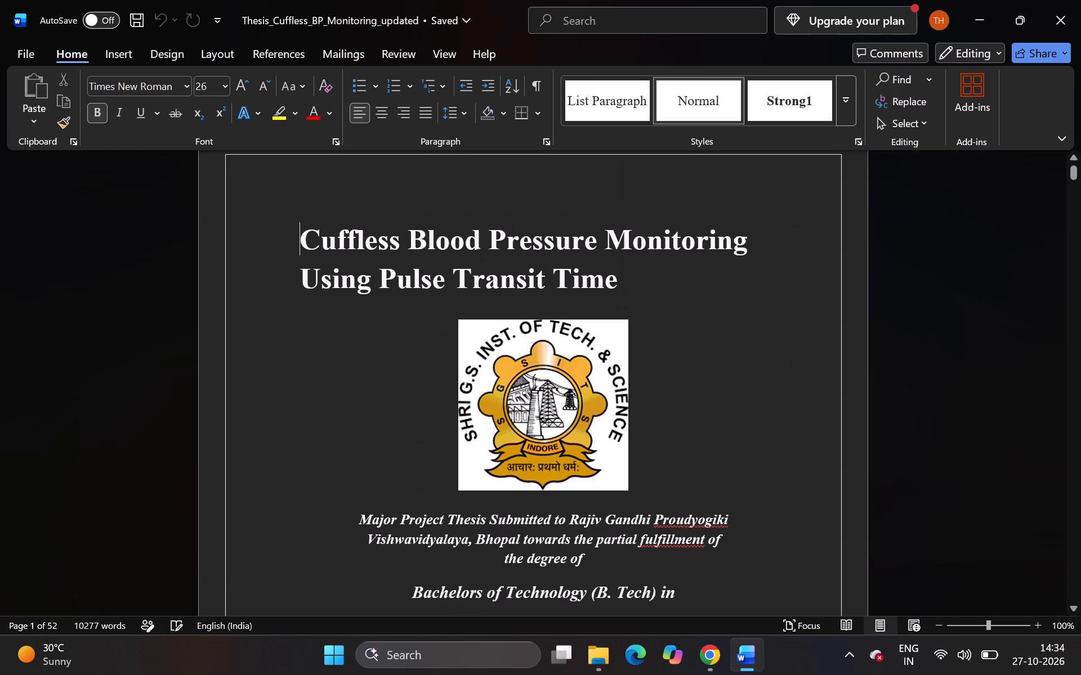
scroll(560, 456, "down", 4)
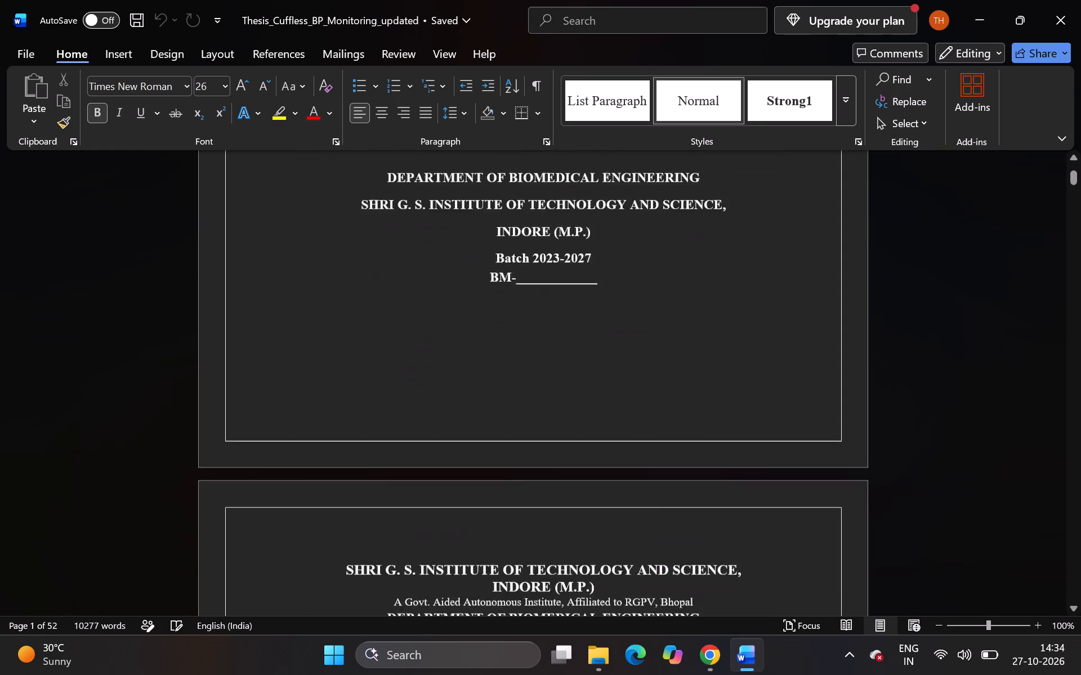
scroll(560, 456, "down", 9)
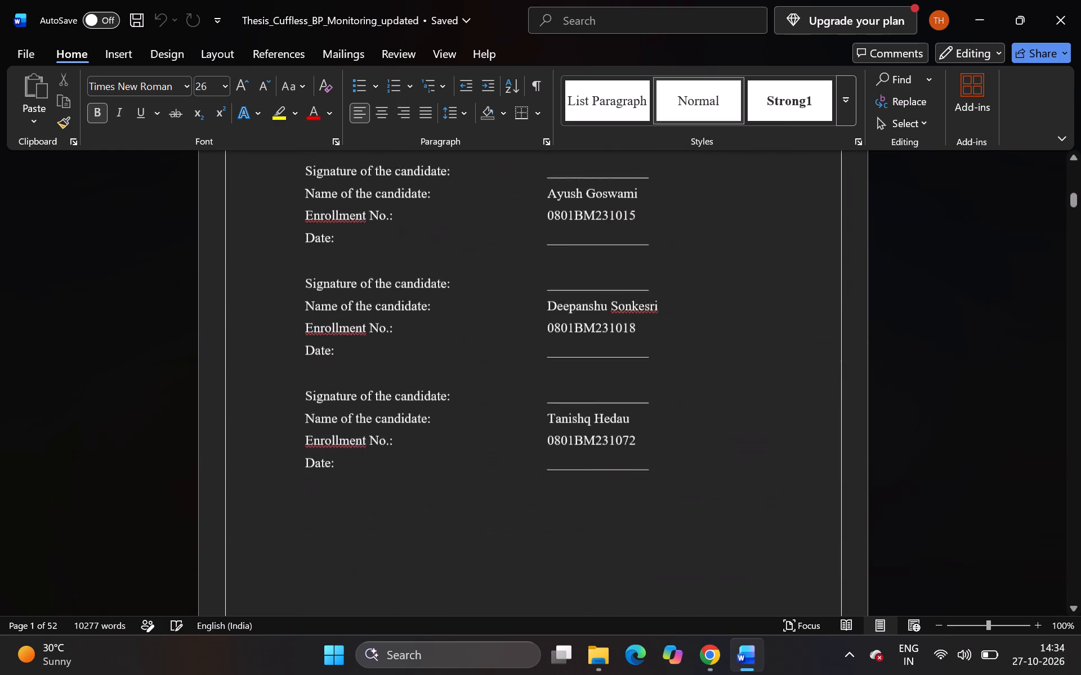
Re-examine the cover page from title to batch line and the Recommendation page down to its supervisor and department head sign-offs.
scroll(560, 456, "up", 9)
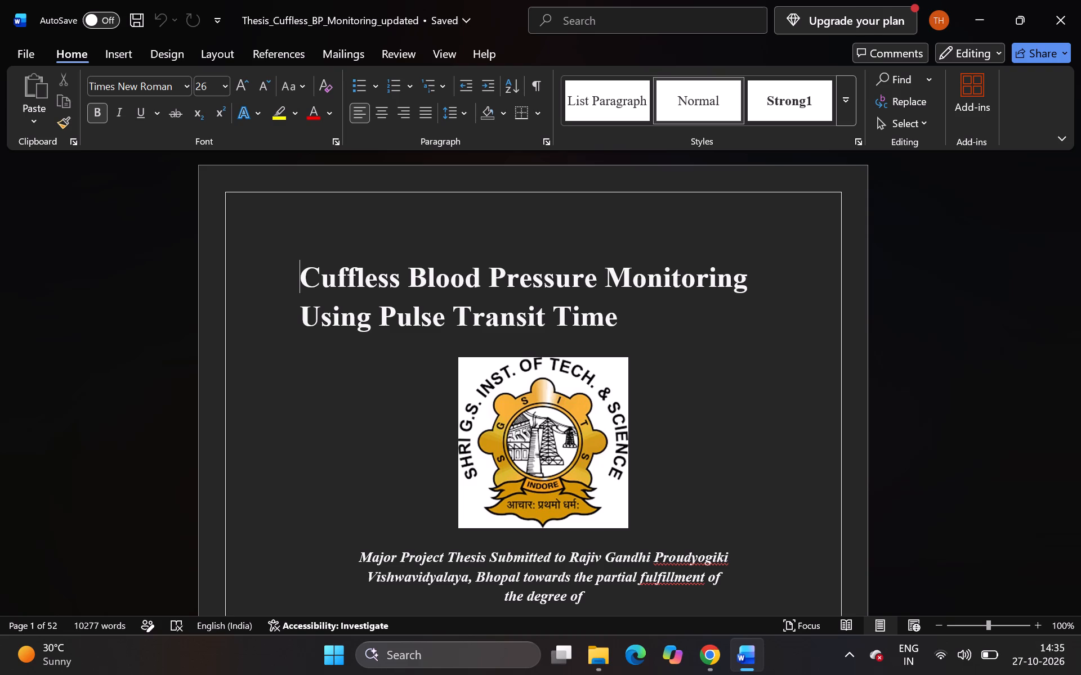
scroll(399, 551, "down", 1)
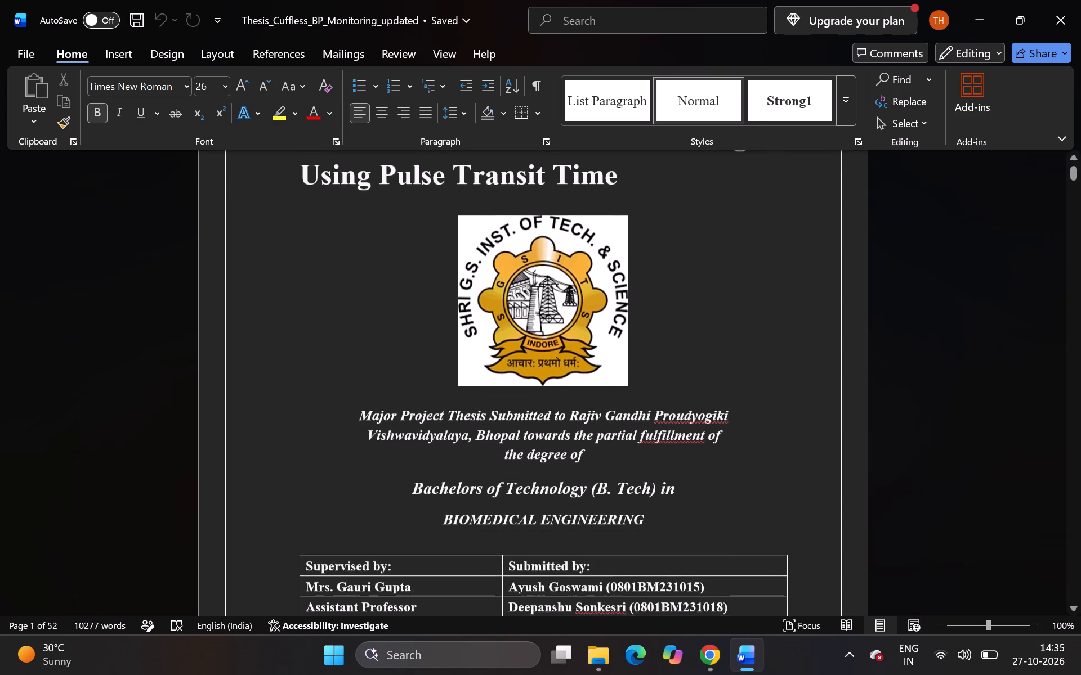
scroll(399, 551, "down", 1)
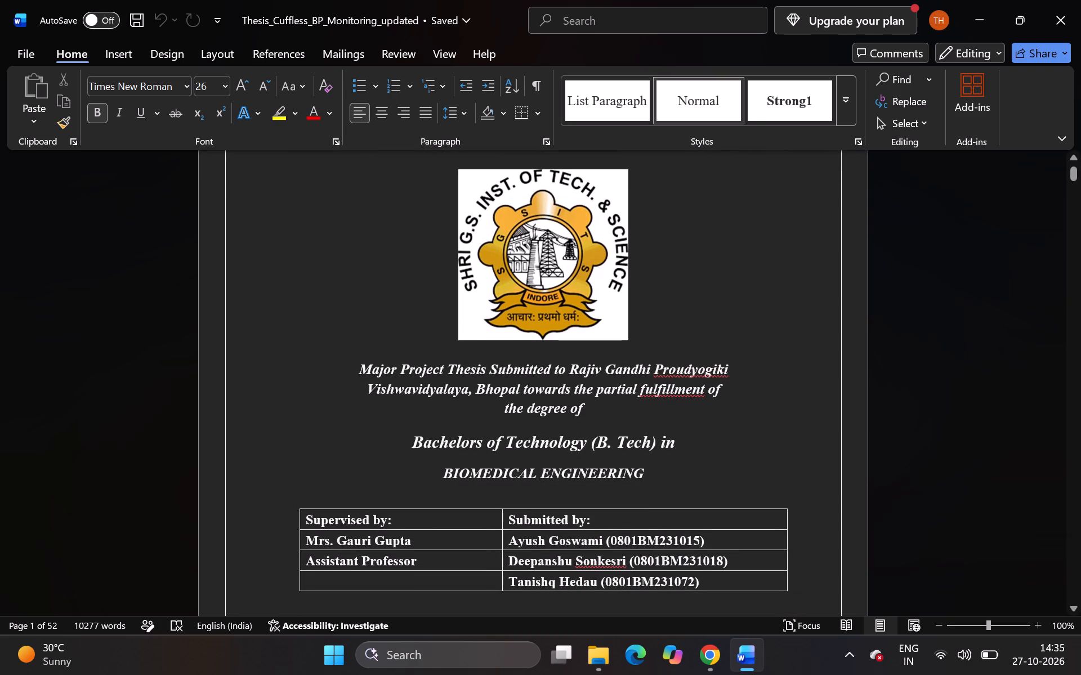
scroll(560, 436, "up", 1)
scroll(502, 409, "down", 2)
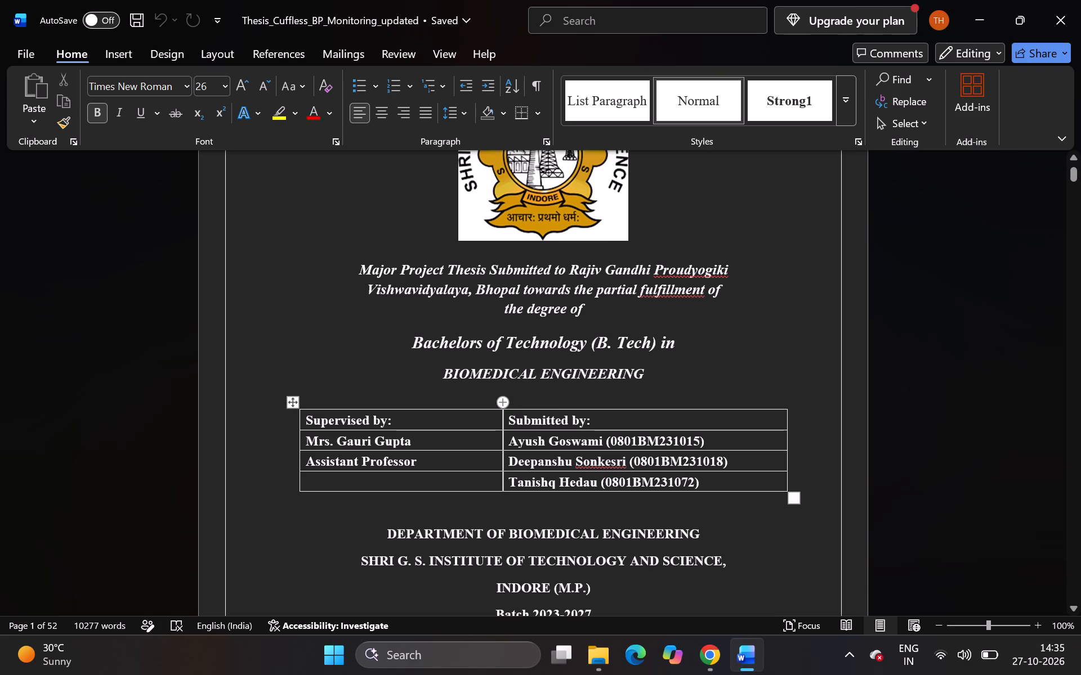
scroll(531, 366, "up", 1)
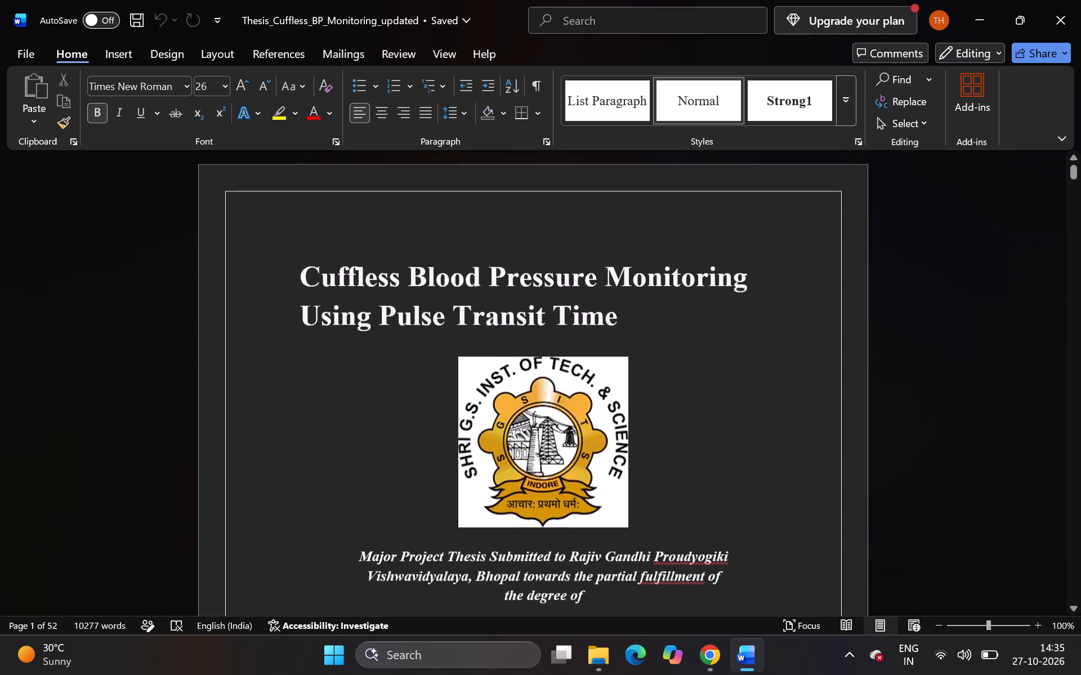
scroll(531, 366, "down", 4)
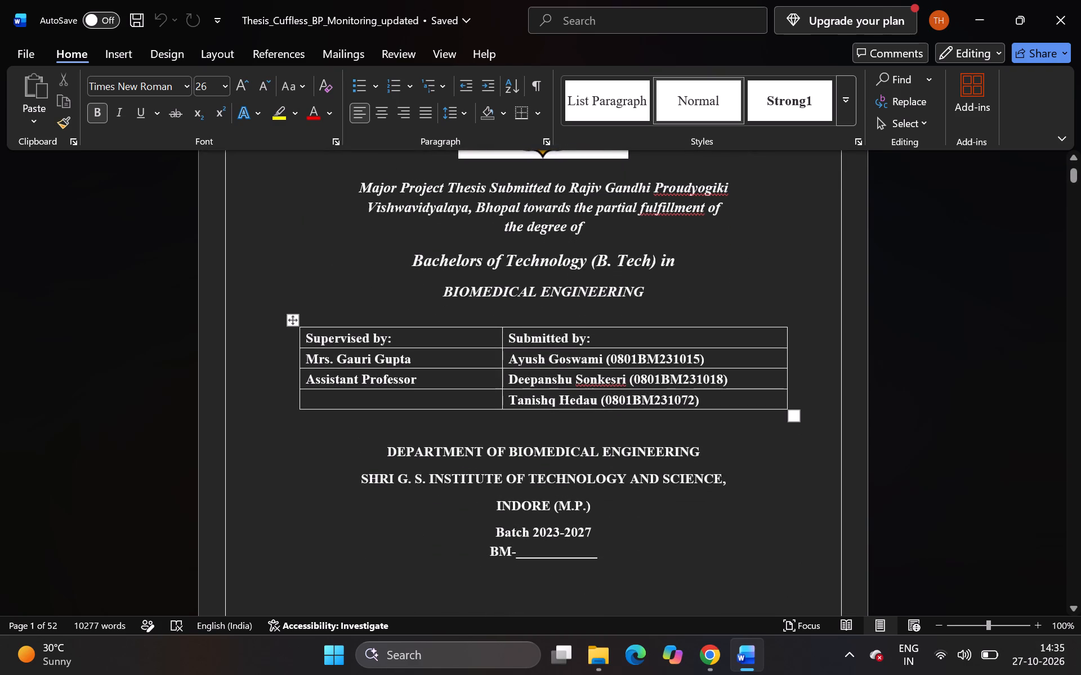
scroll(531, 366, "down", 6)
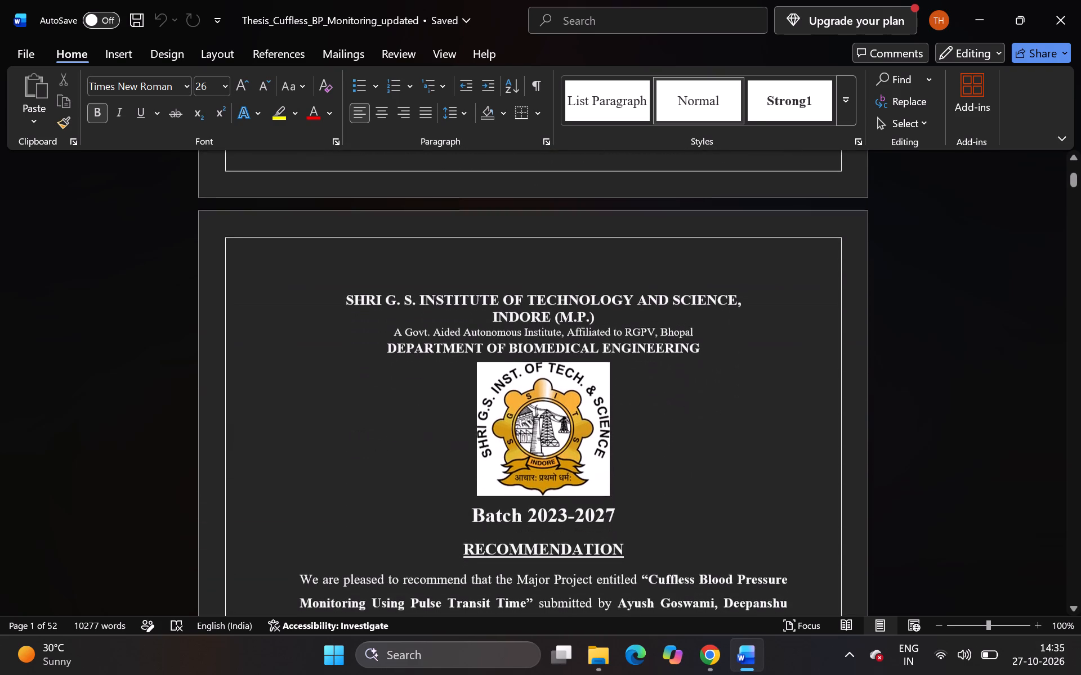
scroll(531, 366, "down", 2)
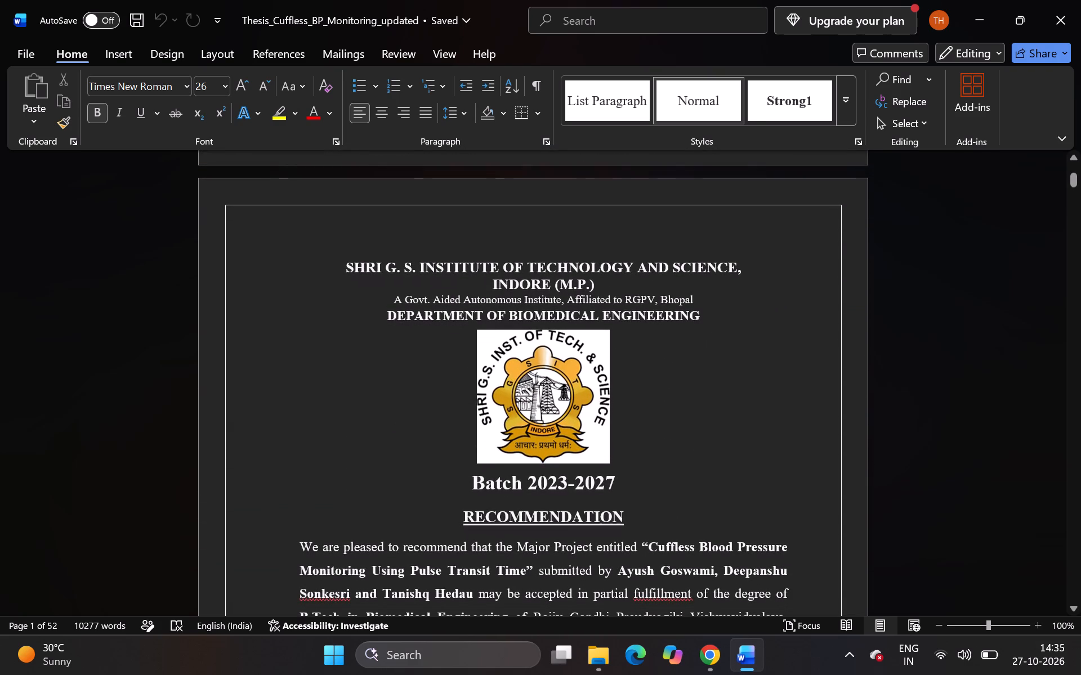
scroll(702, 363, "down", 1)
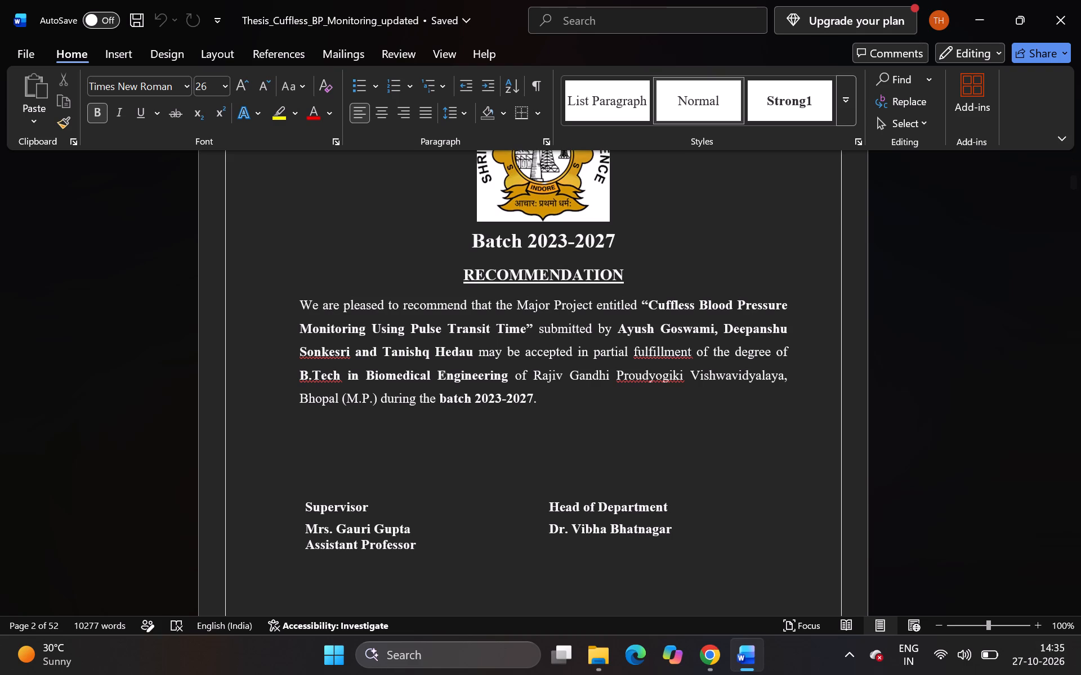
scroll(686, 287, "up", 2)
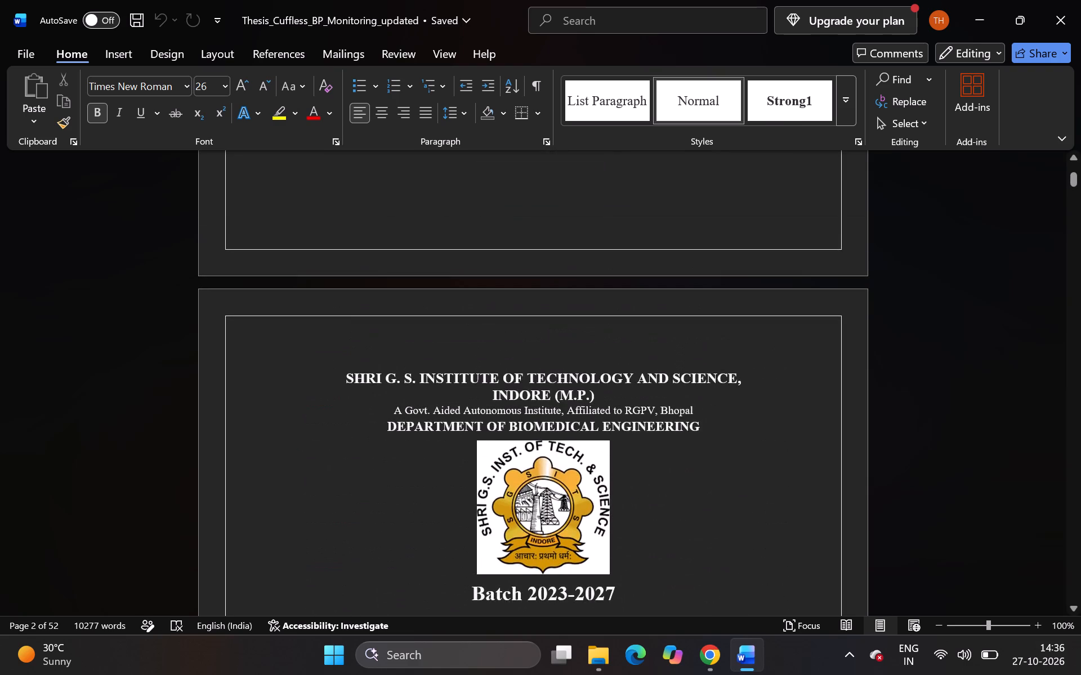
scroll(686, 287, "up", 7)
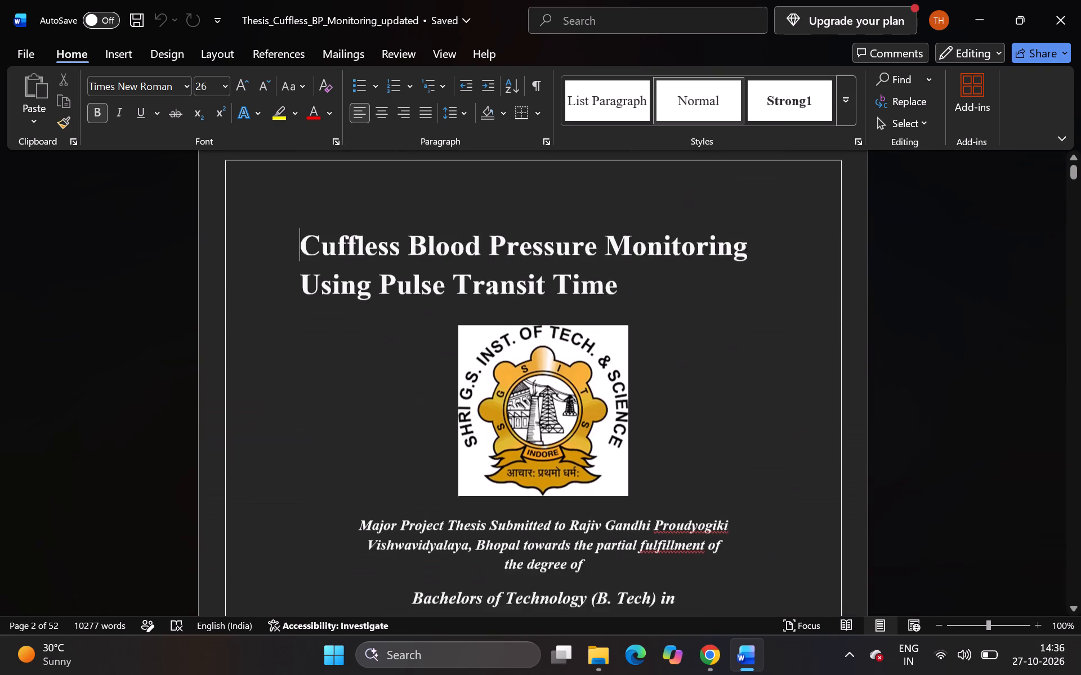
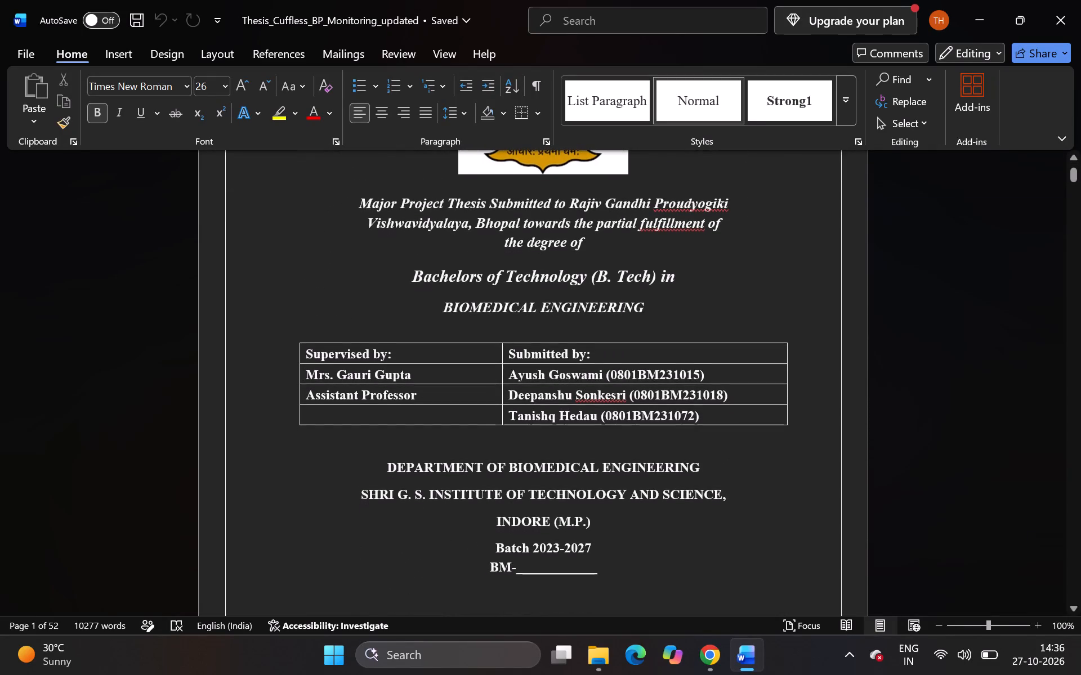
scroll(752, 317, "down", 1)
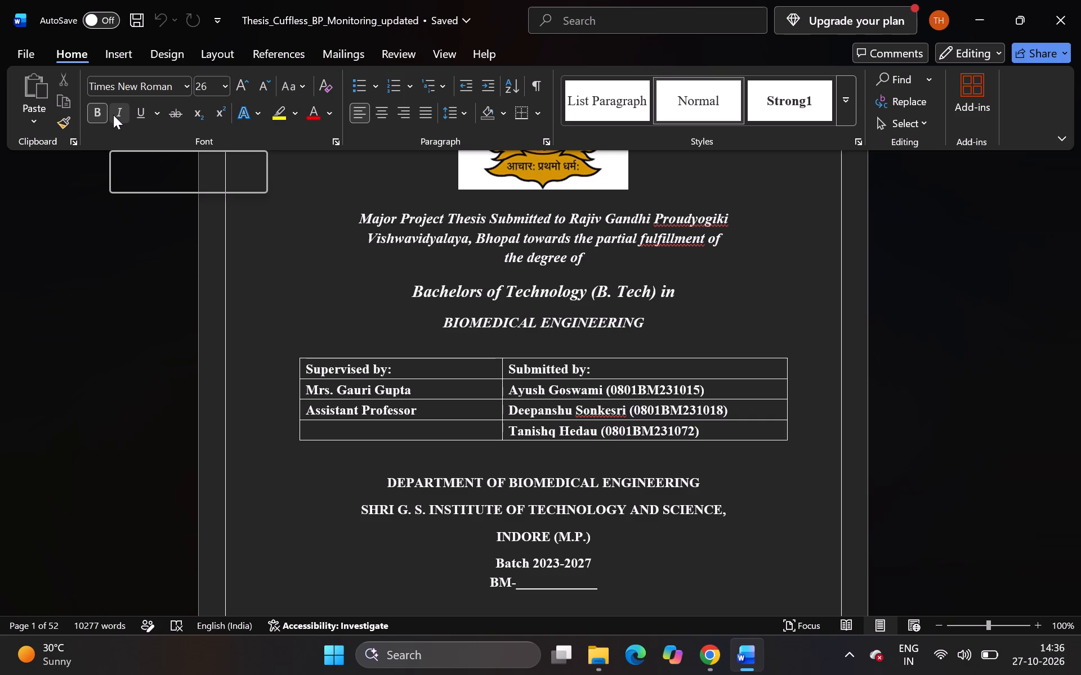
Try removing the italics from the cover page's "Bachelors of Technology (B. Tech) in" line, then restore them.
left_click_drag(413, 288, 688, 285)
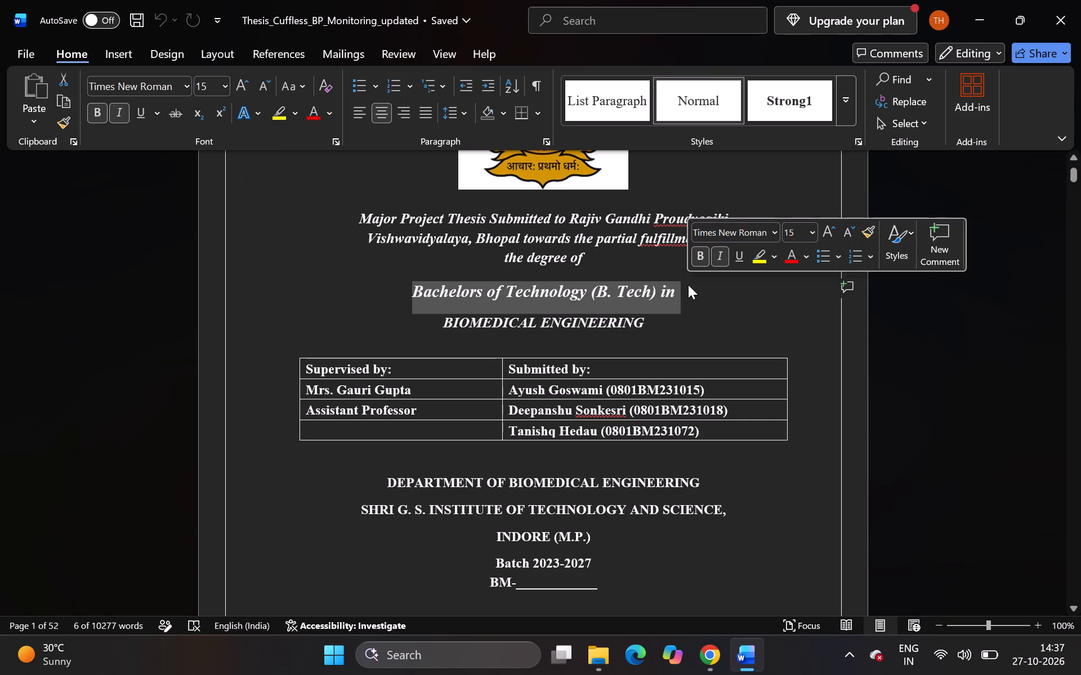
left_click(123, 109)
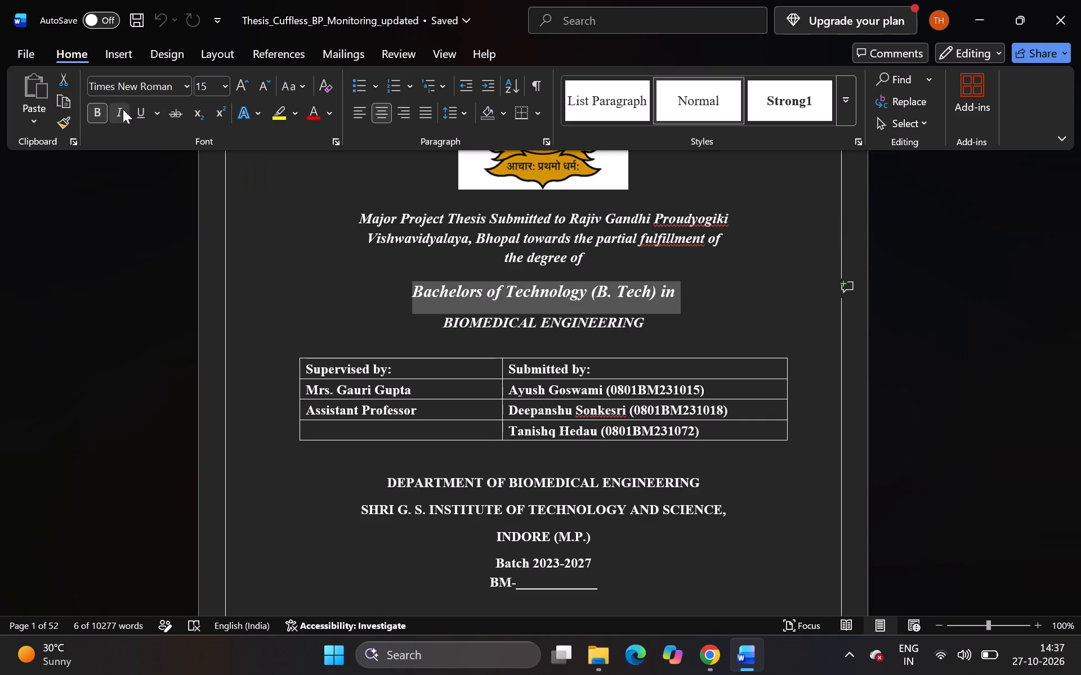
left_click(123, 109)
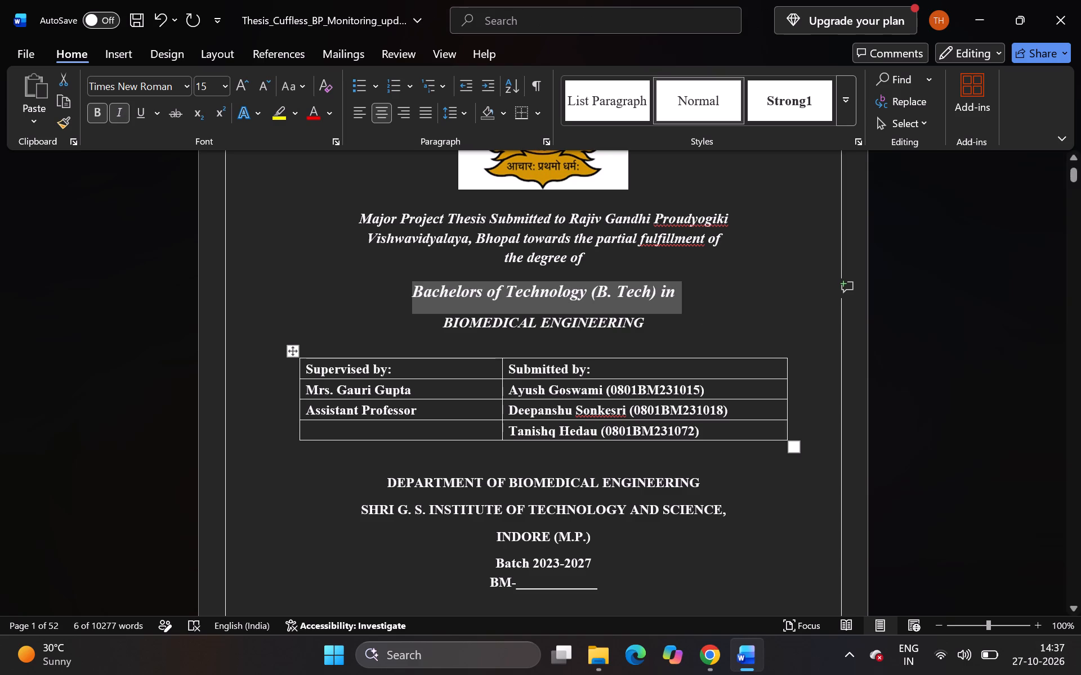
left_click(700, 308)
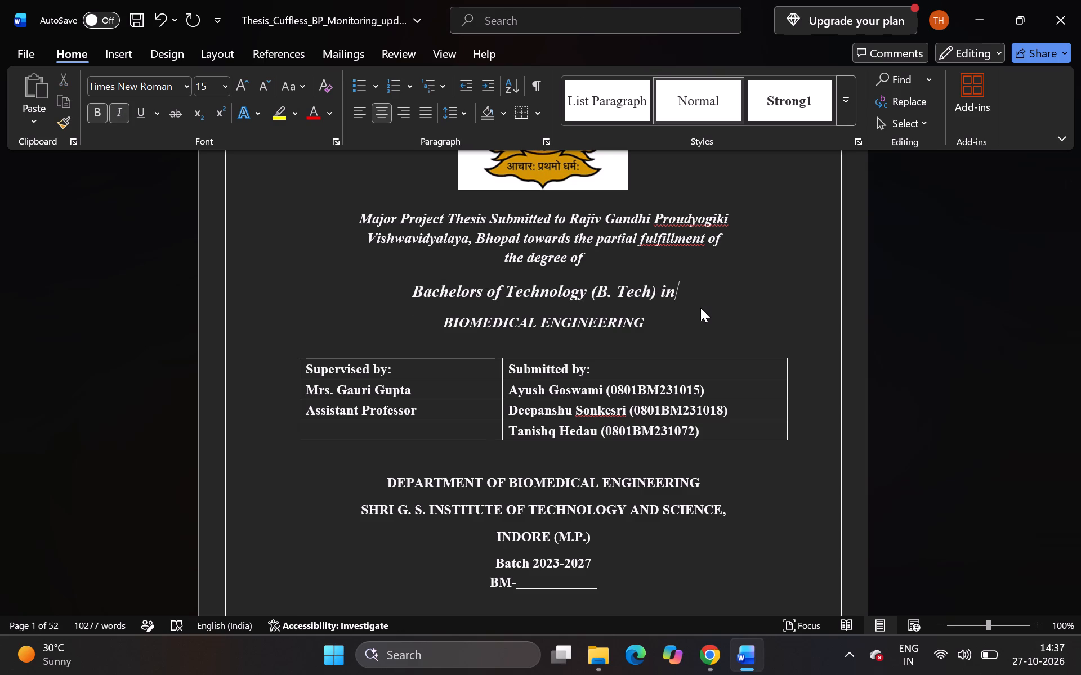
Review the cover page's degree, supervision and batch details and the Recommendation page down to its sign-offs.
scroll(700, 308, "up", 1)
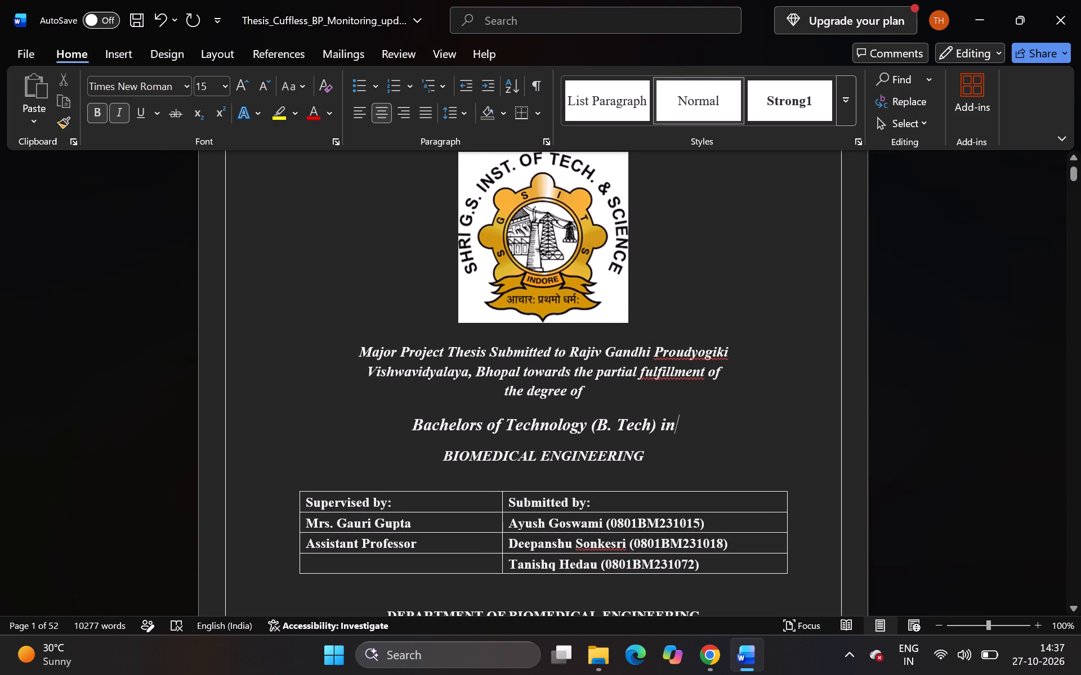
scroll(684, 382, "down", 3)
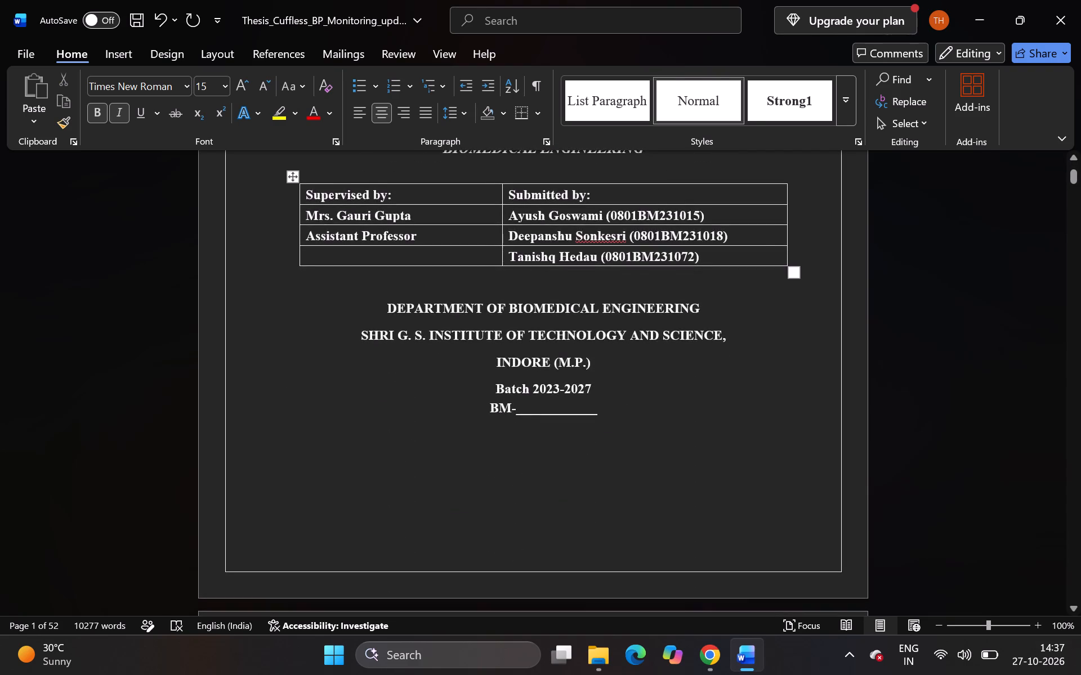
scroll(684, 382, "down", 4)
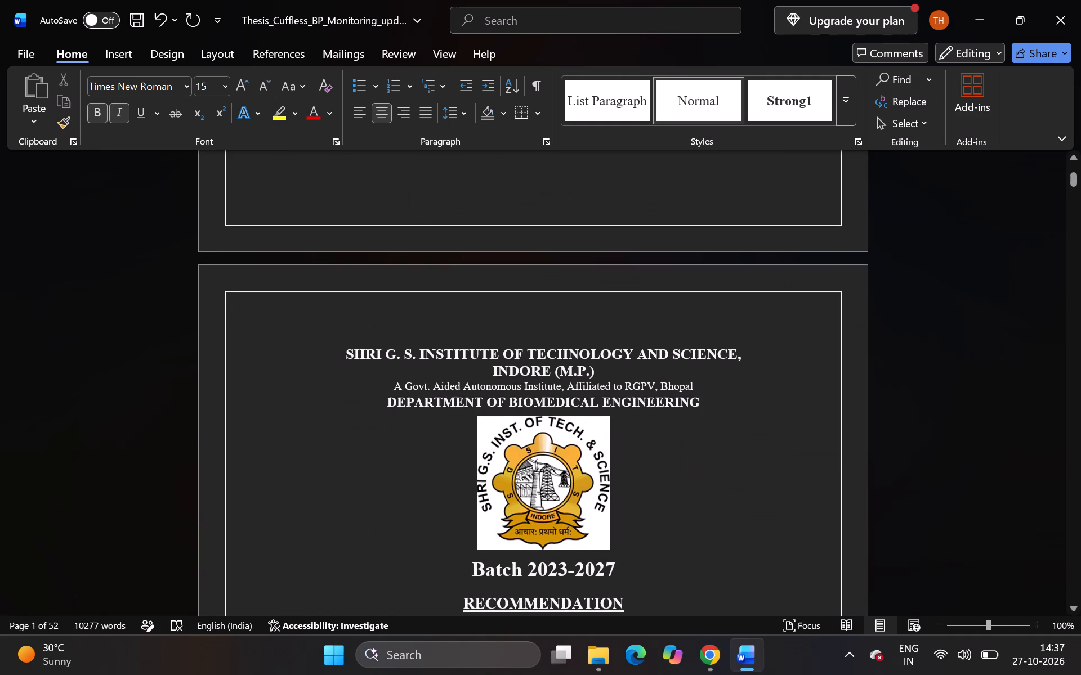
scroll(684, 382, "down", 2)
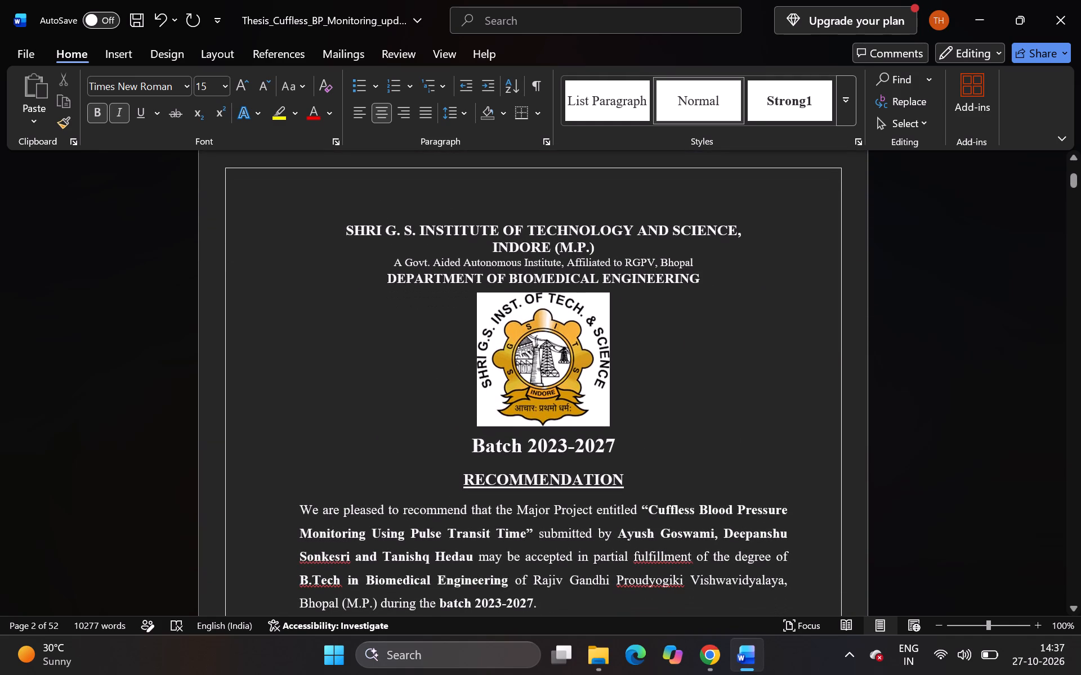
scroll(684, 382, "down", 3)
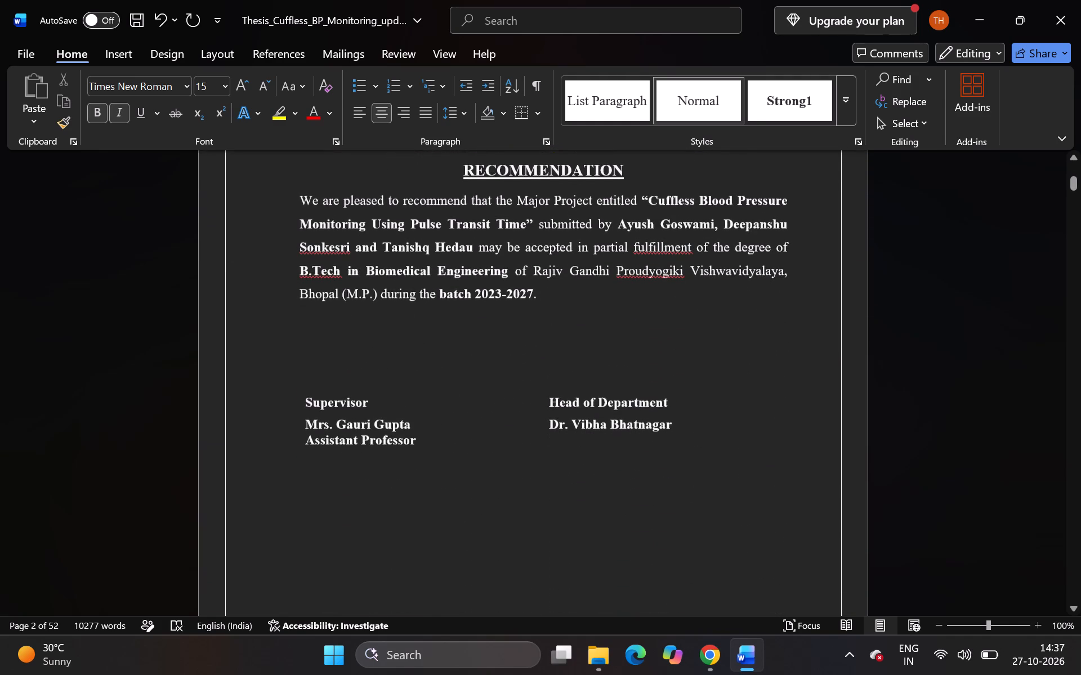
scroll(684, 382, "up", 4)
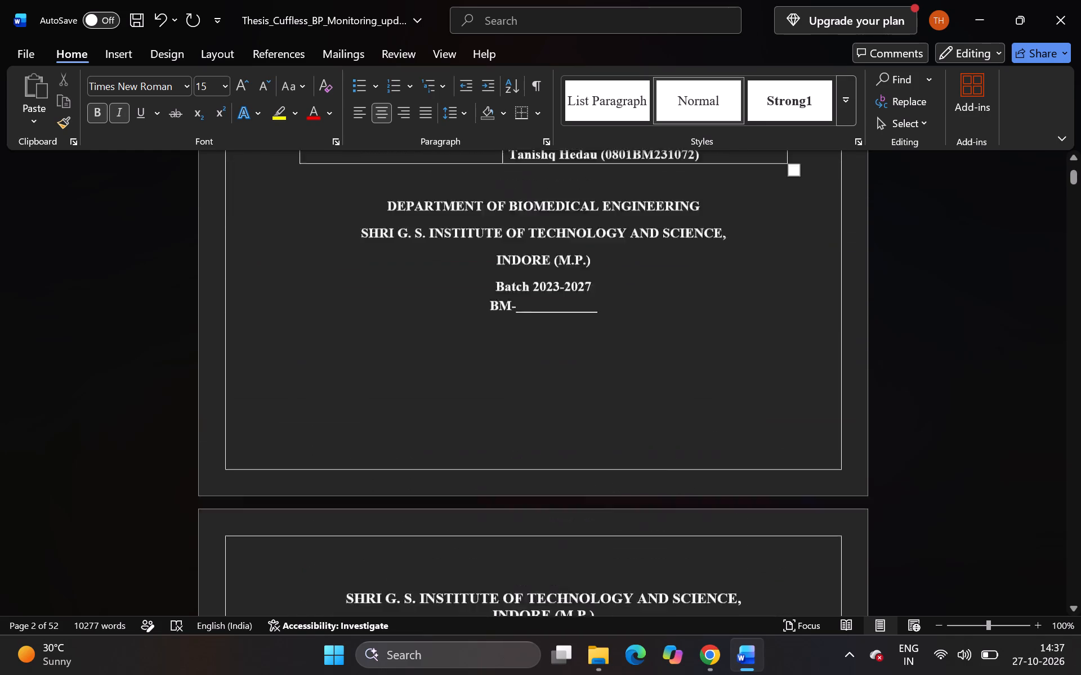
scroll(684, 382, "up", 1)
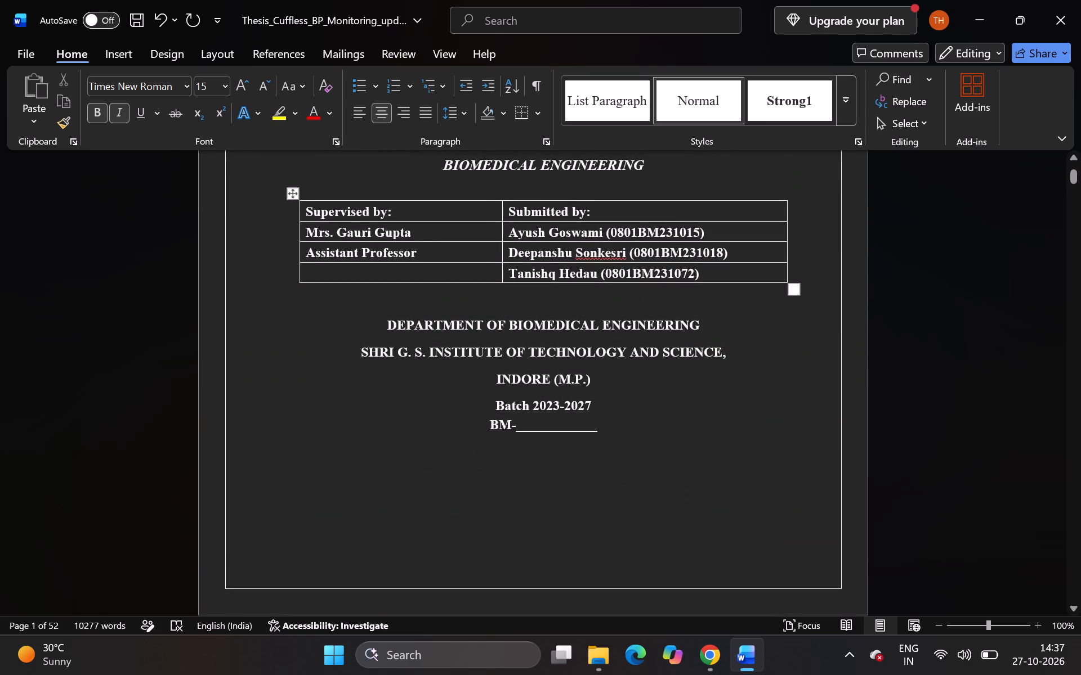
Remove the word "Batch" from the cover page's batch line, keeping 2023-2027 centred on its own line beneath INDORE (M.P.).
left_click(530, 407)
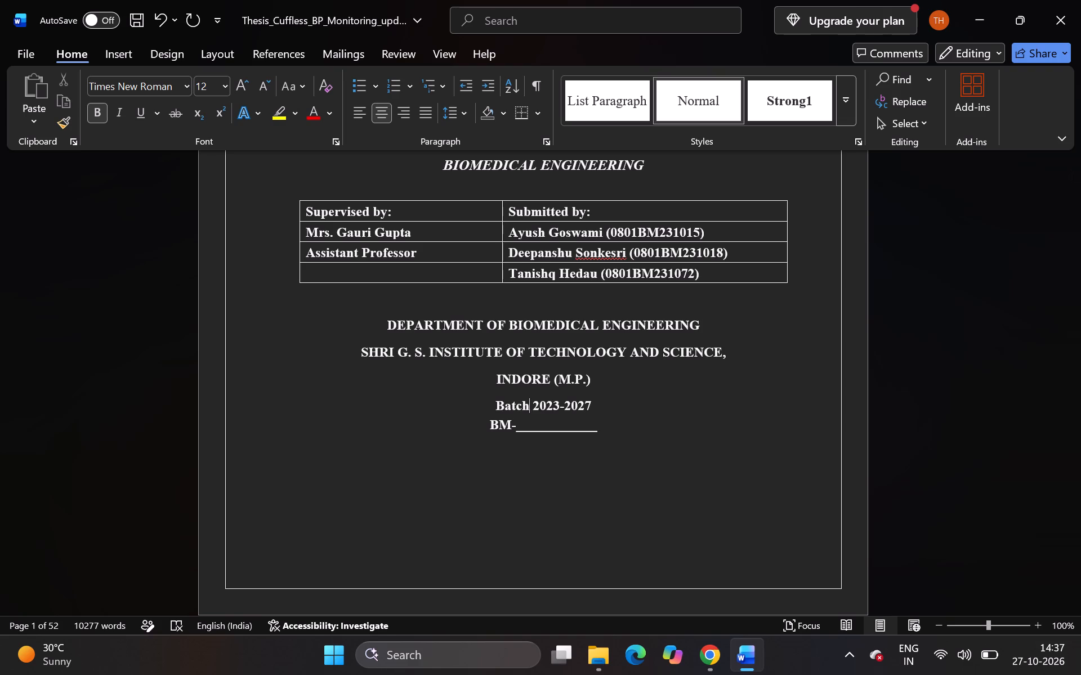
key("BackSpace")
key("BackSpace")
key("BackSpace")
key("BackSpace")
key("BackSpace")
key("BackSpace")
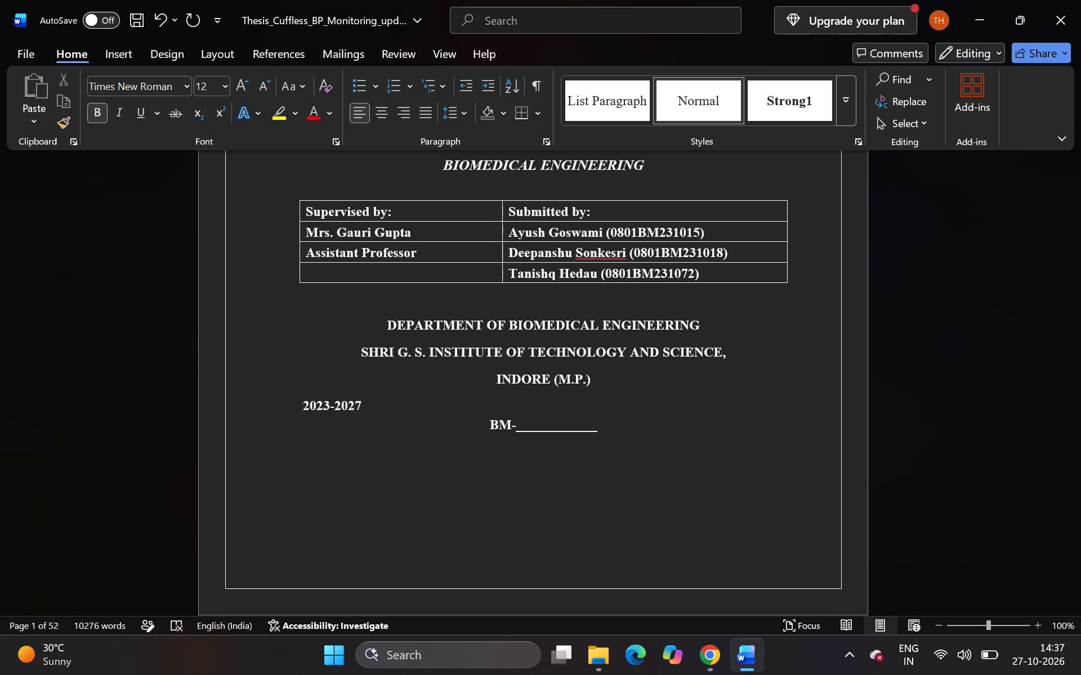
key("Return")
key("BackSpace")
key("BackSpace")
key("Return")
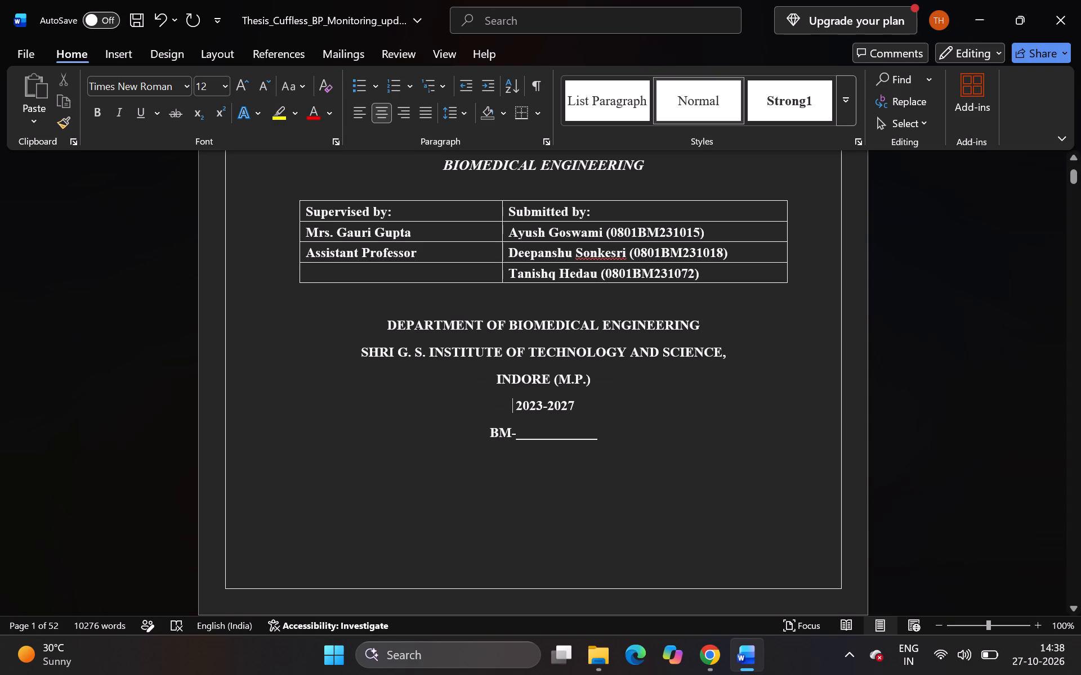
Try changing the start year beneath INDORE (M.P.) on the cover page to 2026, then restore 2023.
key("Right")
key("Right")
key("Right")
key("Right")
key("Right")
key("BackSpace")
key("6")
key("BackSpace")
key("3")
Delete the "BM-" text and its blank underline beneath the years on the cover page.
key("Down")
key("Right")
key("Right")
key("Right")
key("Right")
key("Right")
key("Right")
key("Right")
key("Right")
key("BackSpace")
key("BackSpace")
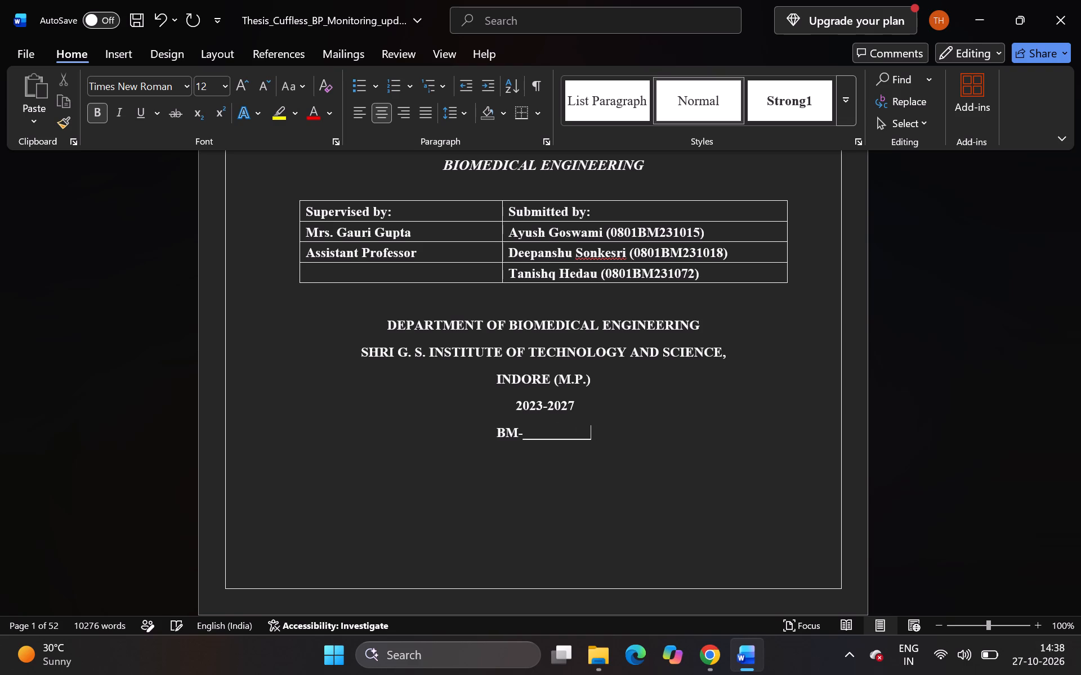
key("BackSpace")
key("BackSpace")
key("BackSpace")
key("BackSpace")
key("BackSpace")
key("BackSpace")
key("BackSpace")
key("BackSpace")
key("BackSpace")
key("BackSpace")
key("BackSpace")
key("BackSpace")
key("BackSpace")
Recheck the cover page and the Recommendation page, including its heading block, batch line, statement and sign-offs.
scroll(492, 480, "down", 3)
scroll(557, 382, "down", 1)
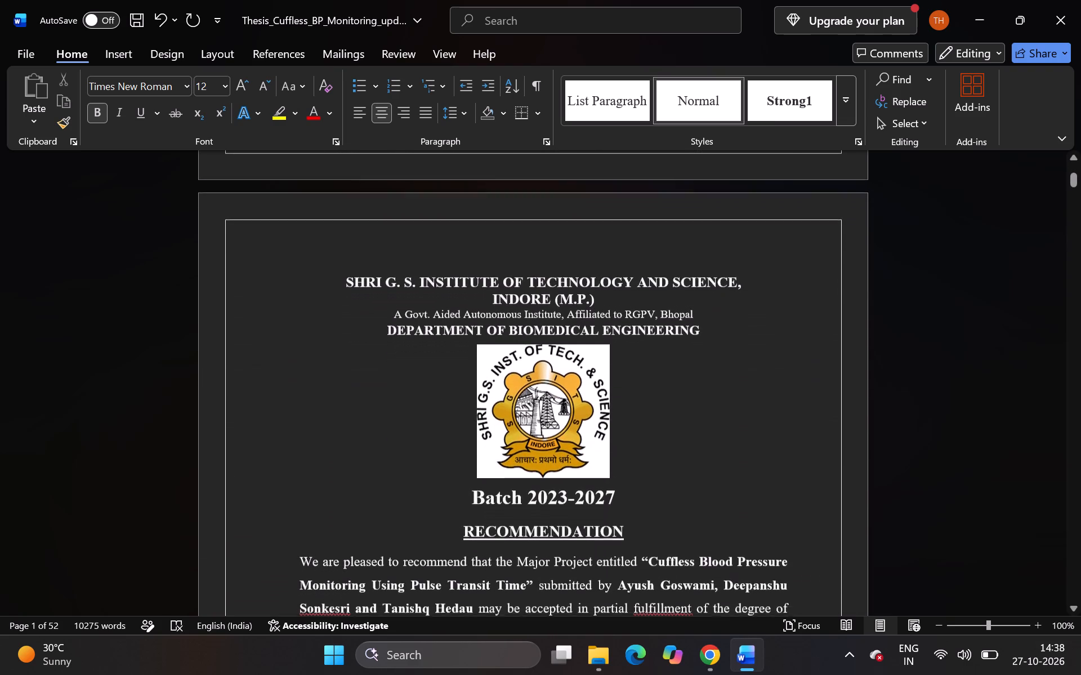
scroll(515, 470, "up", 1)
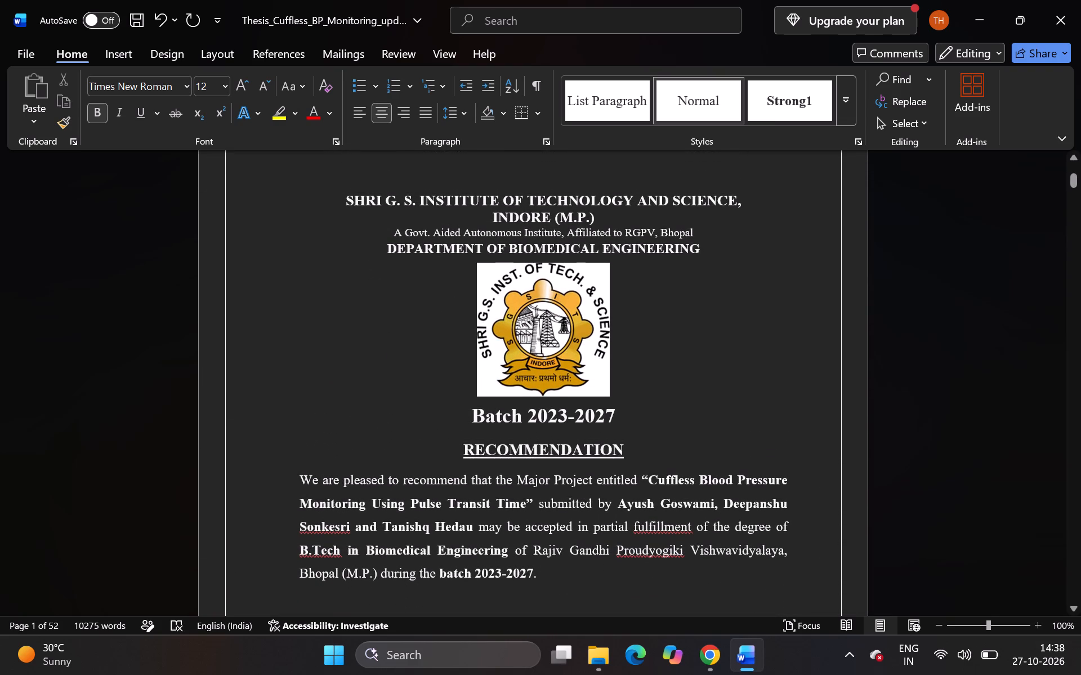
scroll(515, 470, "up", 1)
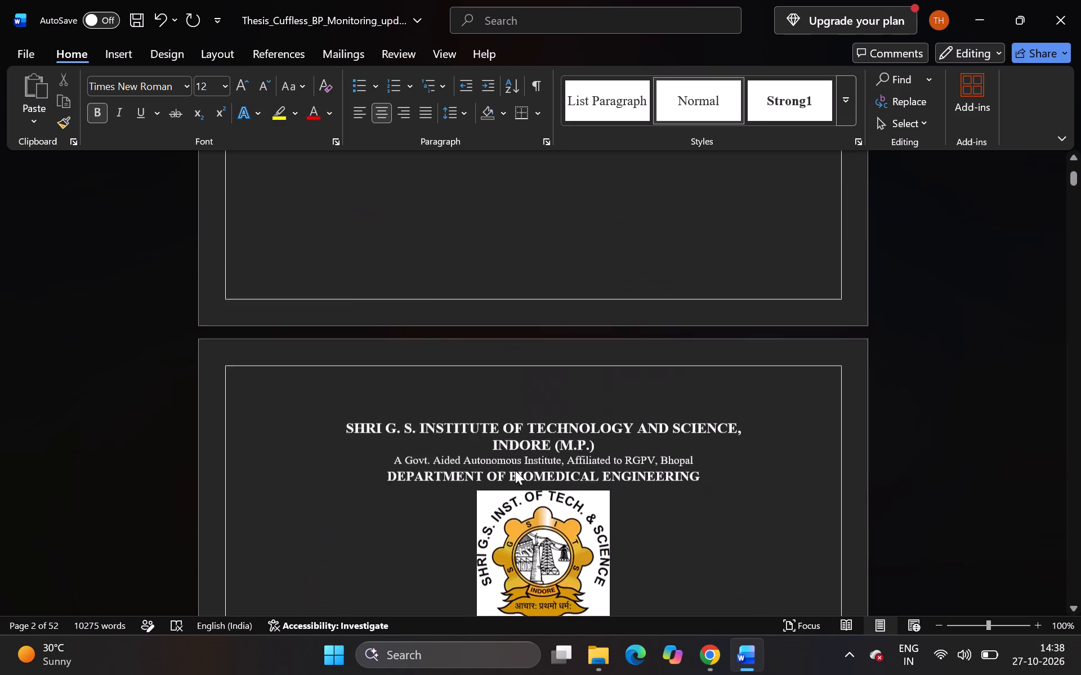
scroll(515, 470, "up", 2)
scroll(583, 363, "up", 3)
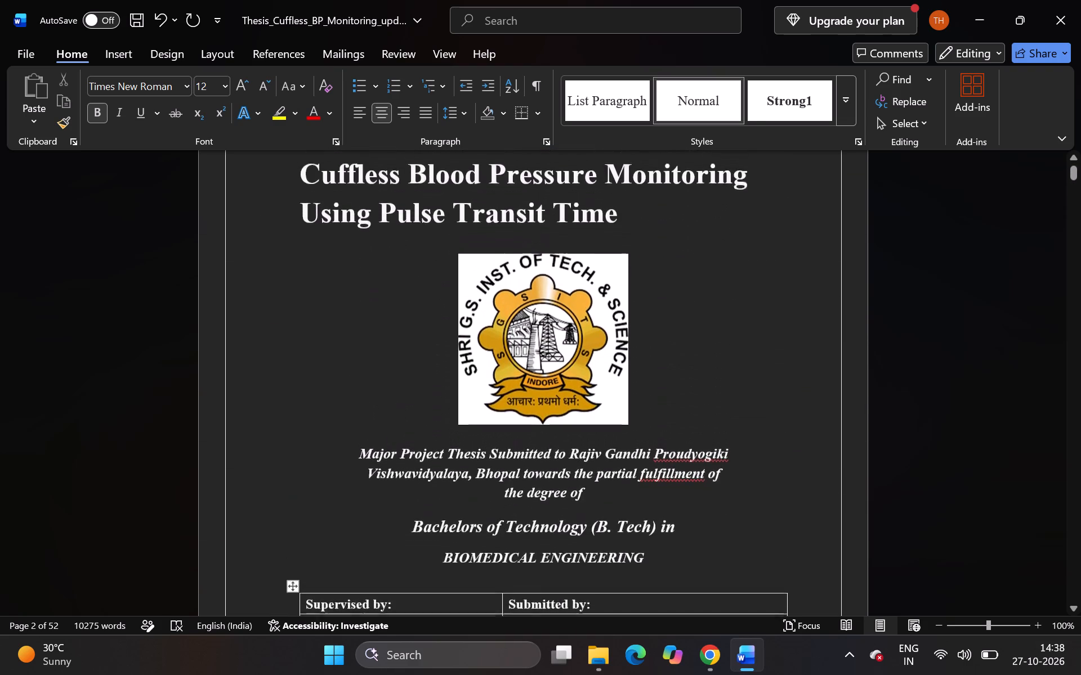
scroll(583, 363, "up", 3)
scroll(583, 363, "down", 6)
scroll(583, 363, "up", 1)
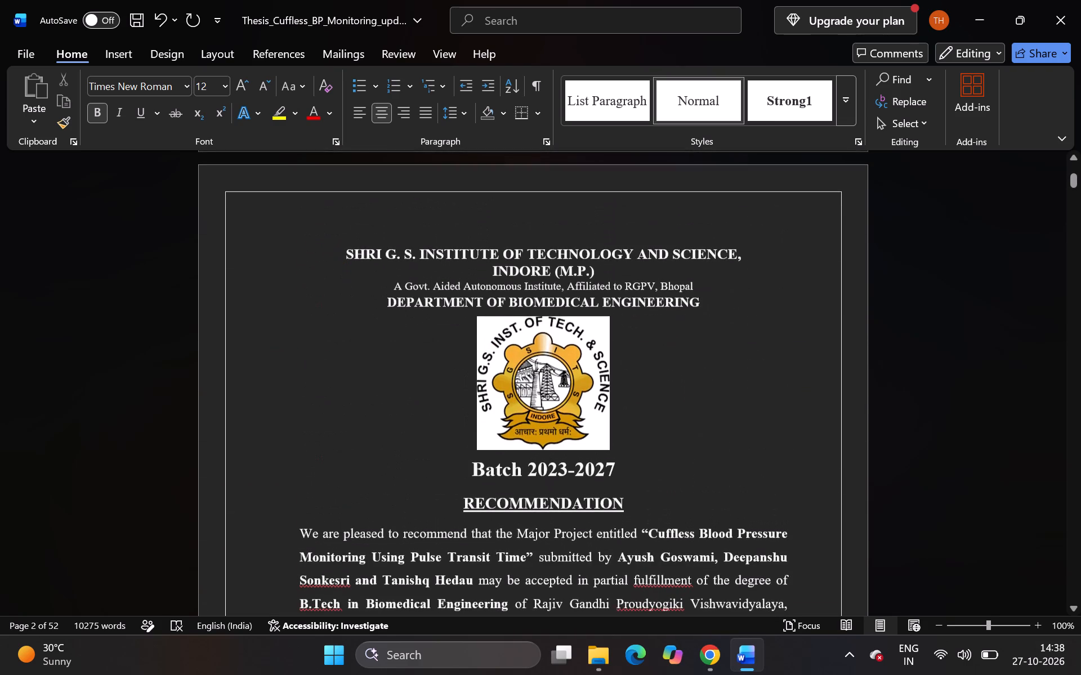
scroll(583, 363, "up", 1)
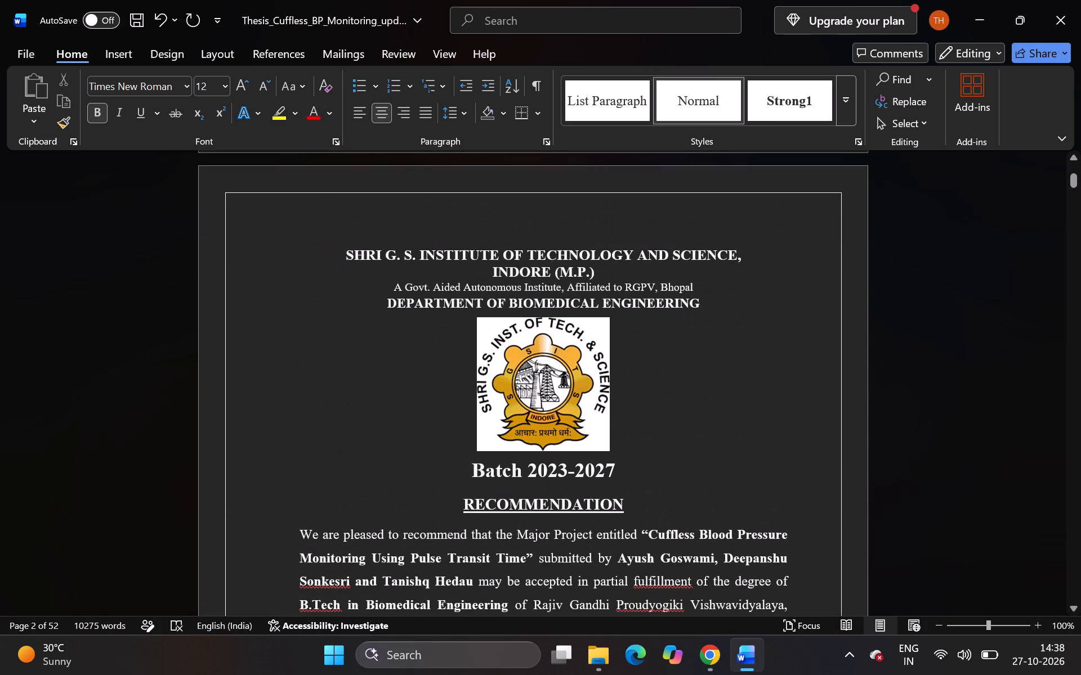
scroll(507, 466, "down", 1)
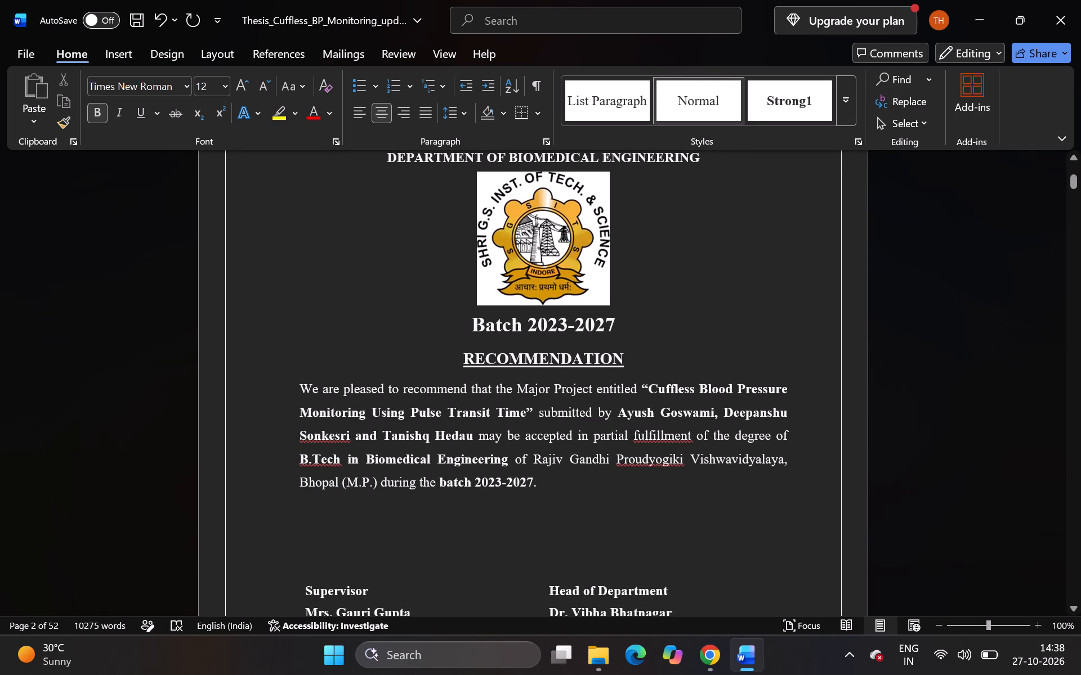
scroll(500, 389, "up", 1)
scroll(488, 430, "down", 1)
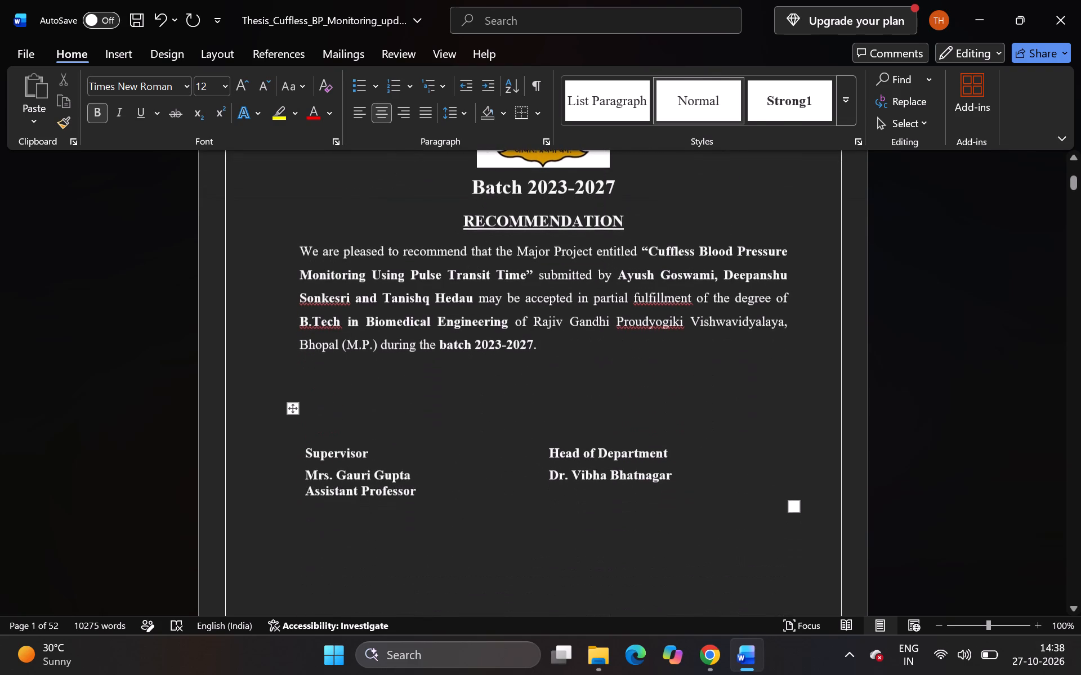
left_click(455, 216)
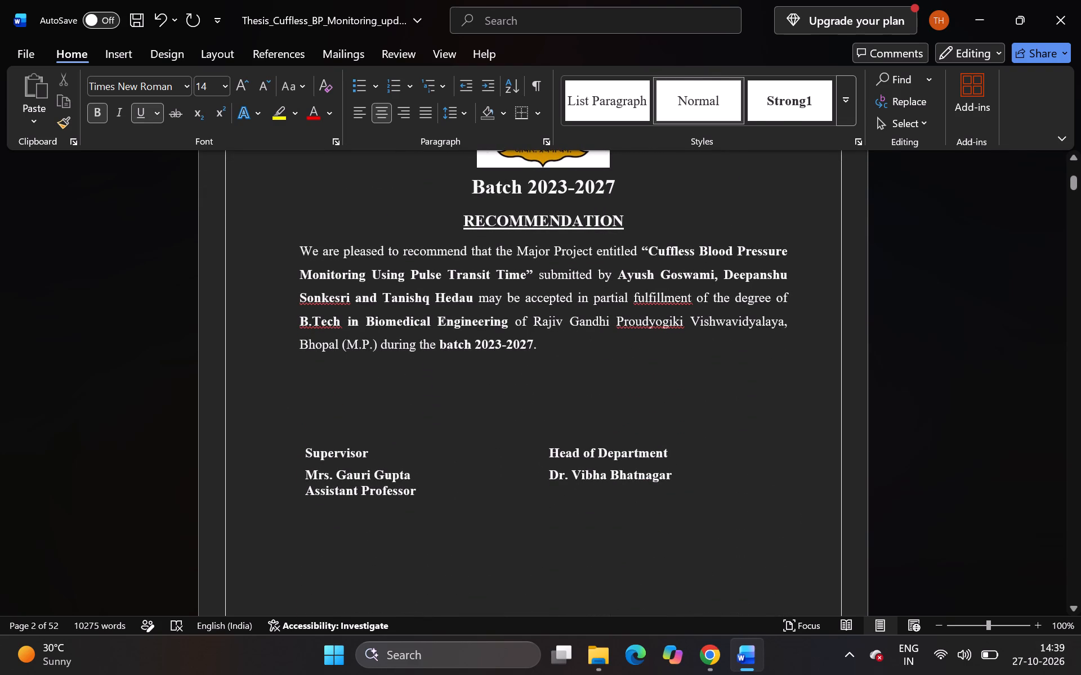
scroll(455, 216, "up", 1)
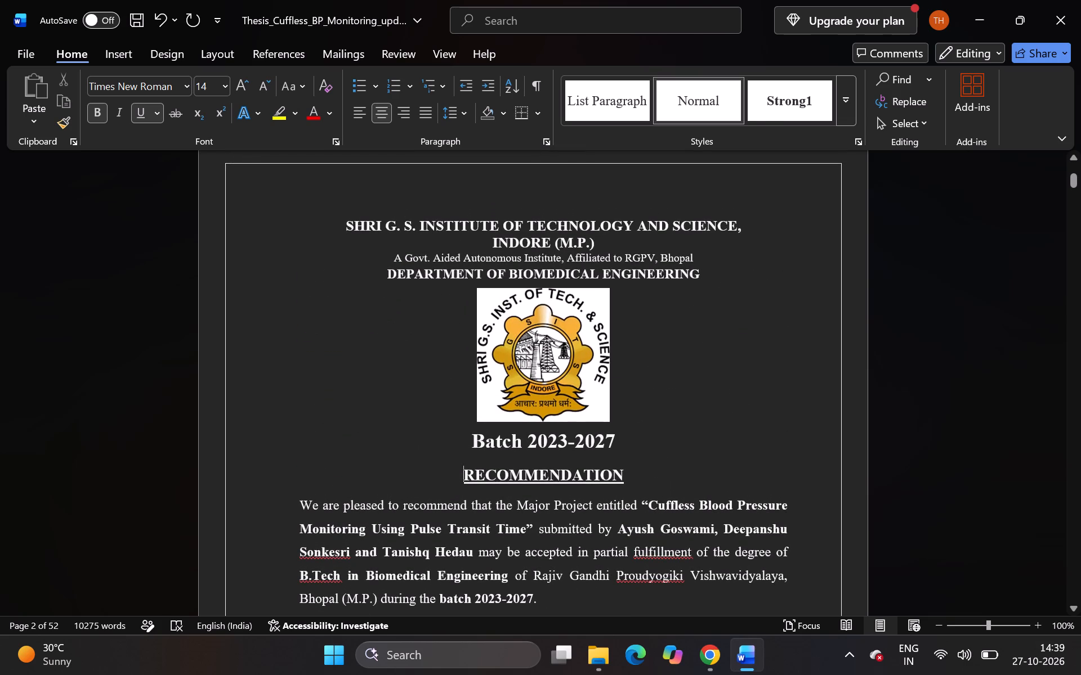
scroll(455, 216, "down", 1)
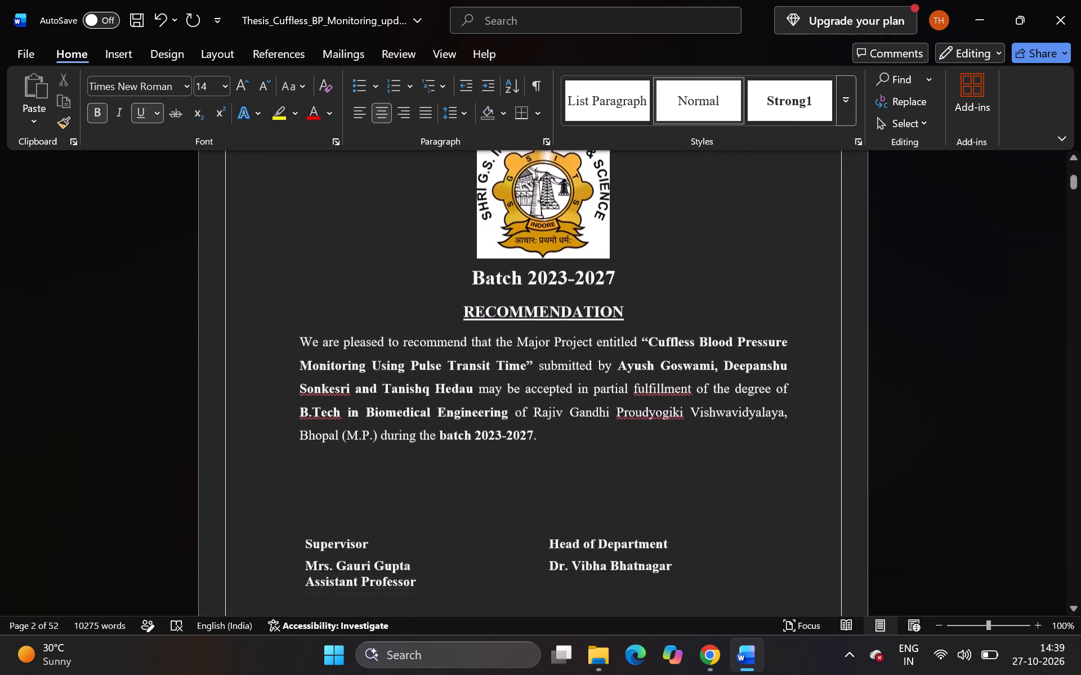
scroll(455, 216, "down", 1)
scroll(455, 216, "up", 1)
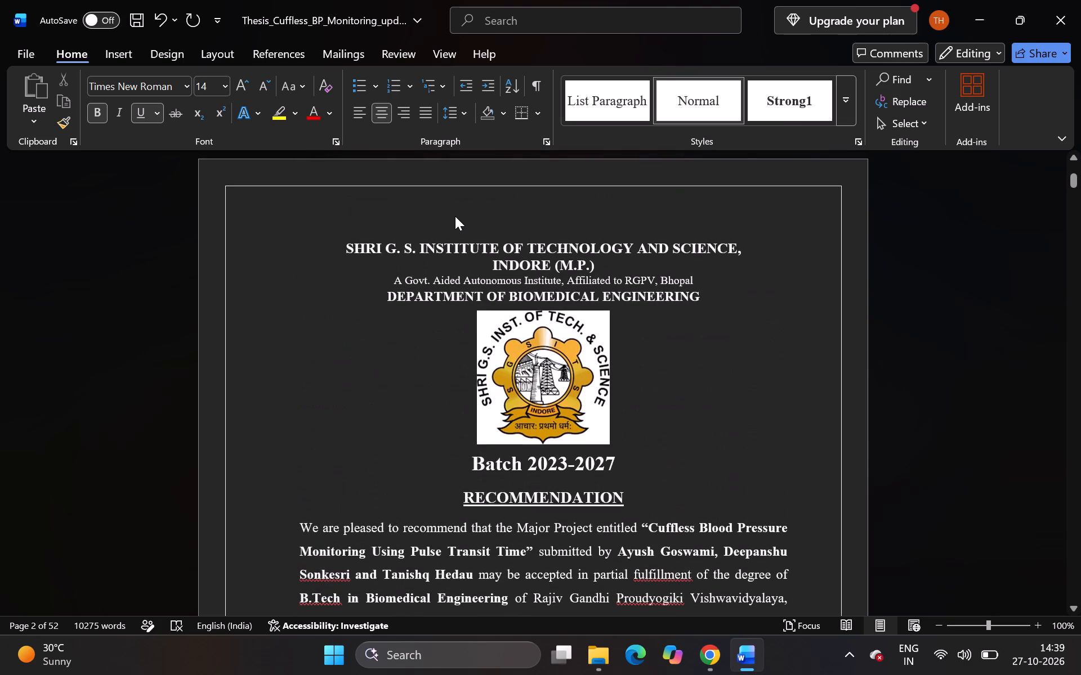
left_click(704, 294)
Insert two blank lines between the DEPARTMENT OF BIOMEDICAL ENGINEERING line and the logo on the Recommendation page.
key("Return")
key("Return")
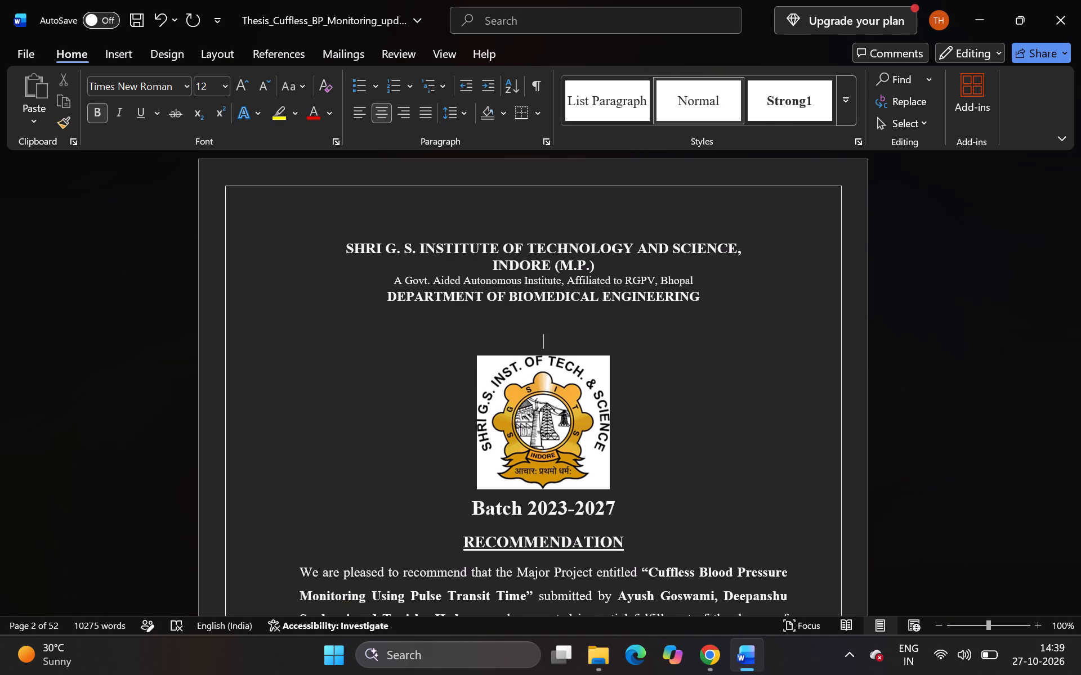
Remove the word "Batch" from the line beneath the logo on the Recommendation page, keeping only 2023-2027.
scroll(704, 294, "down", 1)
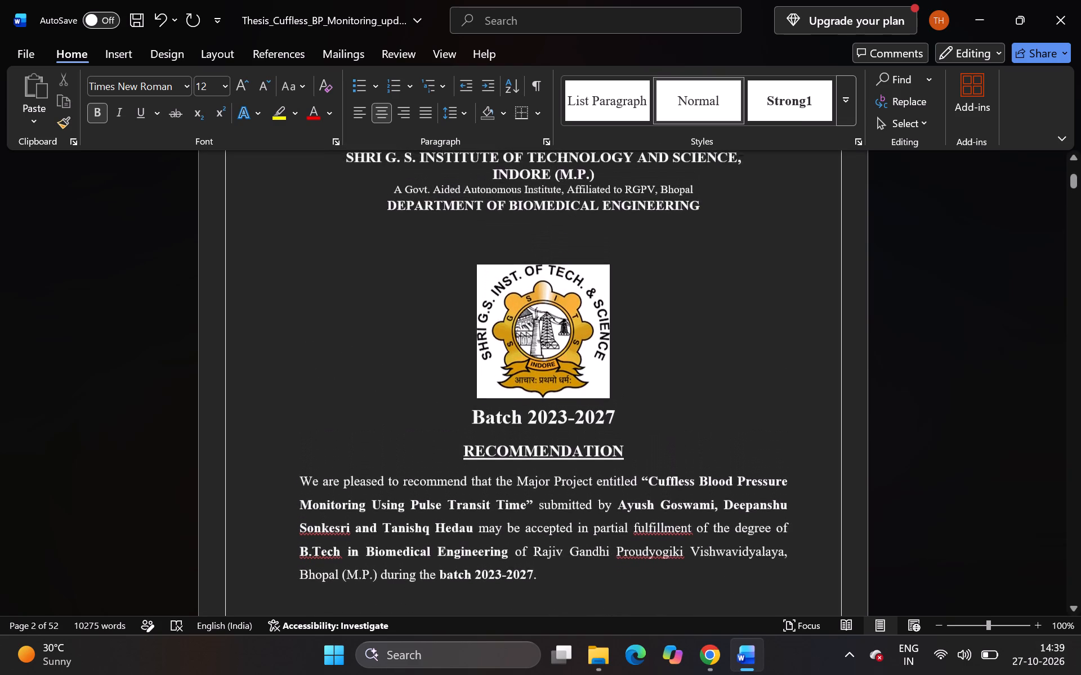
scroll(704, 294, "down", 3)
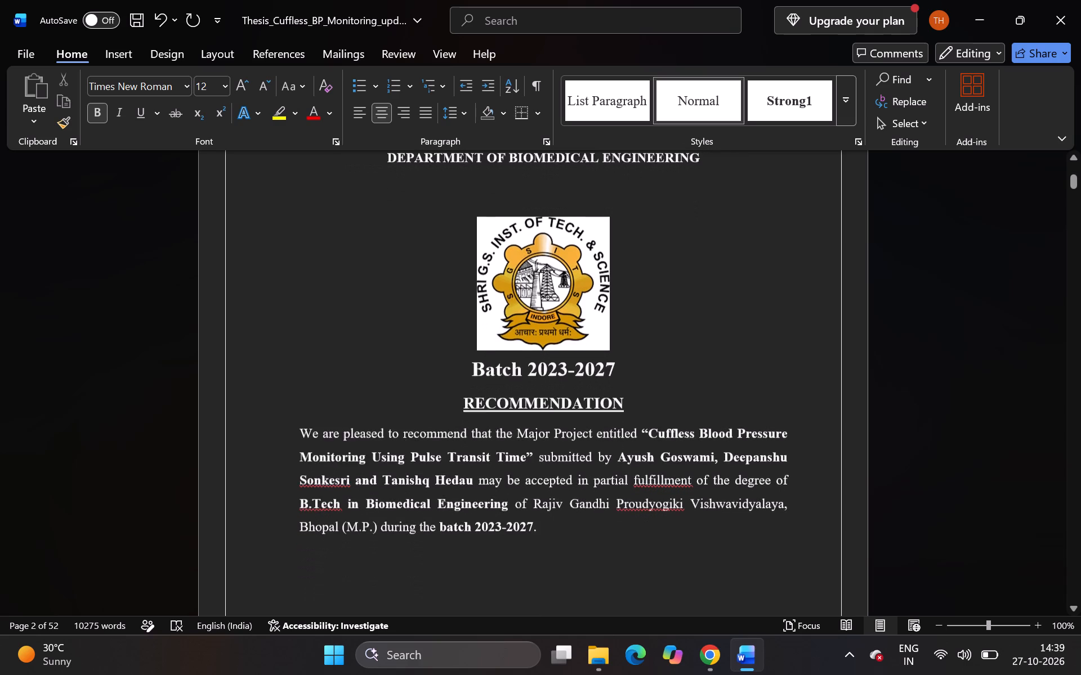
scroll(704, 294, "down", 1)
scroll(704, 294, "up", 1)
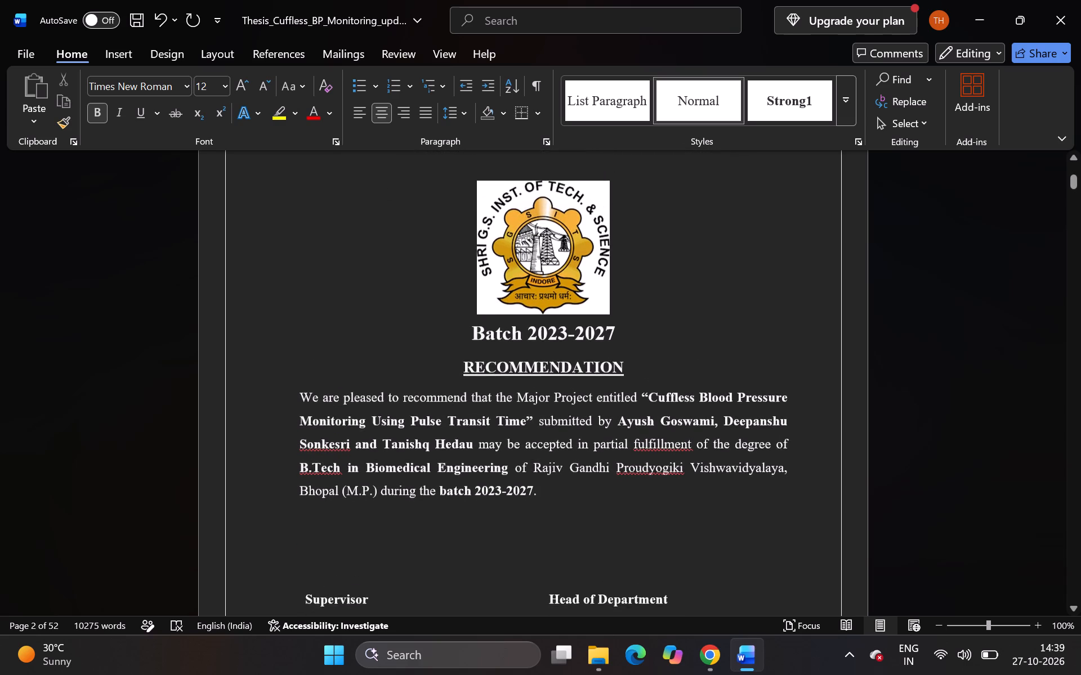
scroll(704, 294, "up", 1)
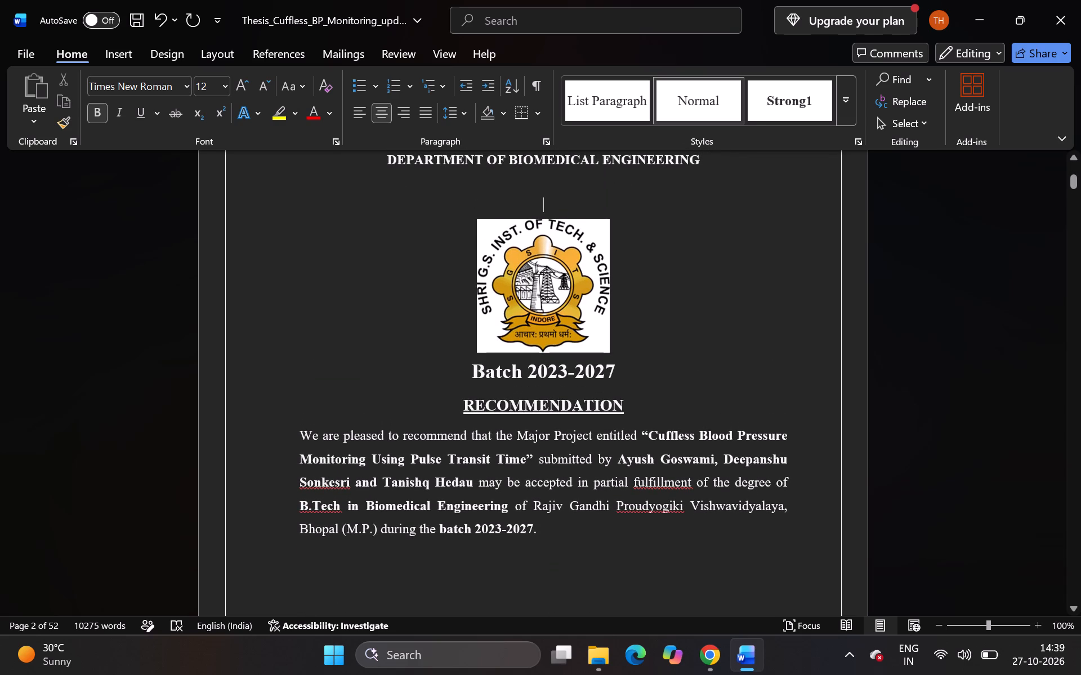
left_click(527, 373)
key("BackSpace")
key("BackSpace")
key("BackSpace")
key("BackSpace")
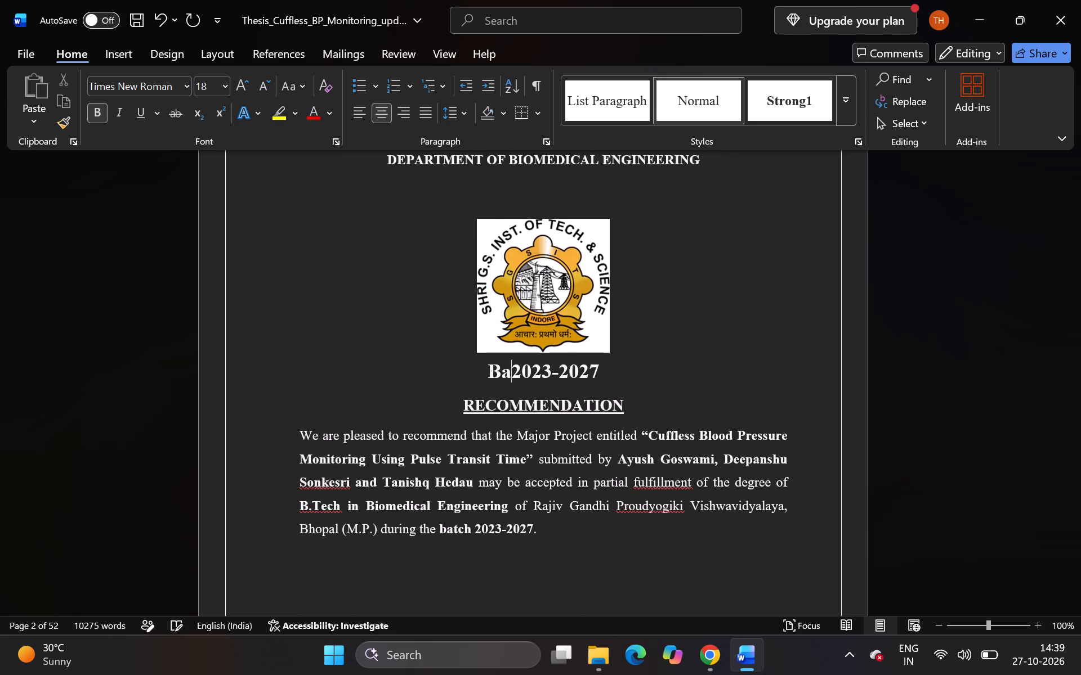
key("BackSpace")
key("BackSpace")
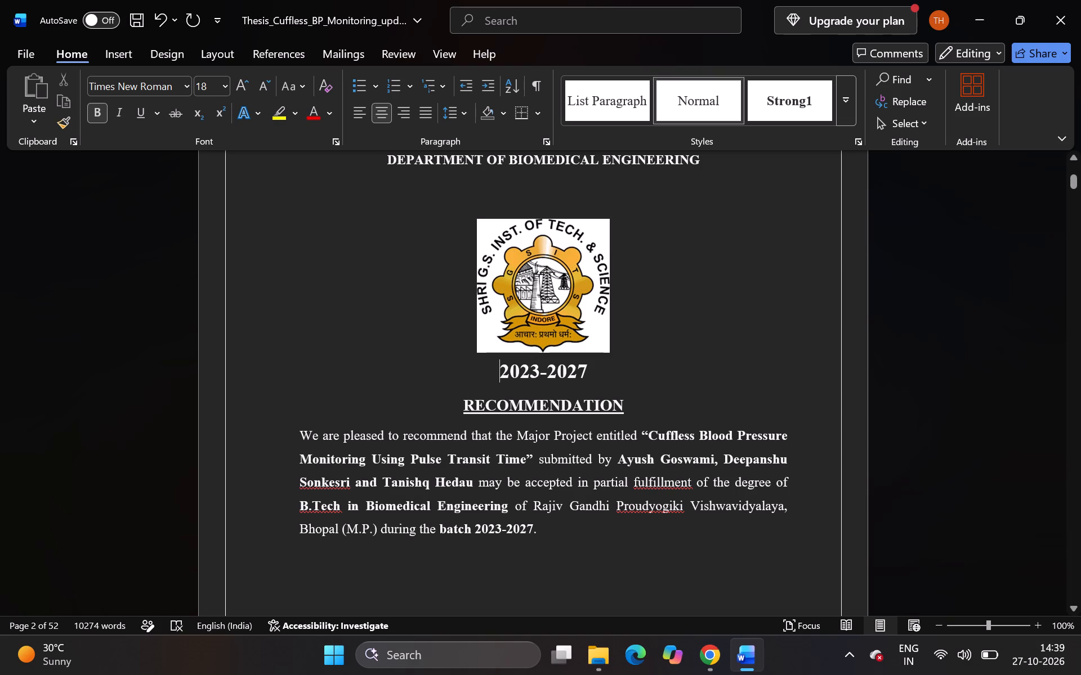
Insert a blank line between 2023-2027 and the RECOMMENDATION heading.
left_click(461, 403)
key("Return")
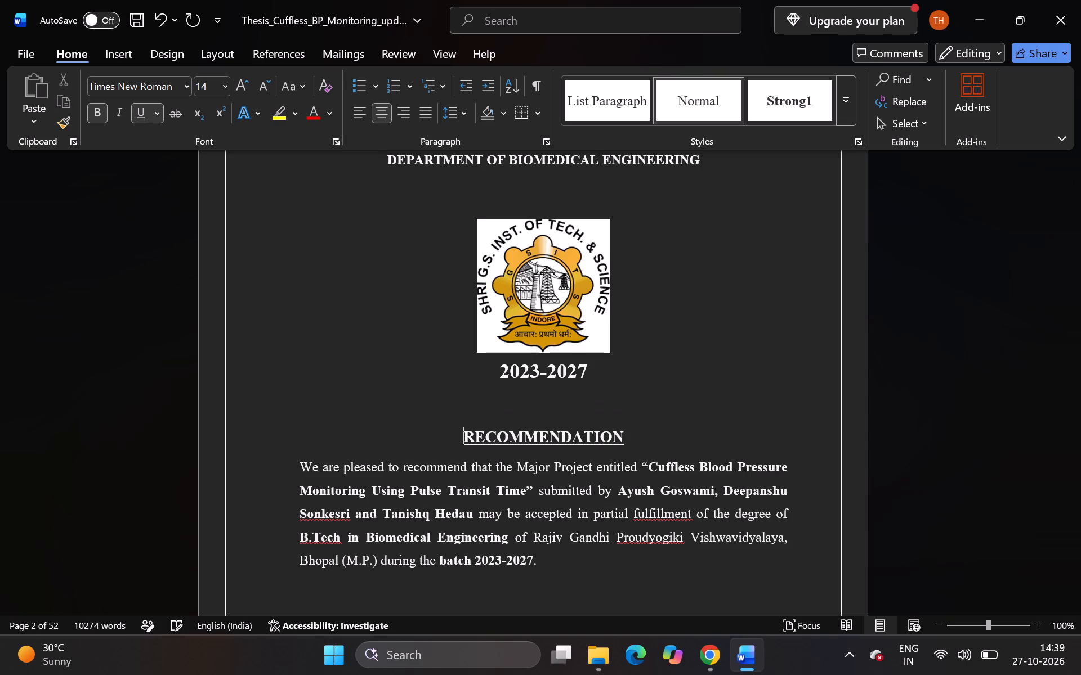
Review the Recommendation page's spacing and sign-offs, and examine the Certificate page's heading block, batch line and statement.
scroll(461, 403, "up", 2)
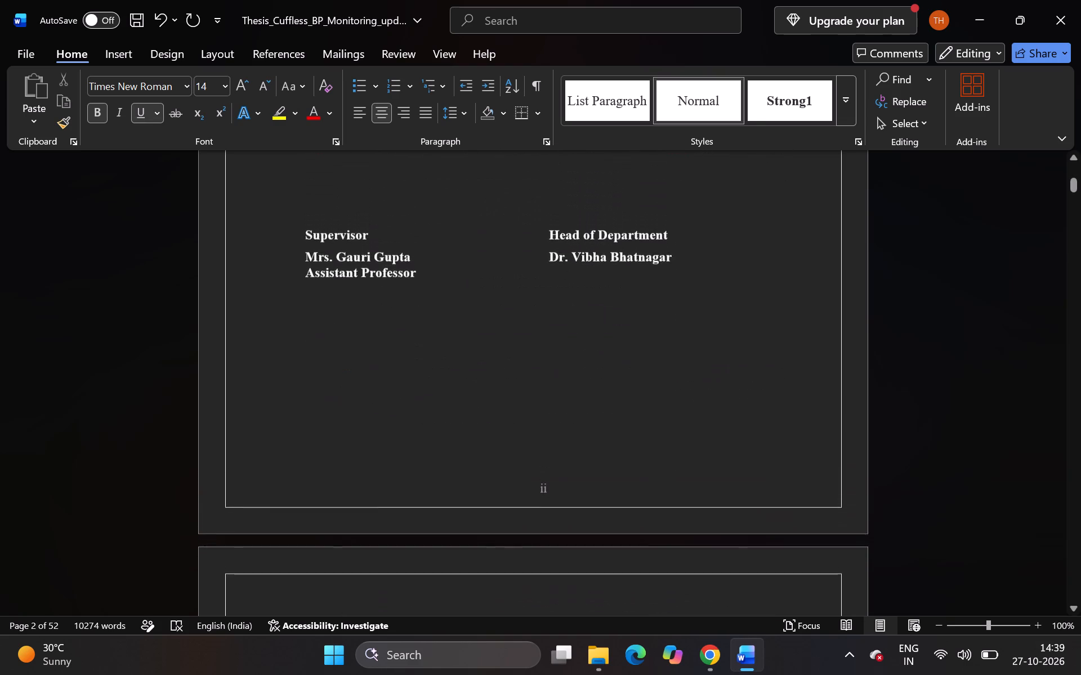
scroll(461, 403, "up", 1)
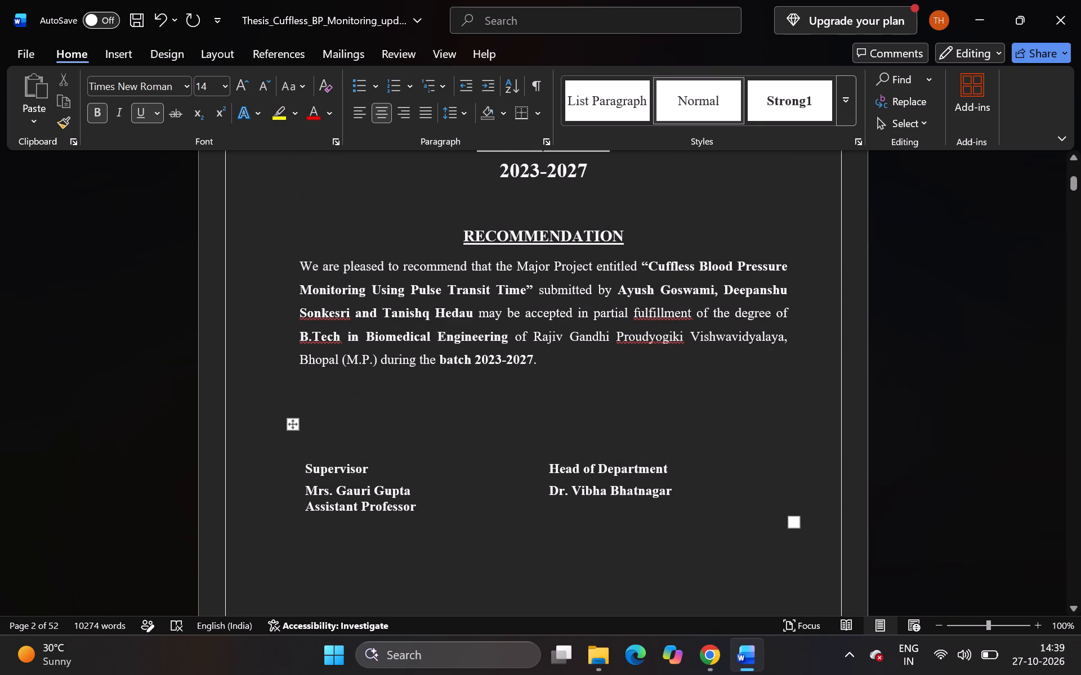
scroll(641, 433, "down", 4)
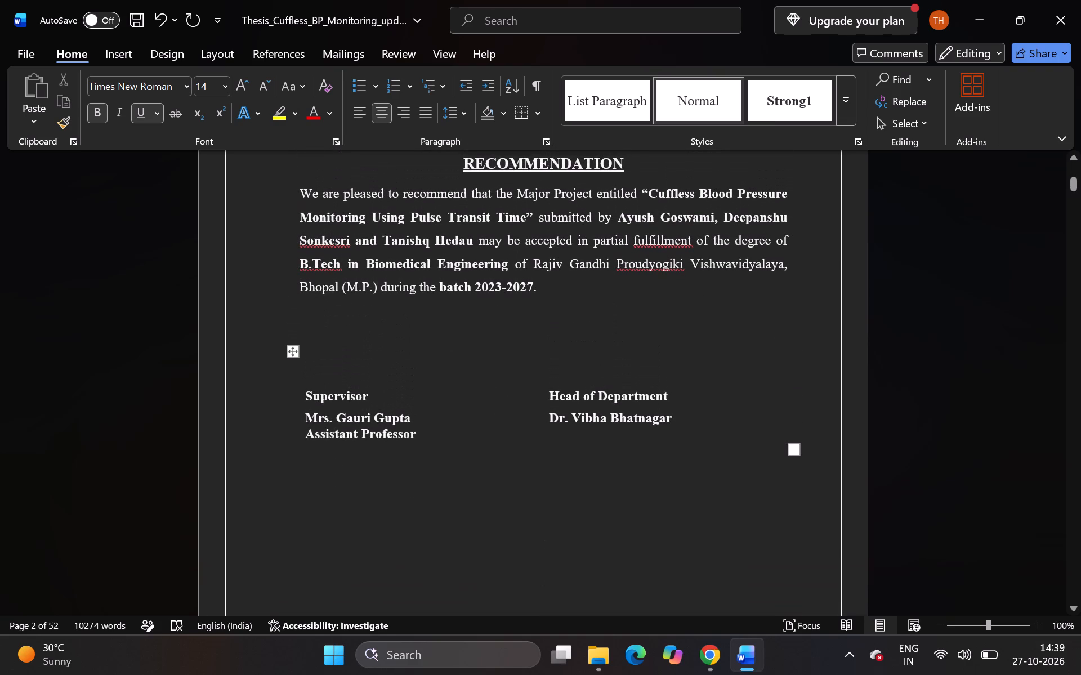
scroll(641, 433, "down", 2)
scroll(641, 433, "down", 1, "ctrl")
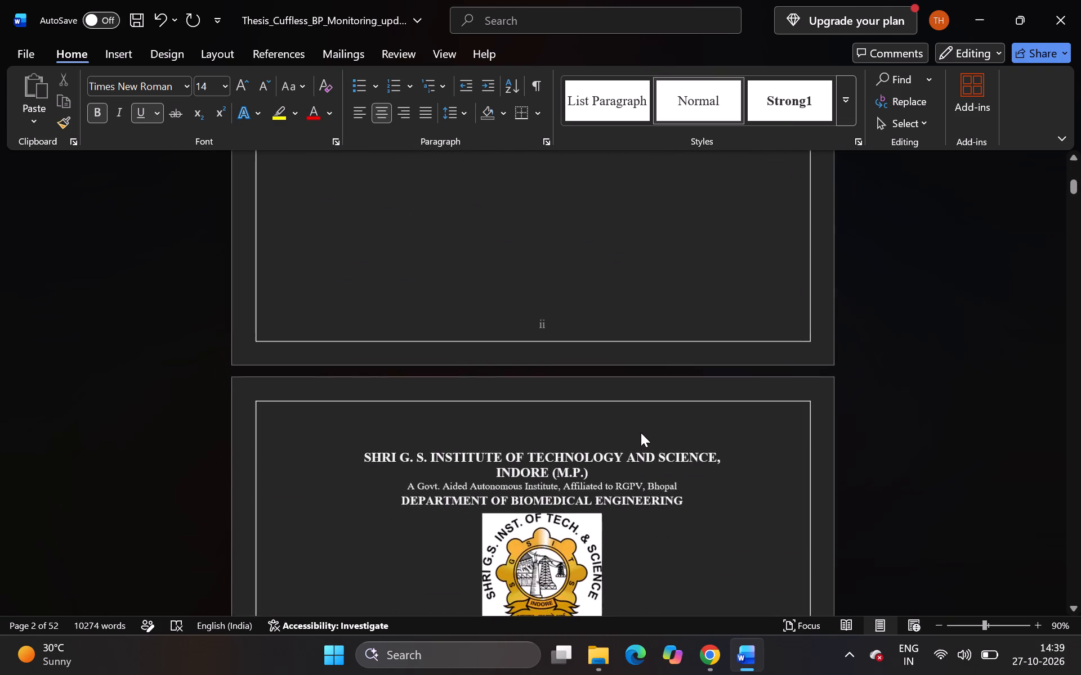
scroll(641, 433, "down", 1, "ctrl")
scroll(641, 433, "up", 2, "ctrl")
scroll(601, 402, "down", 2)
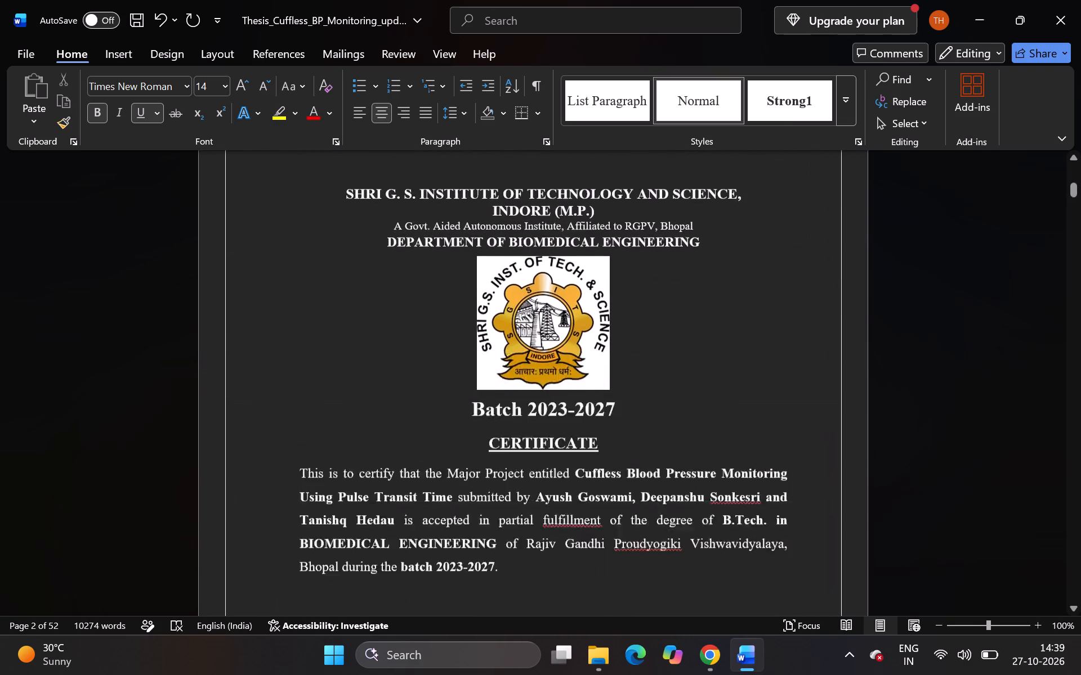
scroll(601, 402, "up", 1)
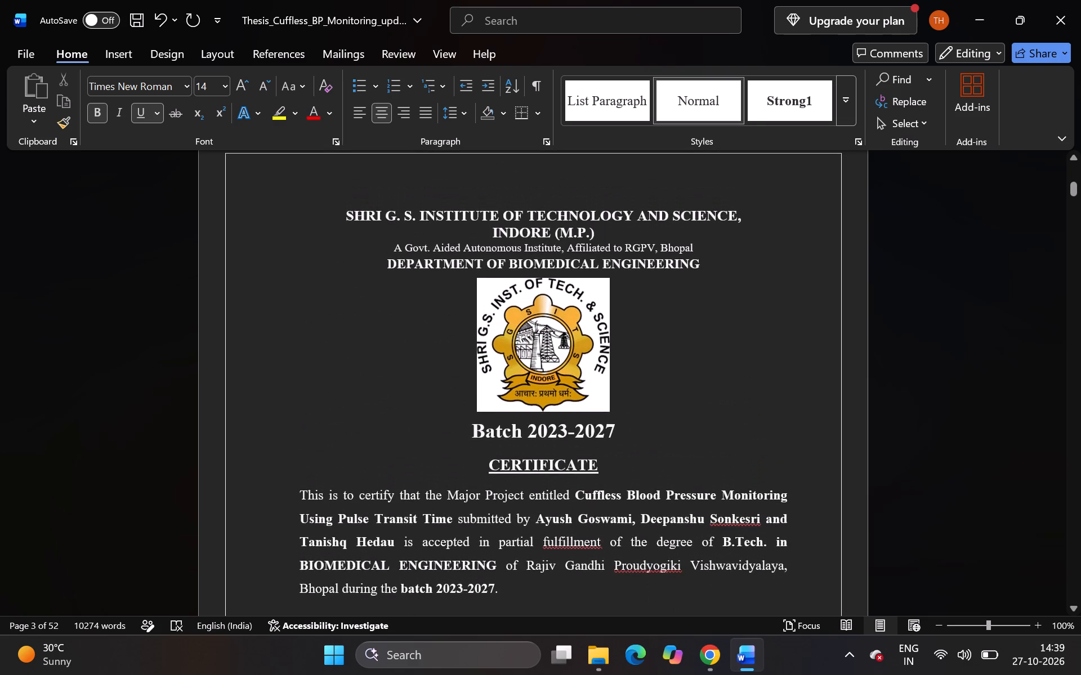
Delete the word "batch" before the years at the end of the Recommendation statement.
scroll(601, 402, "up", 2)
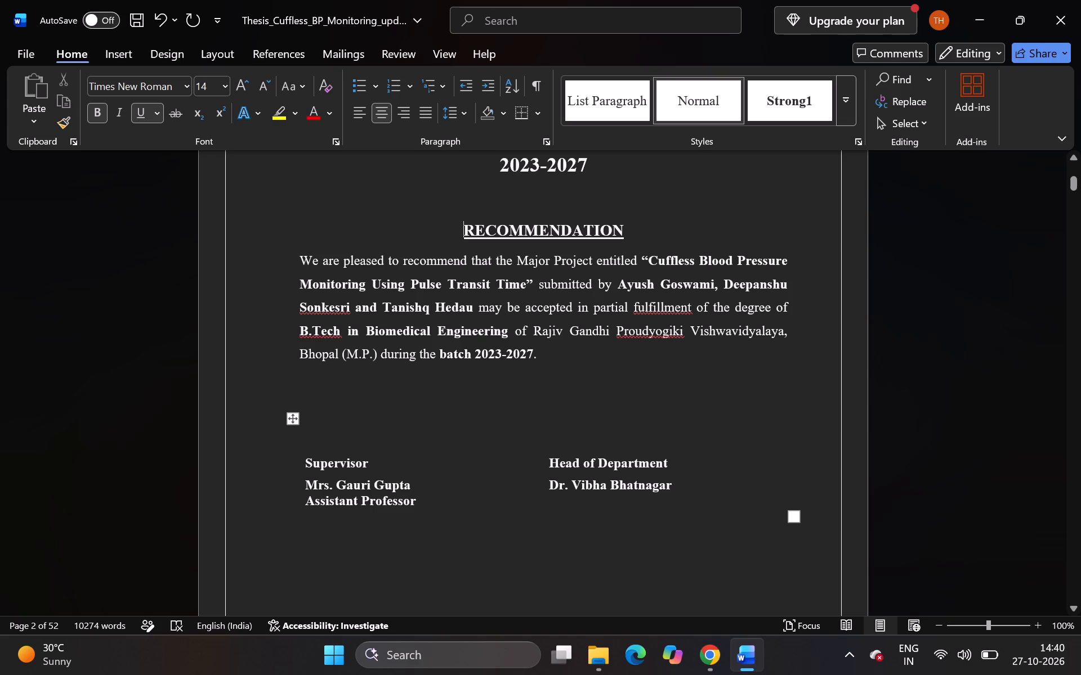
left_click(471, 355)
key("BackSpace")
key("BackSpace")
key("BackSpace")
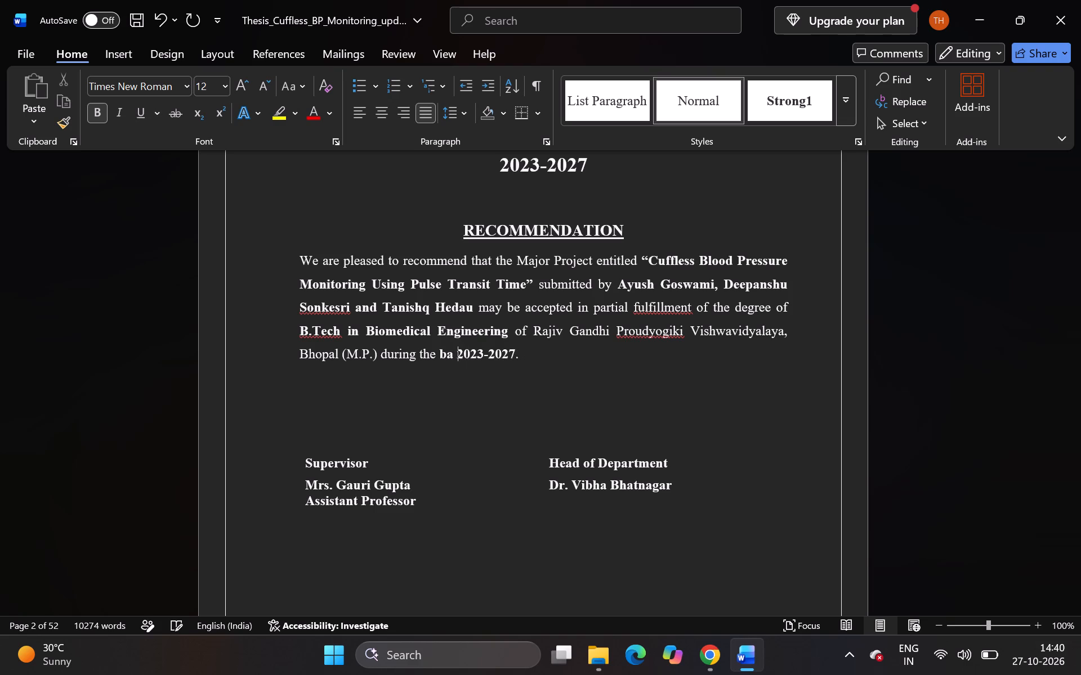
key("BackSpace")
key("BackSpace")
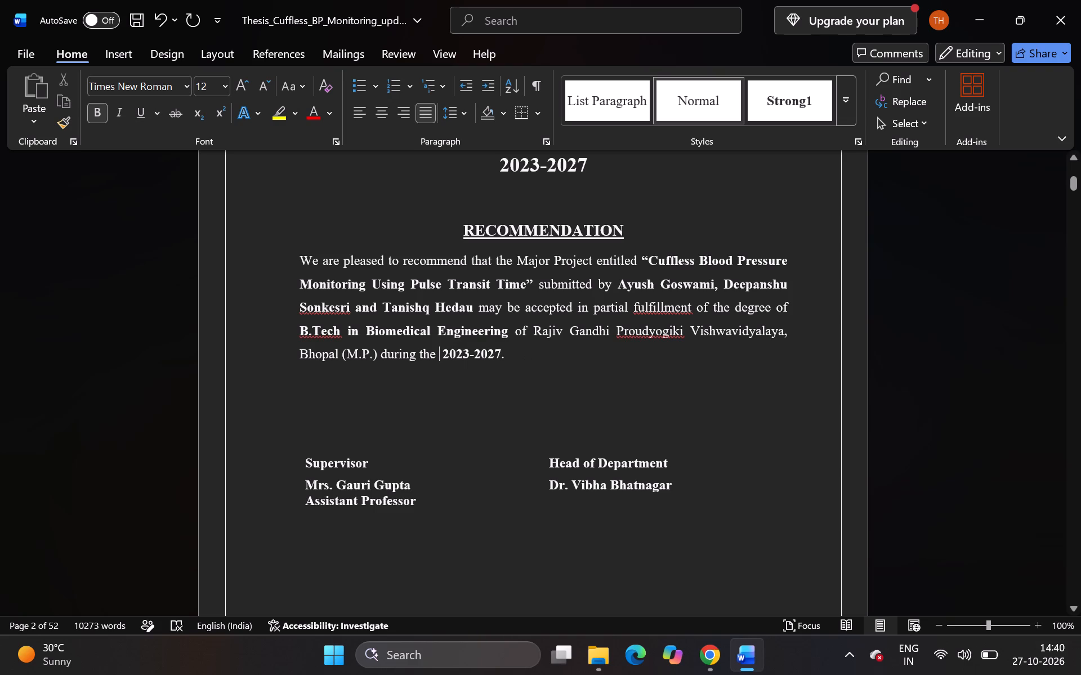
Change the start year at the end of the Recommendation statement to 2026, making it read 2026-2027.
left_click(469, 355)
key("BackSpace")
key("6")
Insert two blank lines between the DEPARTMENT OF BIOMEDICAL ENGINEERING line and the logo on the Certificate page.
scroll(539, 408, "down", 3)
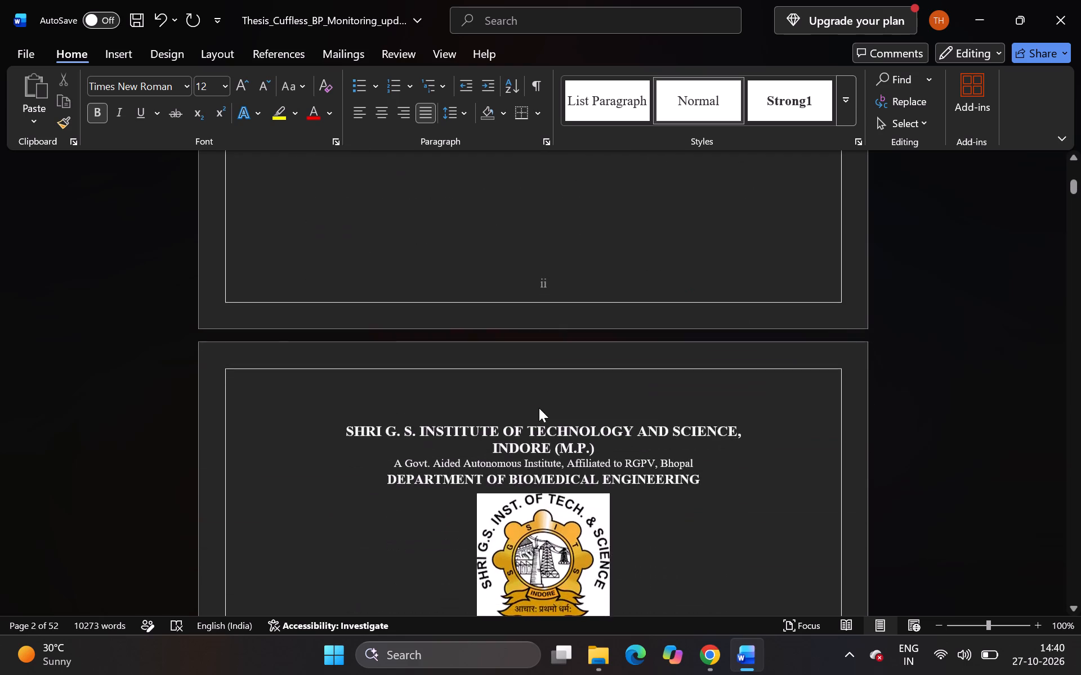
scroll(539, 408, "right", 3)
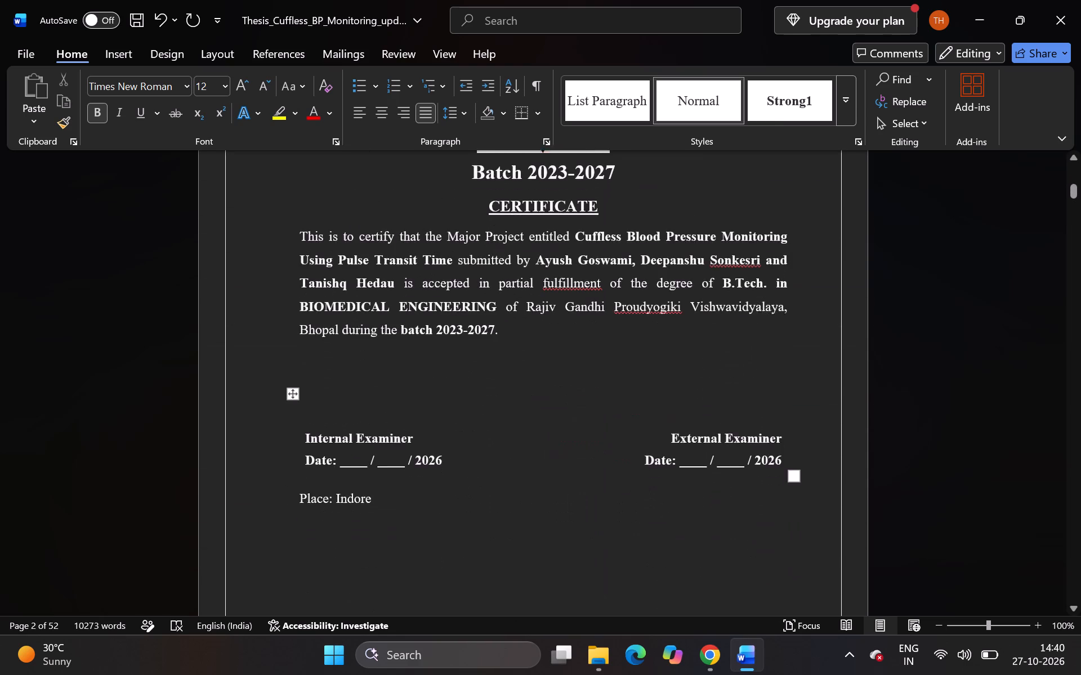
scroll(539, 408, "right", 1)
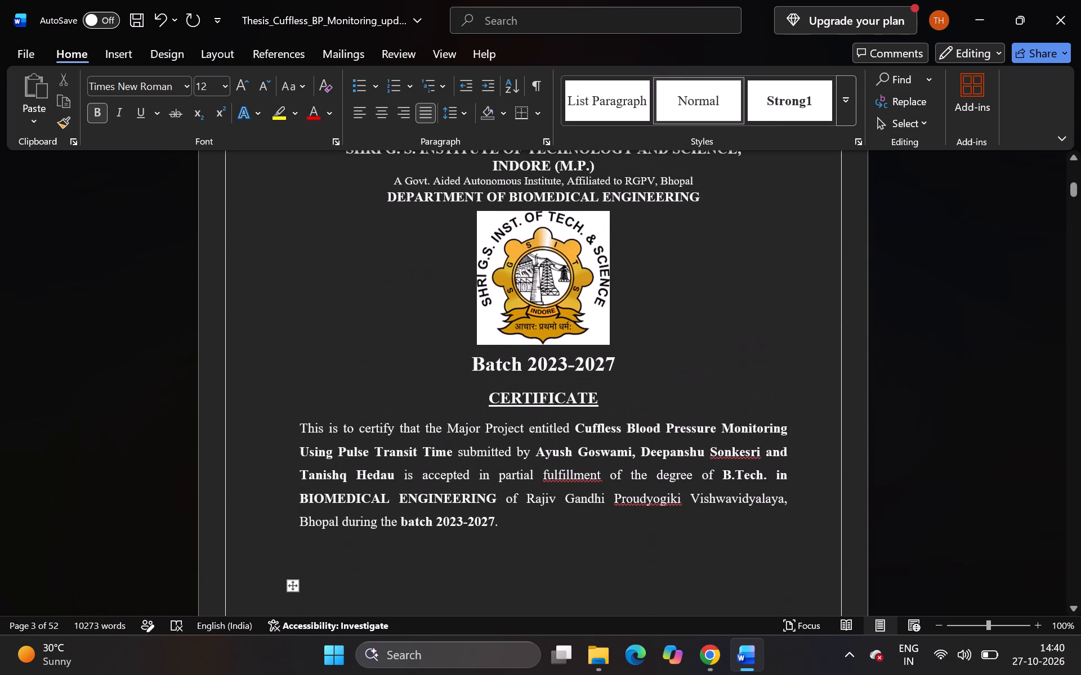
scroll(539, 408, "up", 1)
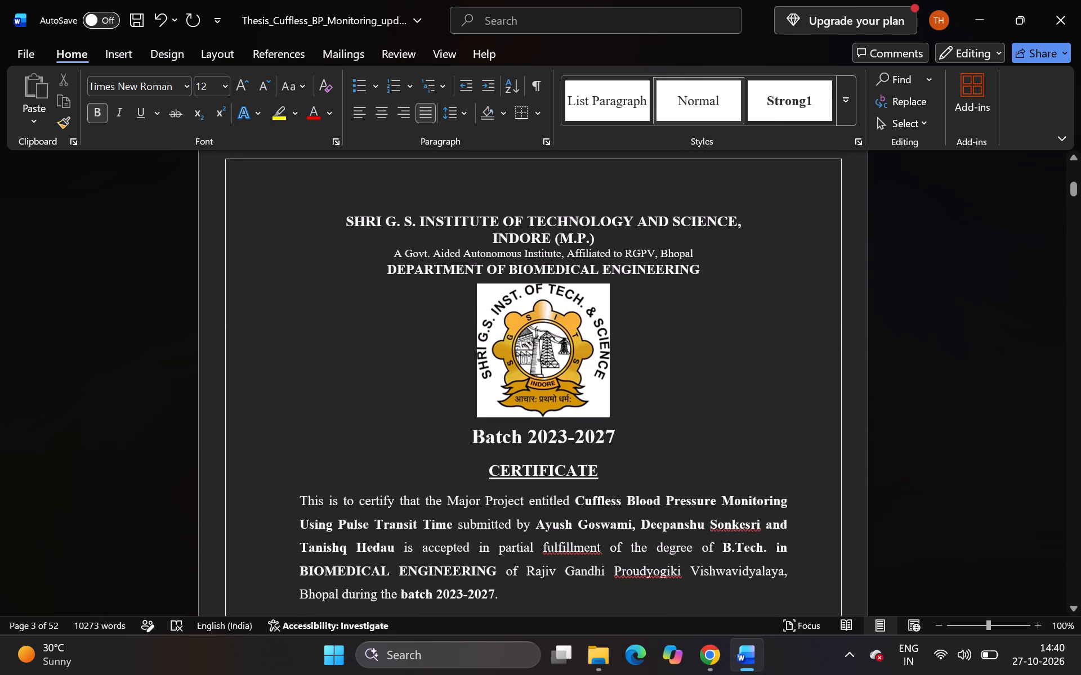
left_click(711, 273)
key("Return")
key("Return")
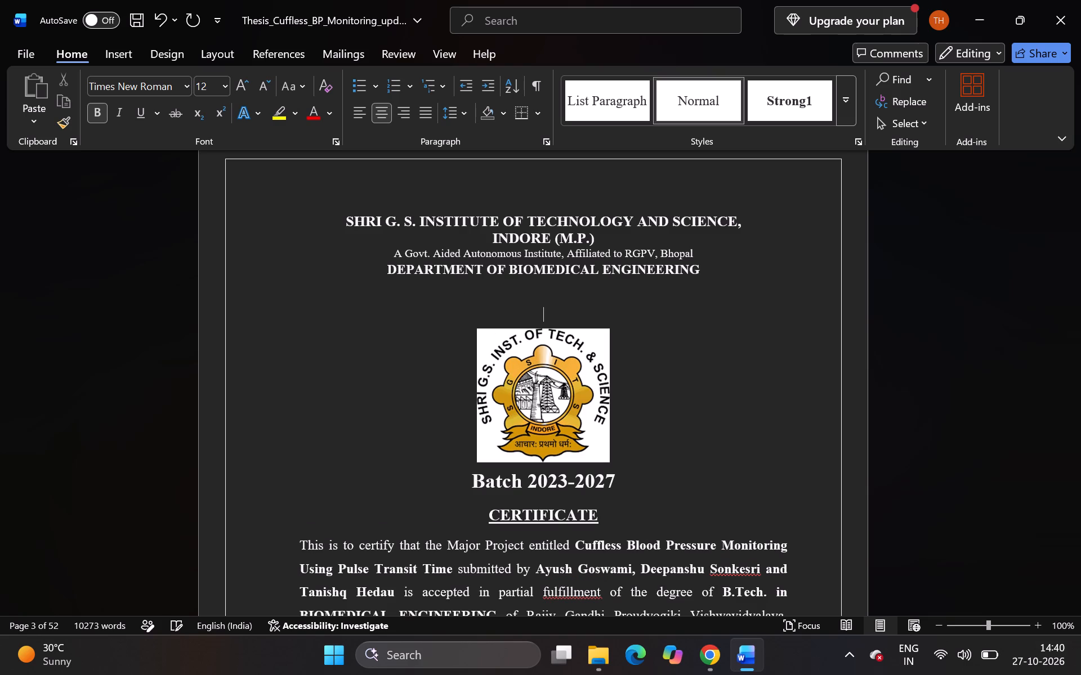
Remove the word "Batch" from the line beneath the logo on the Certificate page, keeping 2023-2027.
left_click(521, 481)
key("BackSpace")
key("BackSpace")
key("BackSpace")
key("BackSpace")
key("BackSpace")
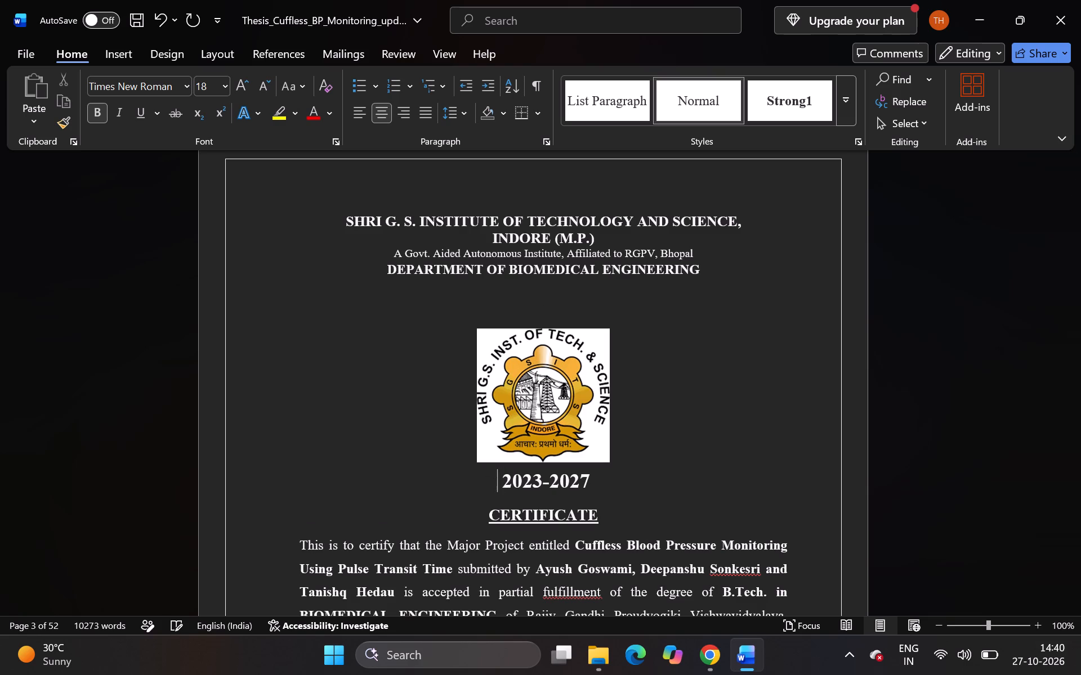
Add one blank line below and one blank line above the CERTIFICATE heading.
scroll(603, 467, "down", 1)
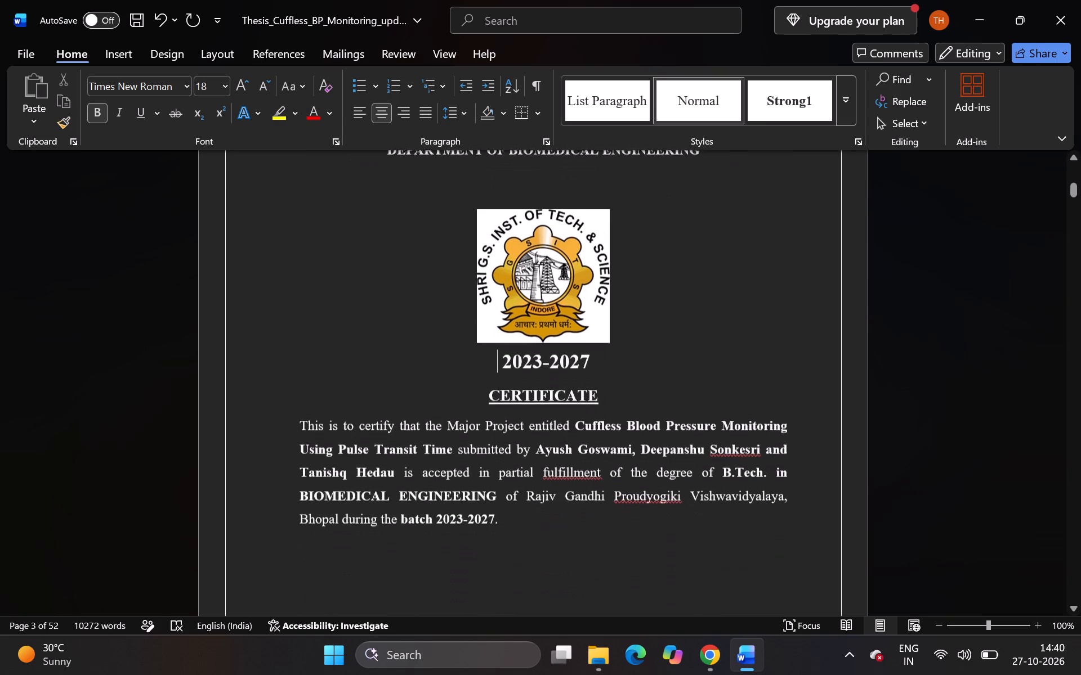
scroll(603, 467, "down", 1)
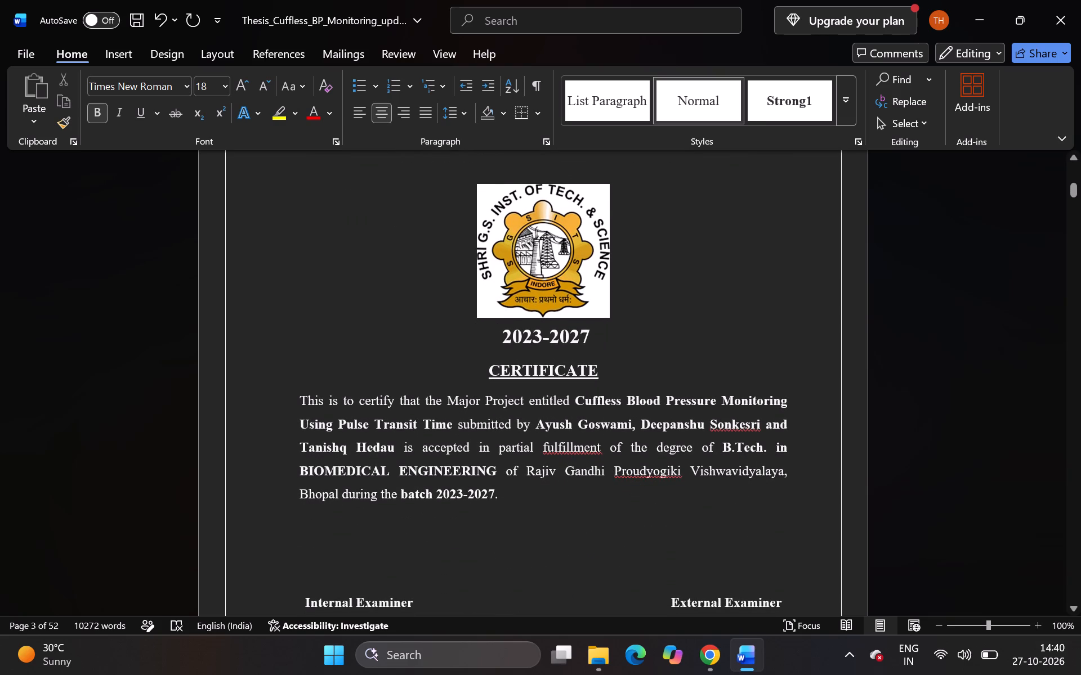
scroll(534, 335, "up", 2)
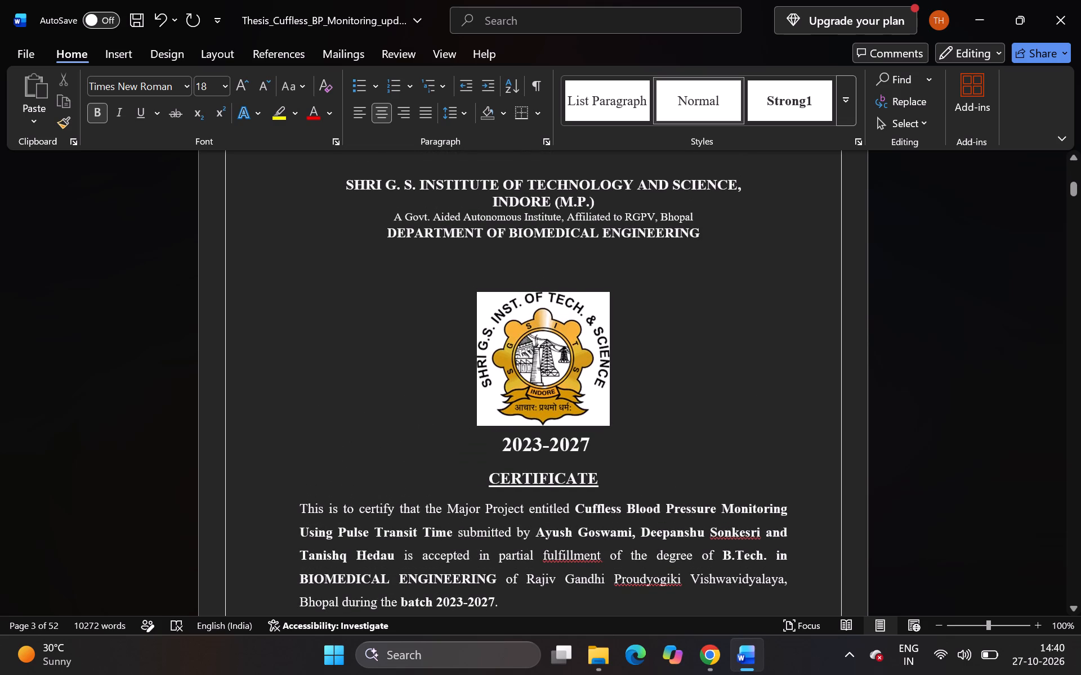
left_click(605, 484)
key("Return")
key("Return")
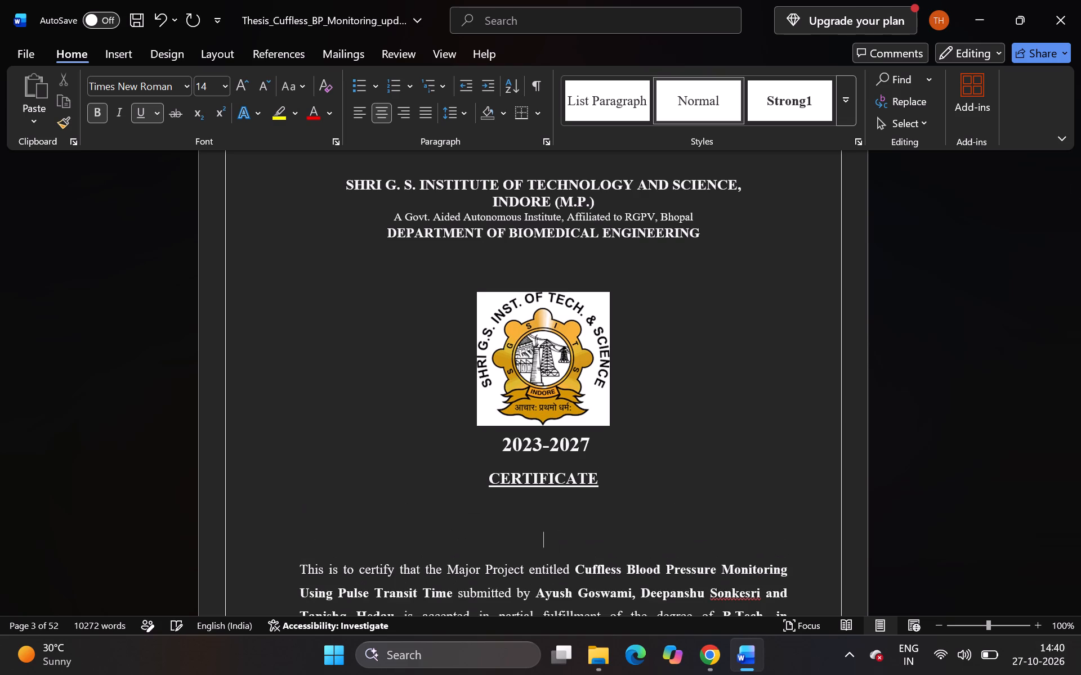
key("BackSpace")
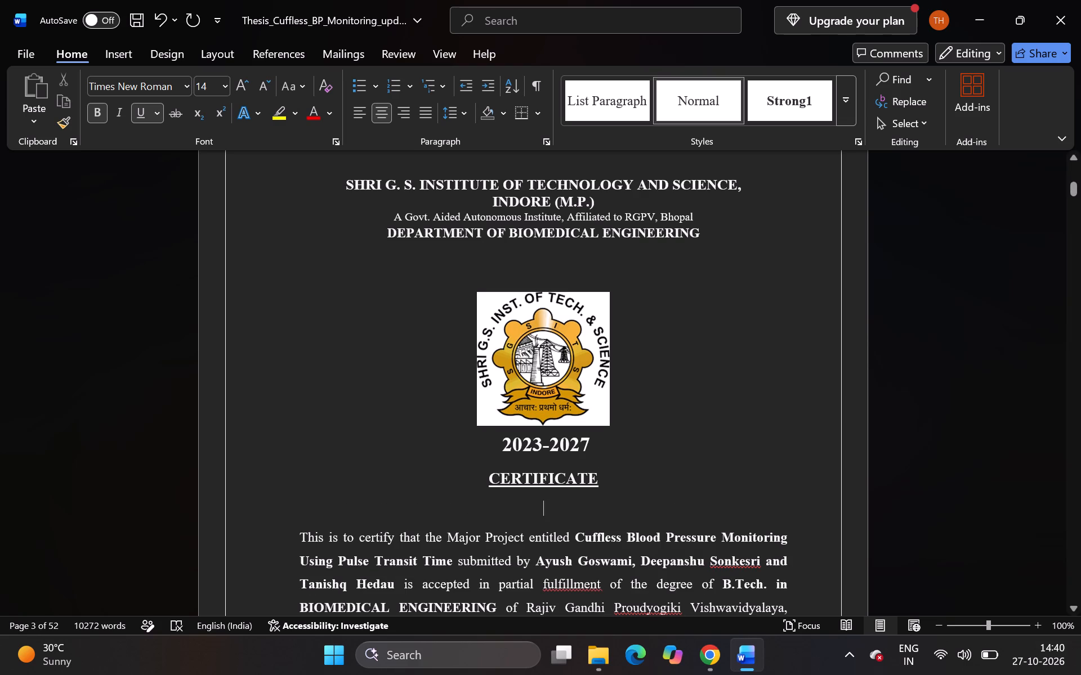
left_click(480, 480)
key("Return")
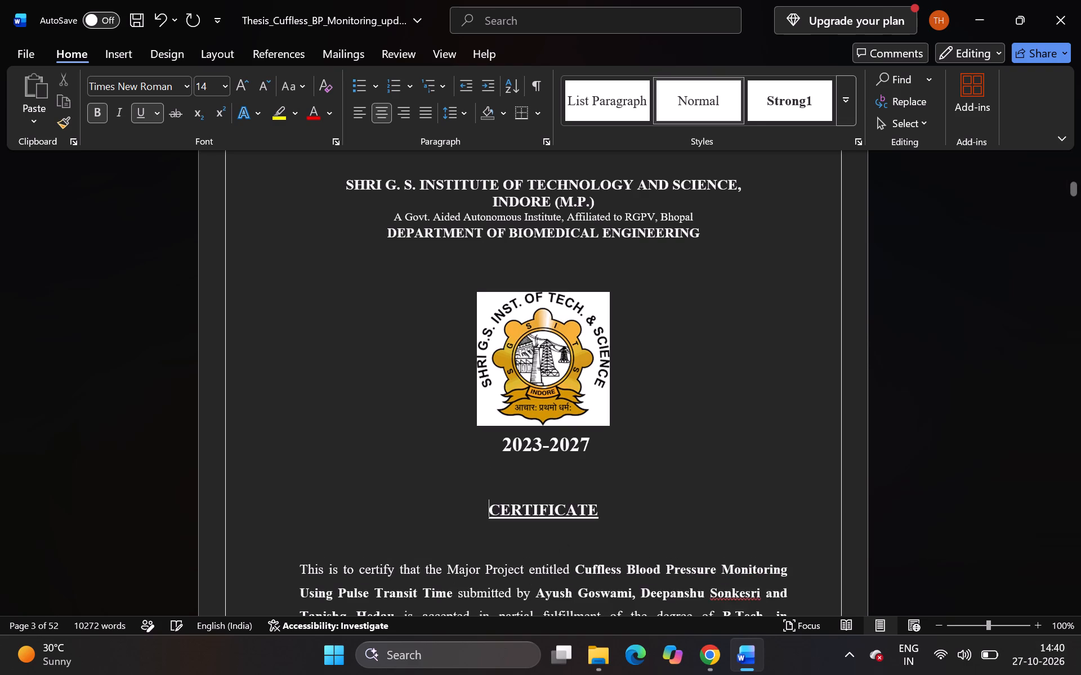
Review the Certificate page's layout, including the heading spacing, statement, examiner sign-offs and place line.
scroll(480, 480, "down", 4)
scroll(480, 480, "up", 3)
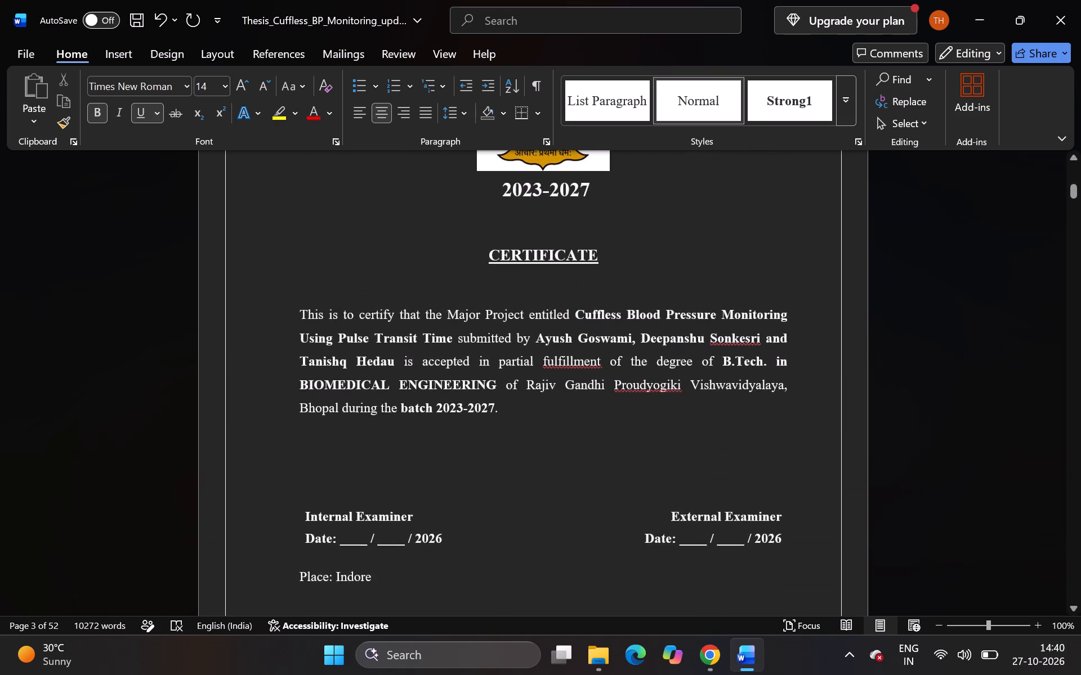
scroll(480, 480, "up", 2)
scroll(480, 480, "down", 1)
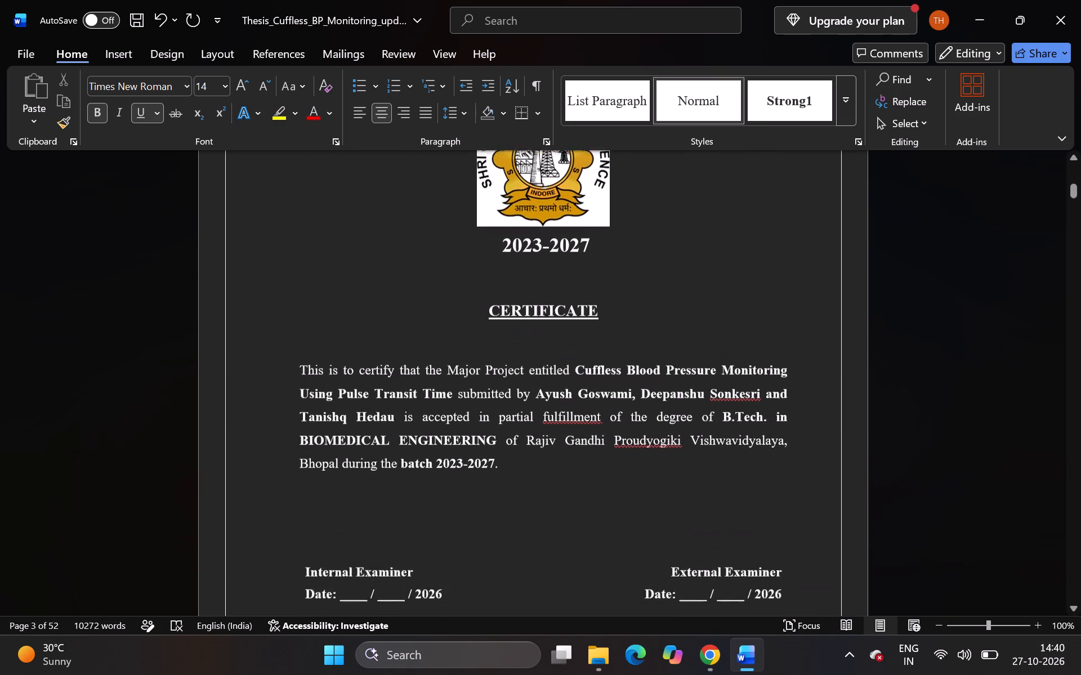
scroll(480, 480, "down", 2)
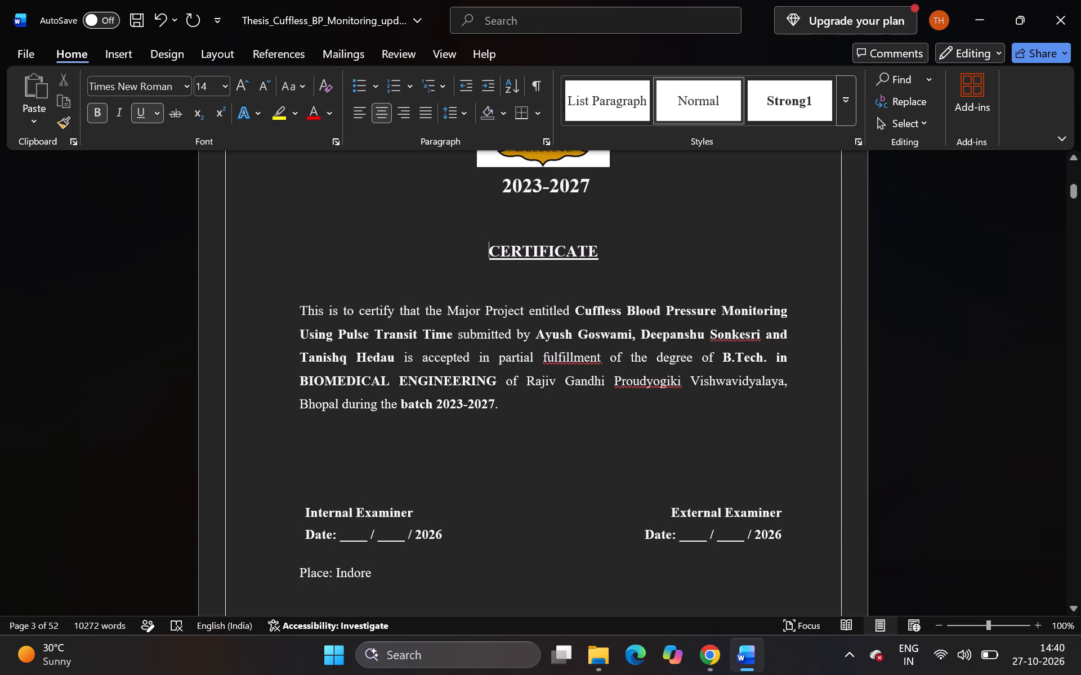
Review the Certificate page from the logo to the place line, along with the start of the Declaration page.
scroll(470, 411, "up", 1)
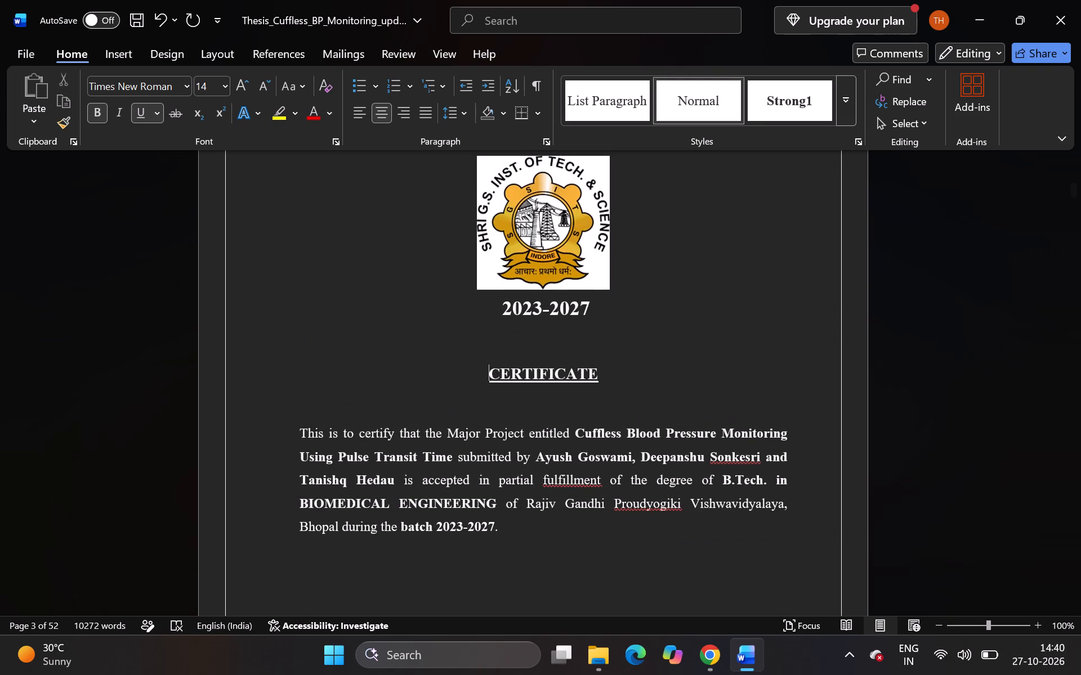
scroll(470, 411, "down", 3)
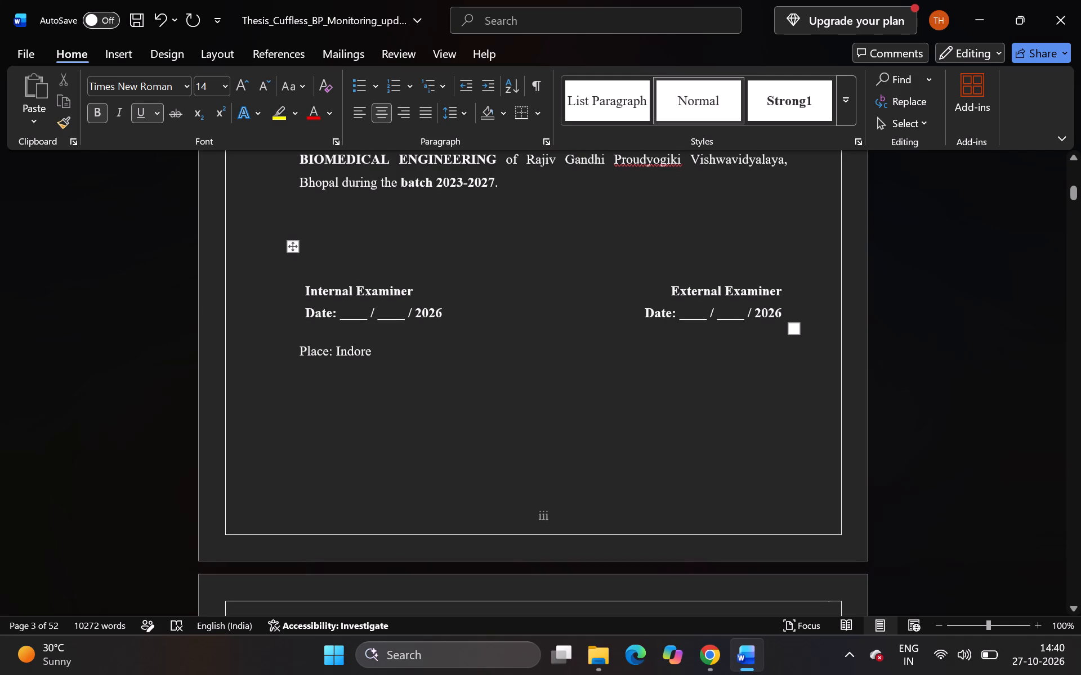
scroll(470, 411, "down", 2)
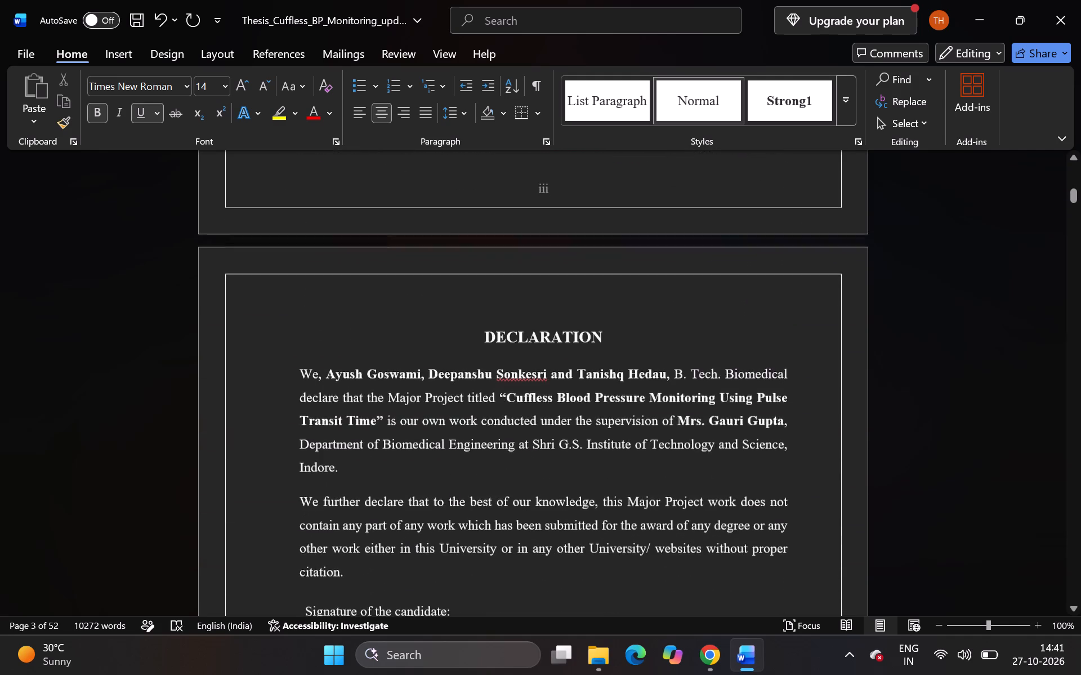
scroll(470, 411, "down", 4)
scroll(470, 411, "up", 3)
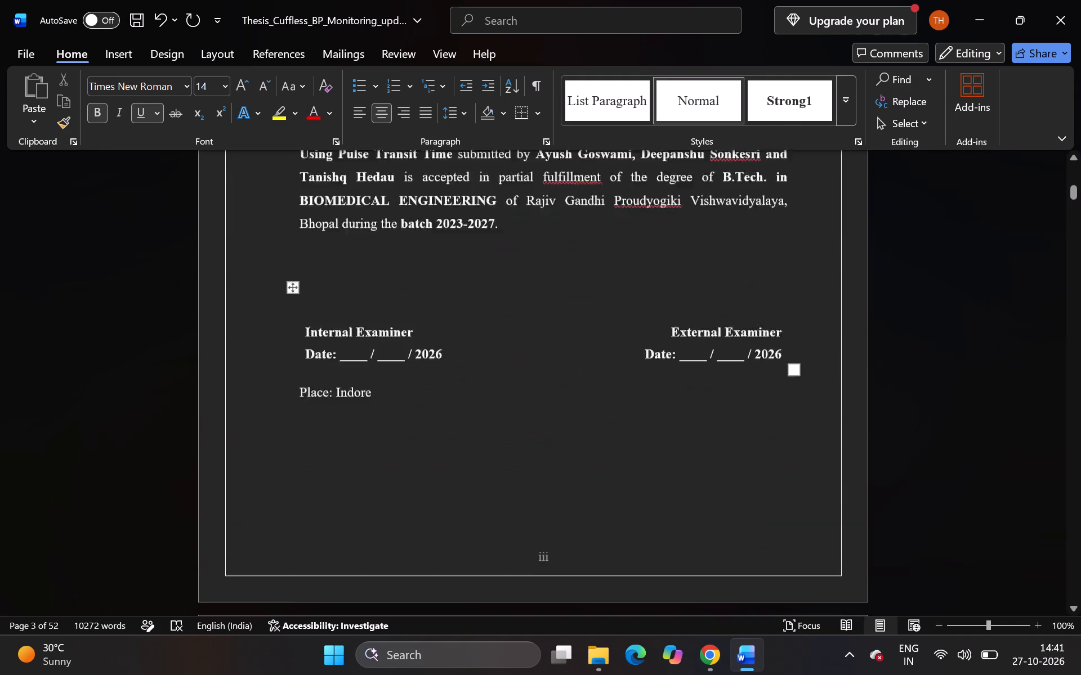
scroll(470, 411, "up", 1)
scroll(470, 411, "right", 1)
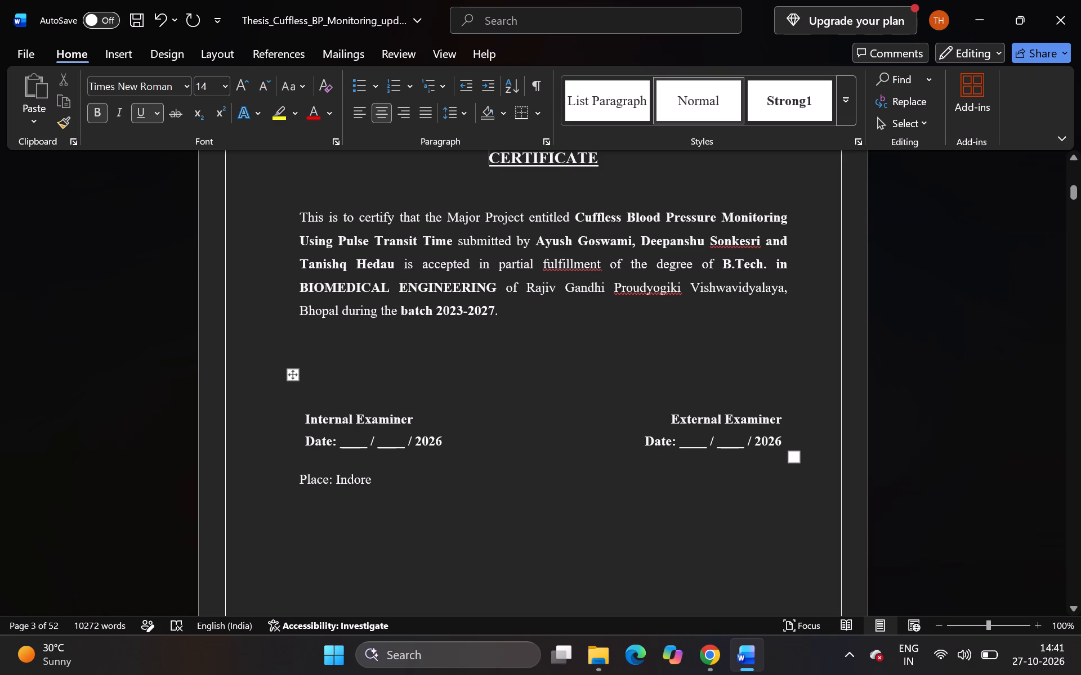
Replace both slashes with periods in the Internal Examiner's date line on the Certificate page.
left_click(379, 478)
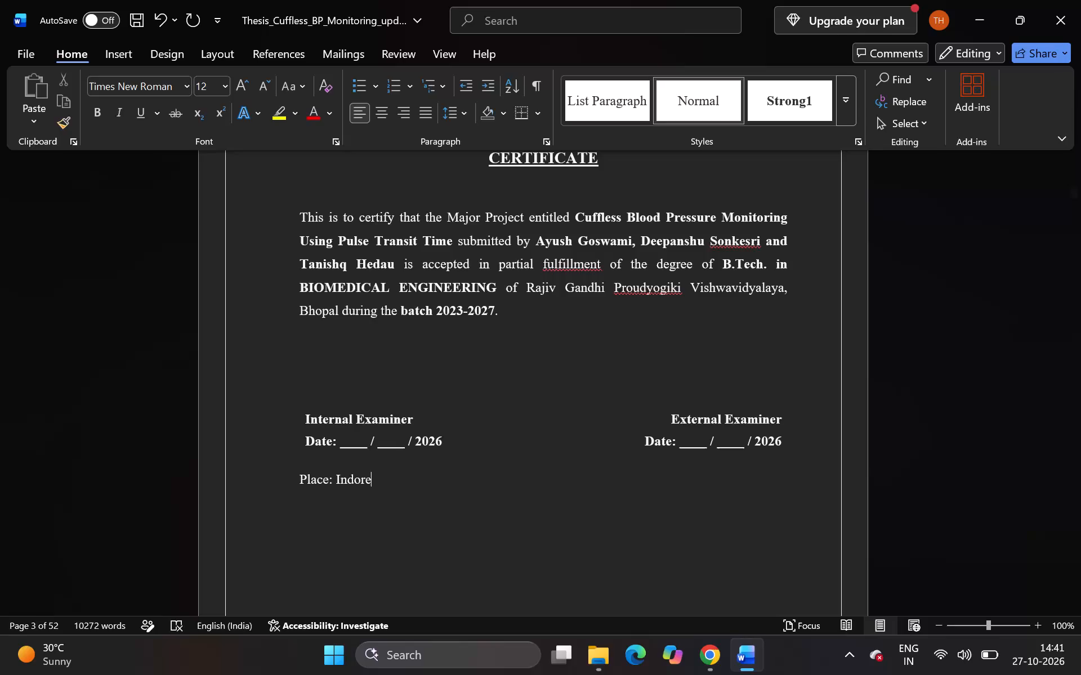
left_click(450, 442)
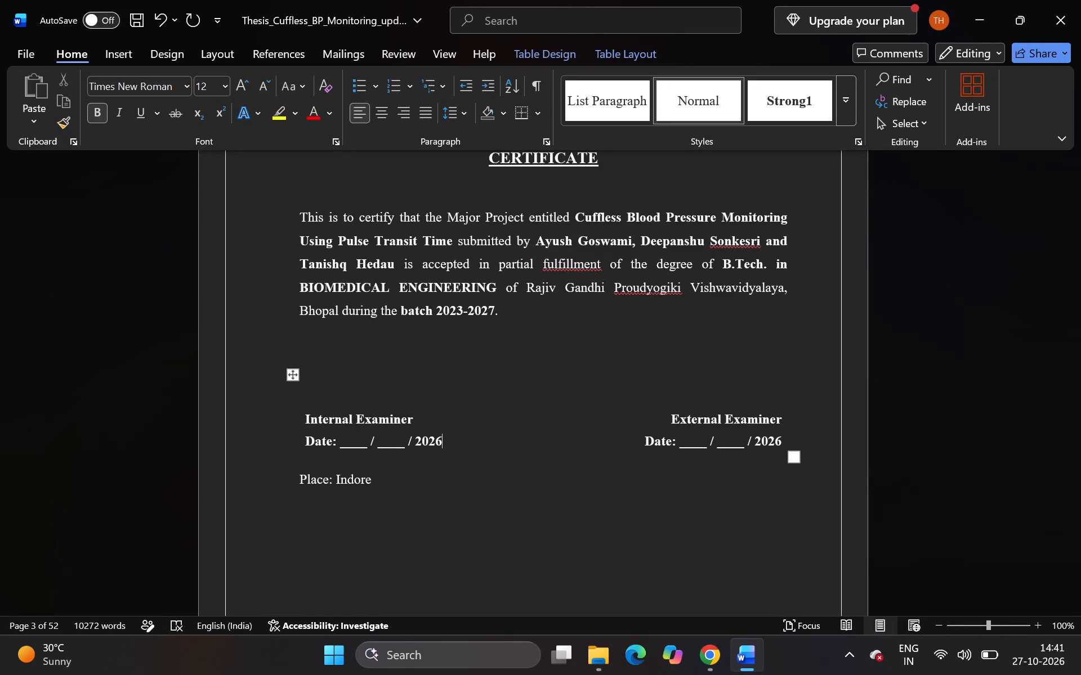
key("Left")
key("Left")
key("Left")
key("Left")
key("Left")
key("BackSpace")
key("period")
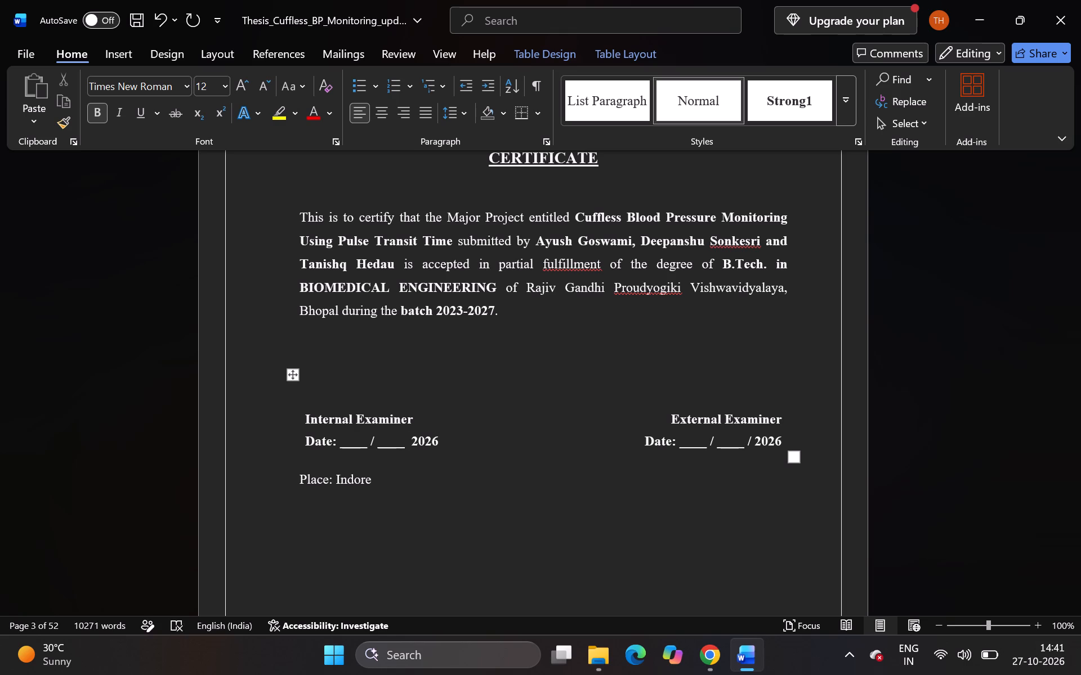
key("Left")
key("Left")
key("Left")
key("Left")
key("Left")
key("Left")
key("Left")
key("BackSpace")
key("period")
Delete the blanks, separators and year from the Internal Examiner's date line, keeping only "Date:".
key("Right")
key("Right")
key("Right")
key("Right")
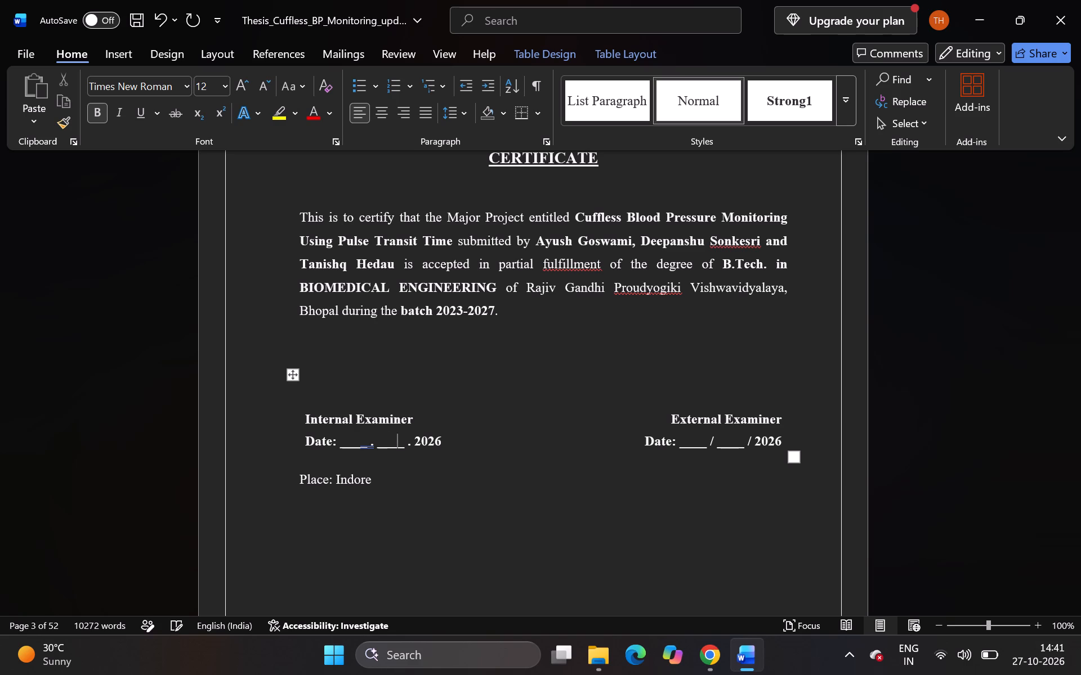
key("Right")
key("Right")
key("Right")
key("Right")
key("Right")
key("Right")
key("Right")
key("Right")
key("BackSpace")
key("BackSpace")
key("BackSpace")
key("BackSpace")
key("BackSpace")
key("BackSpace")
key("BackSpace")
key("BackSpace")
key("BackSpace")
key("BackSpace")
key("BackSpace")
key("BackSpace")
key("BackSpace")
key("BackSpace")
key("BackSpace")
key("BackSpace")
key("BackSpace")
key("BackSpace")
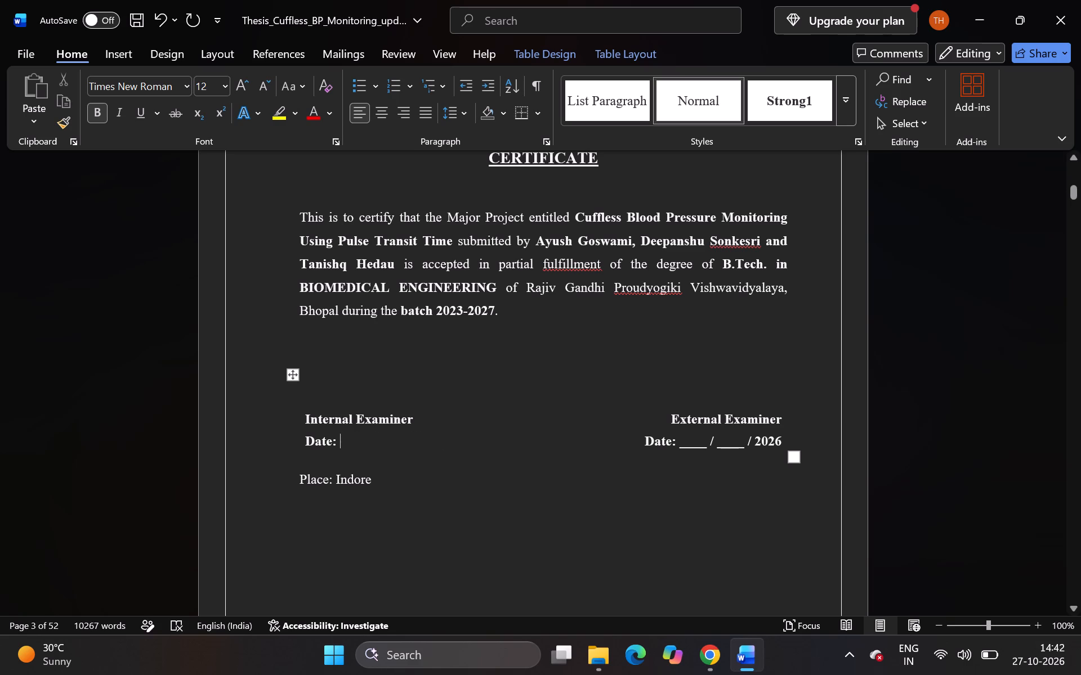
Delete the blanks, slashes and year from the External Examiner's date line, keeping only "Date:".
left_click(781, 444)
key("BackSpace")
key("BackSpace")
key("BackSpace")
key("BackSpace")
key("BackSpace")
key("BackSpace")
key("BackSpace")
key("BackSpace")
key("BackSpace")
key("BackSpace")
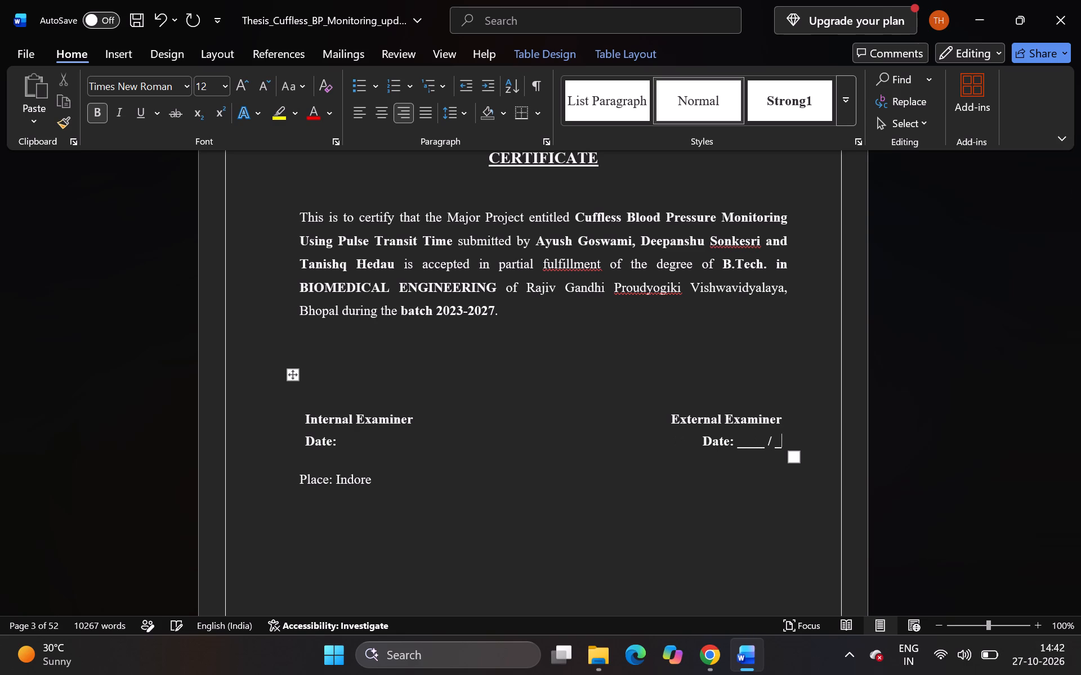
key("BackSpace")
key("BackSpace")
key("BackSpace")
key("BackSpace")
key("BackSpace")
key("BackSpace")
key("BackSpace")
key("BackSpace")
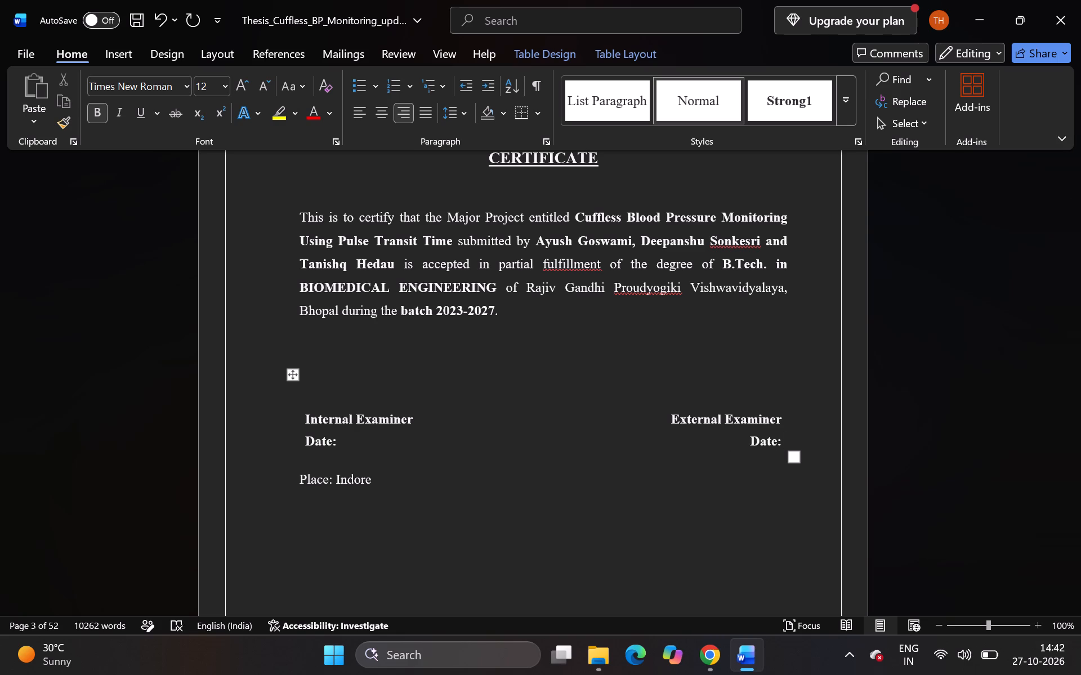
Center the External Examiner's "Date:" line and add 12 leading spaces so it starts beneath the beginning of "External Examiner".
key("Left")
key("Left")
key("Left")
key("Left")
key("Left")
key("Left")
key("Left")
key("Right")
key("BackSpace")
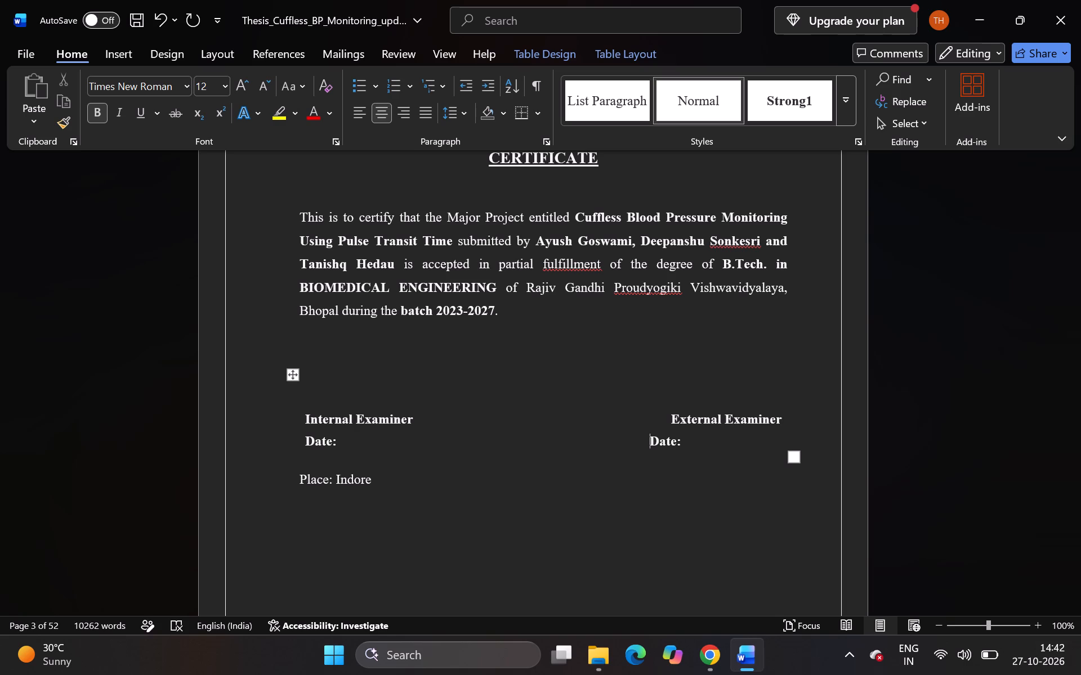
key("space")
key("space")
key("space")
key("space")
key("space")
key("space")
key("space")
key("space")
key("space")
key("space")
key("space")
key("space")
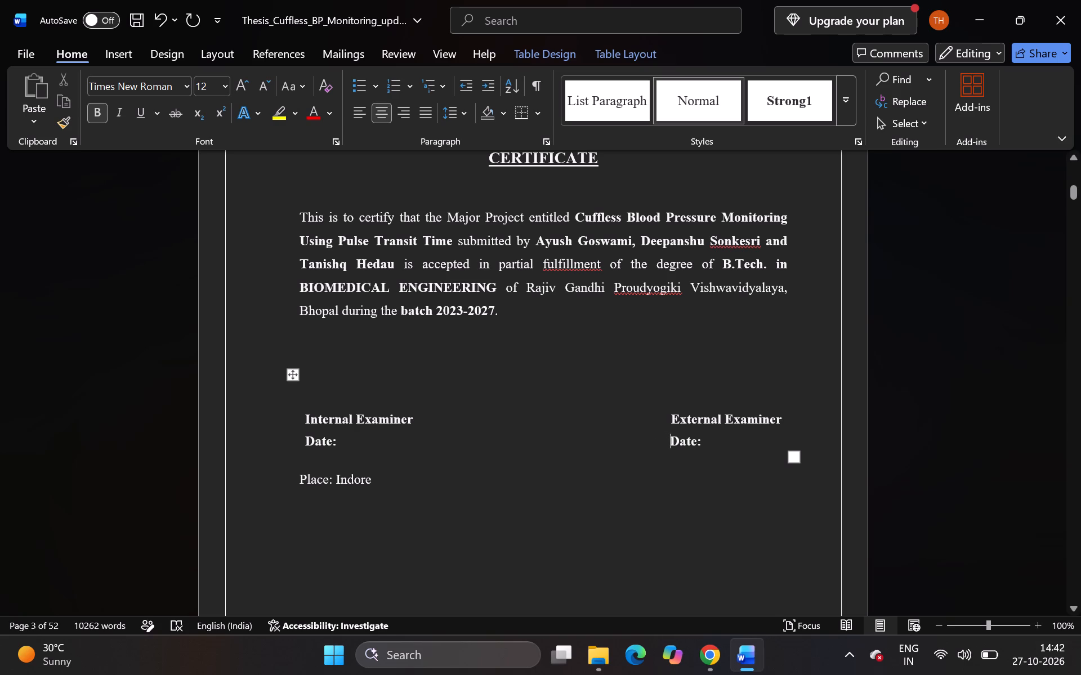
Delete the "Place: Indore" text beneath the examiner sign-offs on the Certificate page.
left_click(412, 503)
key("BackSpace")
key("BackSpace")
key("BackSpace")
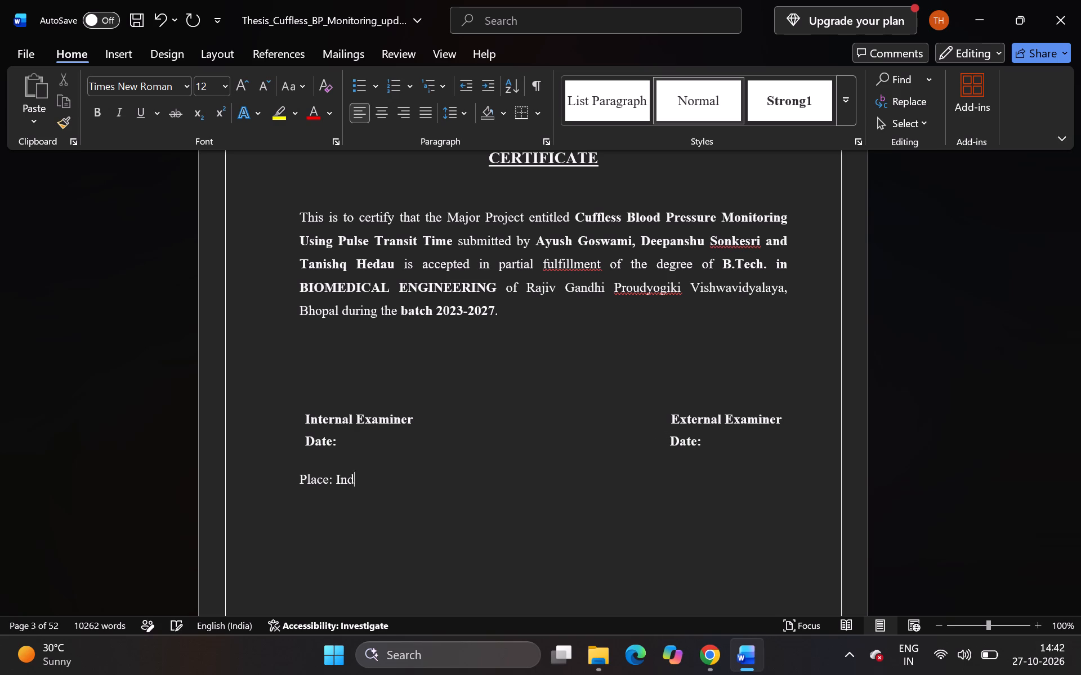
key("BackSpace")
key("BackSpace")
key("BackSpace")
key("BackSpace")
key("BackSpace")
key("BackSpace")
key("BackSpace")
key("BackSpace")
key("BackSpace")
key("BackSpace")
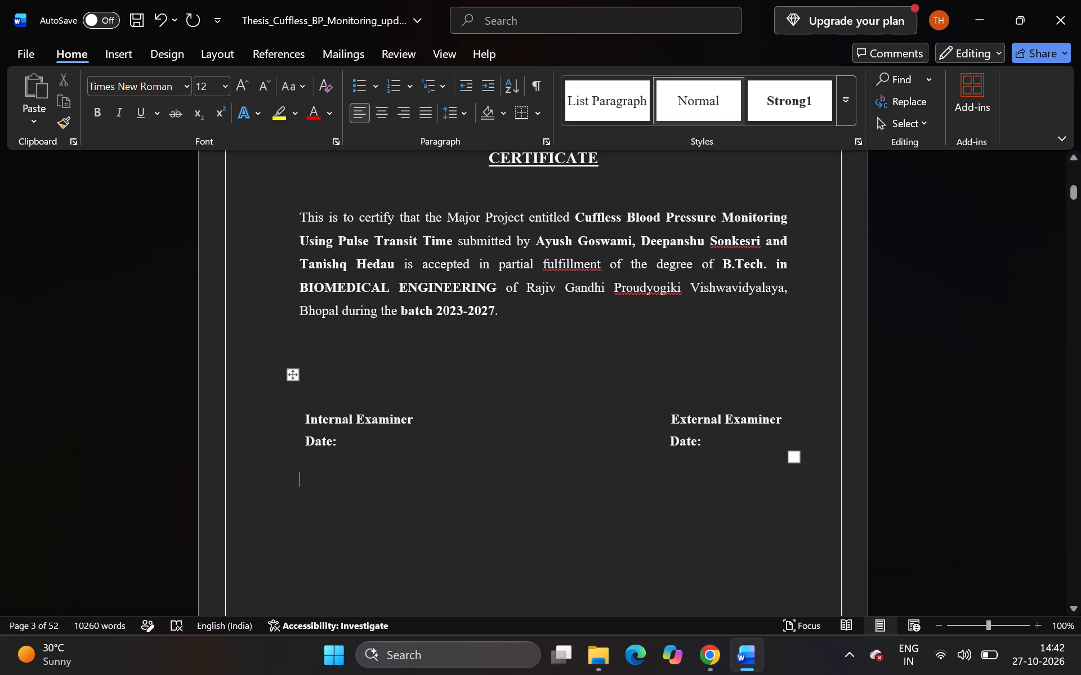
Review the Declaration page's statement and candidate signature blocks, along with the adjoining Acknowledgement and Certificate pages.
scroll(560, 488, "down", 5)
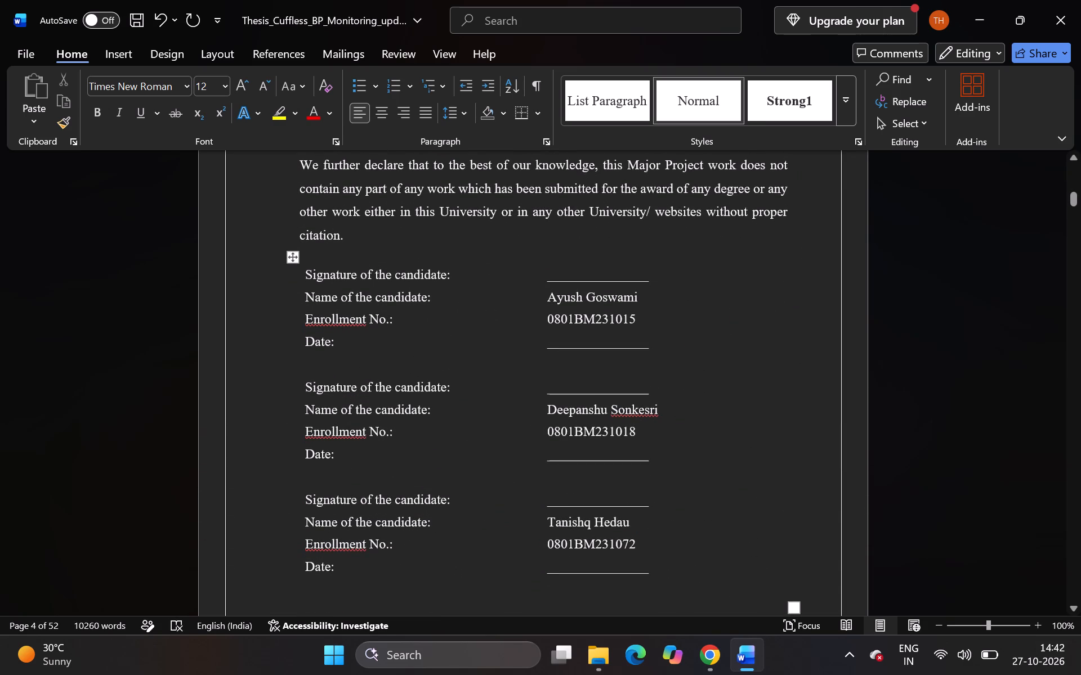
scroll(549, 427, "up", 2)
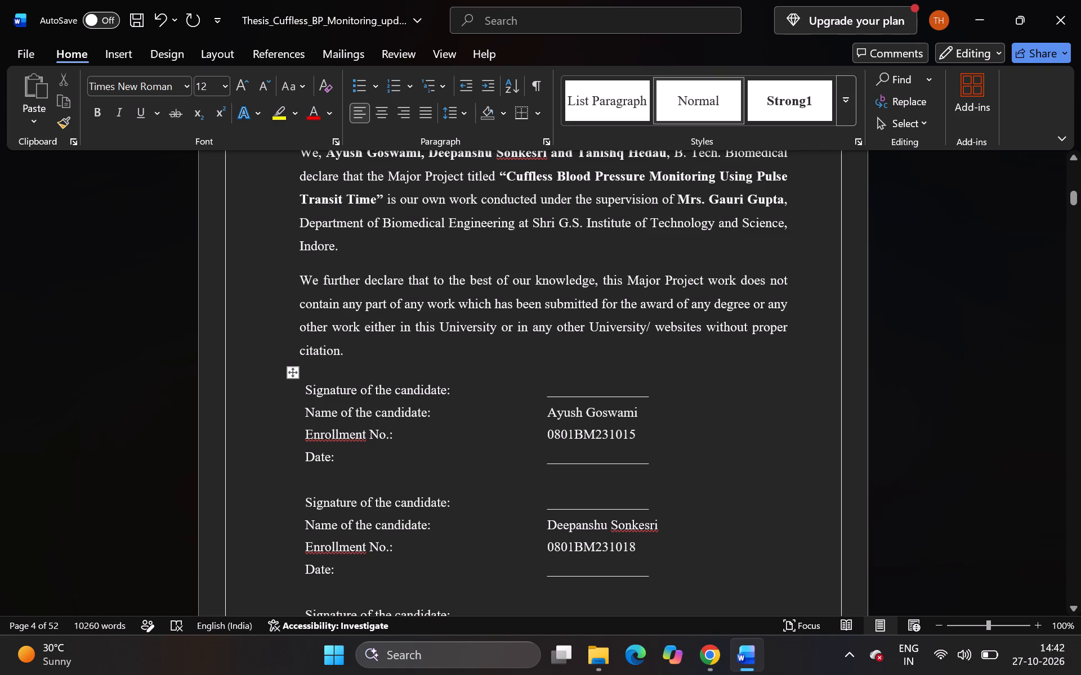
scroll(549, 427, "down", 4)
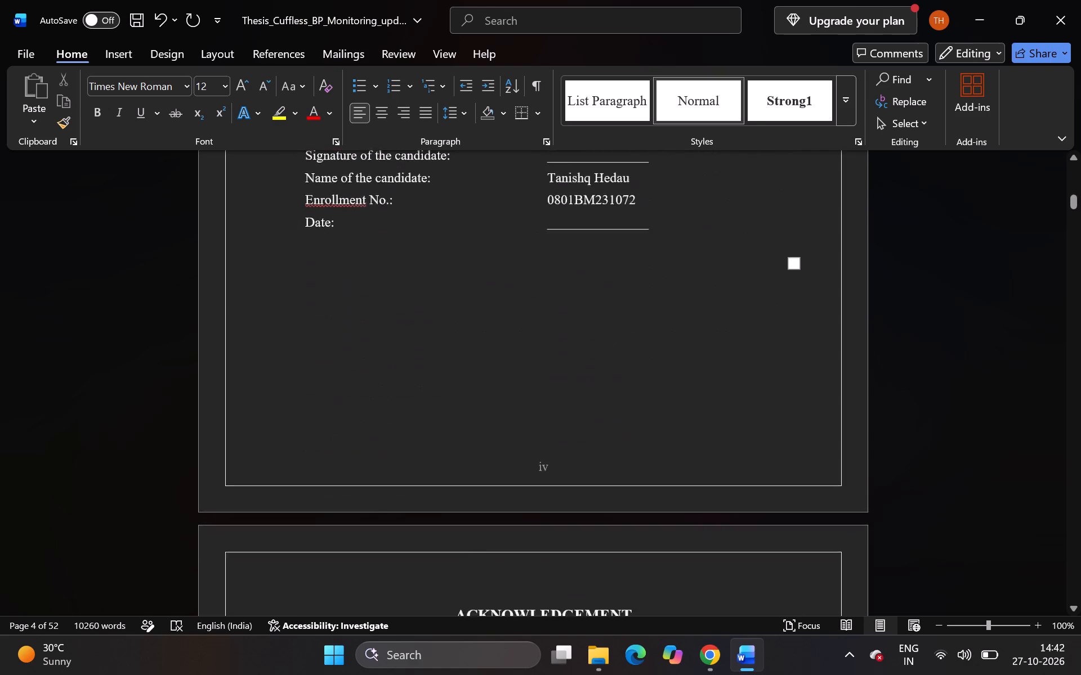
scroll(549, 427, "down", 1)
scroll(549, 427, "up", 1)
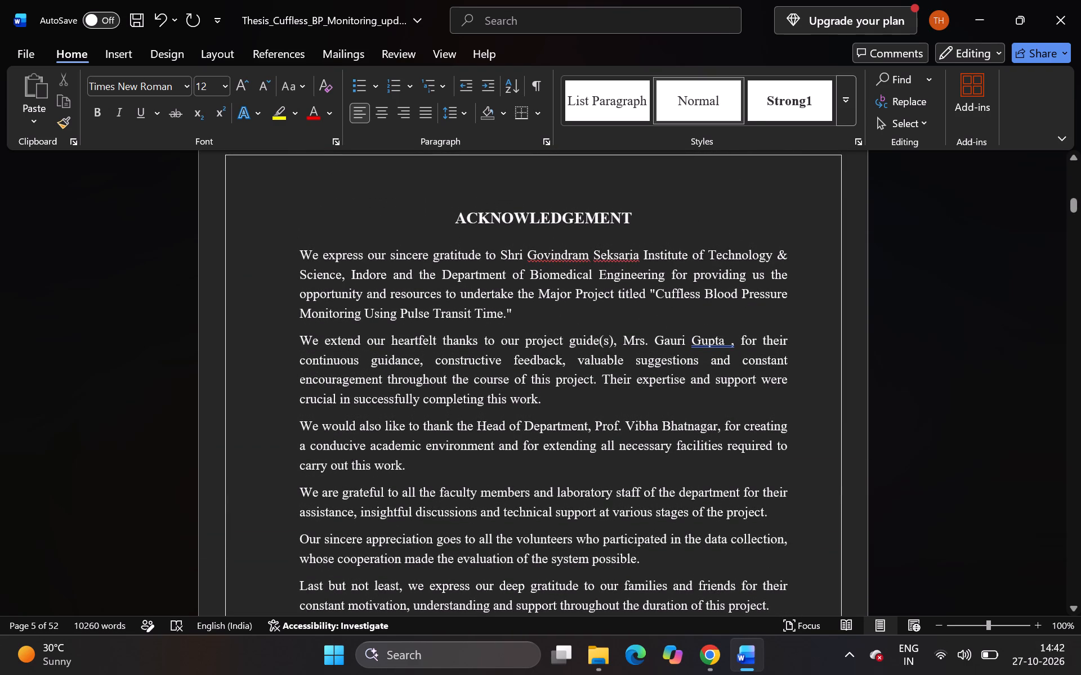
scroll(543, 418, "up", 4)
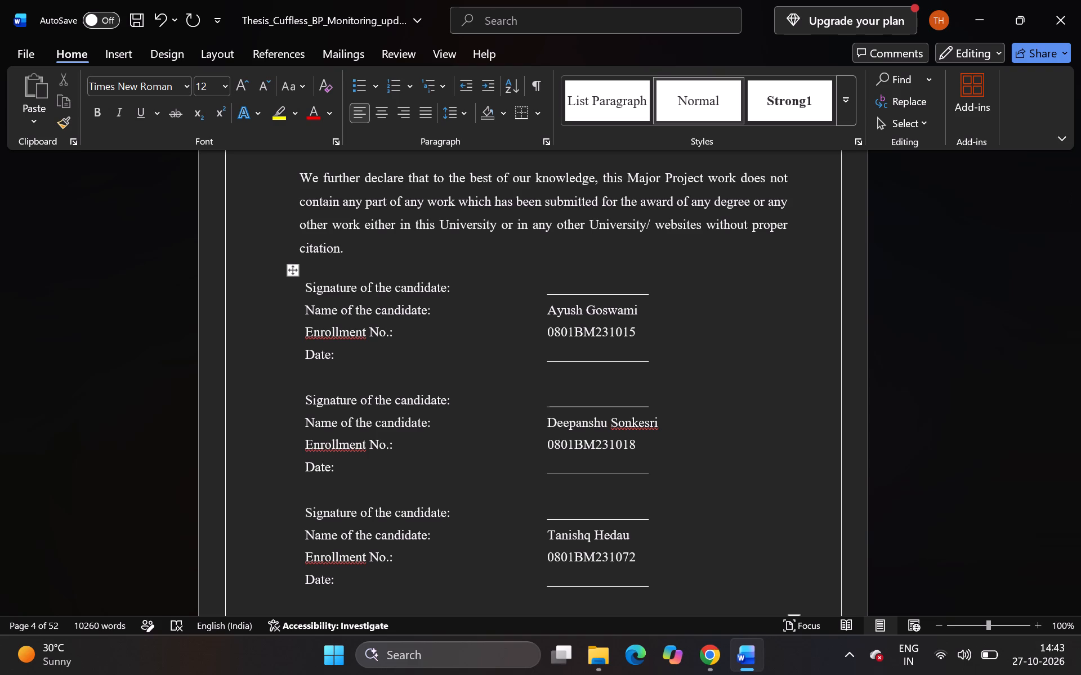
scroll(652, 292, "up", 3)
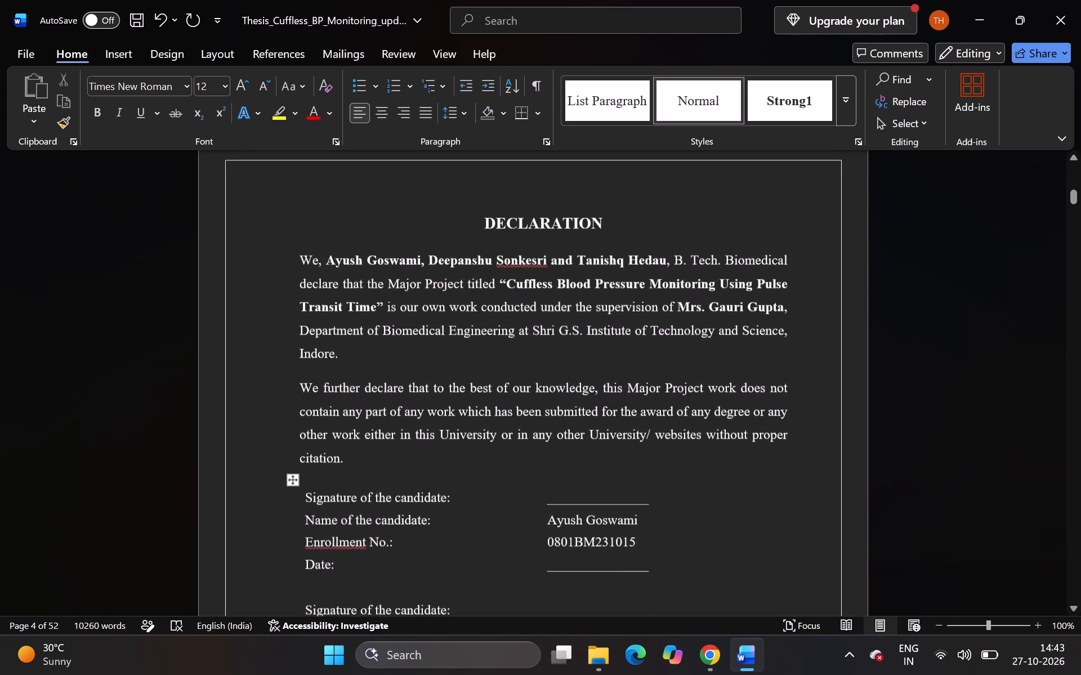
scroll(652, 292, "up", 3)
scroll(652, 292, "right", 3)
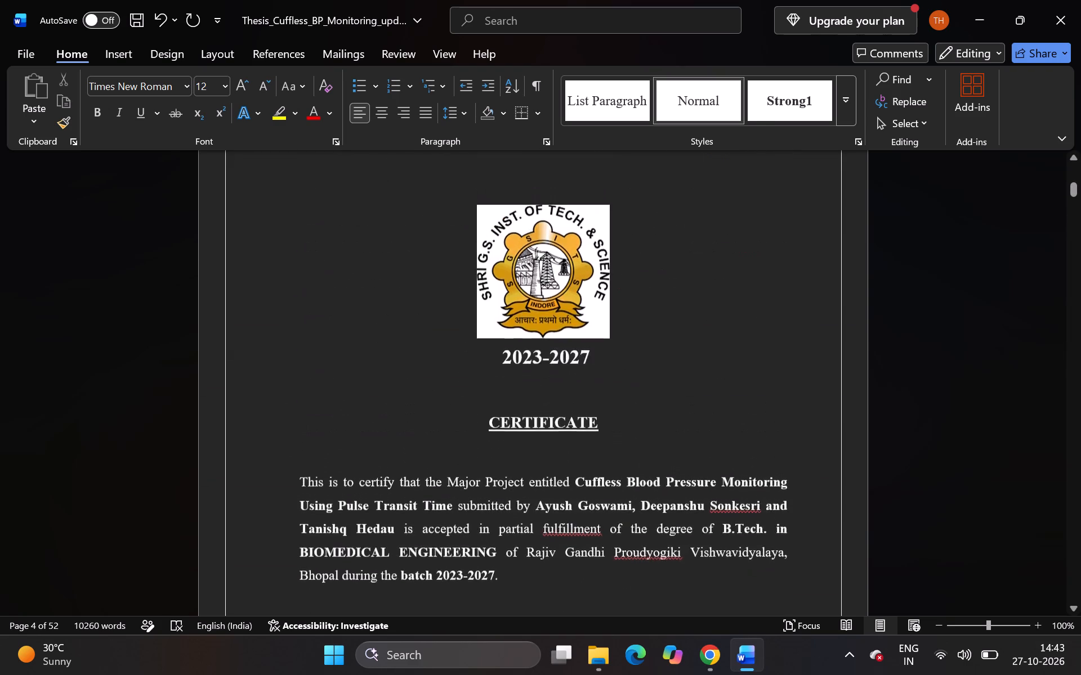
Examine the Acknowledgement page's heading, thank-you paragraphs and signature area.
scroll(652, 292, "right", 2)
scroll(652, 292, "up", 8)
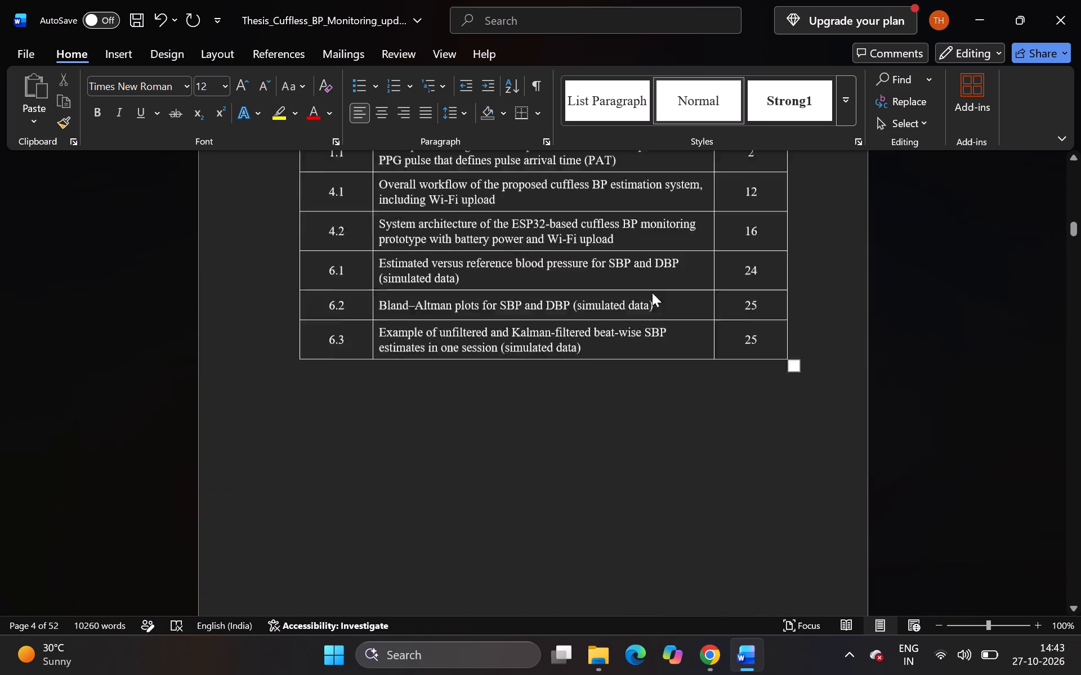
scroll(652, 292, "up", 5)
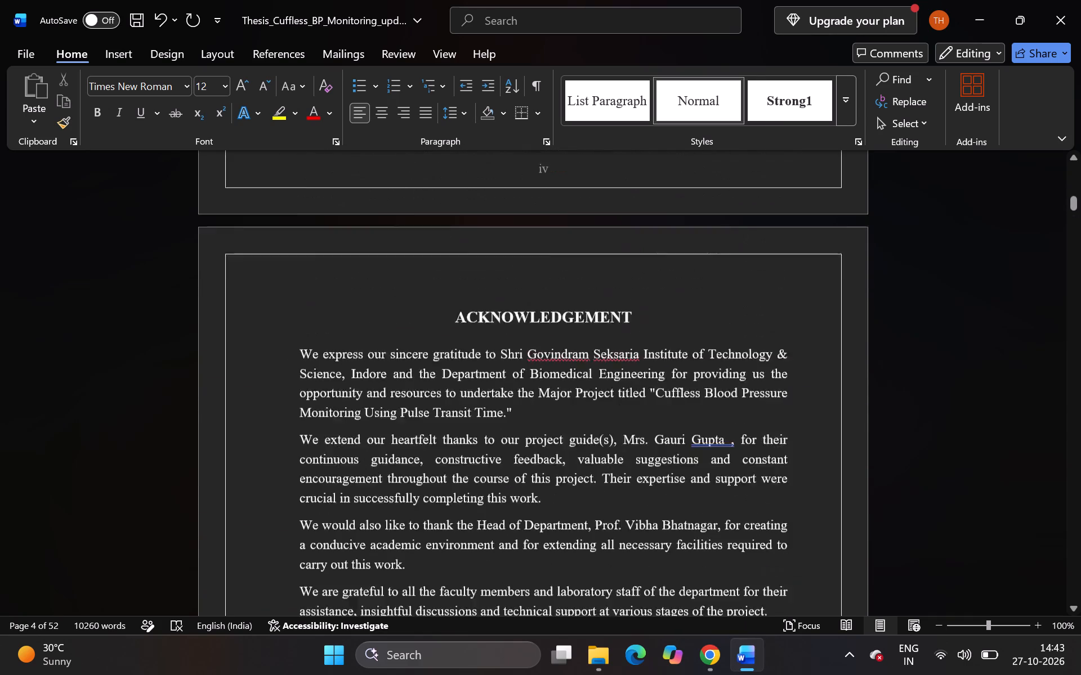
scroll(652, 292, "down", 1)
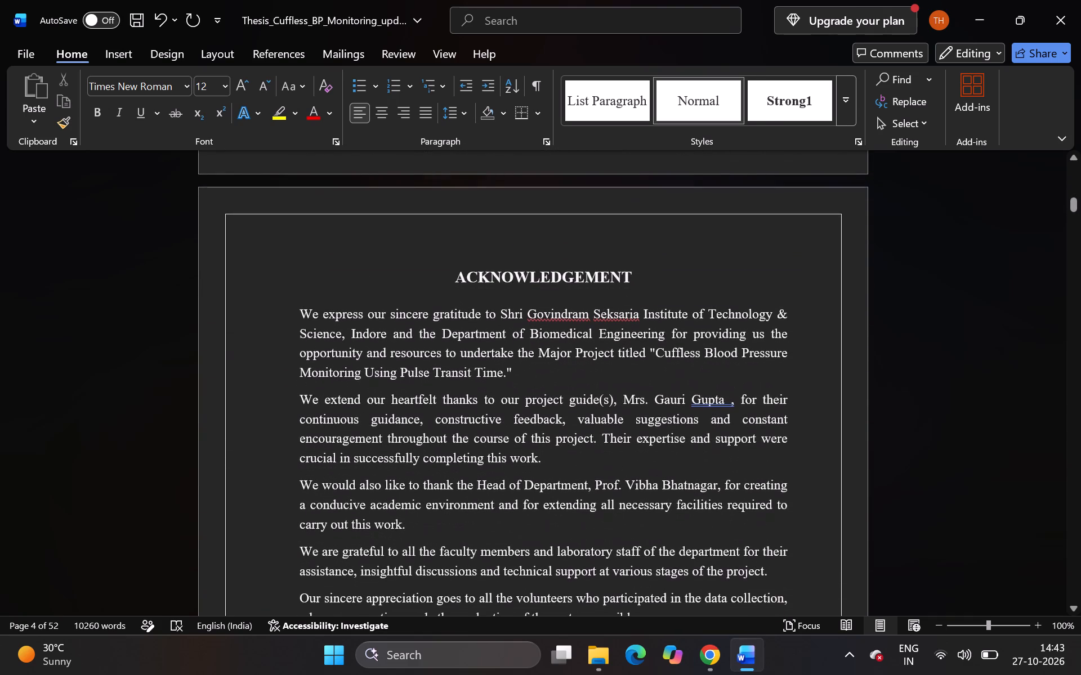
scroll(652, 292, "down", 2)
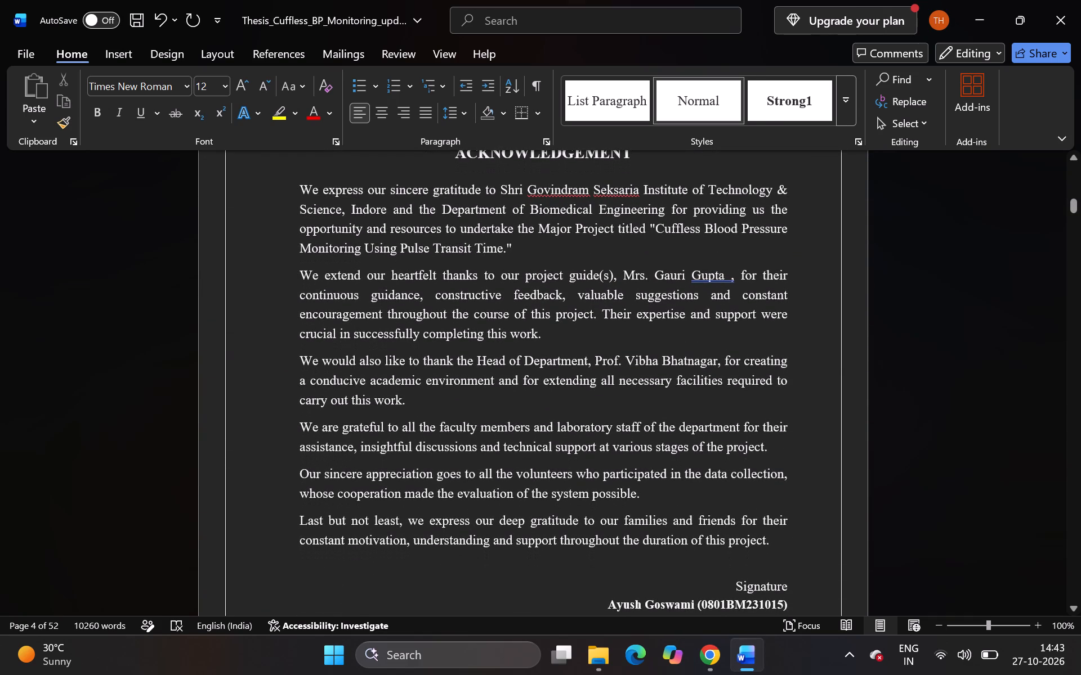
scroll(652, 292, "down", 1)
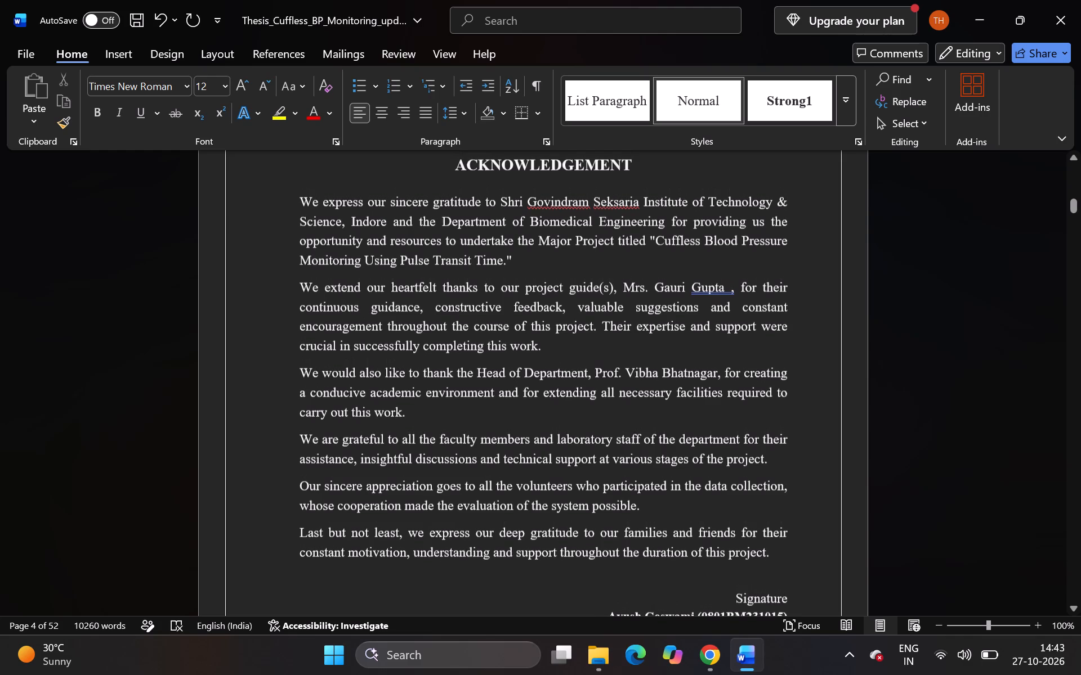
scroll(652, 292, "down", 1)
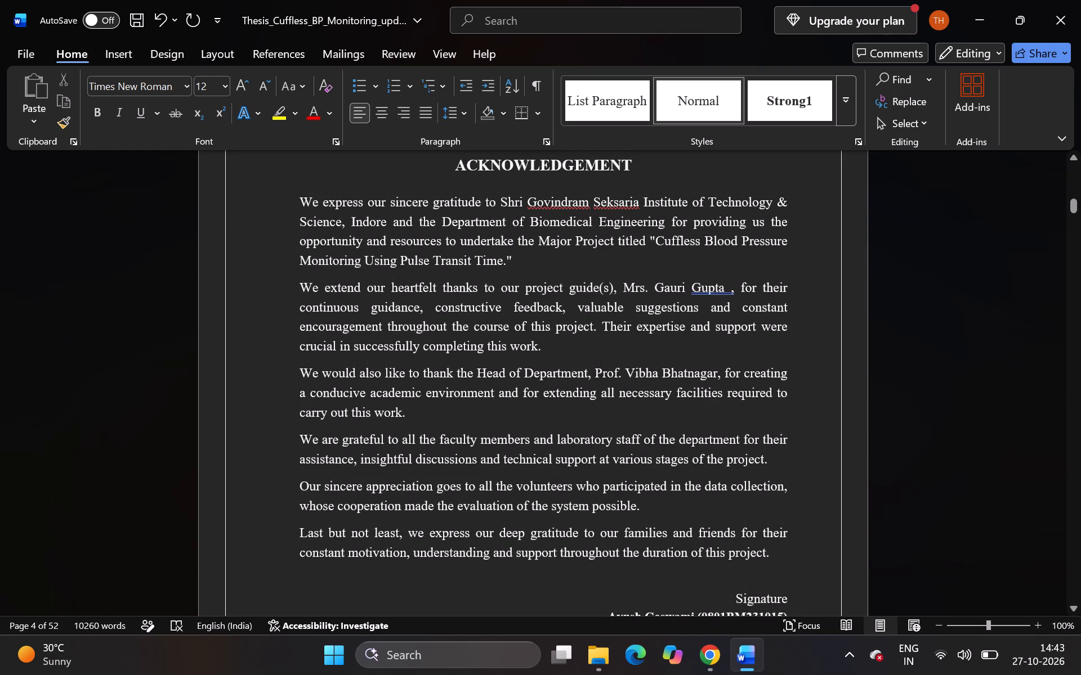
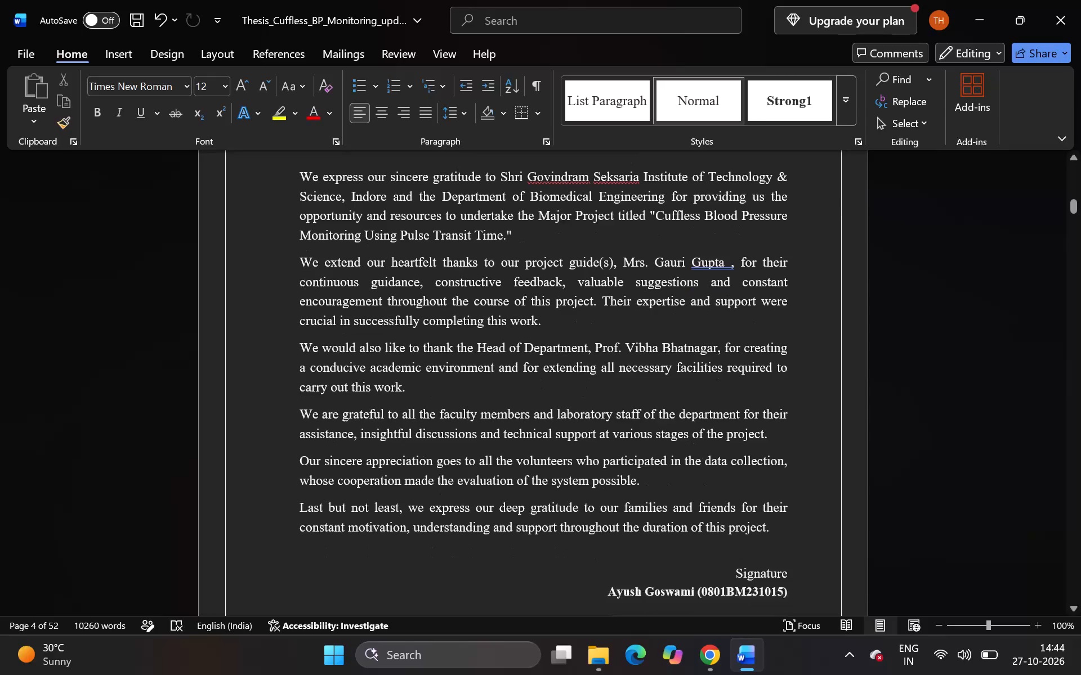
Review the candidate signature blocks closing the Acknowledgement page and the opening paragraphs of the Abstract page.
scroll(840, 442, "down", 1)
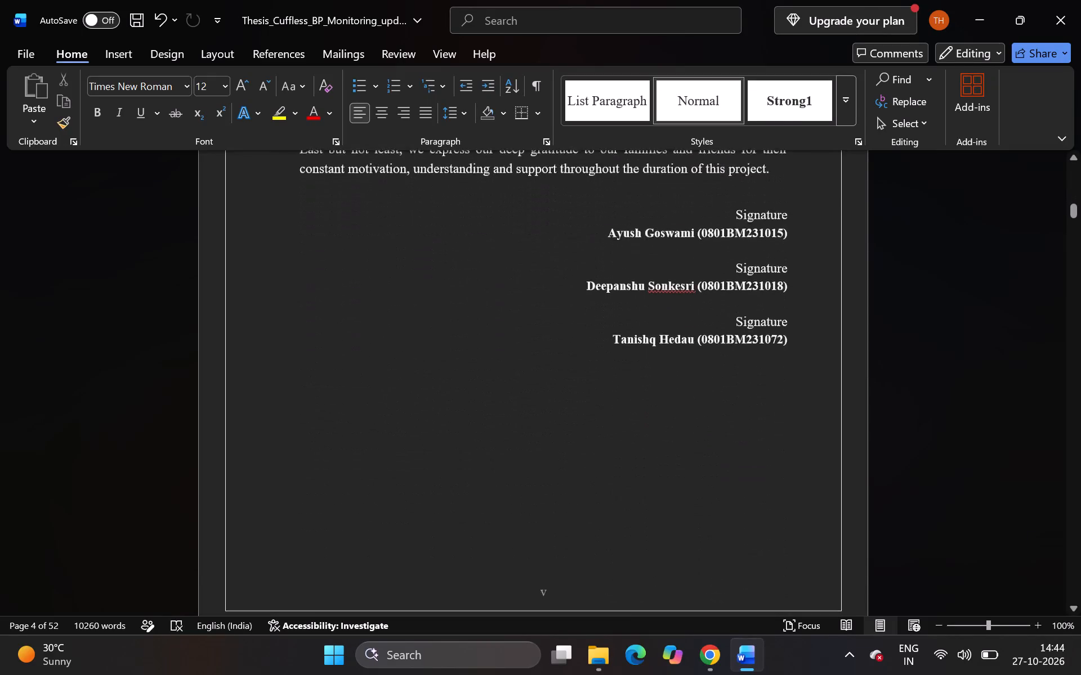
scroll(840, 442, "down", 1)
scroll(840, 442, "right", 1)
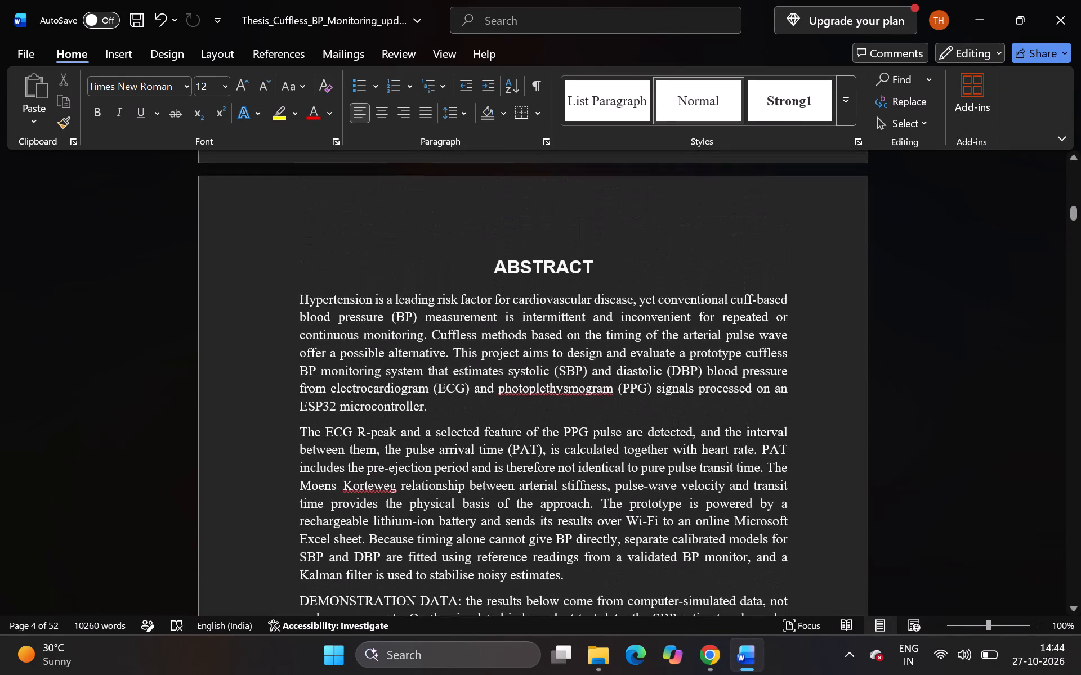
scroll(840, 442, "right", 1)
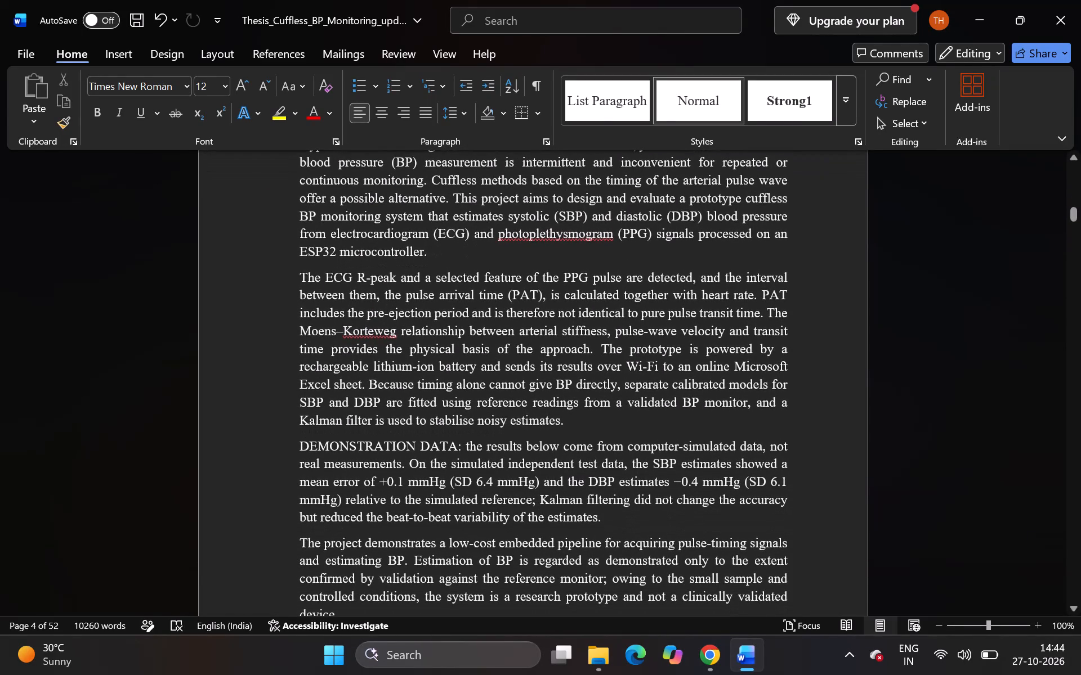
scroll(793, 384, "up", 4)
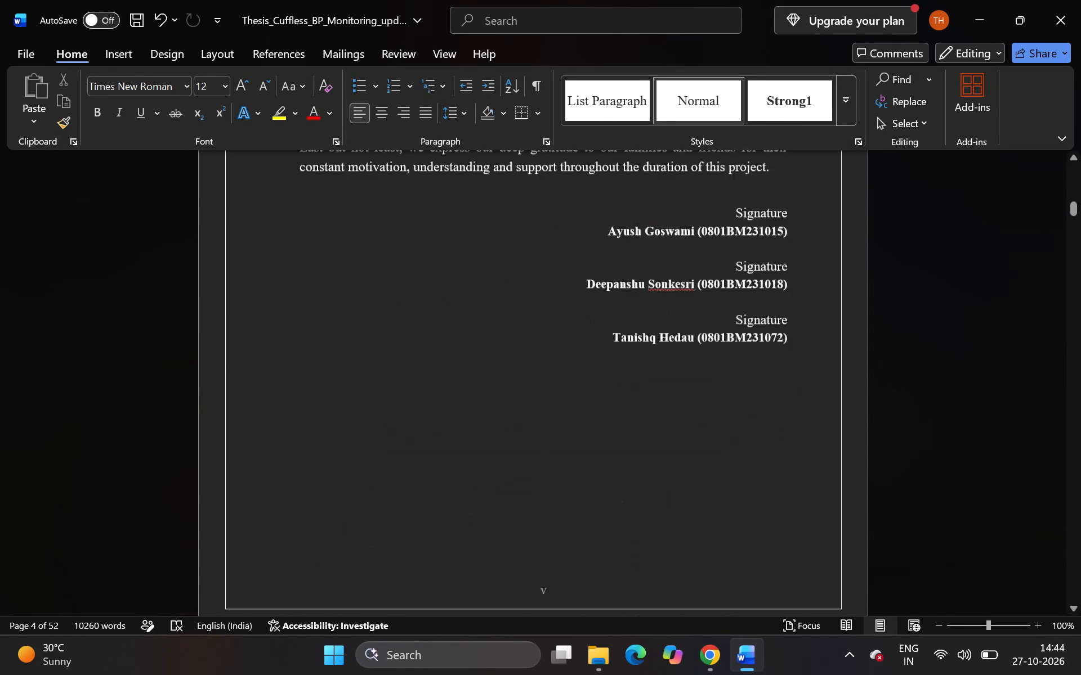
scroll(793, 384, "up", 1)
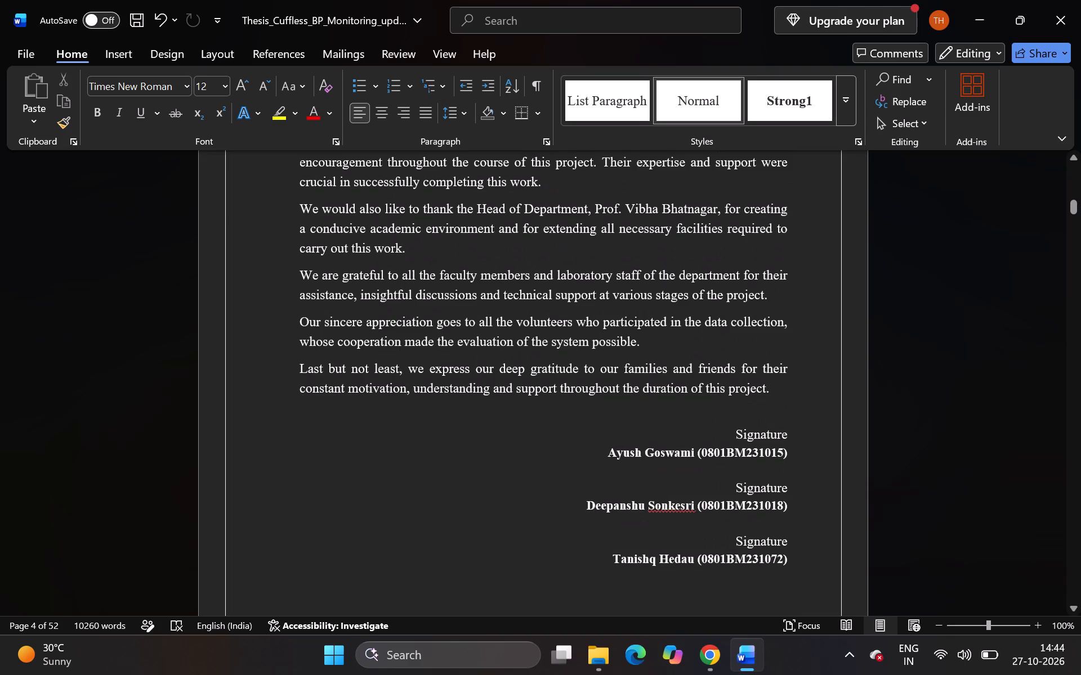
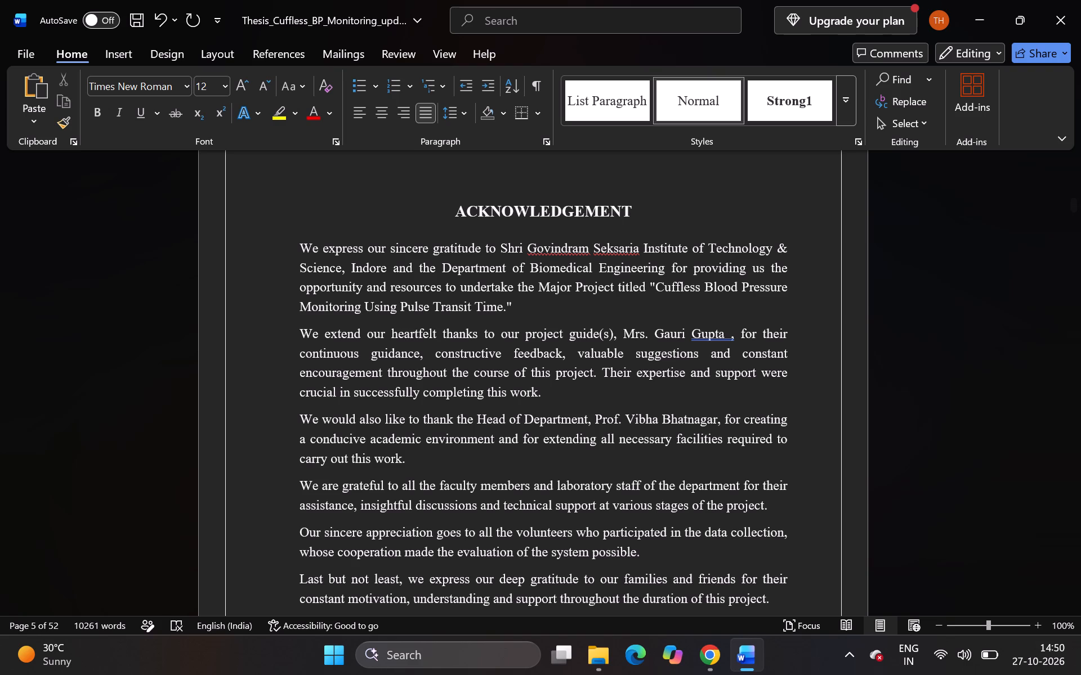
Examine the Acknowledgement page's body text, starting with the opening paragraph thanking the institute and the Department of Biomedical Engineering.
left_click_drag(294, 244, 517, 302)
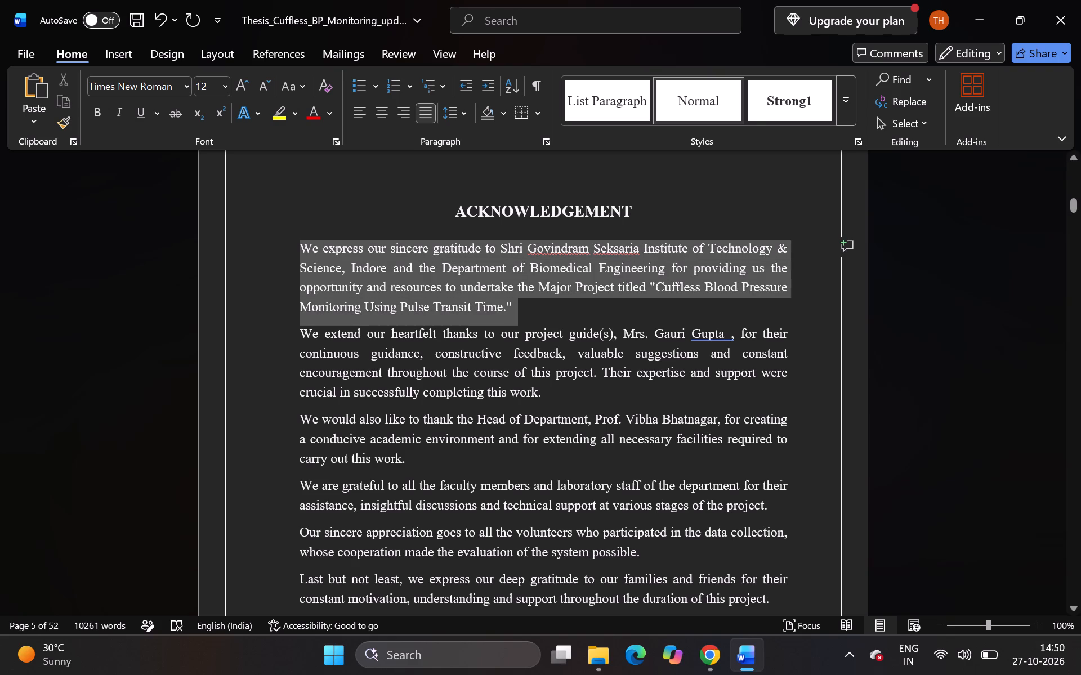
left_click_drag(517, 302, 364, 246)
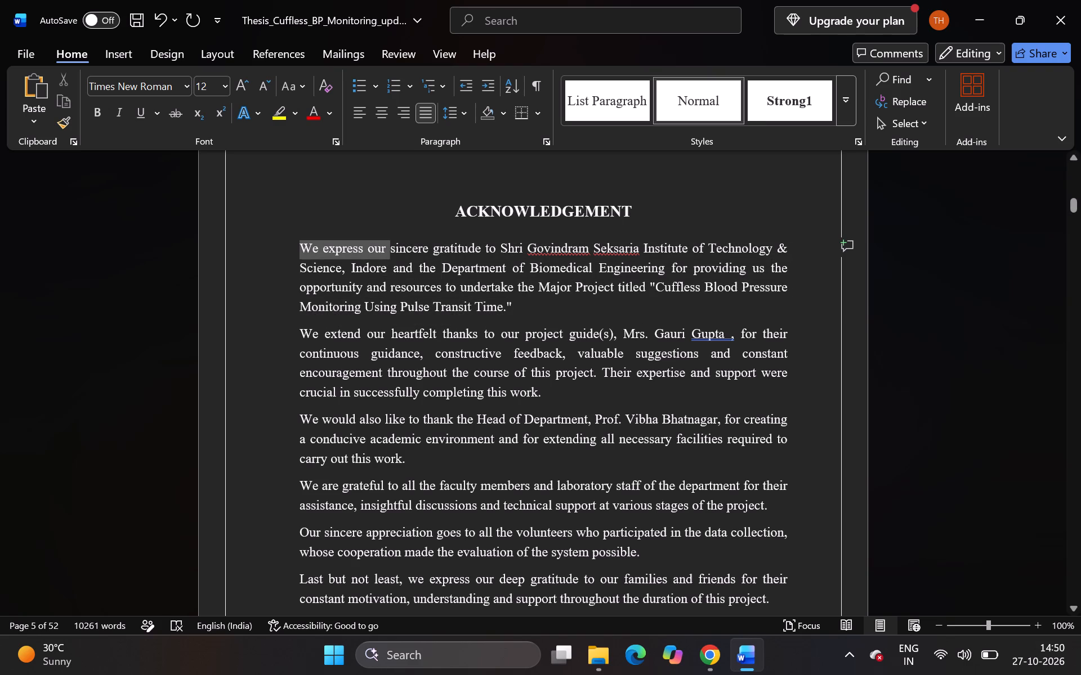
left_click_drag(364, 246, 301, 246)
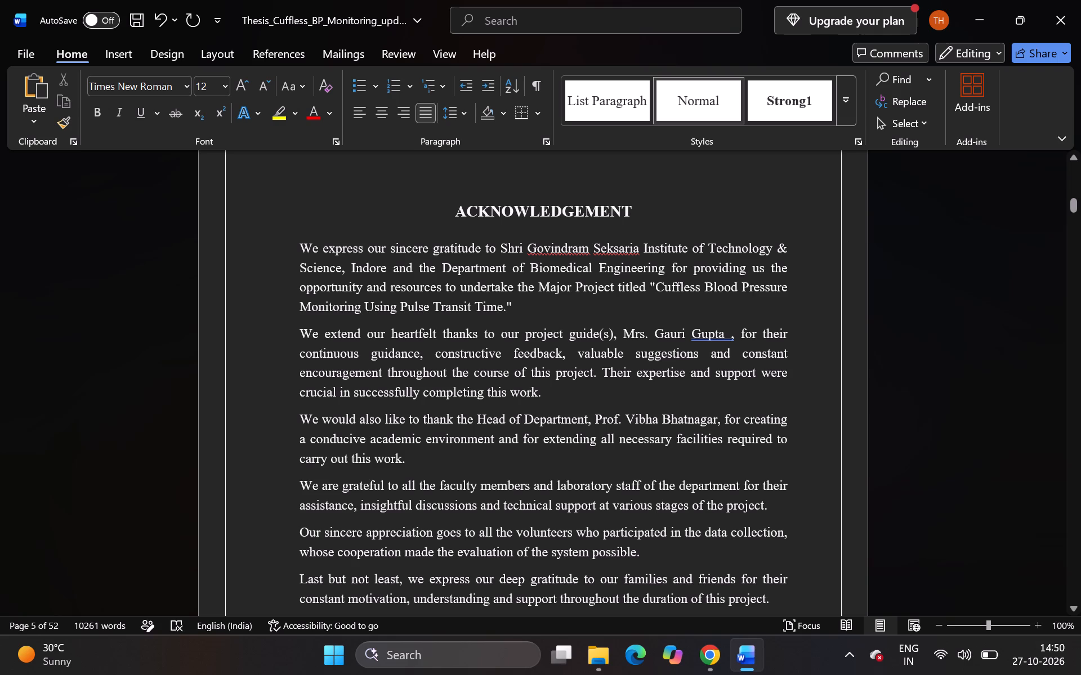
scroll(342, 269, "down", 1)
scroll(342, 269, "up", 1)
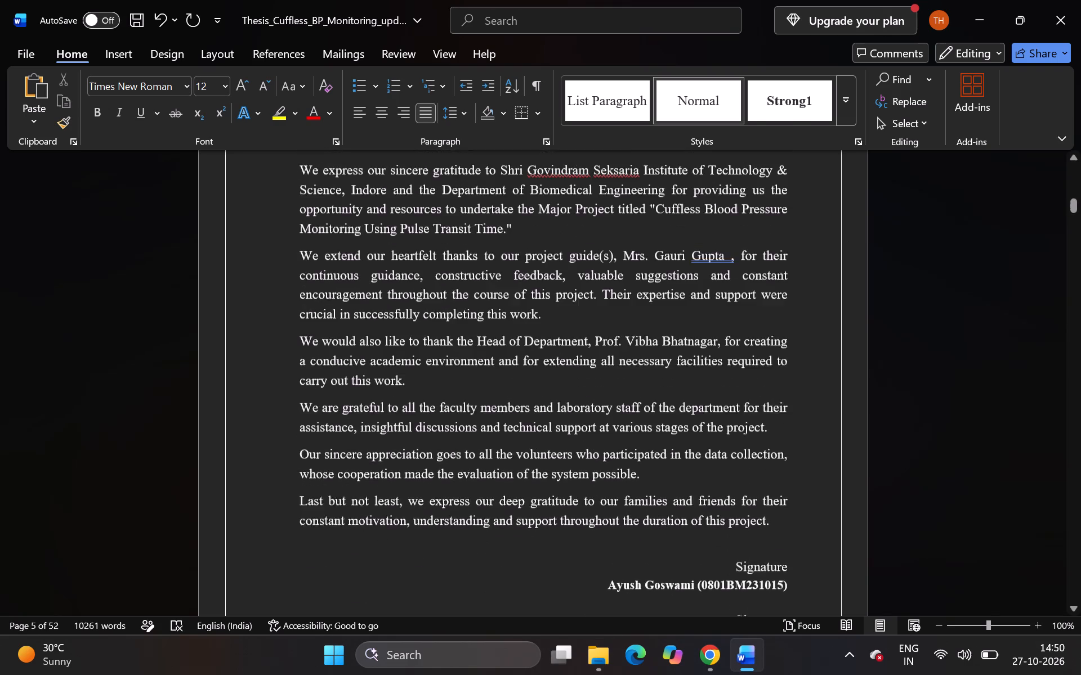
scroll(342, 269, "up", 1)
left_click_drag(296, 227, 350, 247)
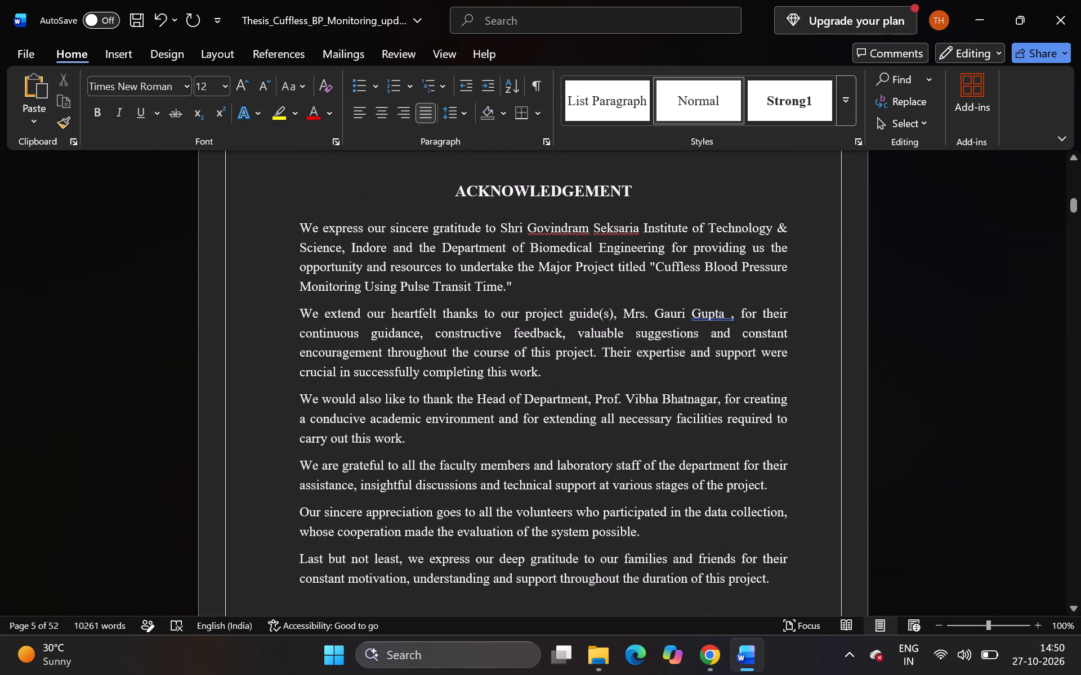
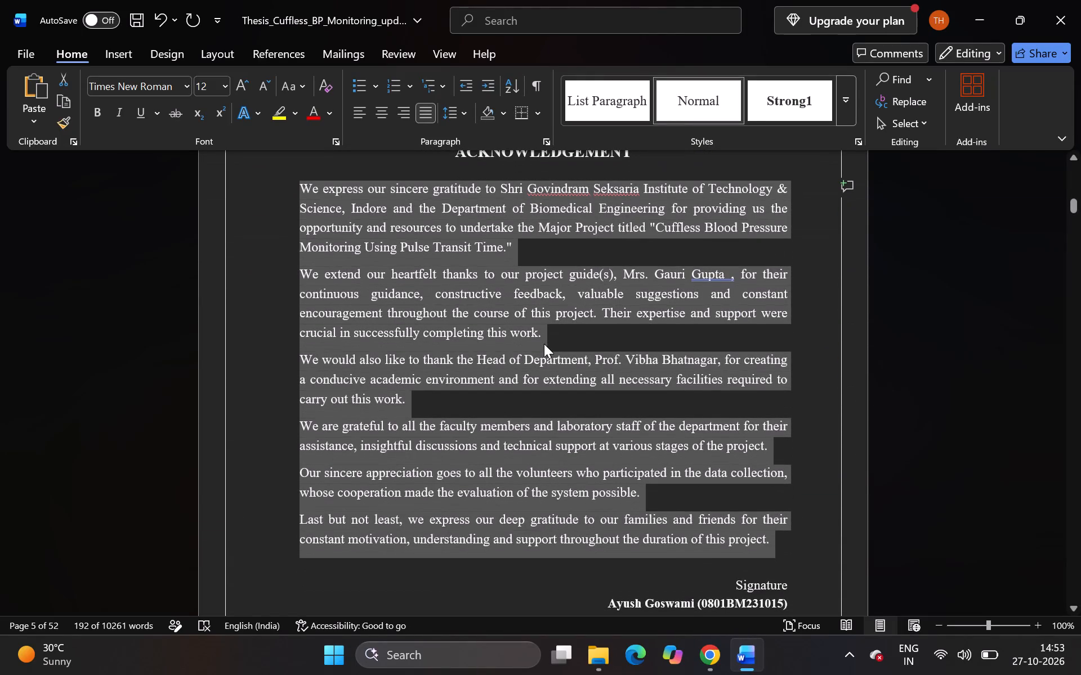
Replace the selected Acknowledgement body paragraphs with the copied version, which opens with the project members thanking the Department of Biomedical Engineering.
key("ctrl+v")
Examine the pasted Acknowledgement text's alignment, paragraph spacing and page fit, from the heading through the signature block.
scroll(544, 344, "up", 3)
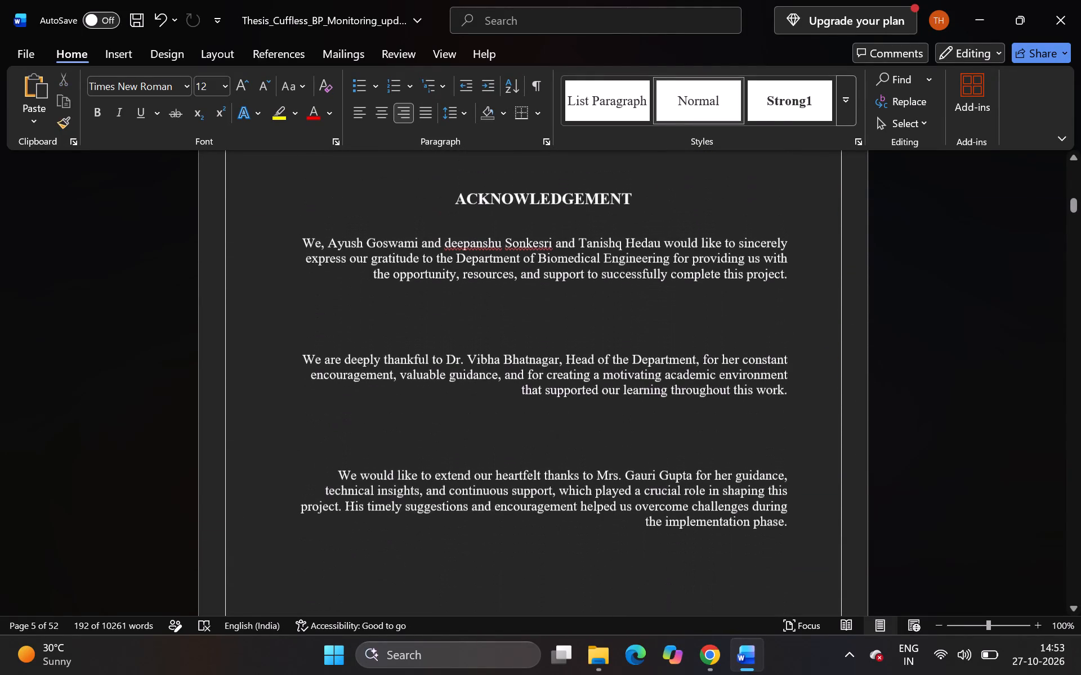
scroll(544, 344, "up", 1)
scroll(544, 344, "down", 3)
scroll(544, 344, "up", 2)
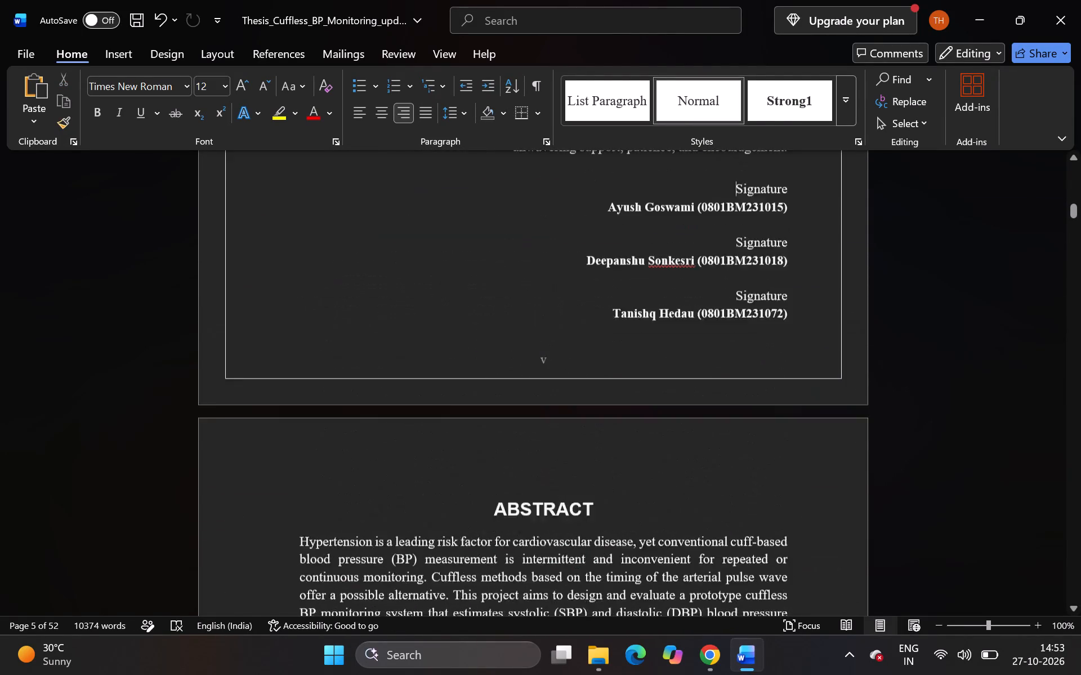
scroll(544, 344, "up", 3)
scroll(544, 344, "down", 1, "ctrl")
scroll(544, 344, "up", 1, "ctrl")
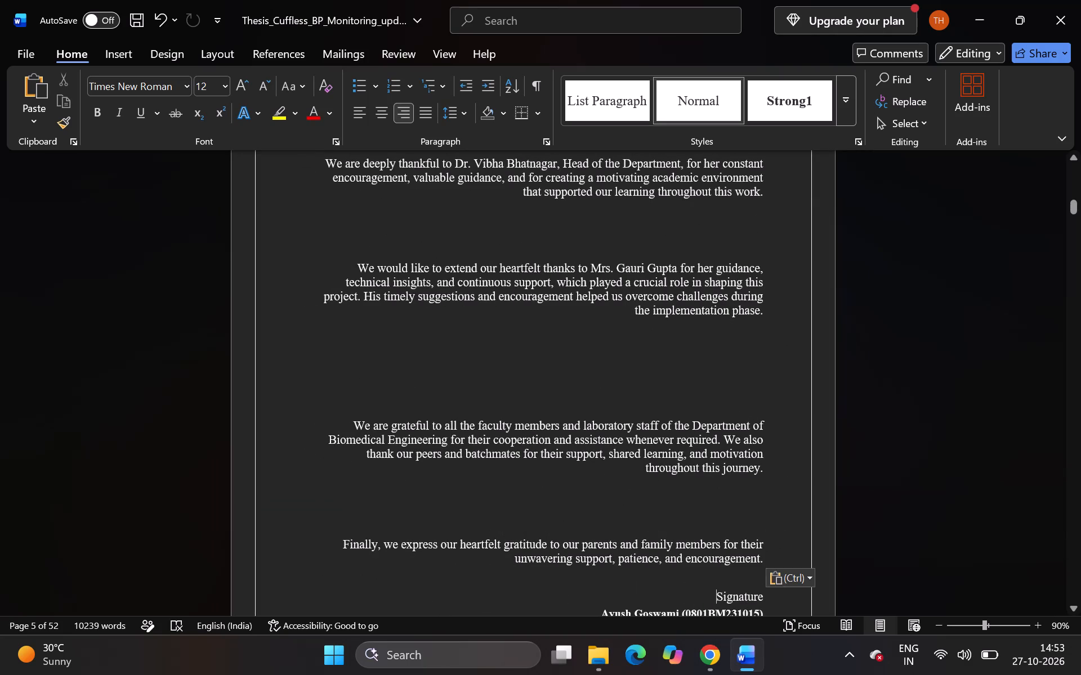
scroll(544, 344, "up", 1)
scroll(544, 344, "down", 1, "ctrl")
scroll(544, 344, "up", 1, "ctrl")
scroll(544, 344, "down", 1, "ctrl")
scroll(544, 344, "up", 1, "ctrl")
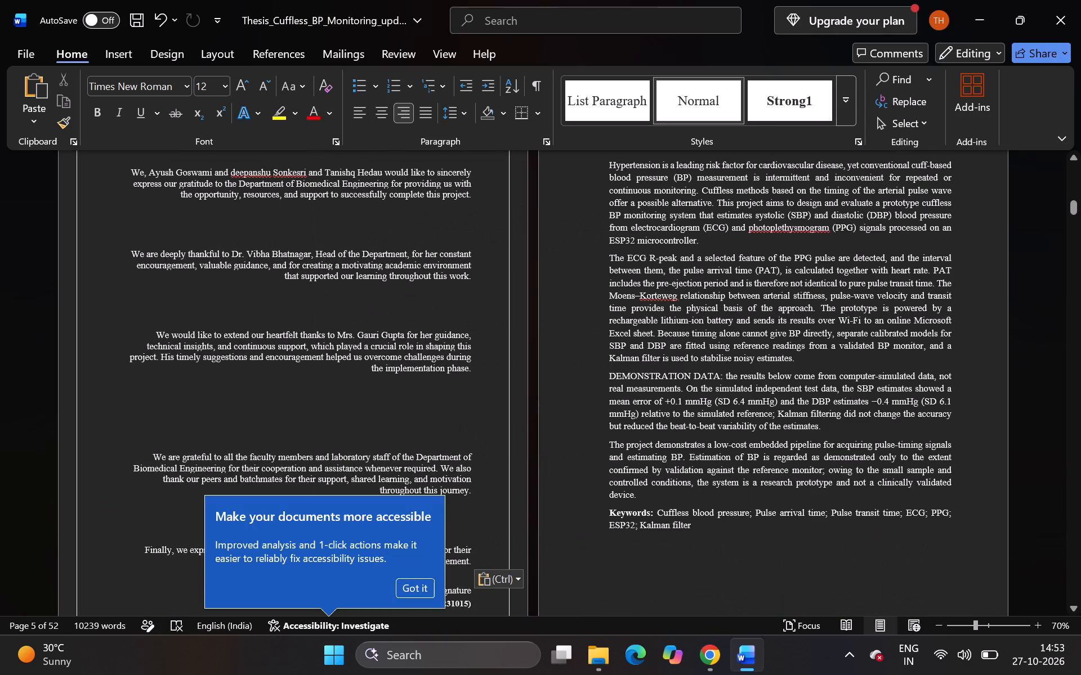
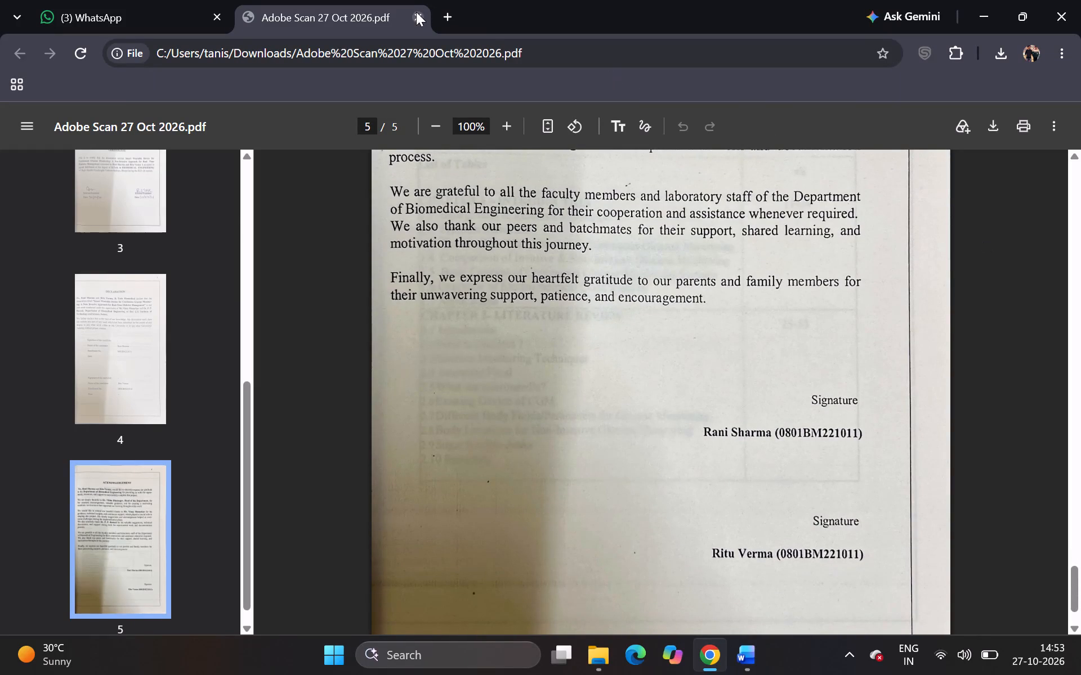
Switch to the Word thesis and remove the extra blank lines above the Acknowledgement paragraph thanking the Head of the Department.
left_click(744, 657)
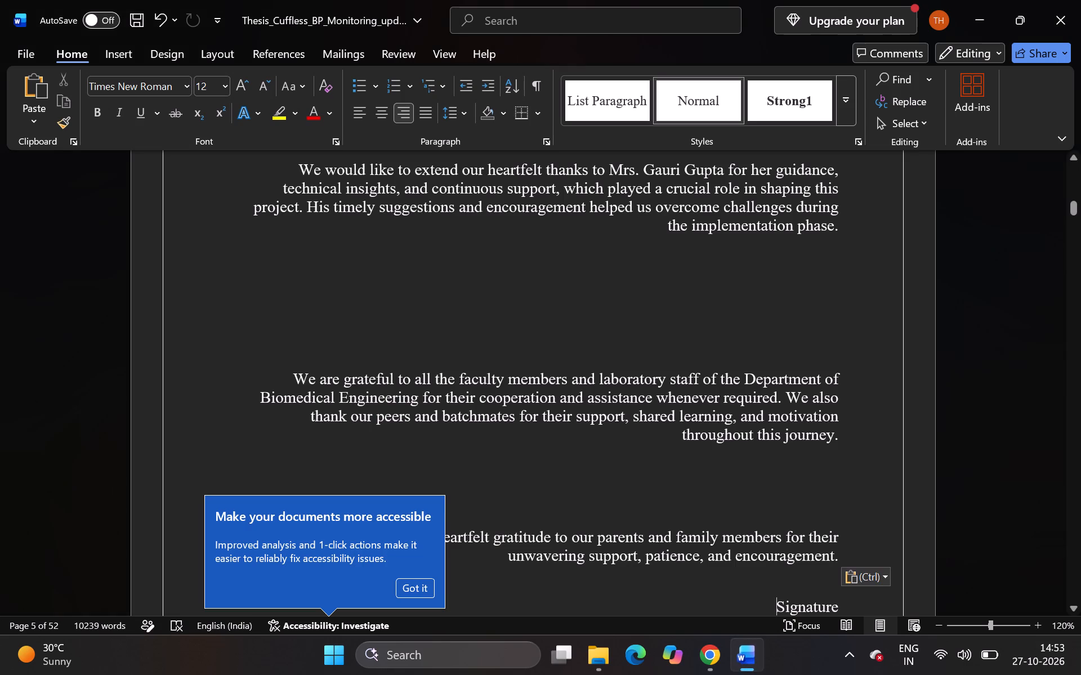
scroll(580, 301, "up", 1)
scroll(580, 301, "down", 1, "ctrl")
left_click(401, 591)
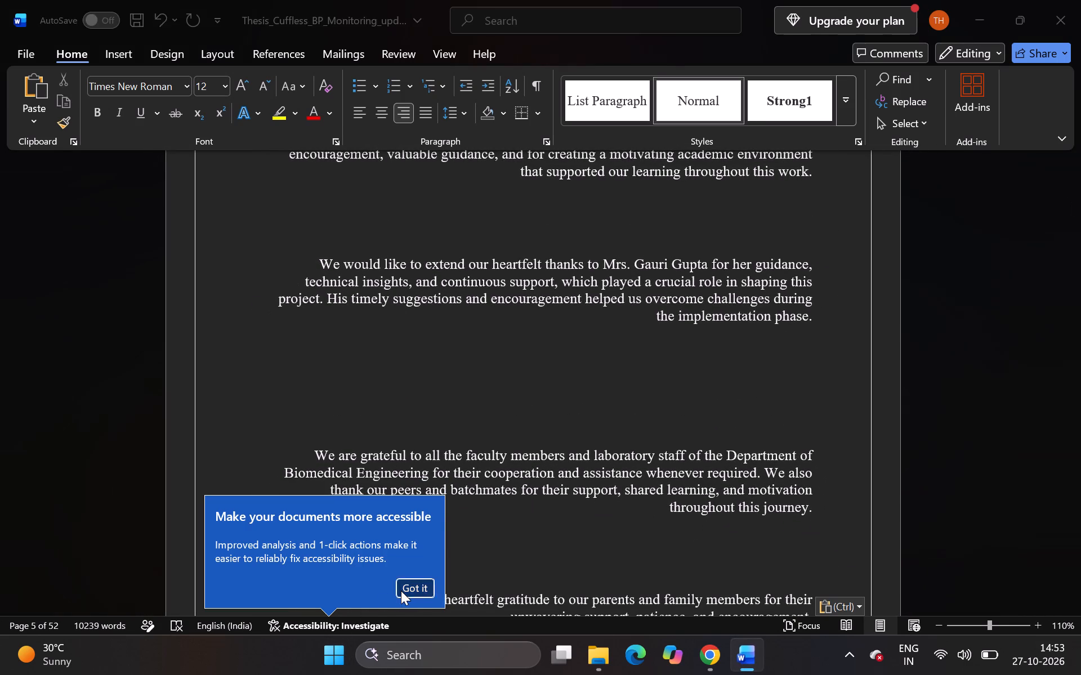
scroll(493, 460, "up", 1)
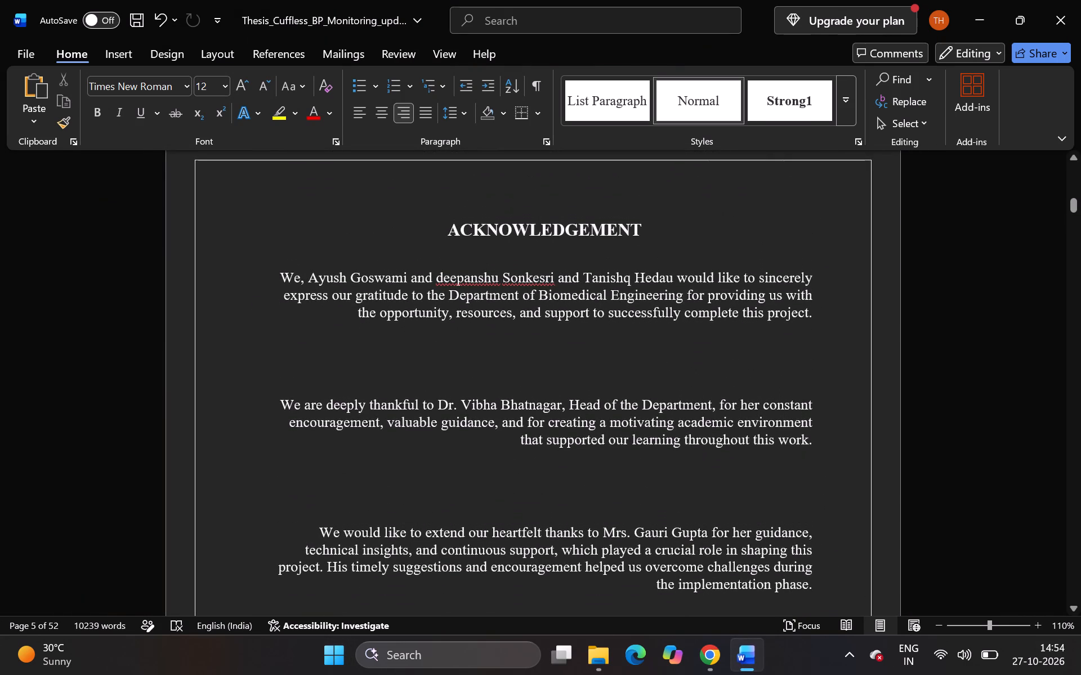
left_click(284, 402)
key("BackSpace")
key("BackSpace")
key("BackSpace")
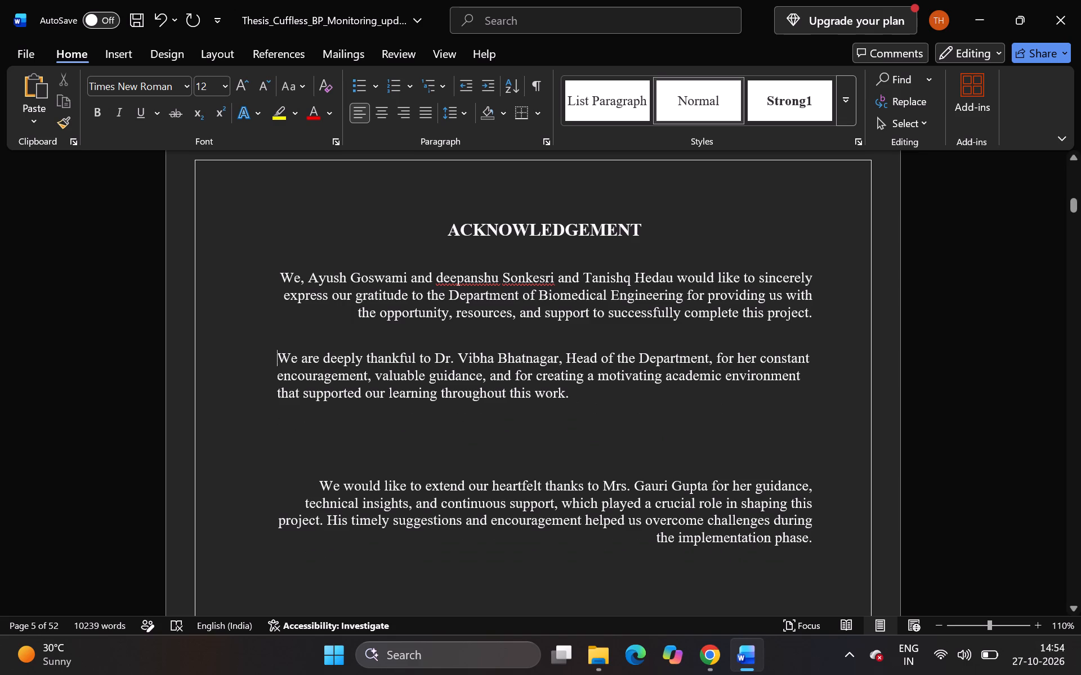
Remove the extra blank lines above the Acknowledgement paragraph beginning "We would like to extend our heartfelt thanks", keeping it a separate paragraph.
left_click(319, 481)
key("BackSpace")
key("BackSpace")
key("BackSpace")
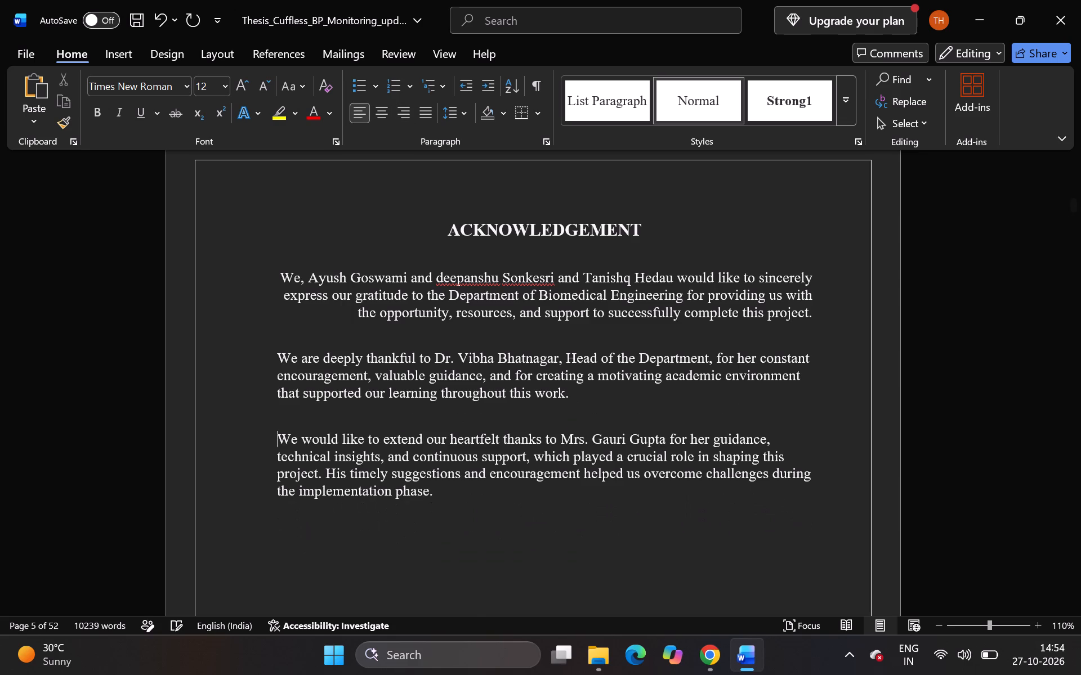
key("BackSpace")
key("Return")
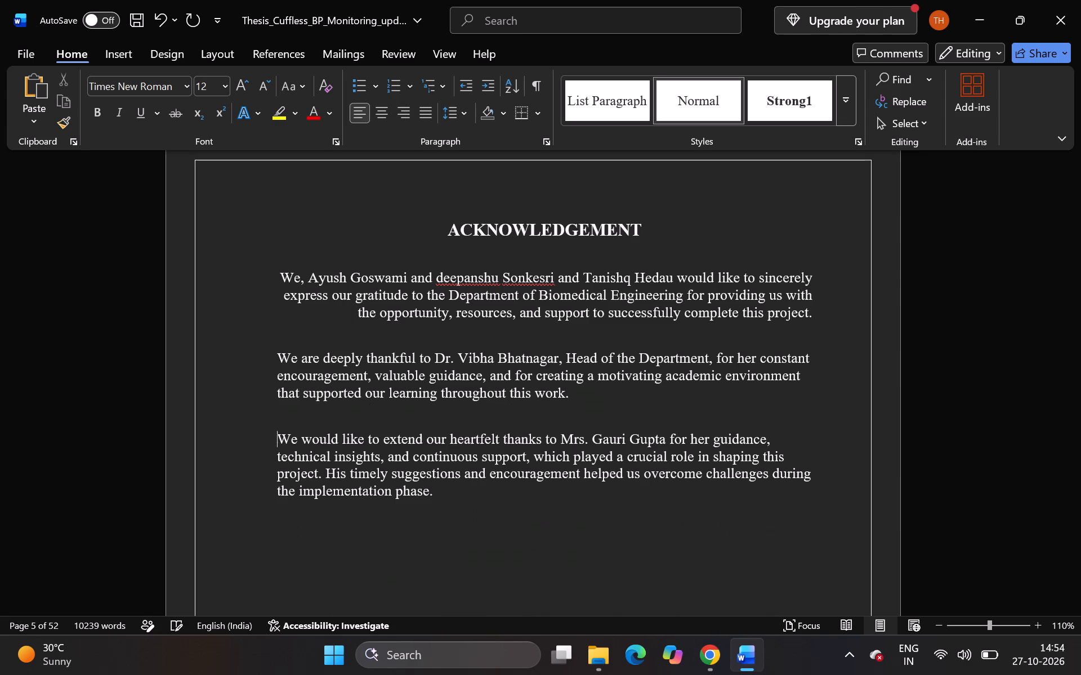
Join the Head of the Department paragraph to the opening Acknowledgement paragraph and split it off again with a single paragraph break.
left_click(270, 351)
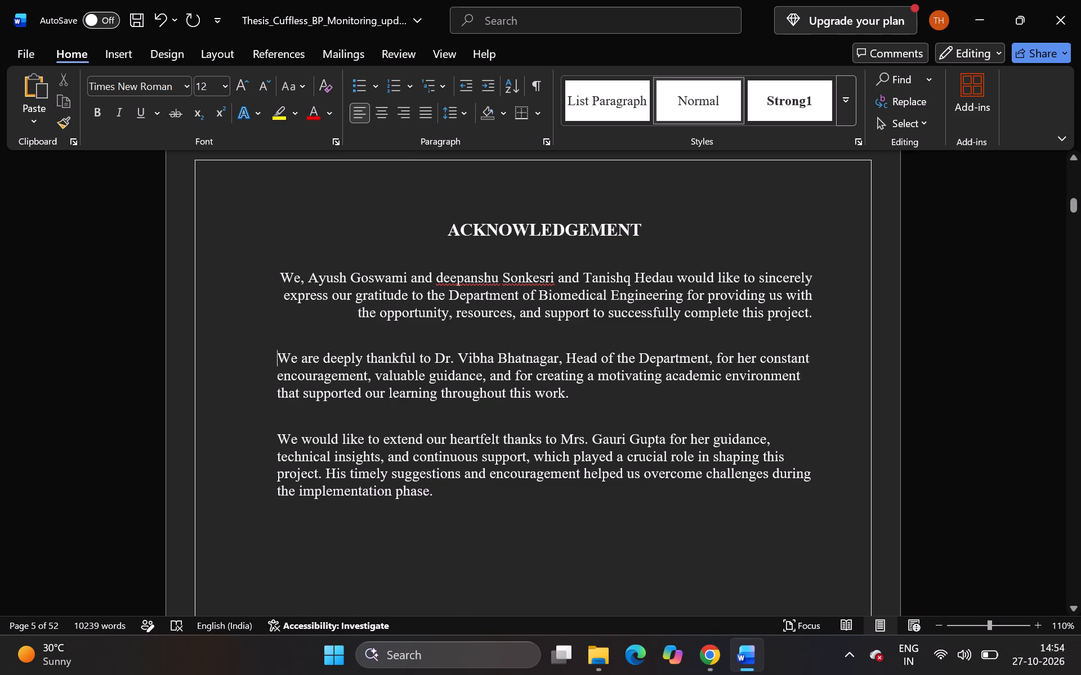
key("BackSpace")
key("Return")
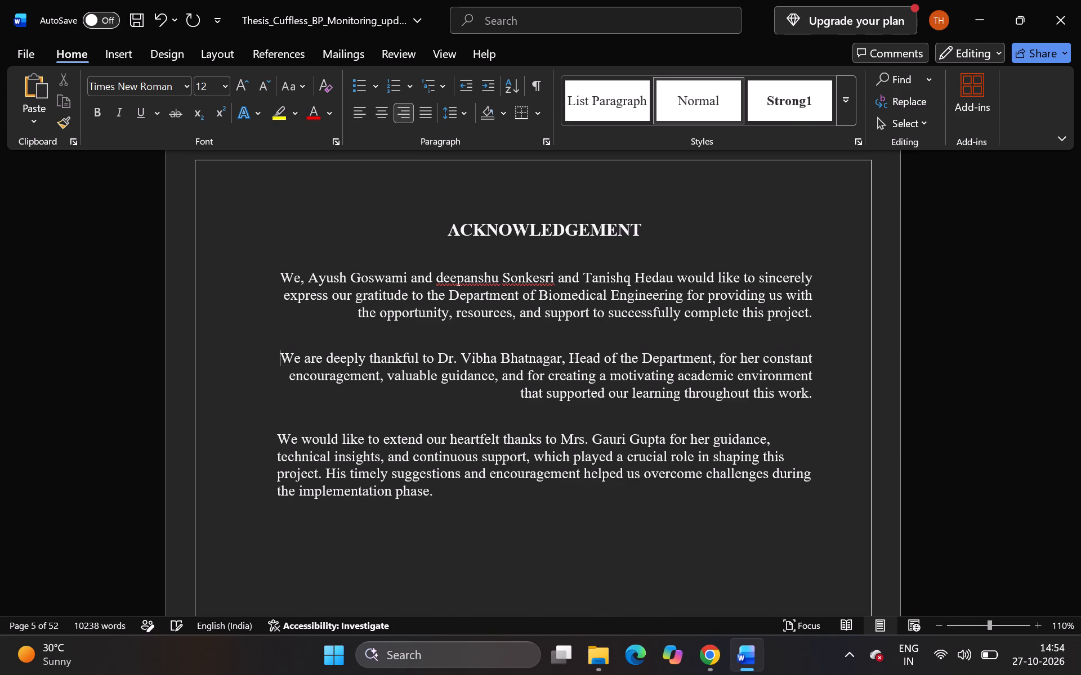
Remove the extra blank lines above the paragraph thanking faculty members and laboratory staff, separating it from the preceding one with one paragraph break.
scroll(381, 335, "down", 2)
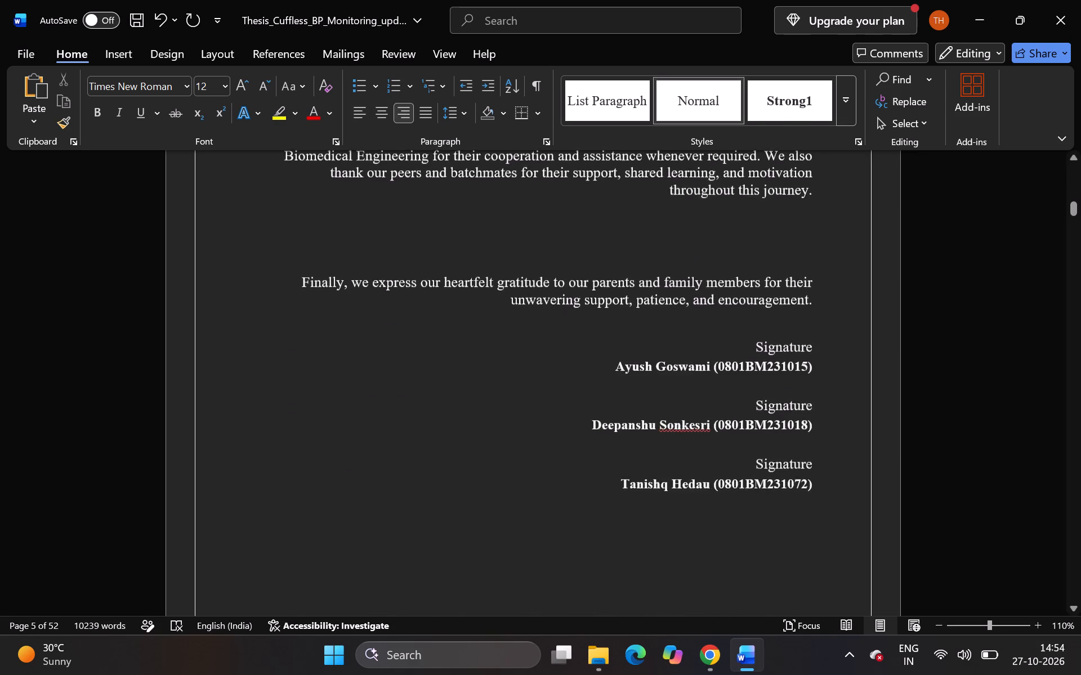
scroll(383, 417, "up", 2)
left_click(310, 543)
key("BackSpace")
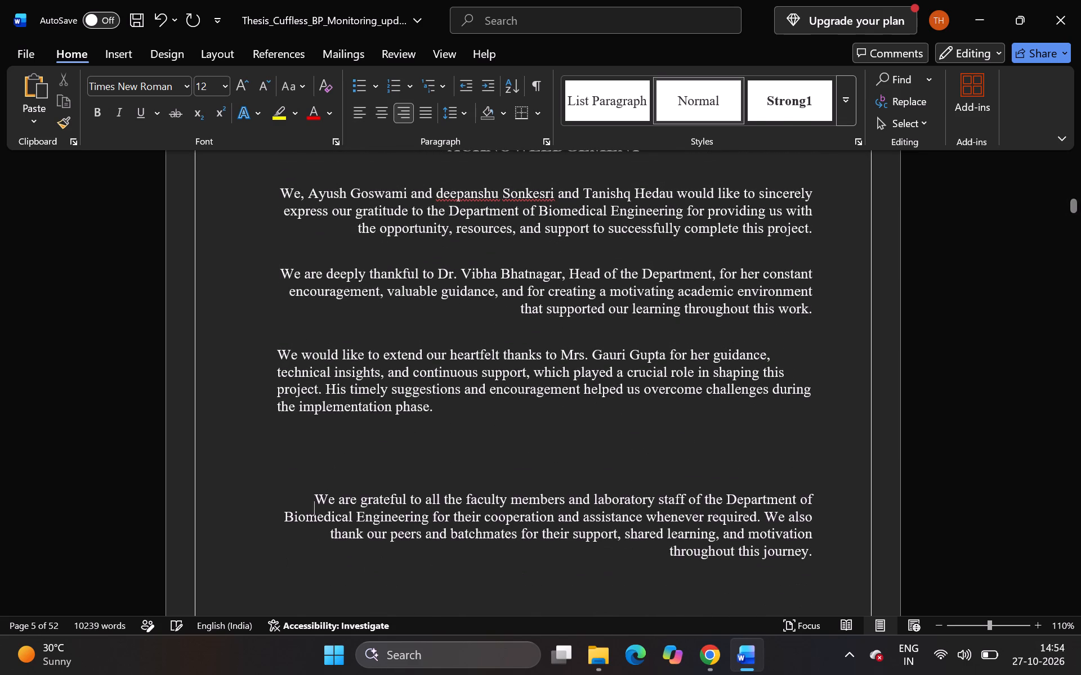
key("BackSpace")
key("BackSpace")
key("BackSpace")
key("BackSpace")
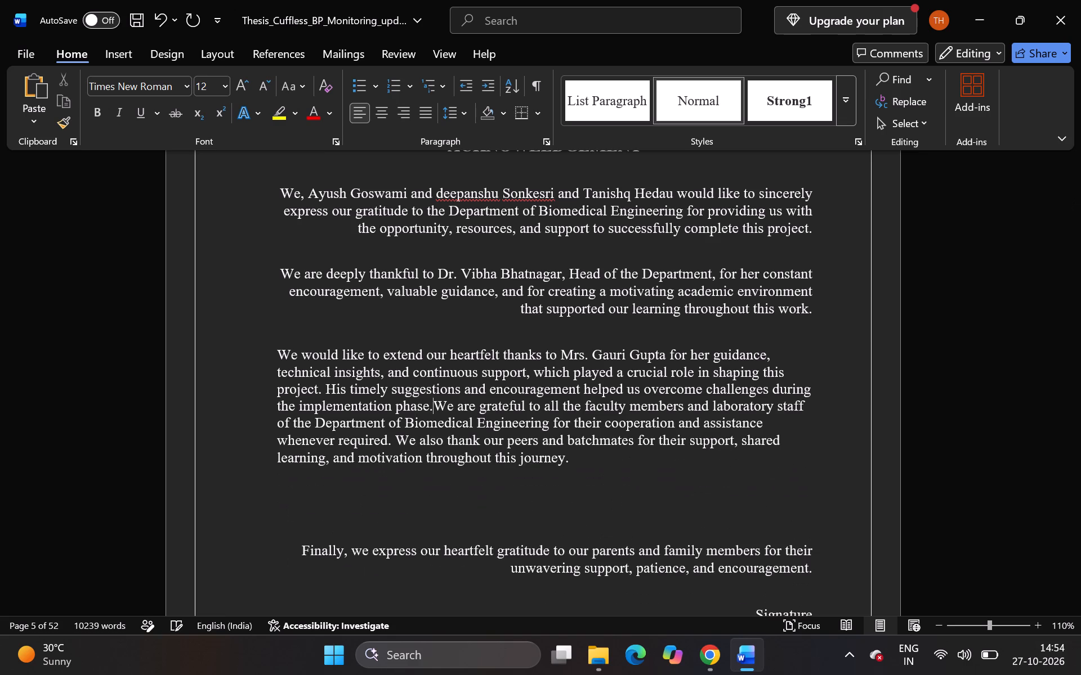
key("Return")
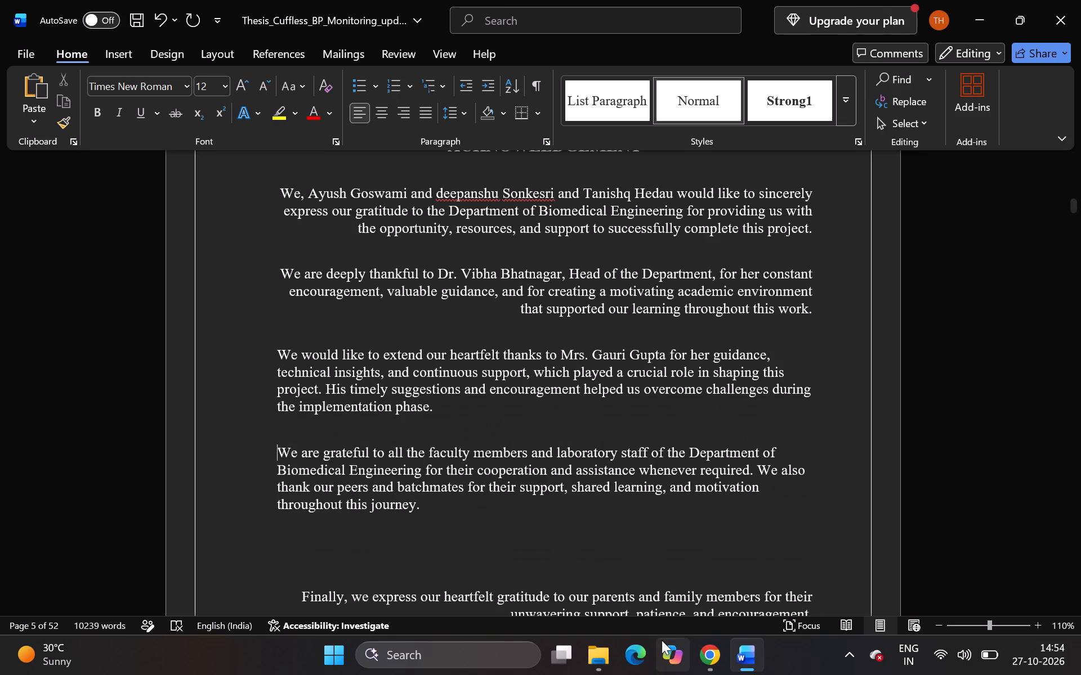
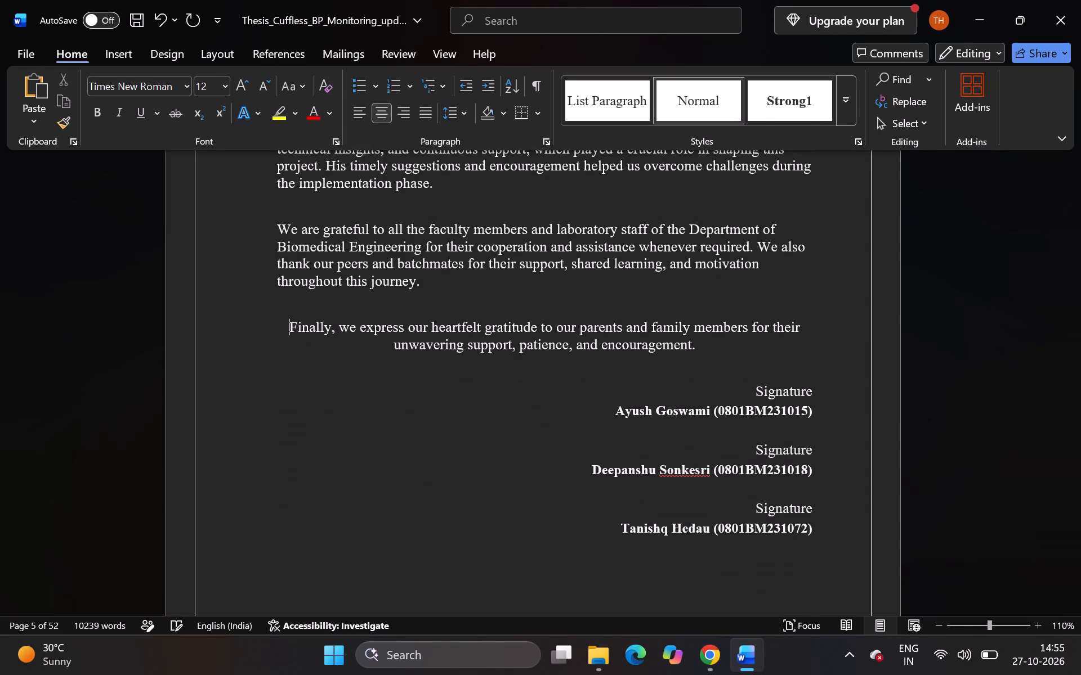
Rejoin the closing Acknowledgement paragraph beginning "Finally, we express" to the preceding text and split it off again as a left-aligned paragraph.
key("BackSpace")
key("BackSpace")
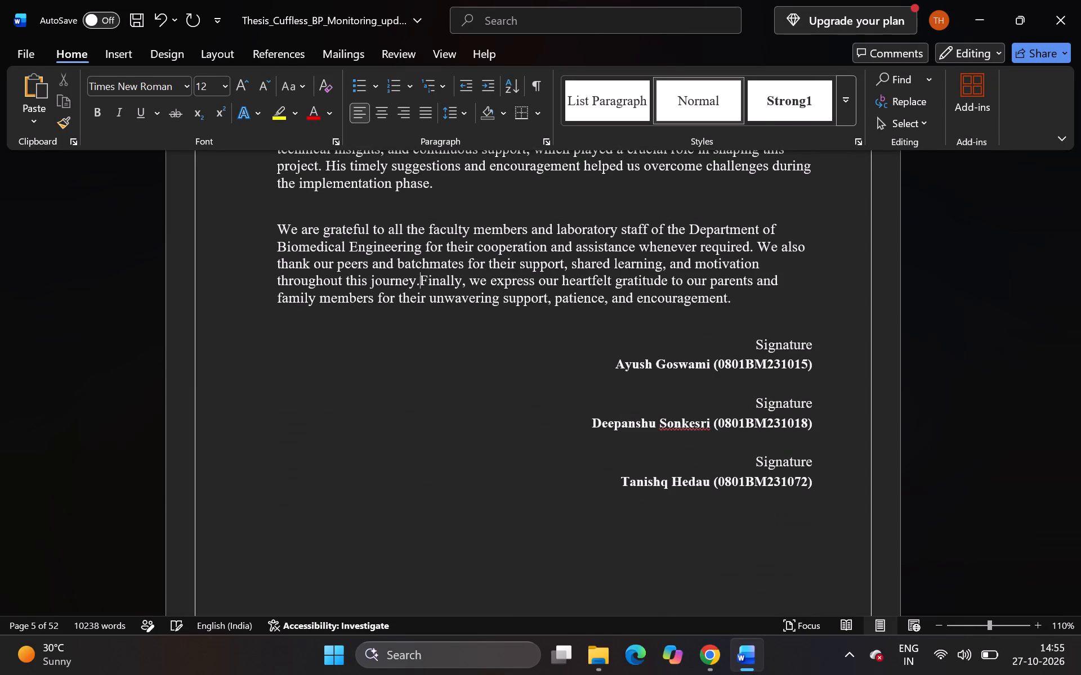
key("Return")
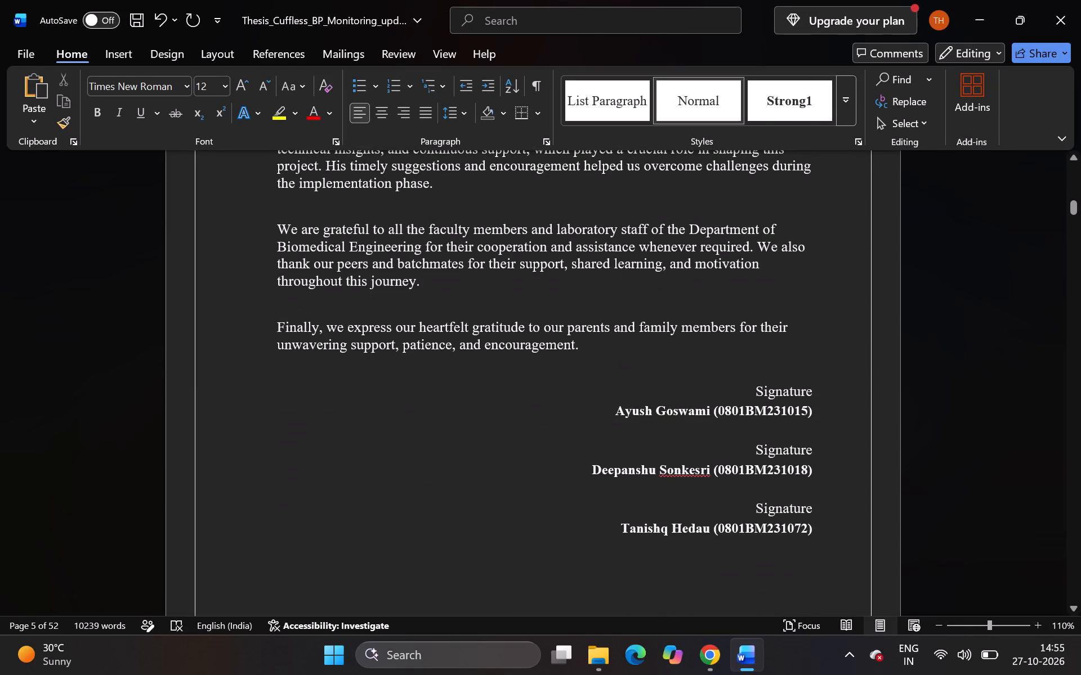
Check the signature spacing in the sample PDF in Chrome, and add two blank lines above the second and third signature blocks in the Word thesis.
left_click(711, 655)
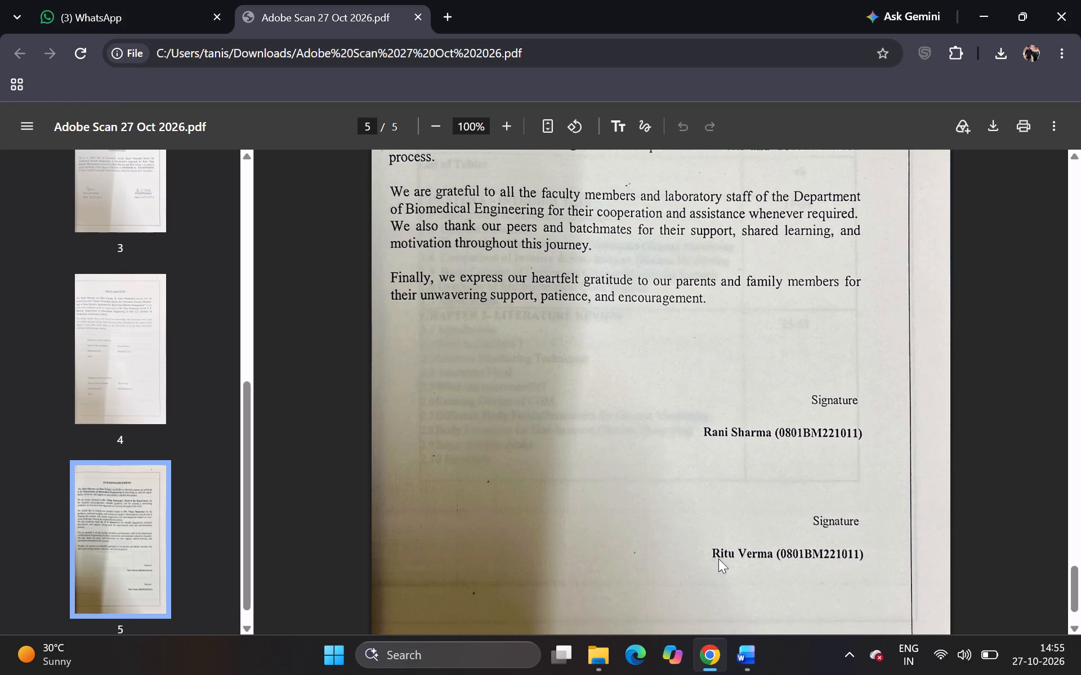
scroll(760, 462, "down", 1)
left_click(745, 662)
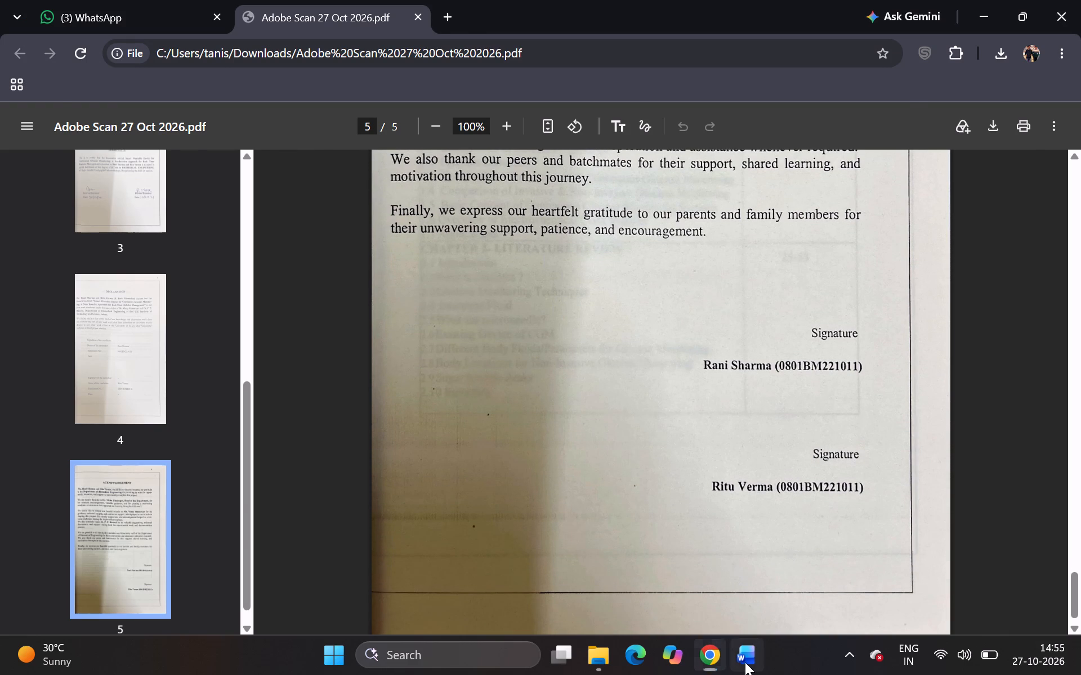
left_click(756, 447)
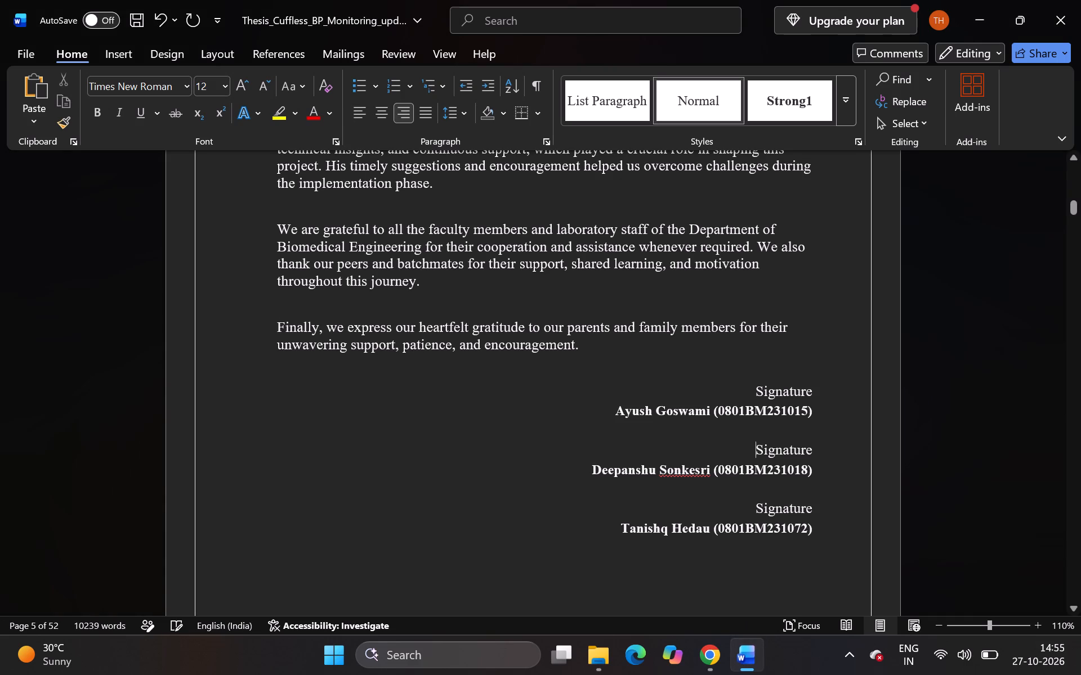
key("Return")
scroll(753, 447, "down", 2)
scroll(740, 309, "up", 1)
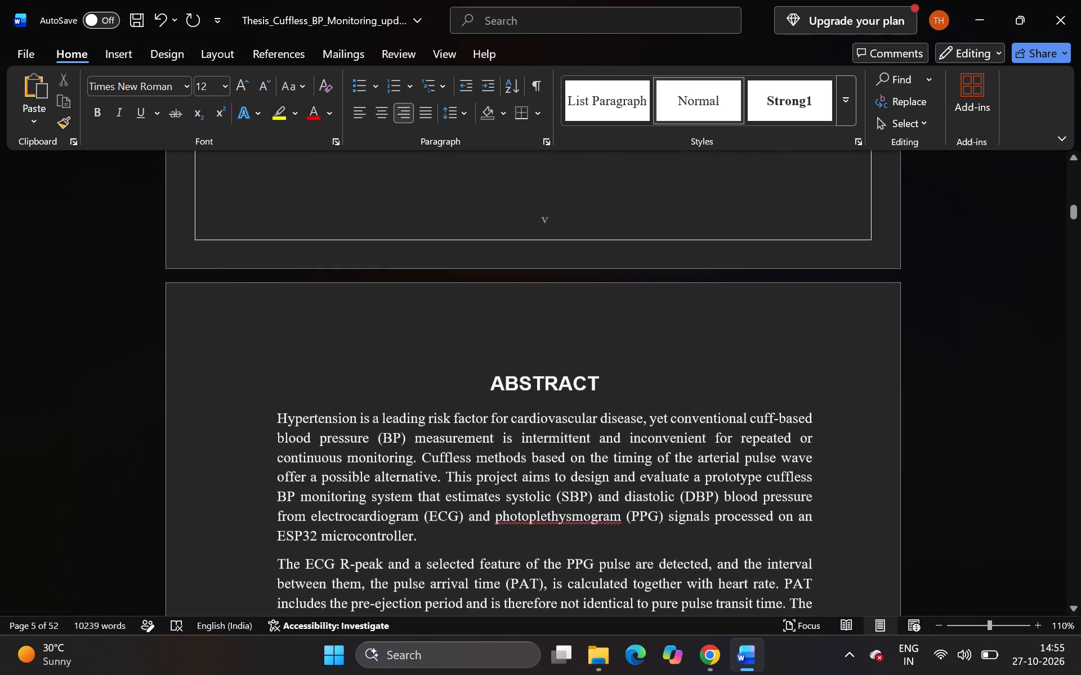
scroll(740, 309, "up", 1)
left_click(750, 239)
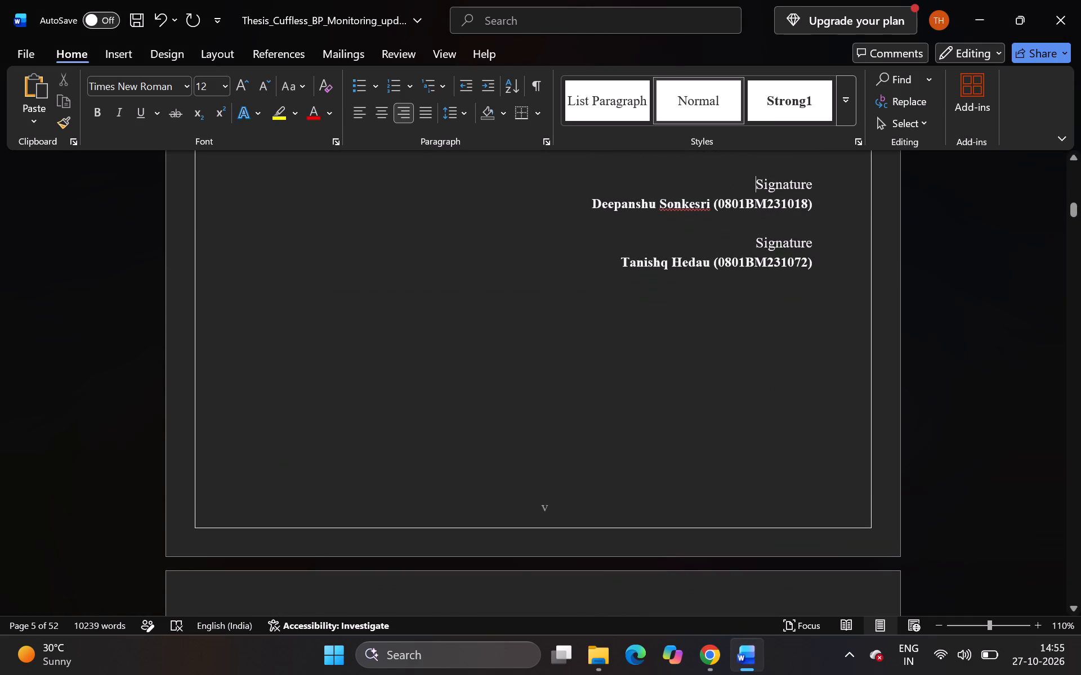
key("Return")
key("Return")
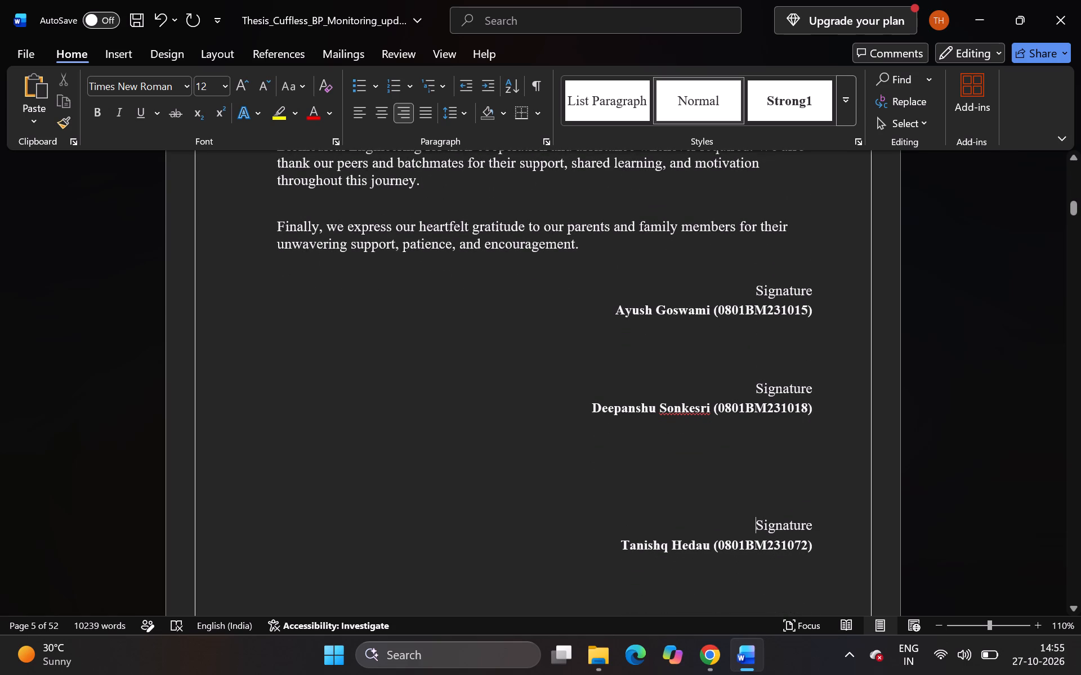
left_click(757, 384)
key("Return")
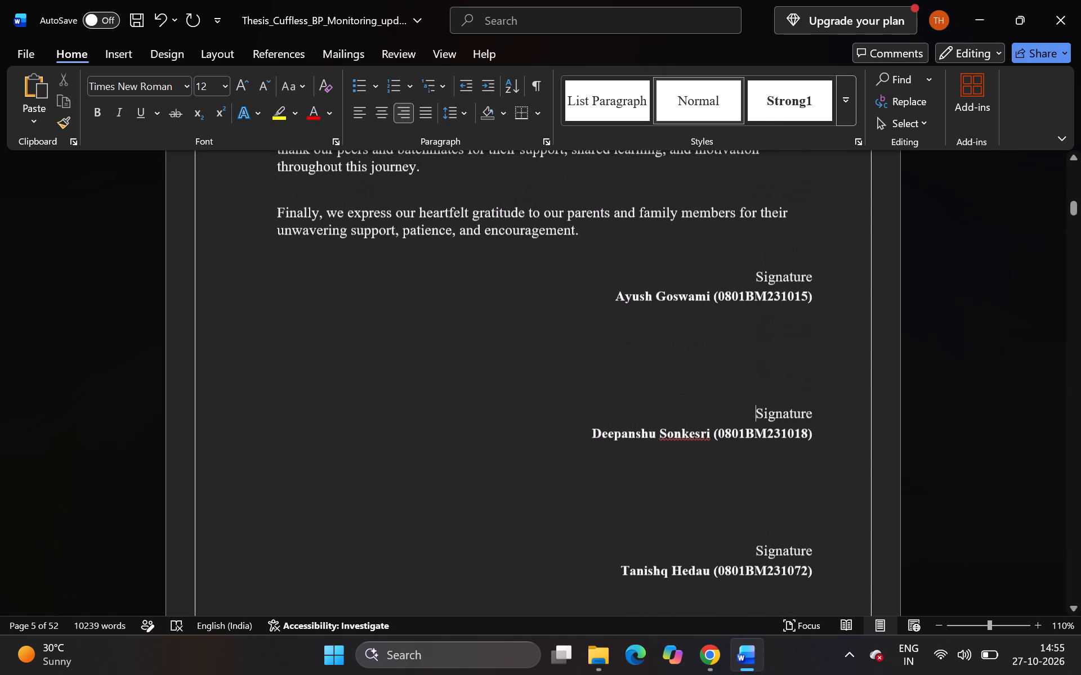
Add one blank line between the closing Acknowledgement paragraph and the first signature block.
left_click(754, 267)
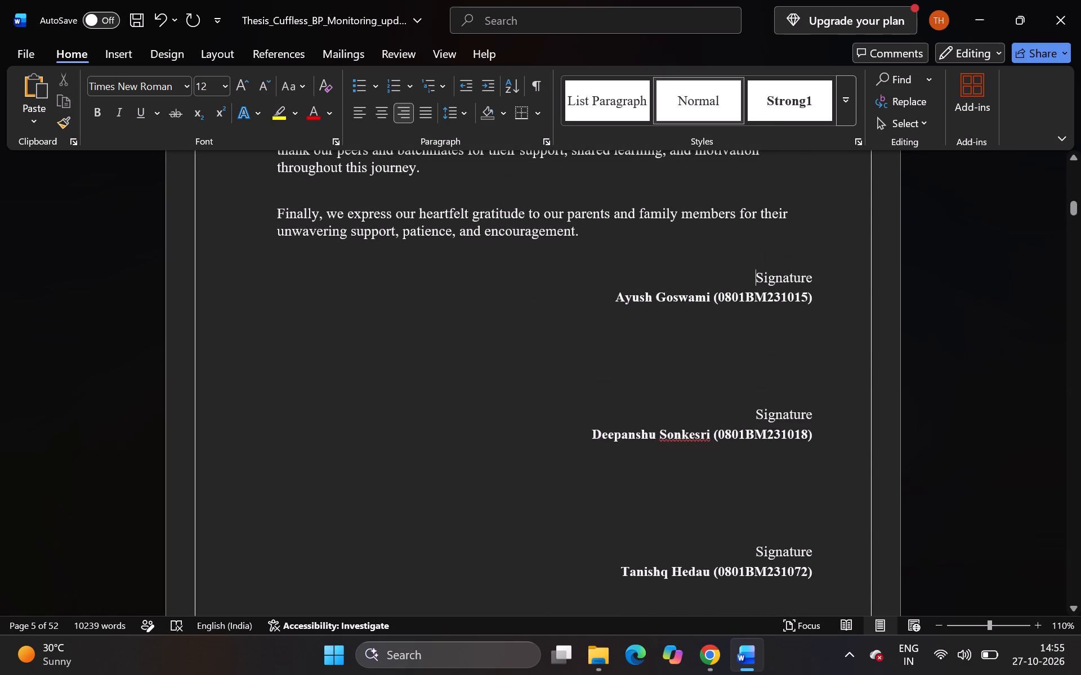
key("Return")
scroll(754, 267, "down", 2)
scroll(754, 267, "up", 2)
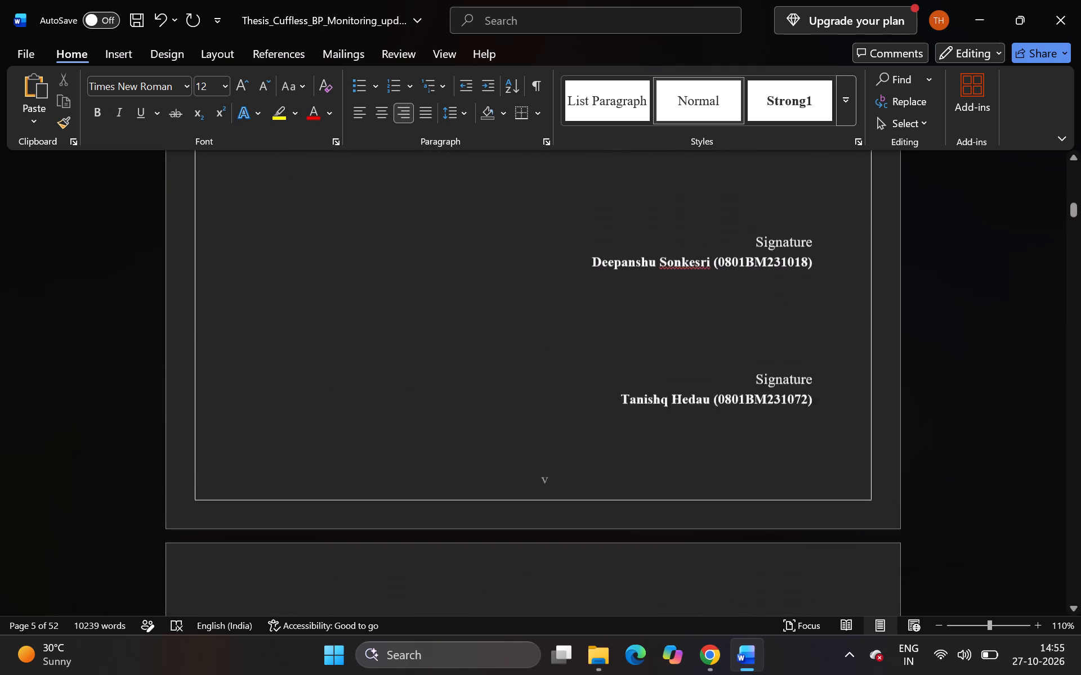
Bring up the Save As options for the revised thesis document.
scroll(726, 289, "down", 3)
scroll(726, 289, "down", 18)
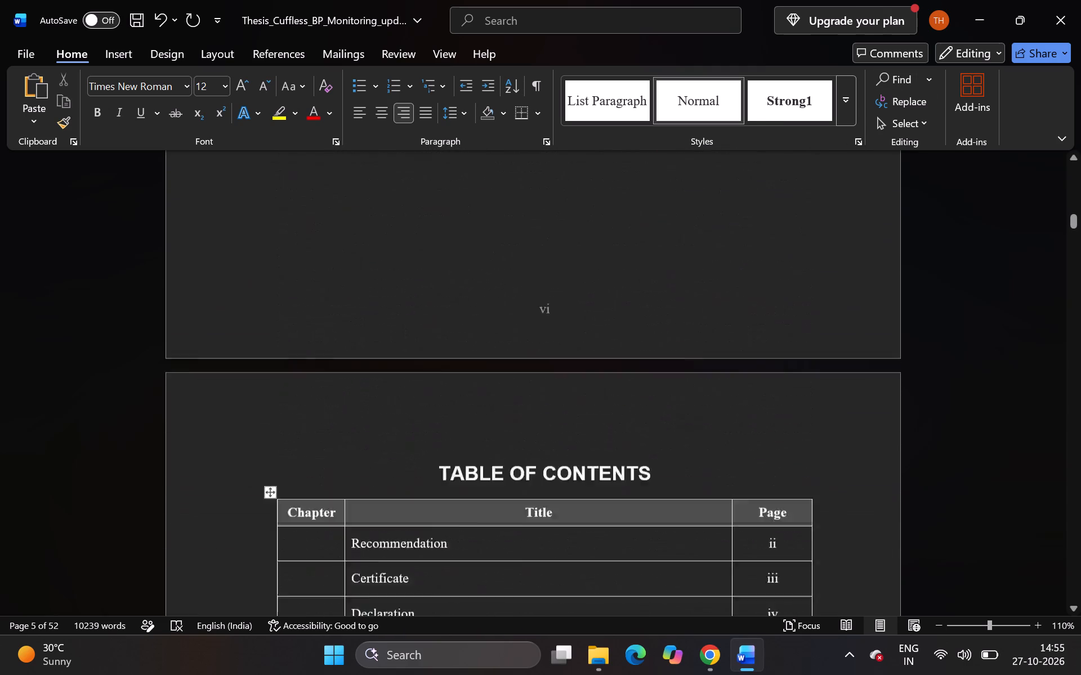
scroll(726, 289, "down", 20)
scroll(726, 289, "down", 20)
scroll(726, 289, "down", 20)
scroll(726, 289, "down", 3)
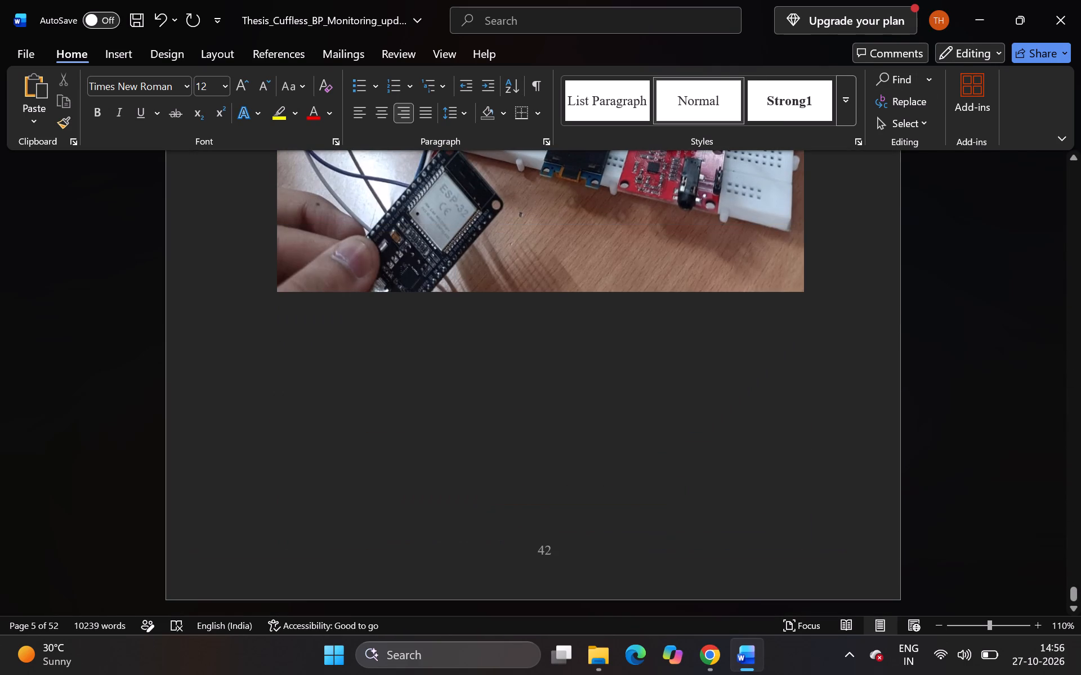
left_click(24, 42)
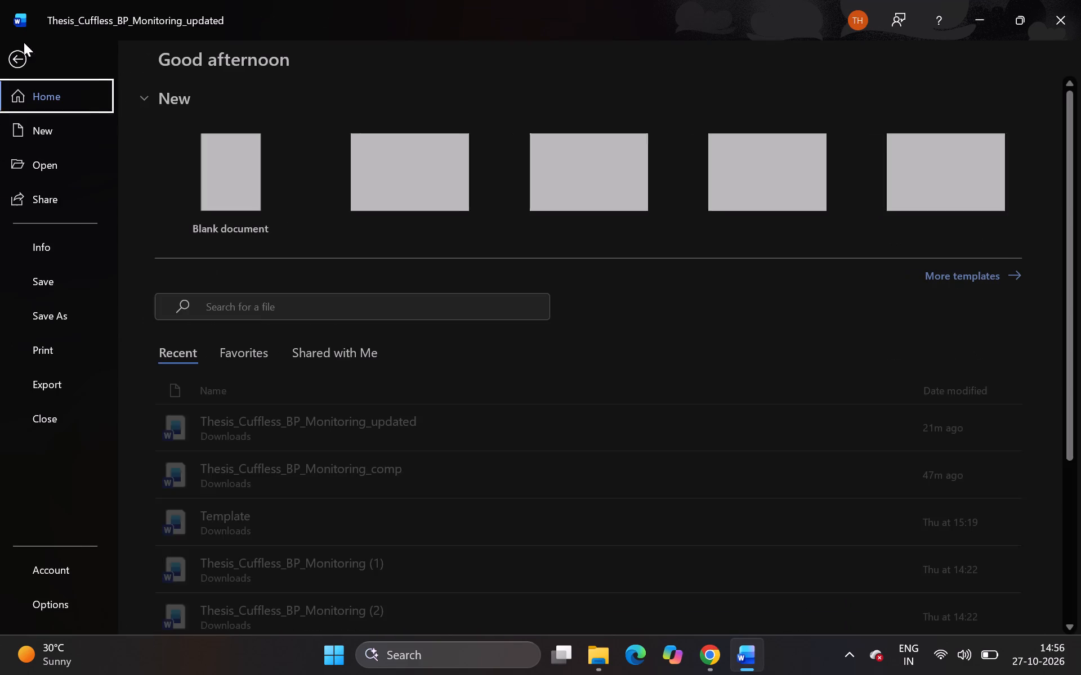
left_click(50, 317)
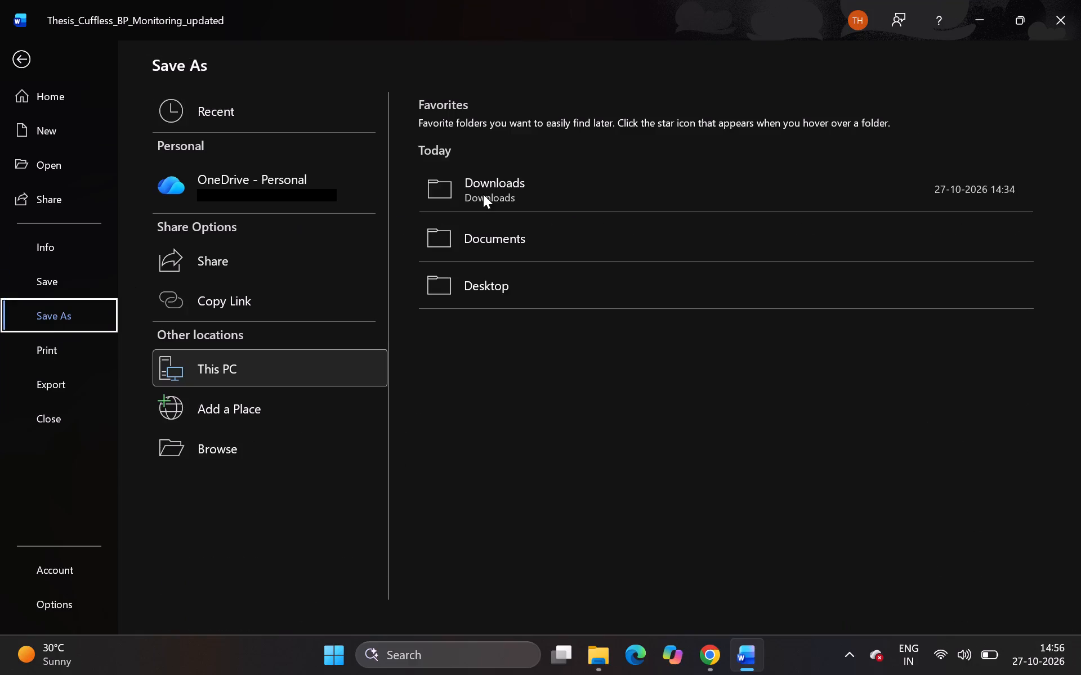
Save the thesis to the Downloads folder as a Word Document named Thesis_Cuffless_BP_Monitoring_updated.
left_click(556, 188)
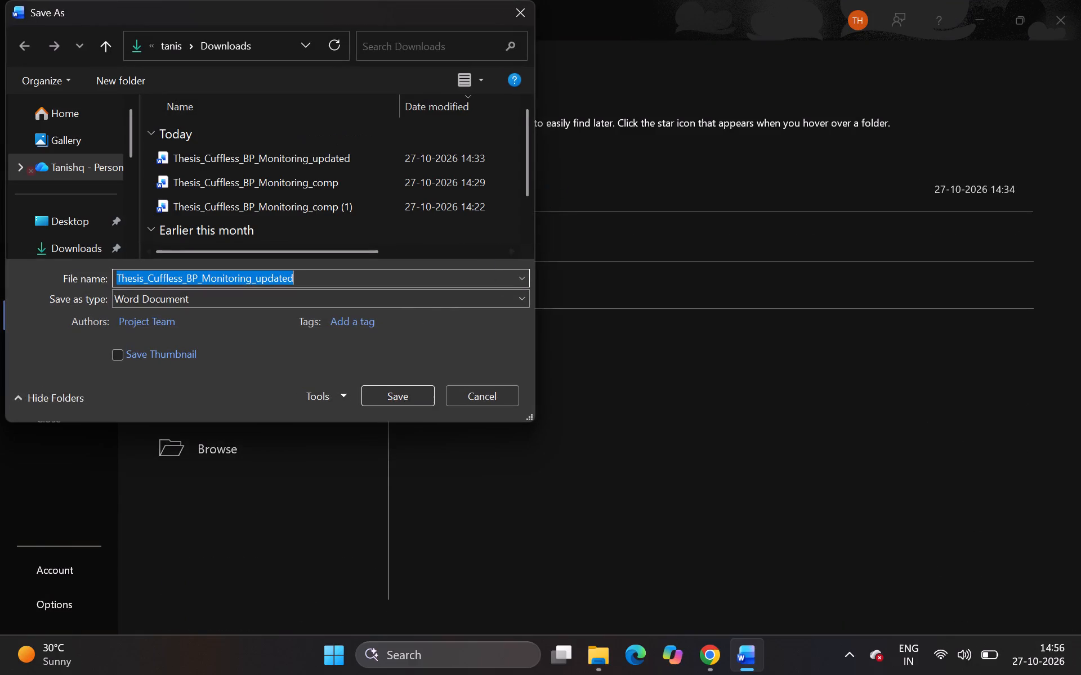
left_click(358, 281)
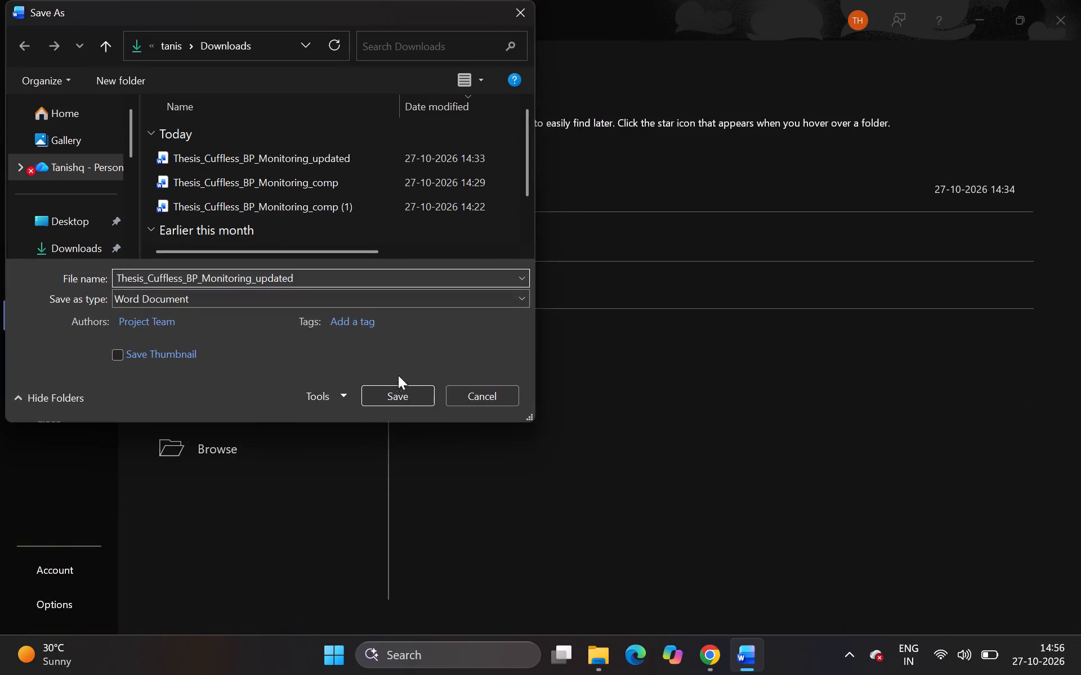
left_click(407, 393)
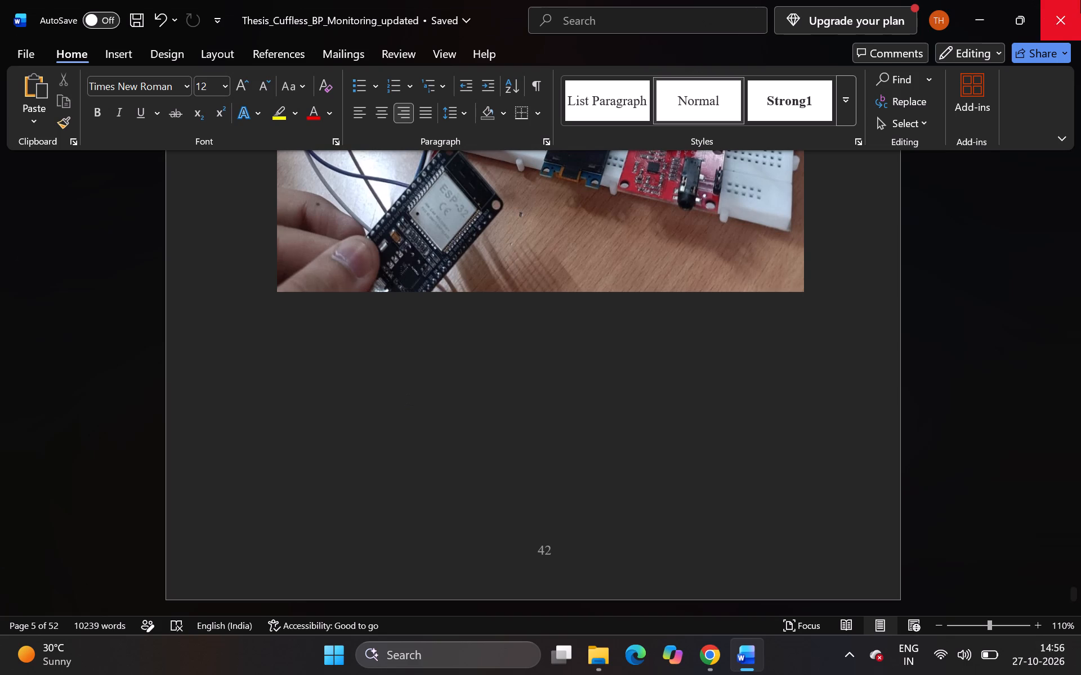
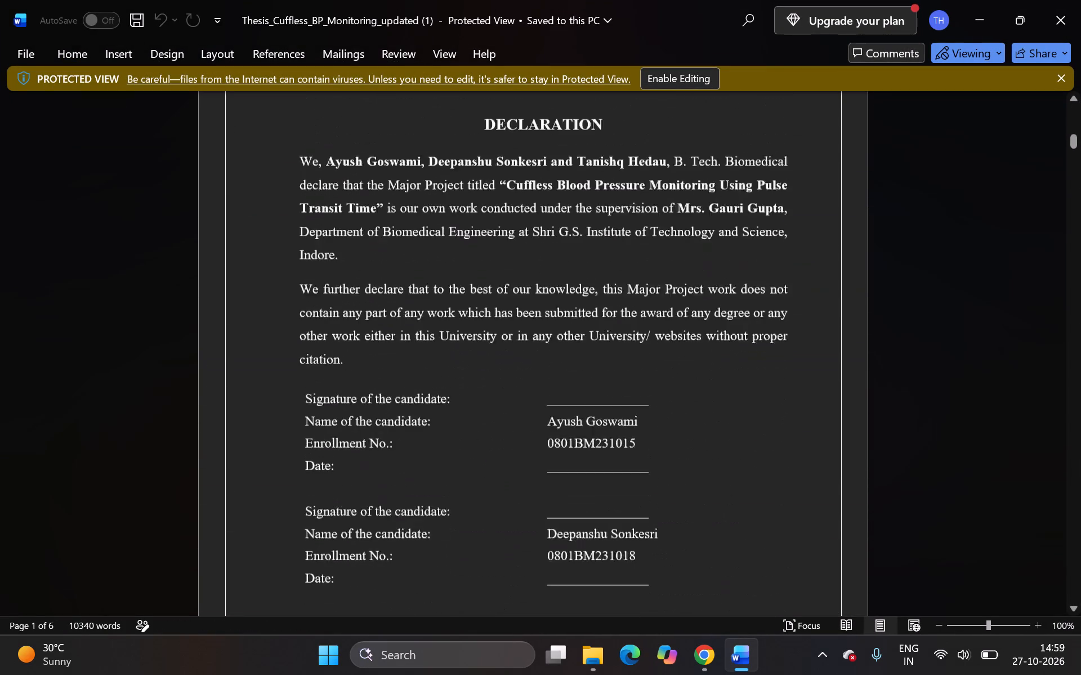
Review the Certificate, Declaration and Acknowledgement pages of the saved thesis copy, checking paragraph alignment and signature spacing.
scroll(810, 371, "right", 2)
scroll(810, 371, "down", 4)
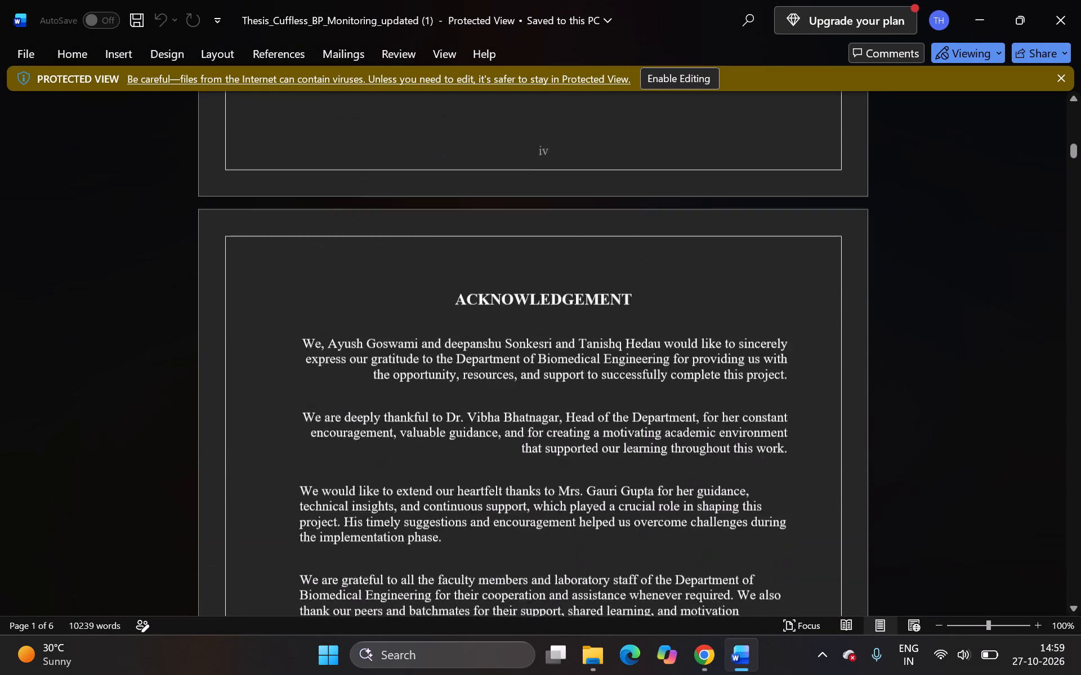
scroll(810, 371, "down", 1)
scroll(810, 371, "up", 7)
scroll(780, 401, "down", 5)
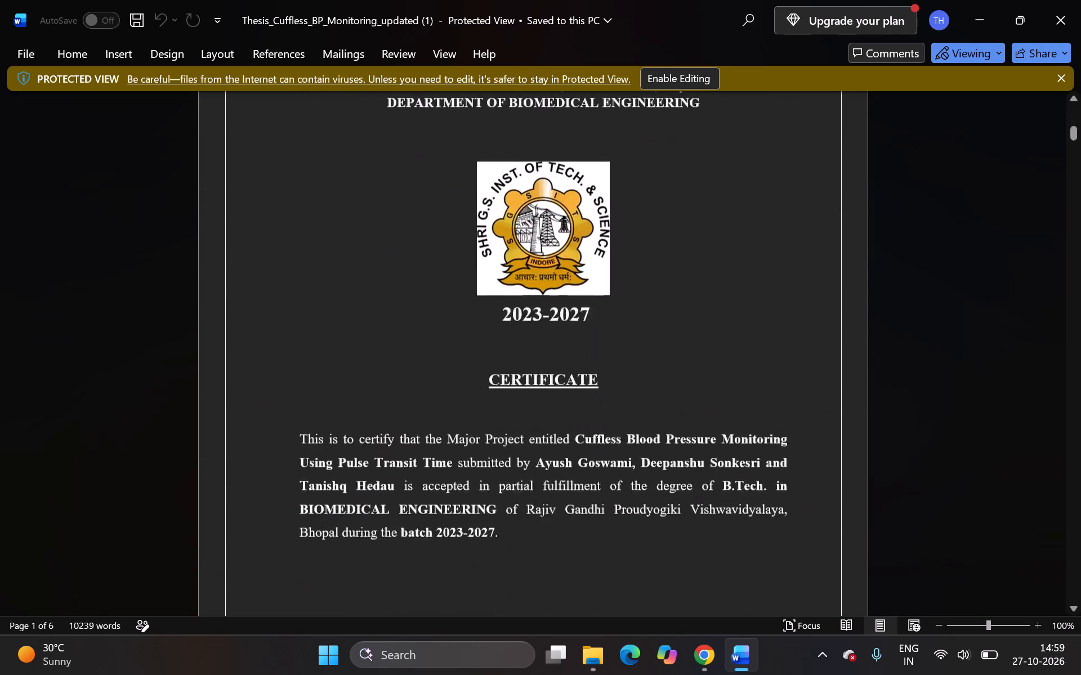
scroll(780, 401, "down", 4)
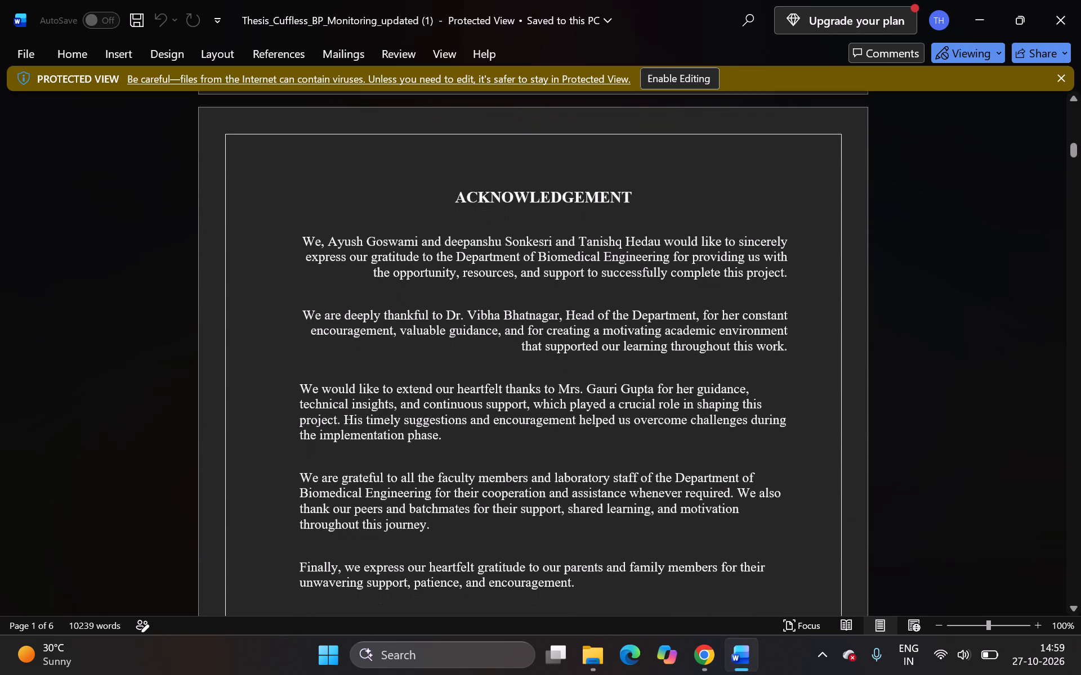
scroll(780, 401, "down", 1)
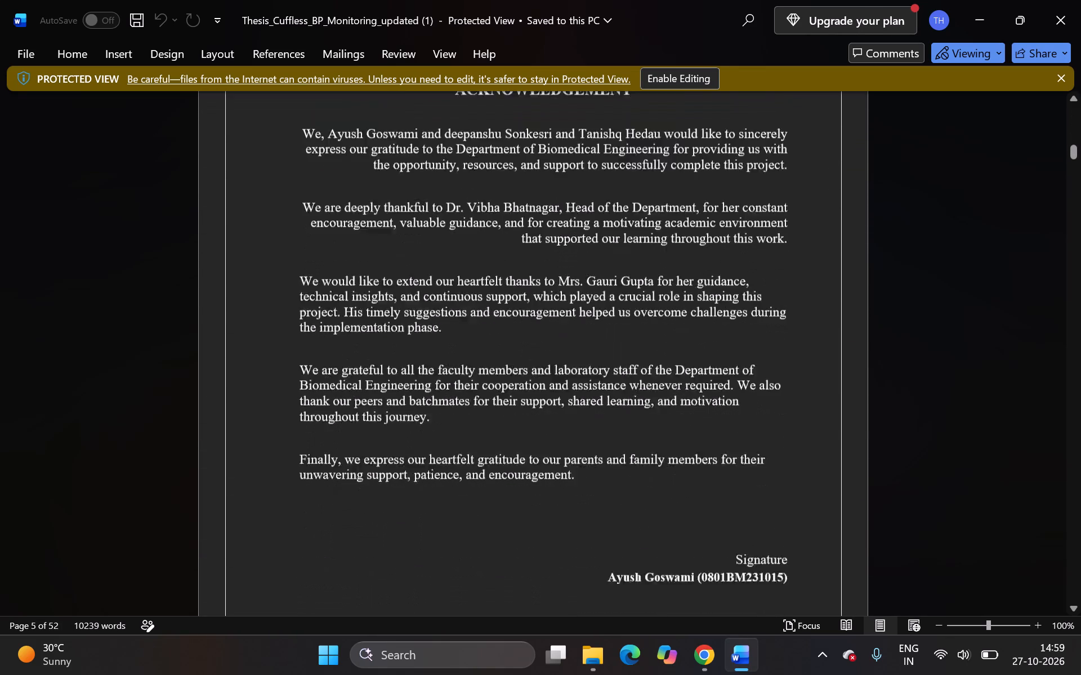
scroll(780, 401, "down", 2)
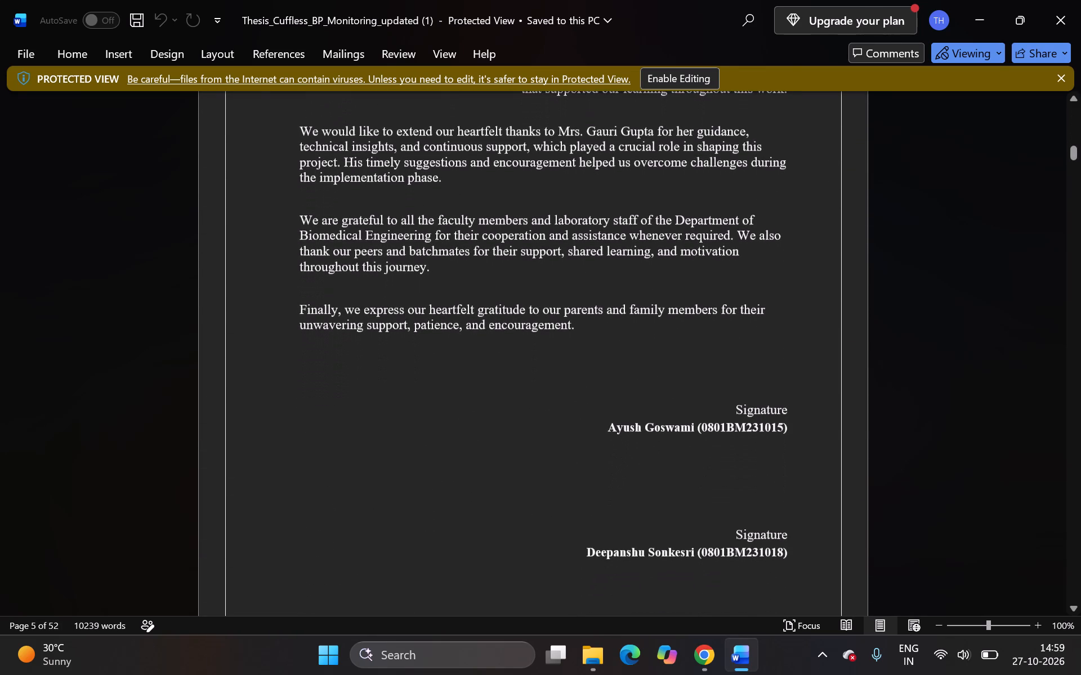
scroll(780, 401, "right", 1)
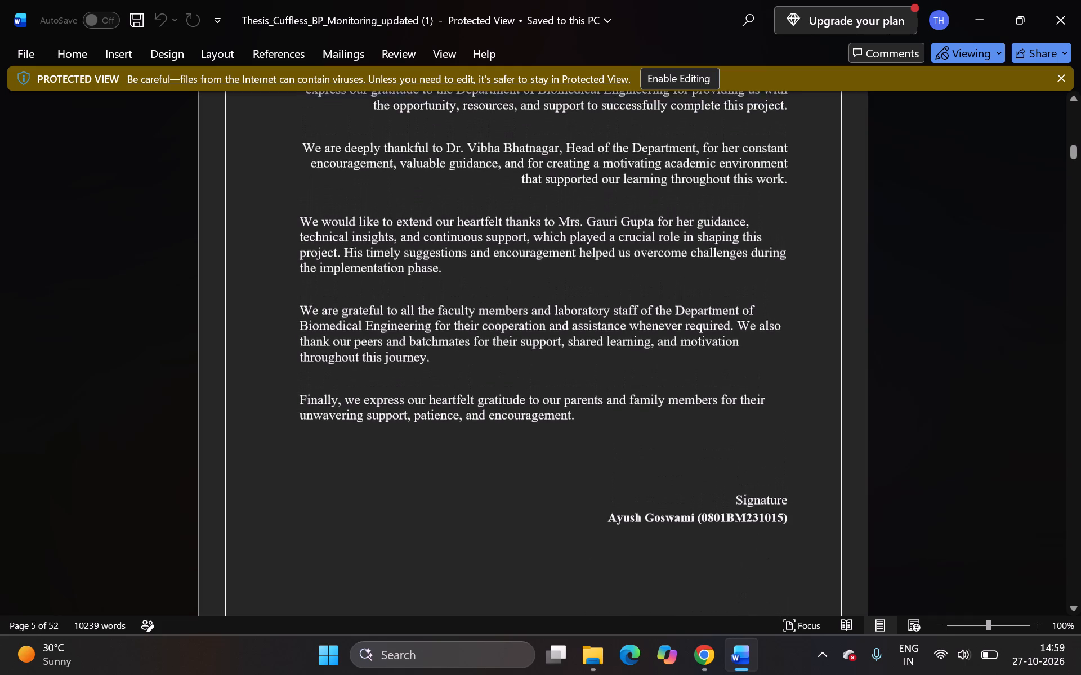
scroll(780, 401, "right", 1)
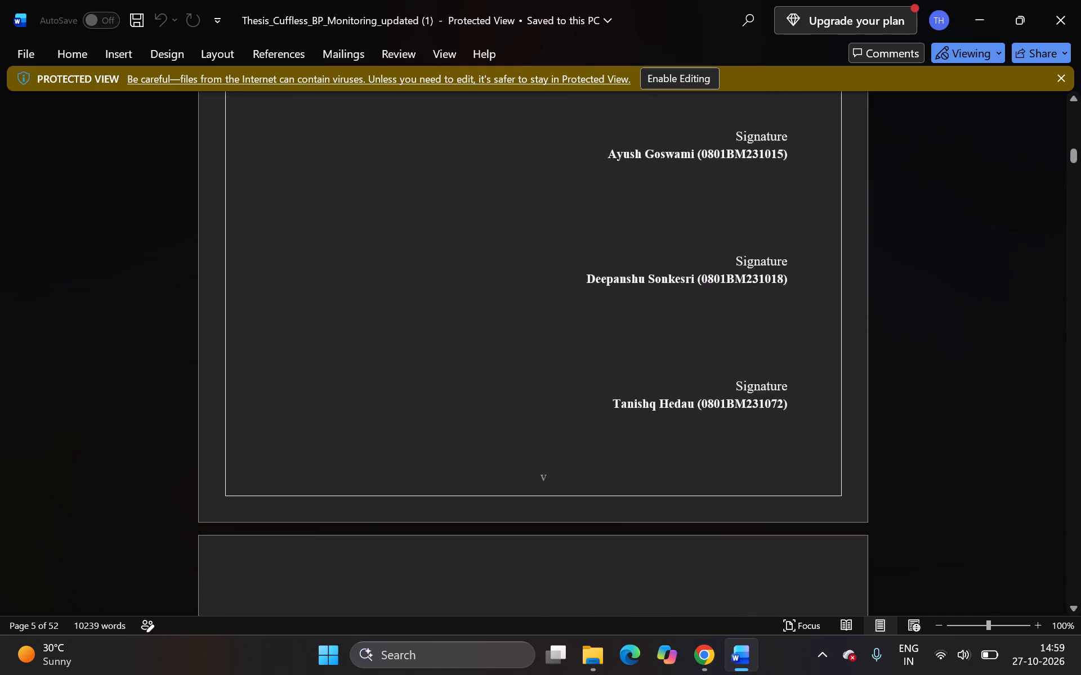
scroll(657, 380, "up", 2)
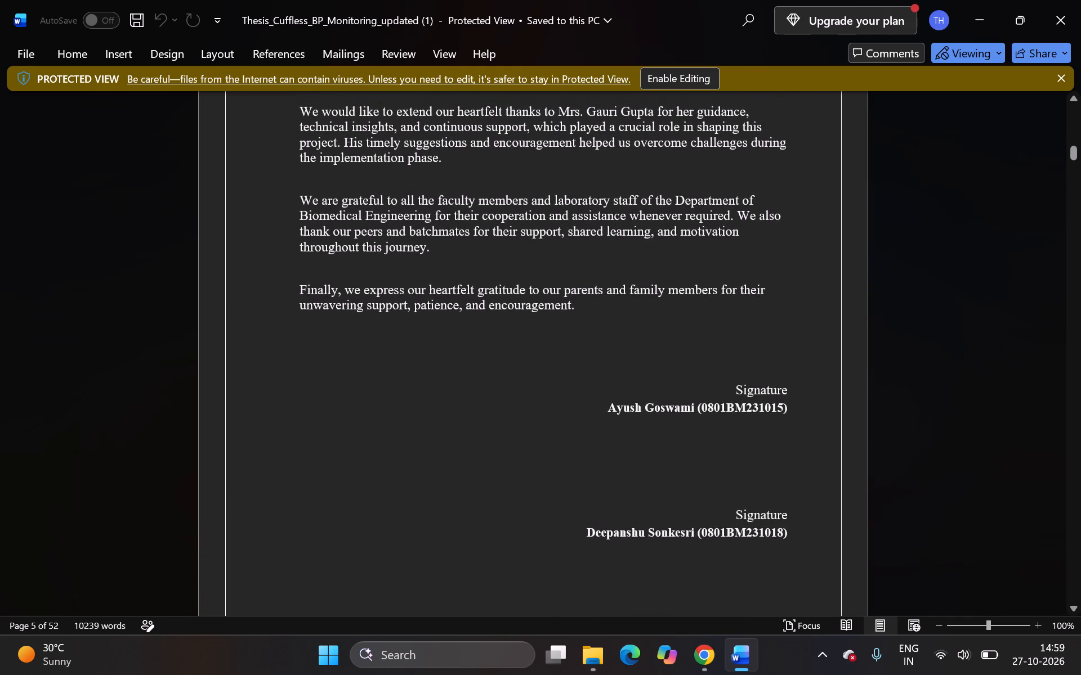
scroll(657, 380, "up", 2)
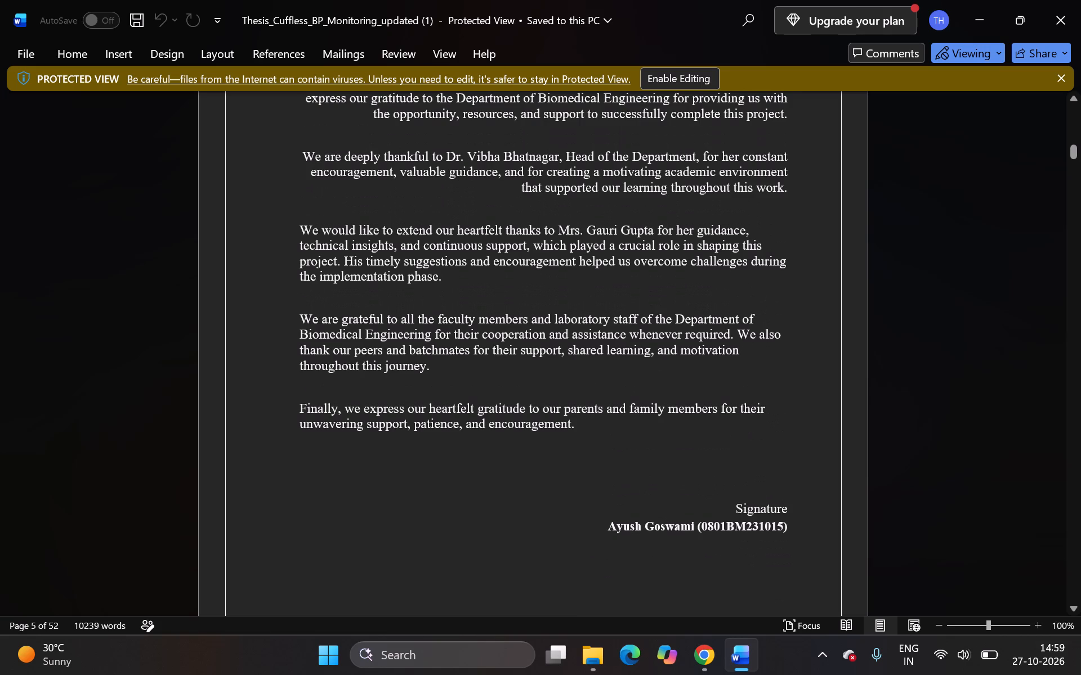
scroll(664, 418, "up", 2)
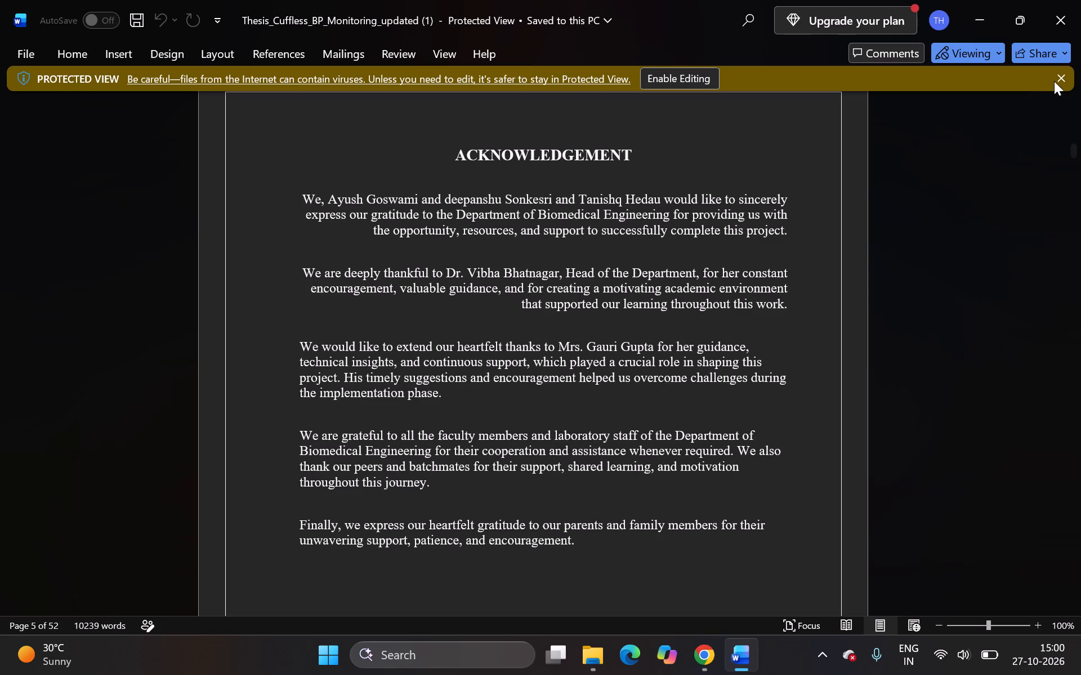
Enable editing for the protected thesis copy and return to its Acknowledgement page.
left_click(676, 82)
scroll(618, 375, "down", 2)
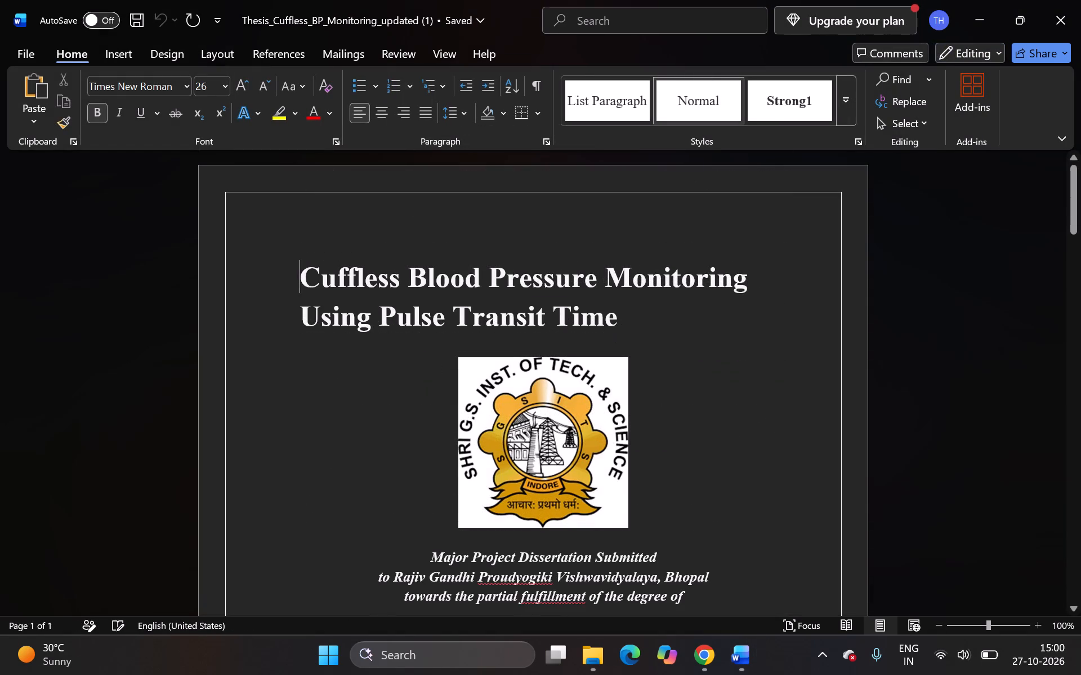
scroll(618, 375, "down", 8)
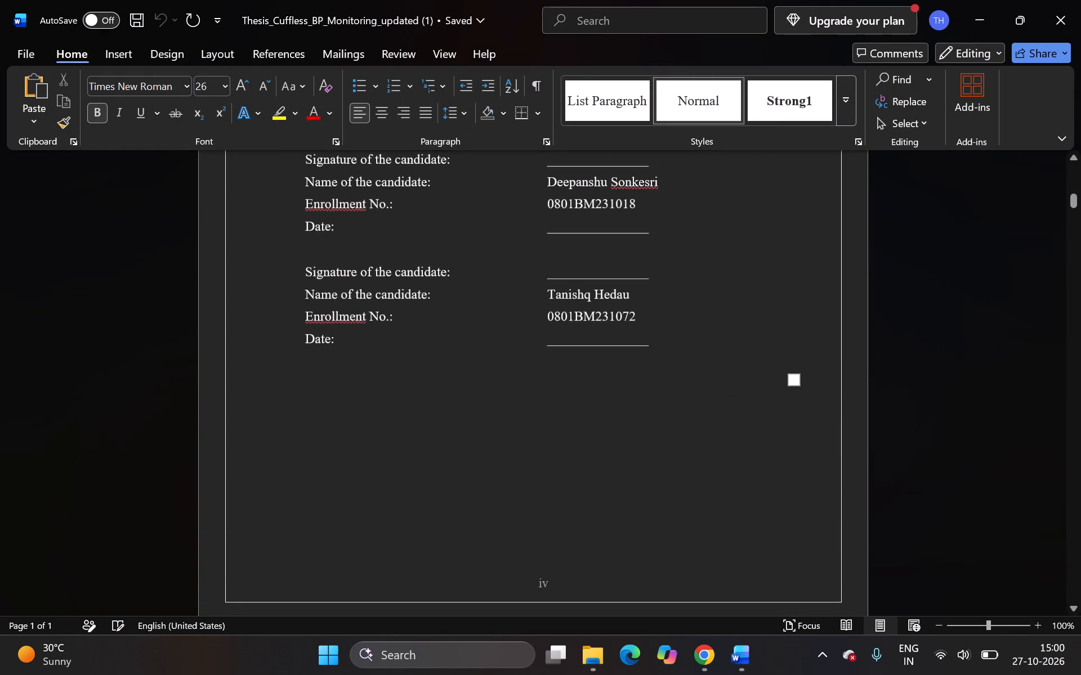
scroll(618, 375, "down", 3)
scroll(618, 375, "up", 1)
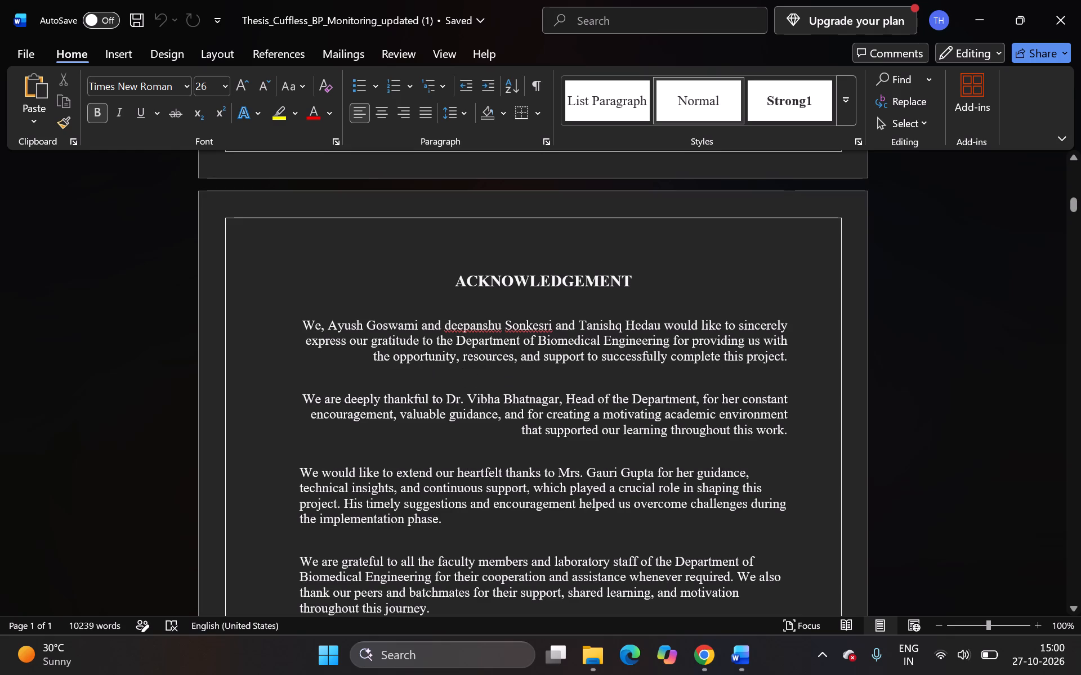
scroll(365, 380, "down", 1)
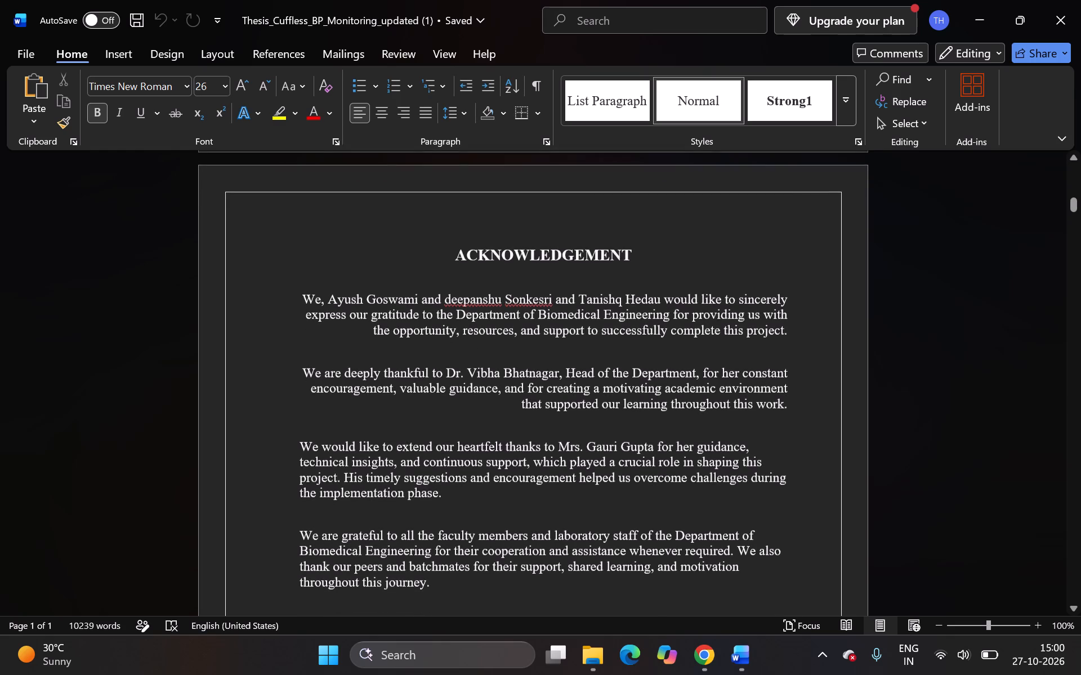
scroll(365, 380, "down", 1)
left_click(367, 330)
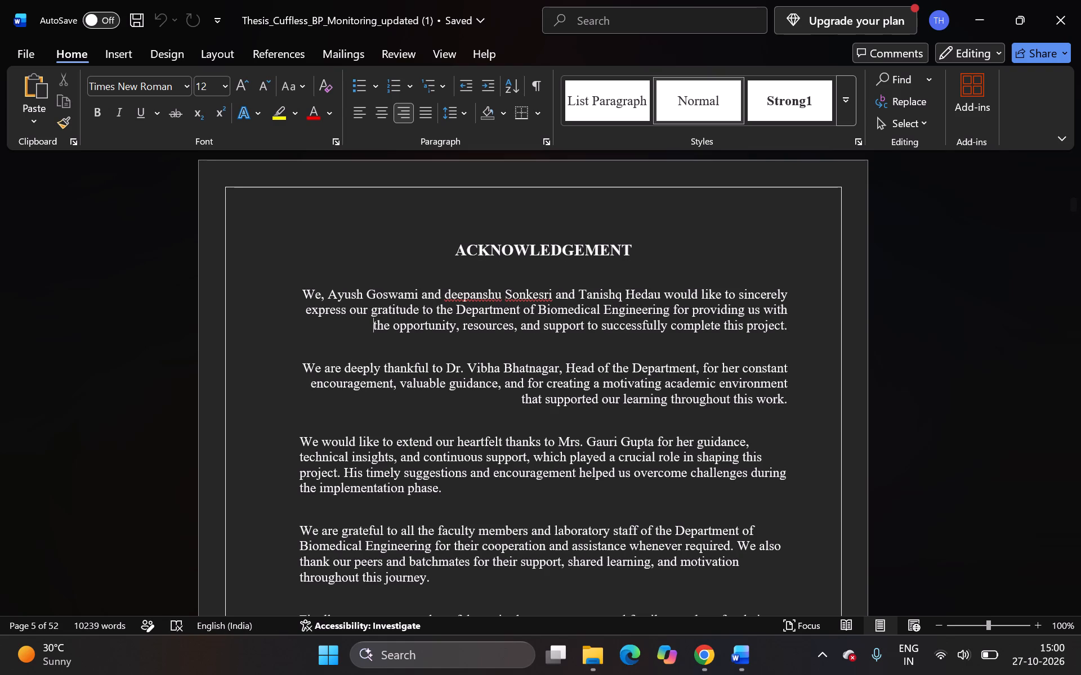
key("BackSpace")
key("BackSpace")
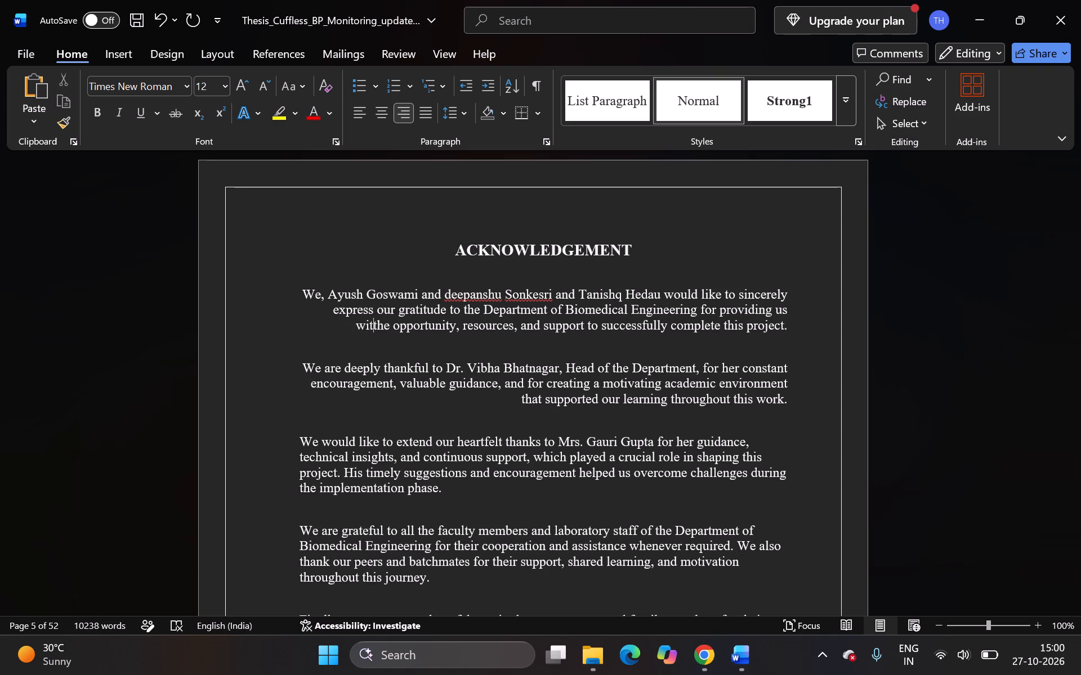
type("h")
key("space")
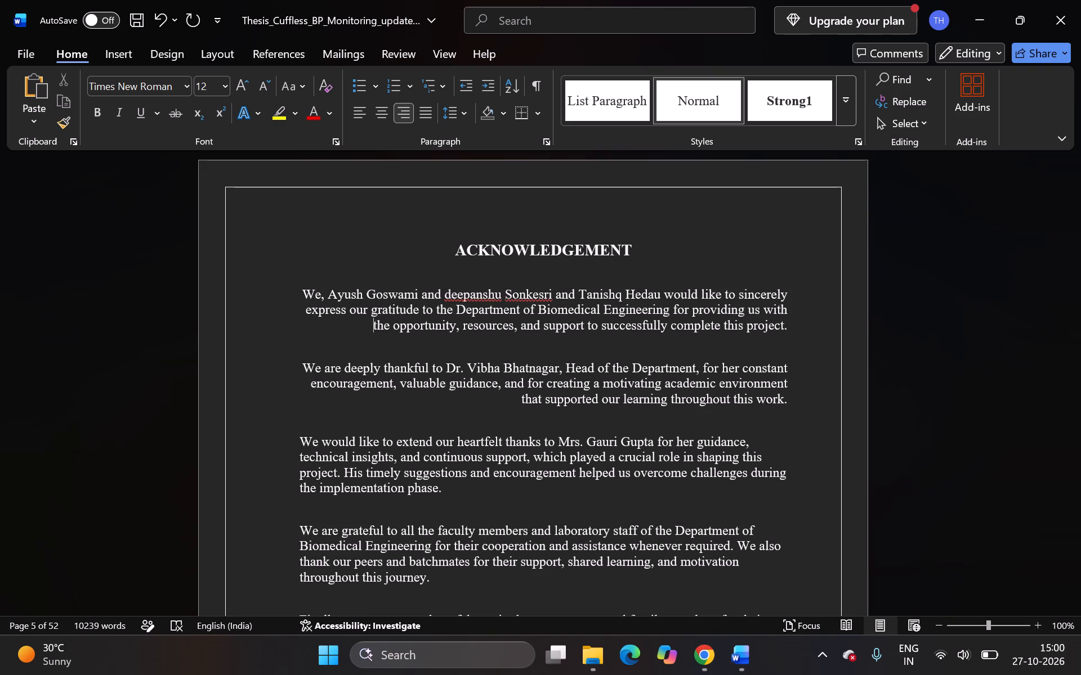
Left-align the first two Acknowledgement paragraphs, beginning "We, " and "We are deeply thankful".
key("Left")
key("Left")
key("Right")
left_click(359, 115)
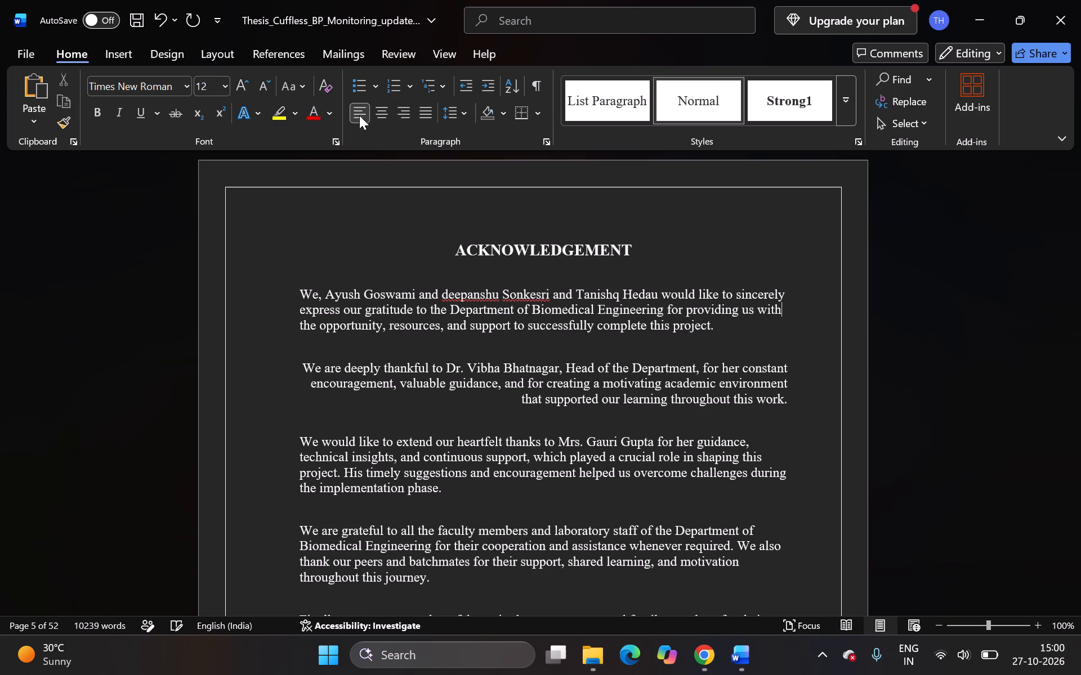
left_click(302, 371)
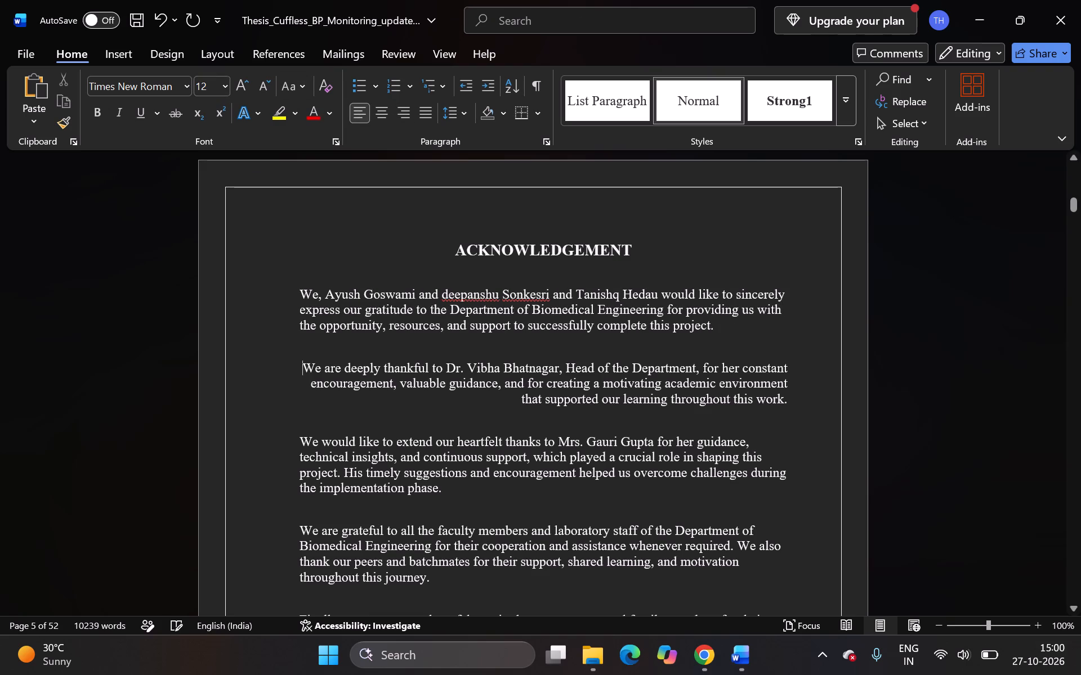
left_click(361, 118)
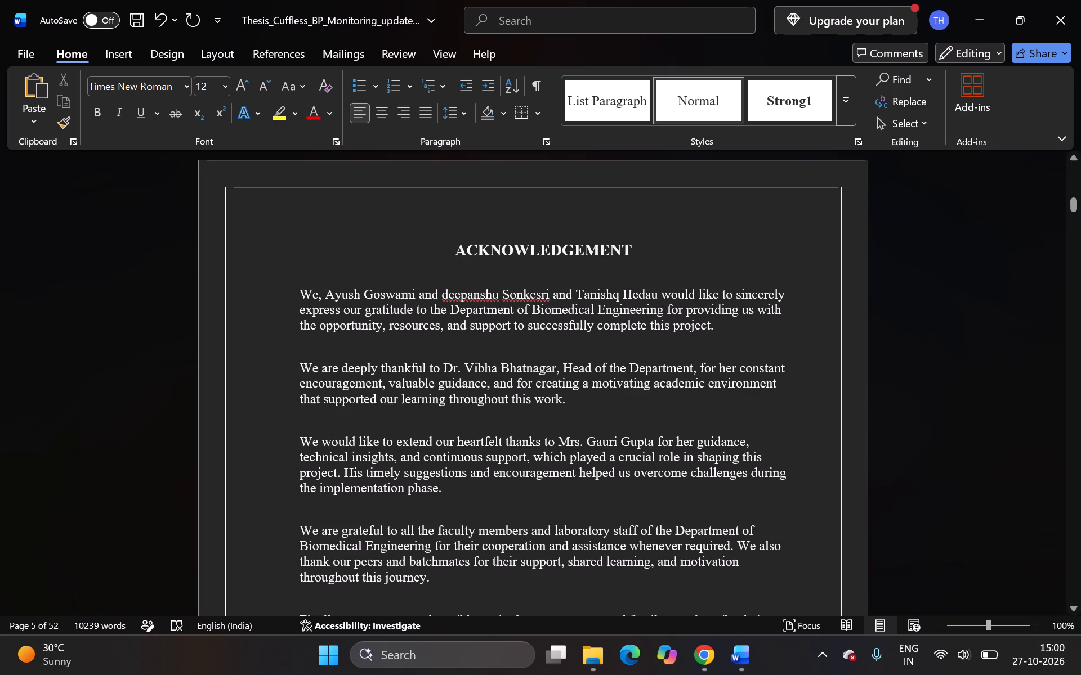
scroll(343, 400, "down", 2)
scroll(343, 400, "up", 1)
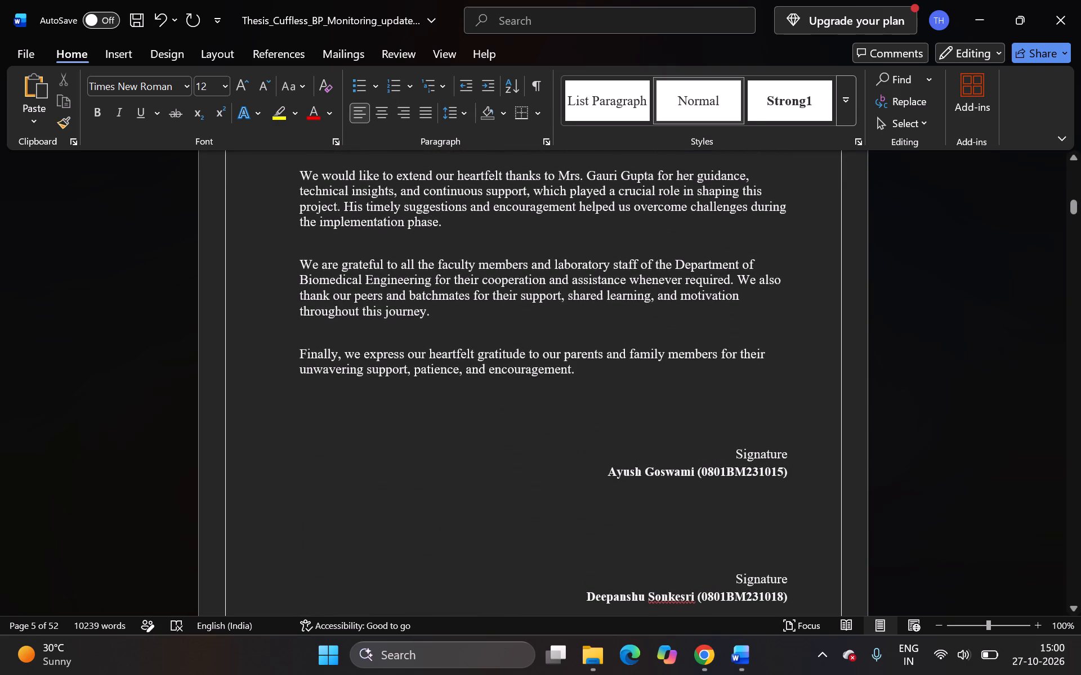
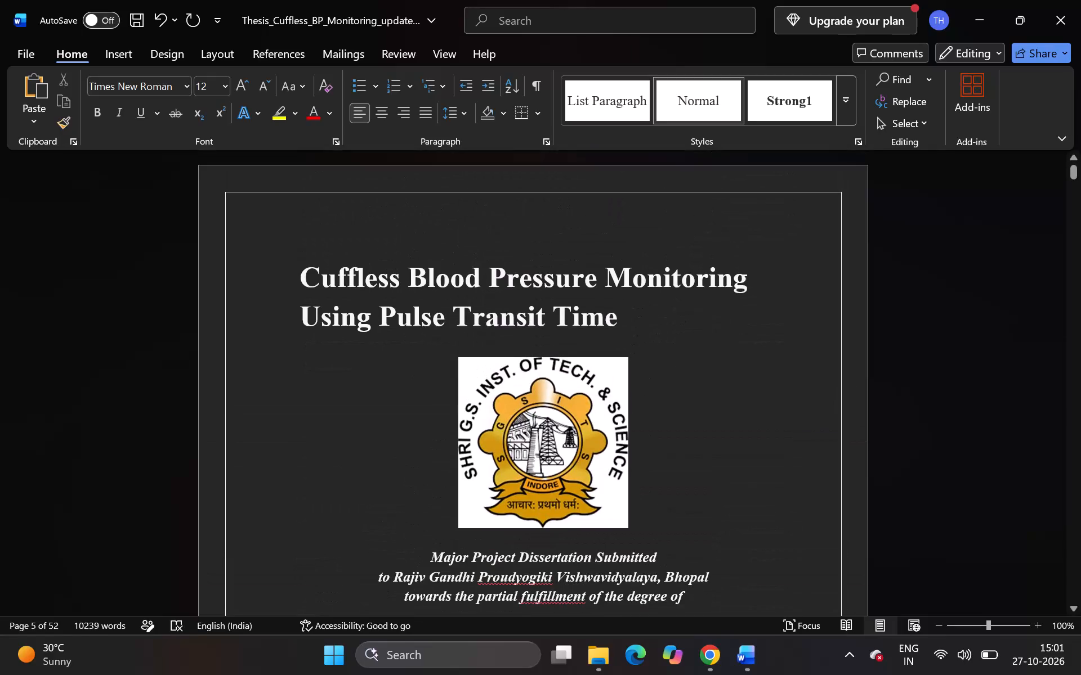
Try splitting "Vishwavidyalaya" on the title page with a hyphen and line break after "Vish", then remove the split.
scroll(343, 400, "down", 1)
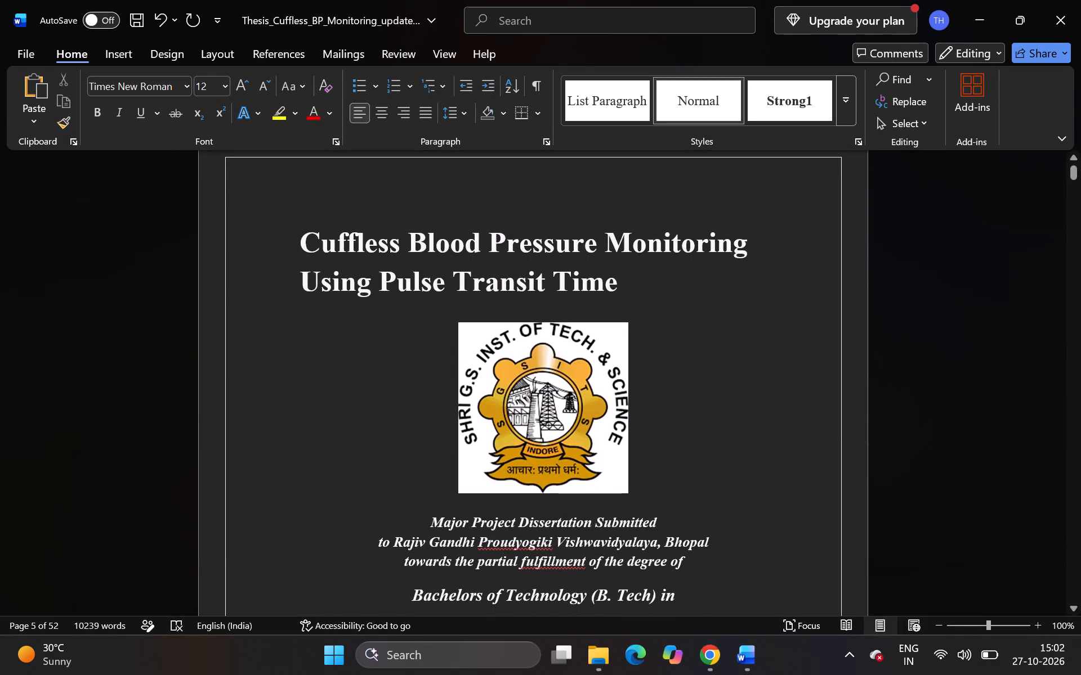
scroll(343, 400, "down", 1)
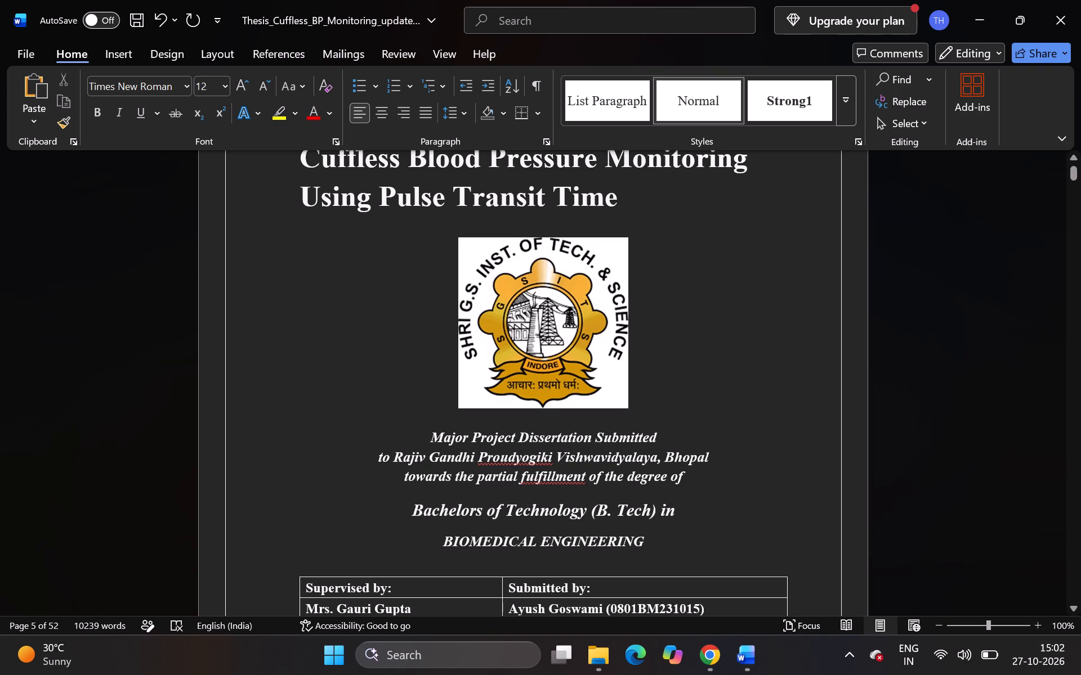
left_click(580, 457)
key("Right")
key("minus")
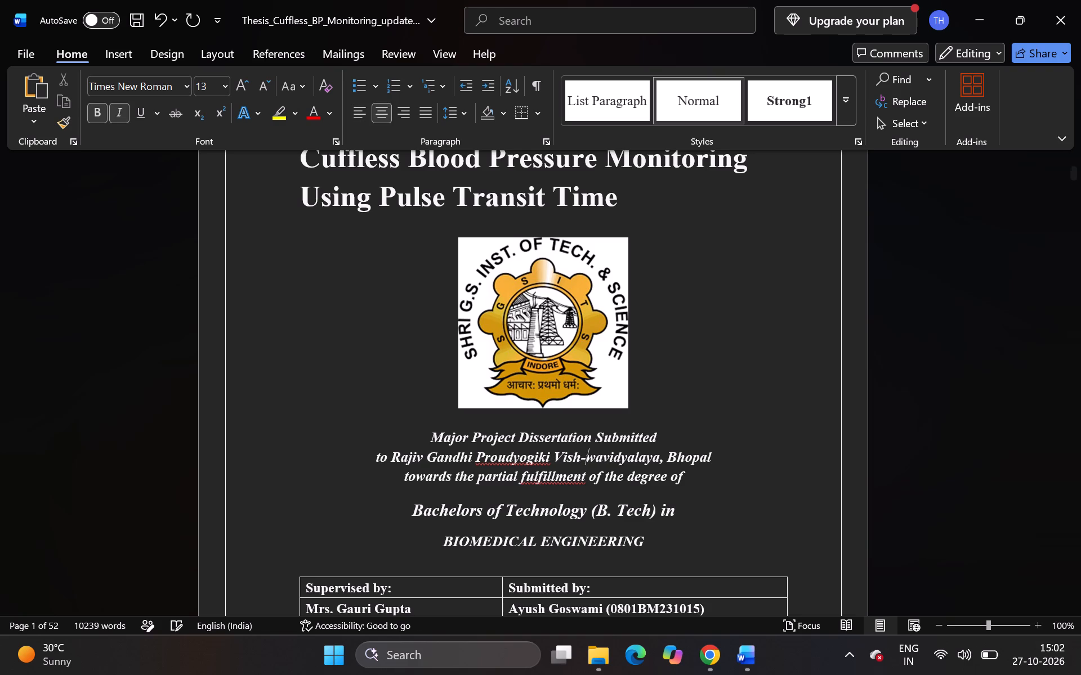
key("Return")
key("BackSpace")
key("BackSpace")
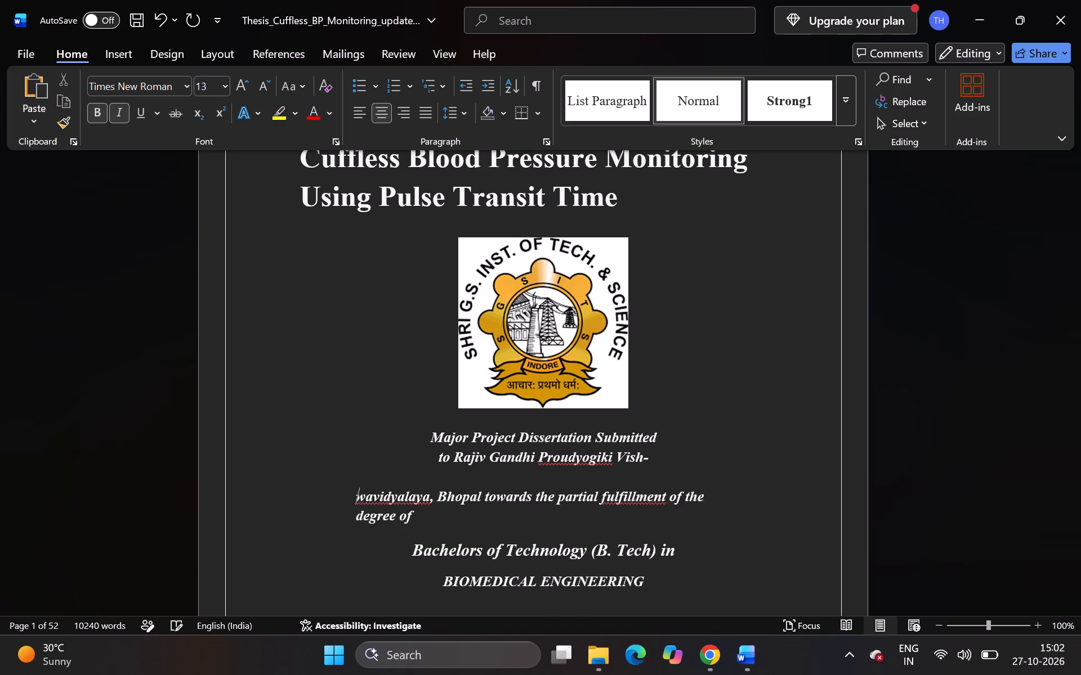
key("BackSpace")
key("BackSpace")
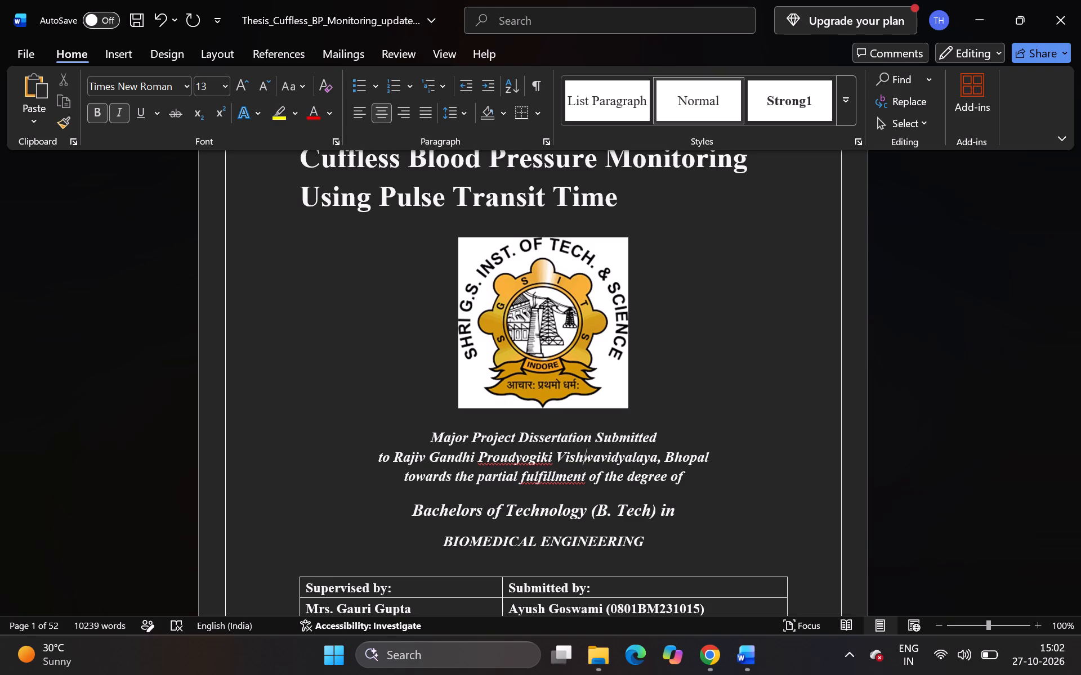
Change the starting year at the bottom of the title page so the session reads 2026-2027.
scroll(329, 478, "down", 2)
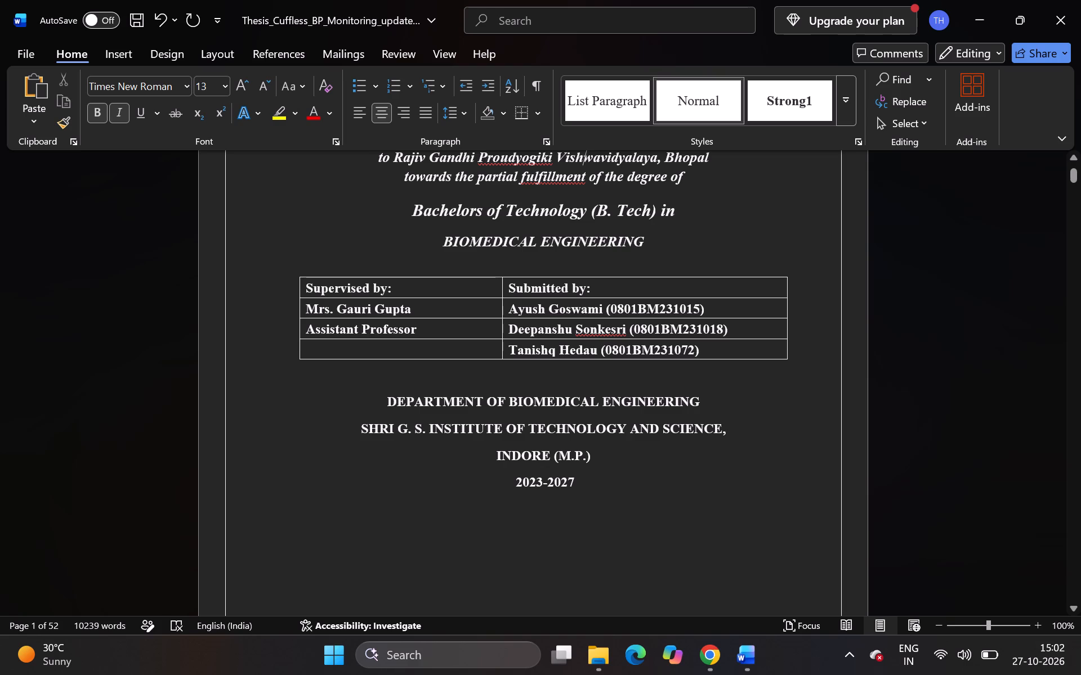
left_click(542, 480)
key("BackSpace")
key("6")
Insert a blank line between the institute logo and the 2023-2027 year line on the Recommendation page.
scroll(542, 480, "down", 1)
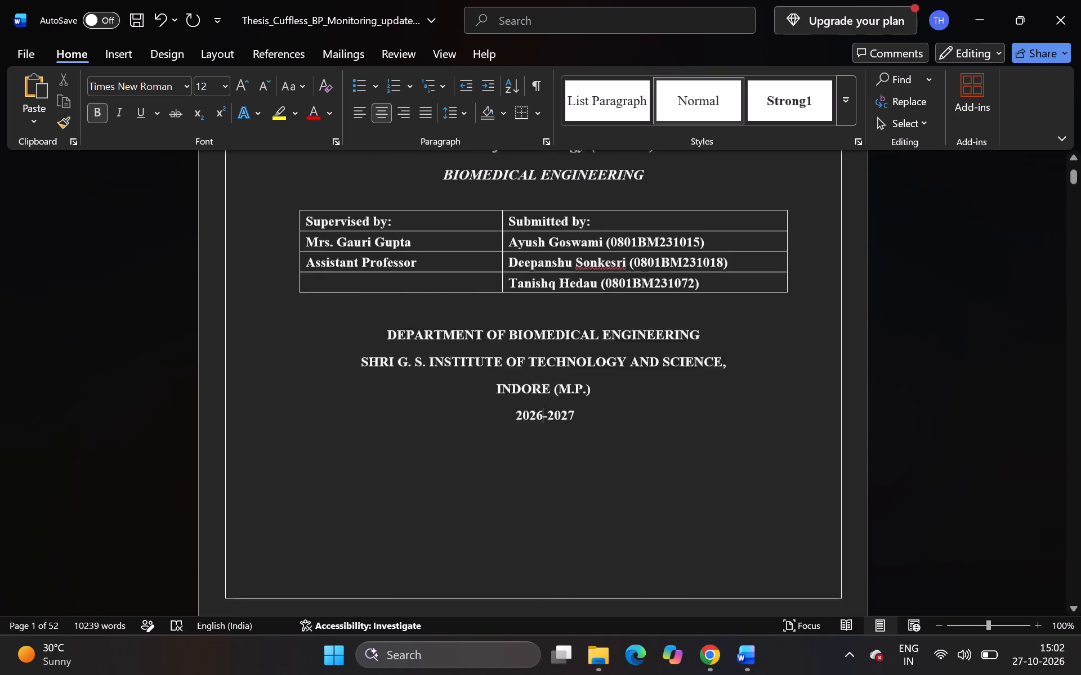
scroll(542, 480, "down", 2)
scroll(542, 480, "up", 3)
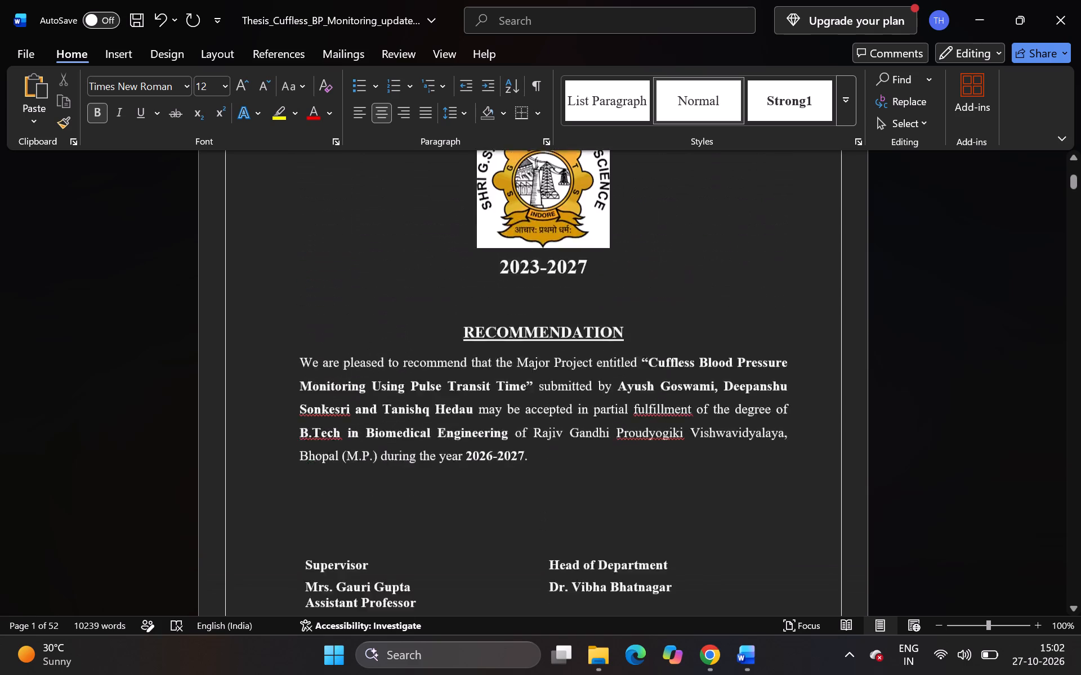
scroll(542, 480, "up", 1)
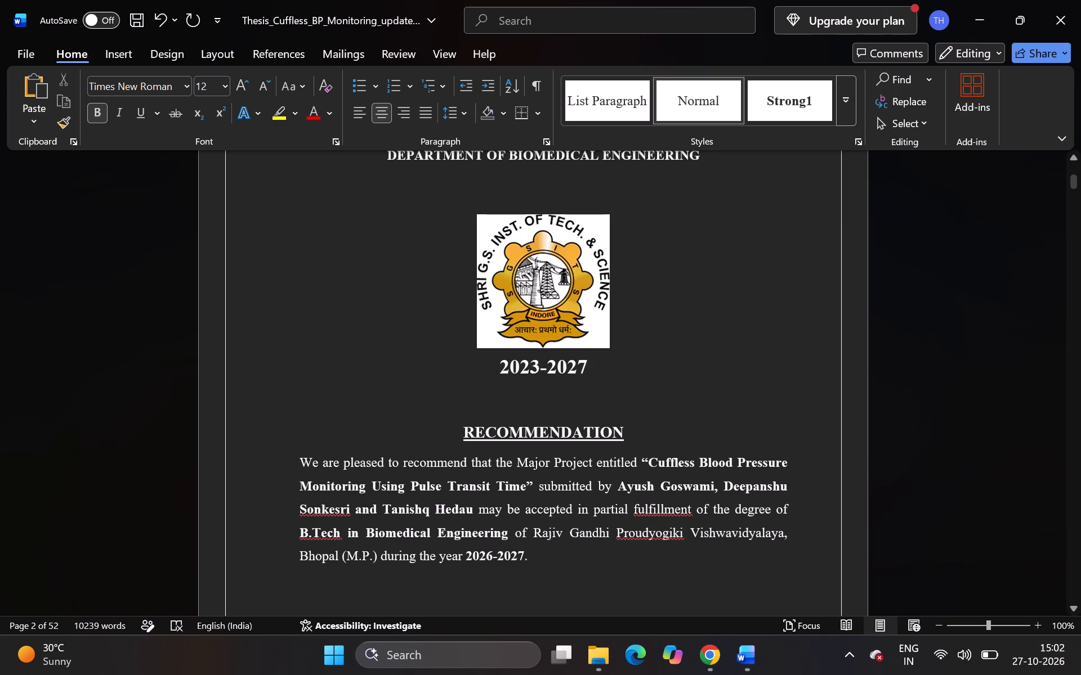
left_click(501, 360)
key("Return")
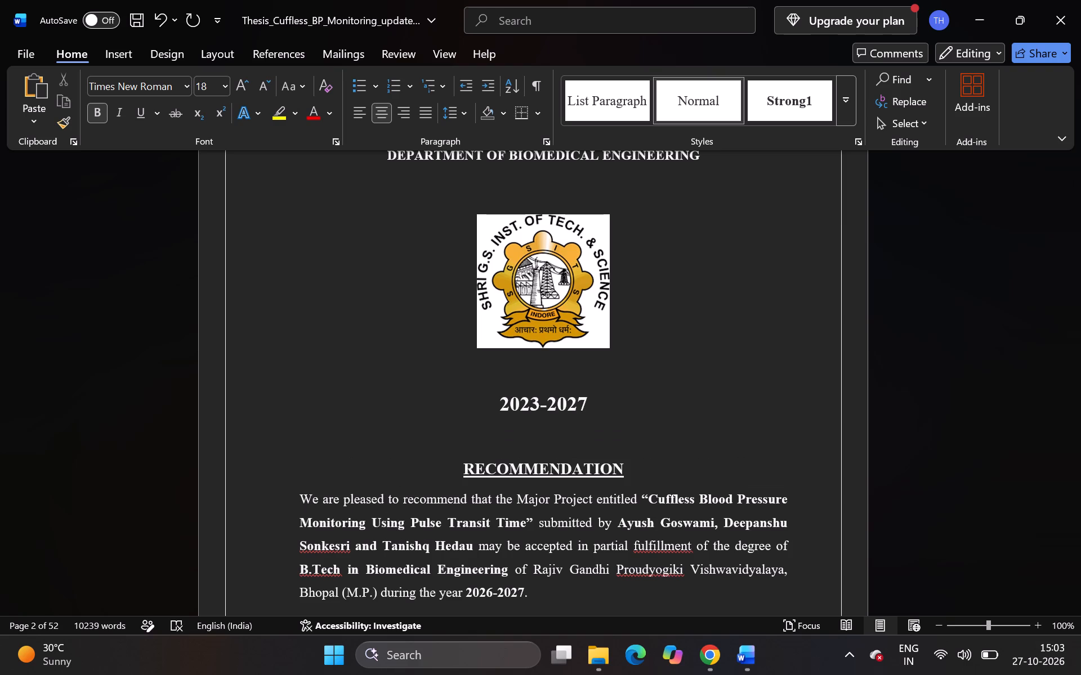
Set the font size of the 2023-2027 year line on the Recommendation page to 16.
triple_click(549, 400)
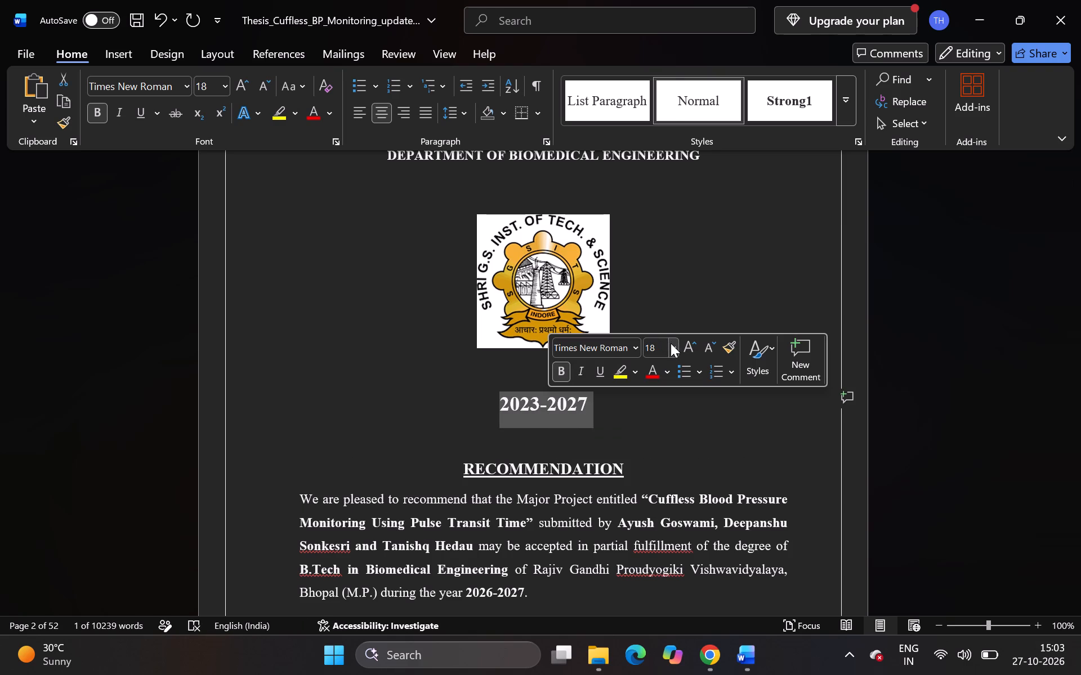
left_click(671, 343)
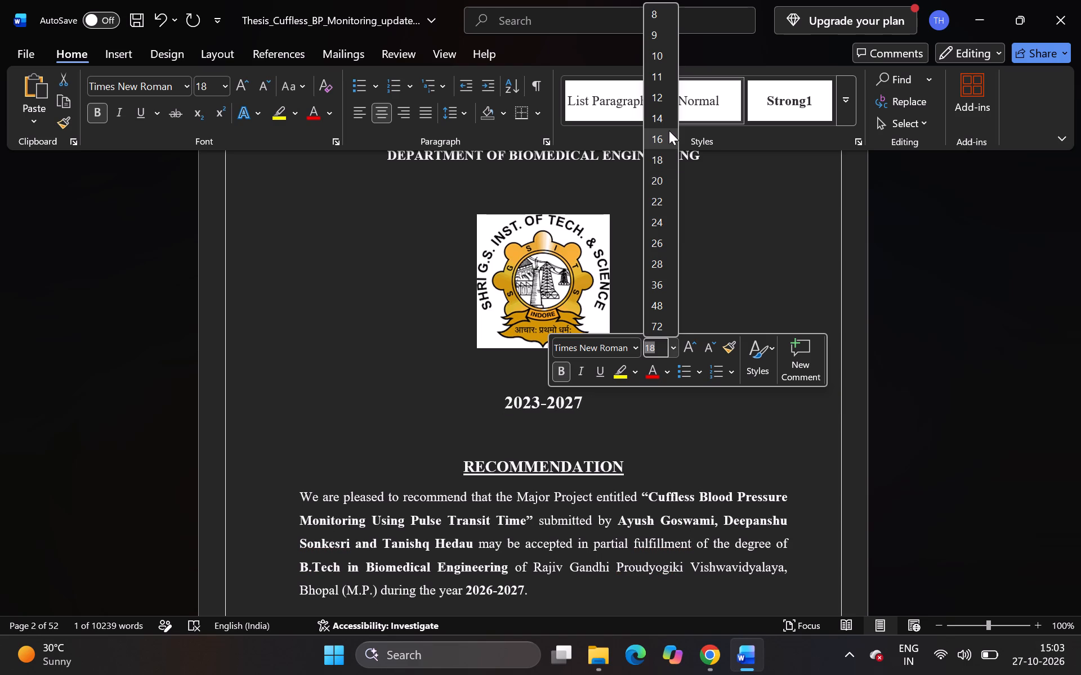
left_click(669, 130)
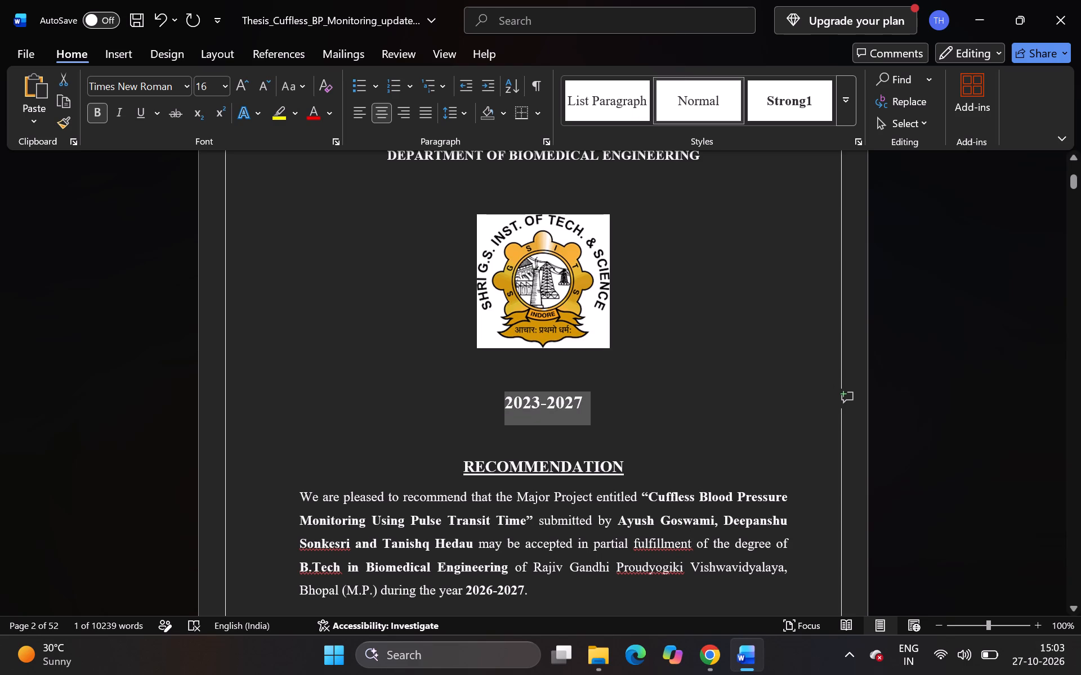
left_click(611, 501)
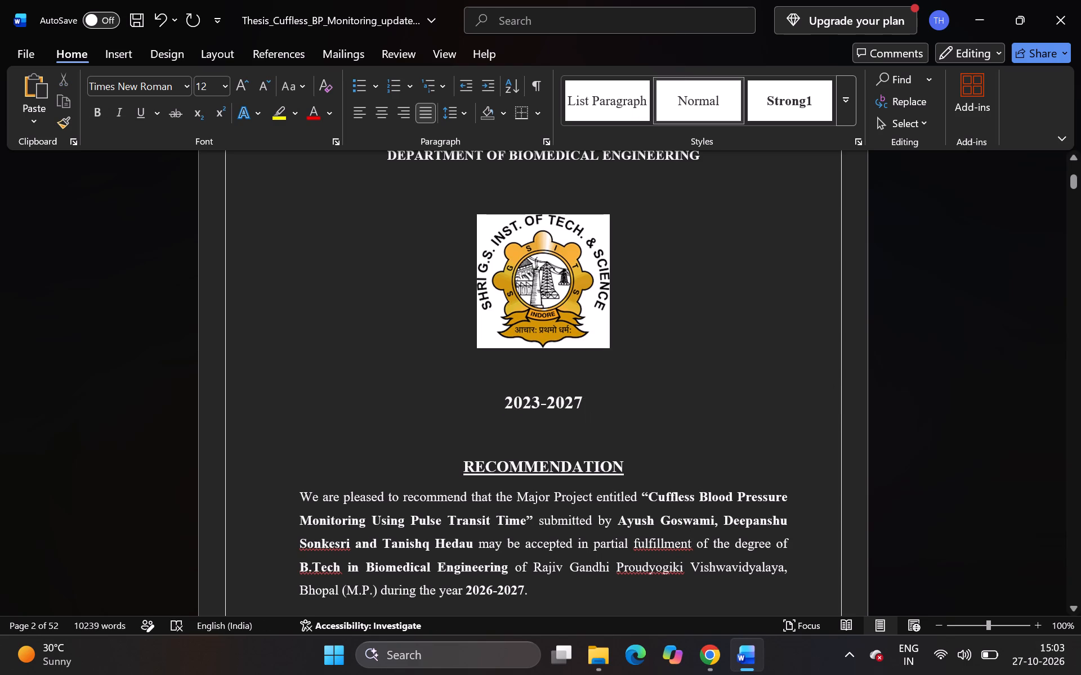
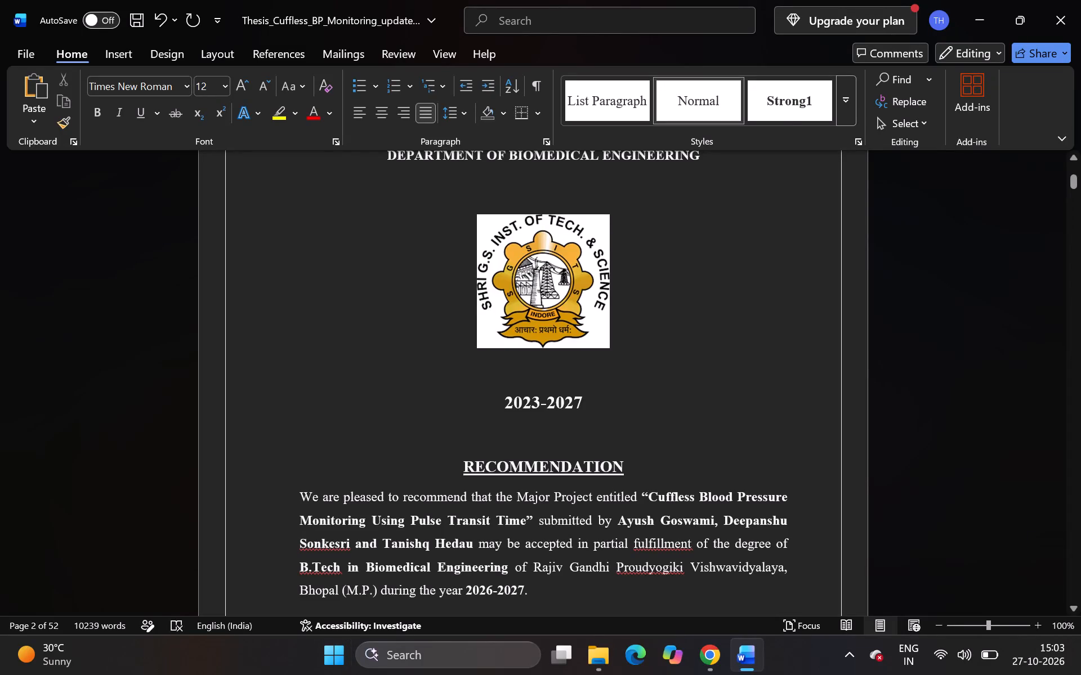
Delete the 2023-2027 year text below the institute logo on the Certificate page.
scroll(467, 422, "down", 4)
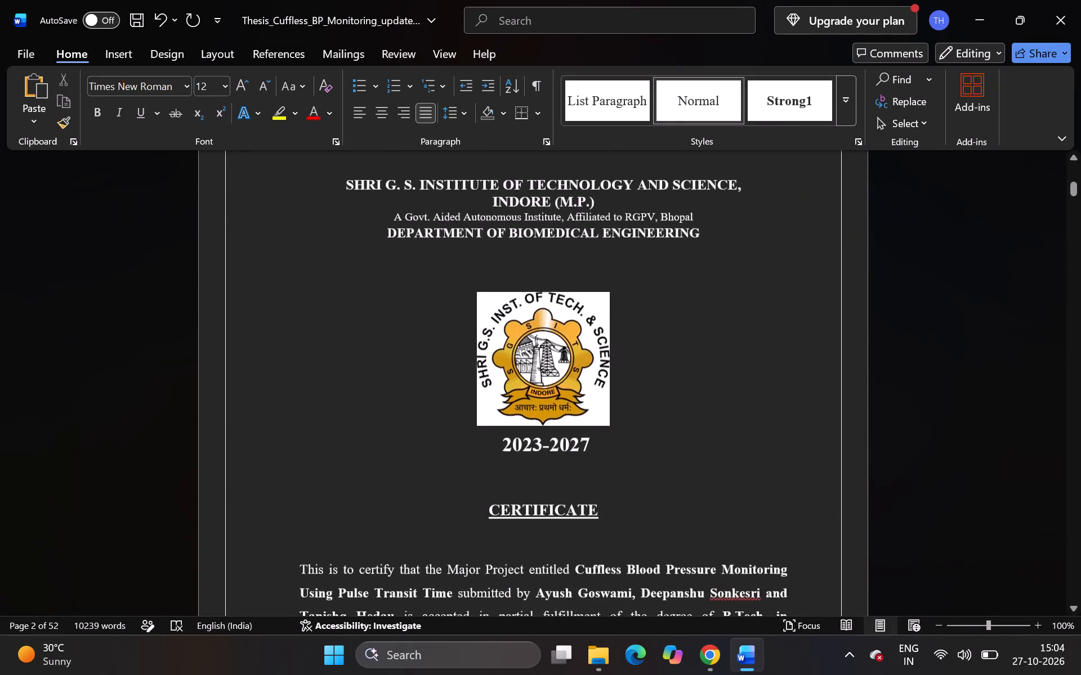
scroll(467, 422, "down", 1)
left_click(593, 382)
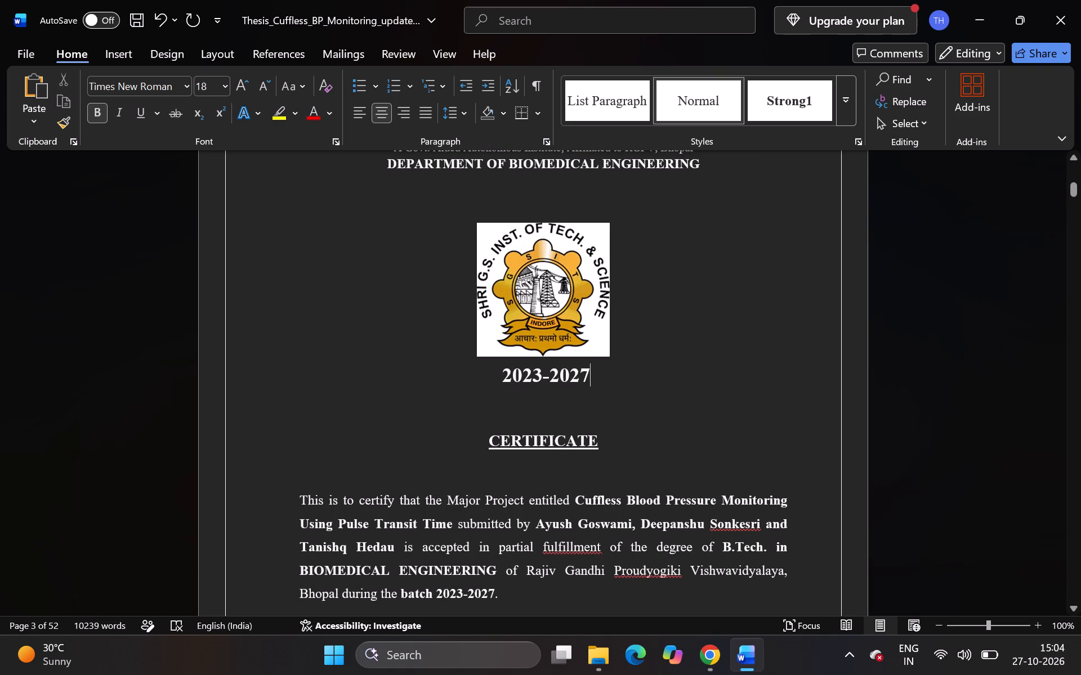
key("BackSpace")
key("BackSpace")
key("BackSpace")
key("BackSpace")
key("BackSpace")
key("BackSpace")
key("BackSpace")
key("BackSpace")
key("BackSpace")
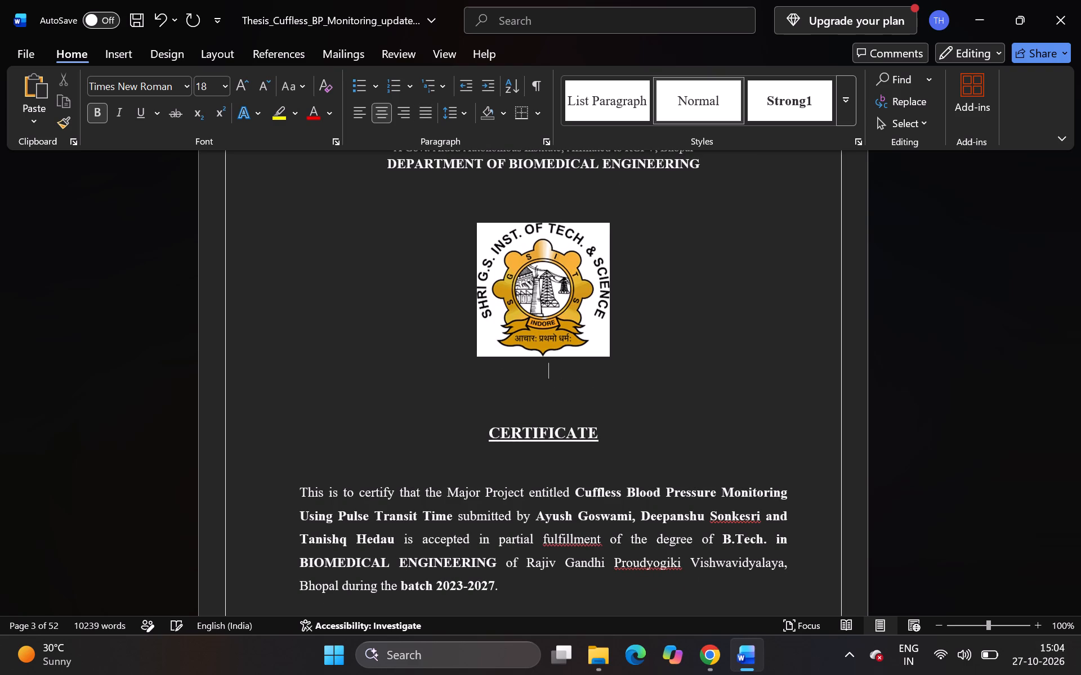
Remove the extra blank spacing between the institute logo and the CERTIFICATE heading.
key("Down")
key("BackSpace")
key("BackSpace")
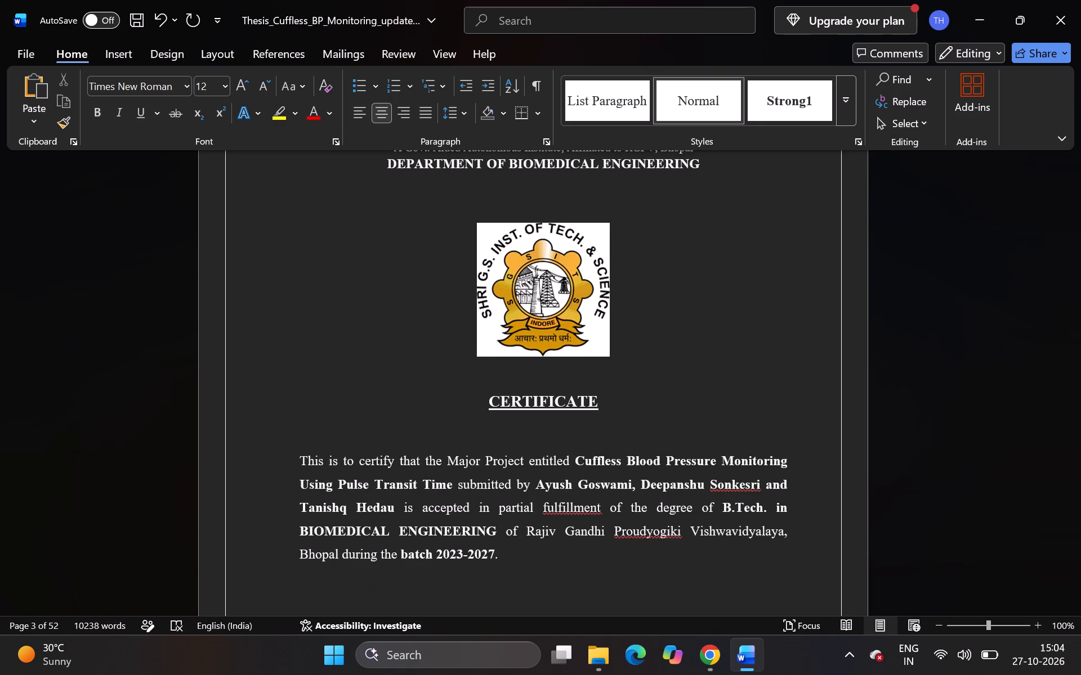
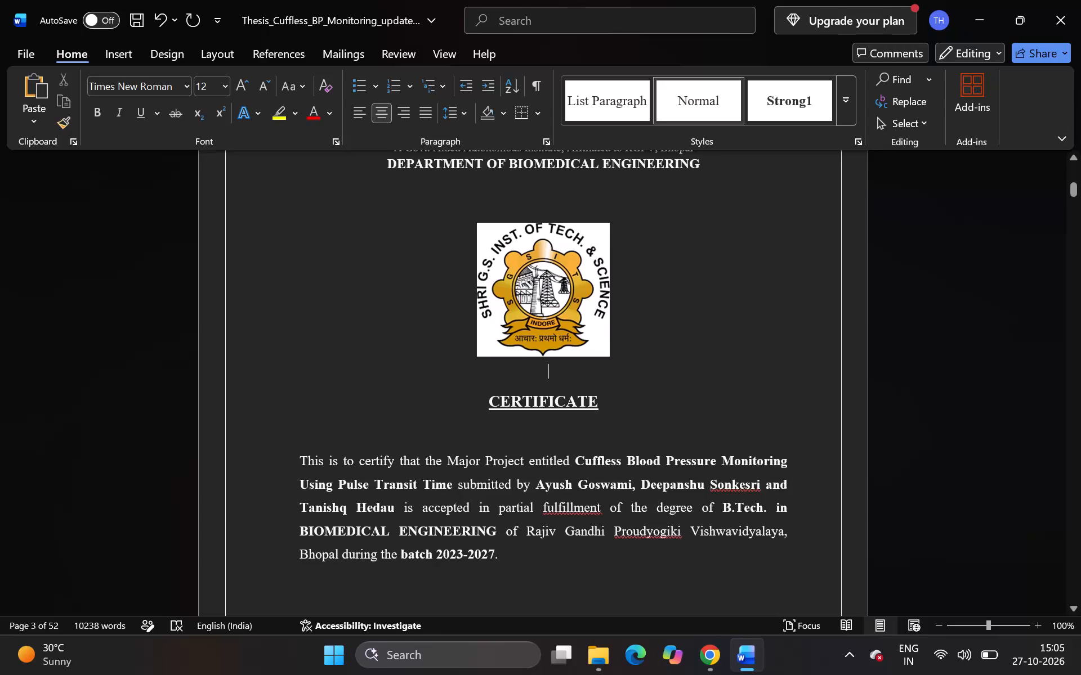
Review the Declaration and Acknowledgement pages, checking the Acknowledgement text and signature layout in the print preview.
scroll(391, 400, "down", 7)
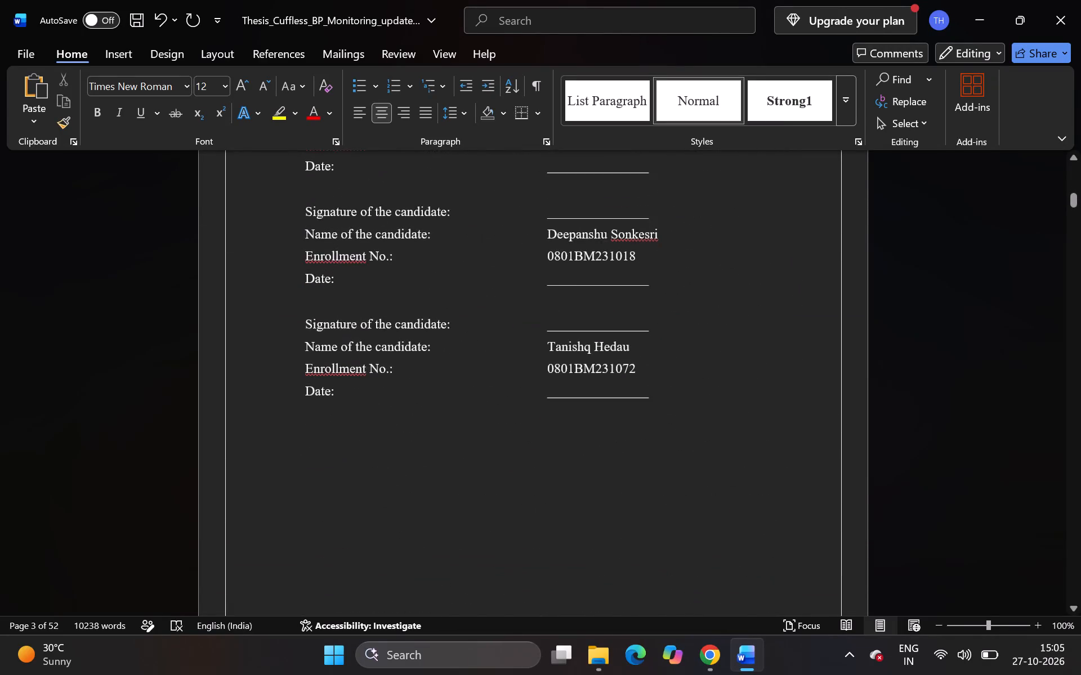
scroll(391, 400, "up", 2)
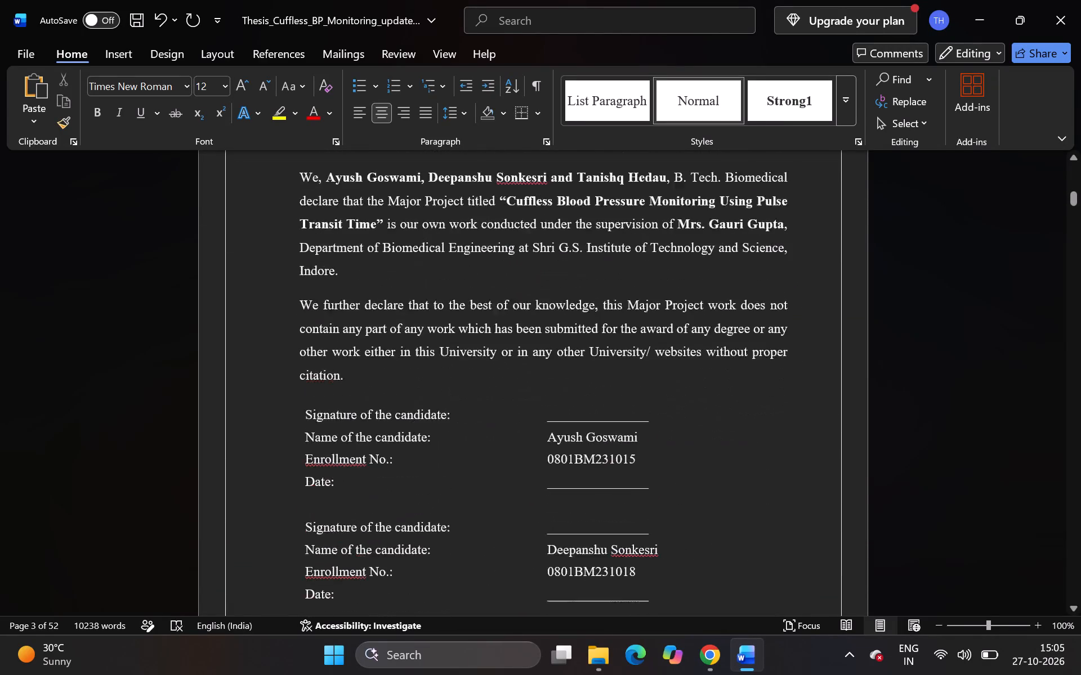
scroll(391, 400, "down", 2)
scroll(391, 400, "up", 1)
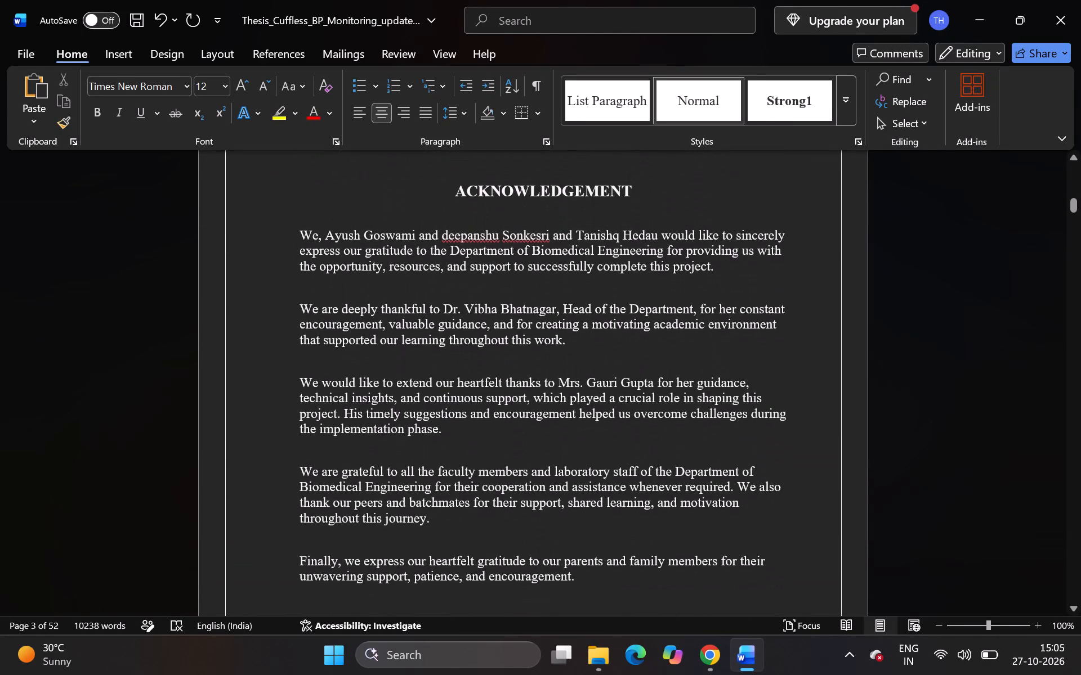
scroll(391, 400, "up", 2)
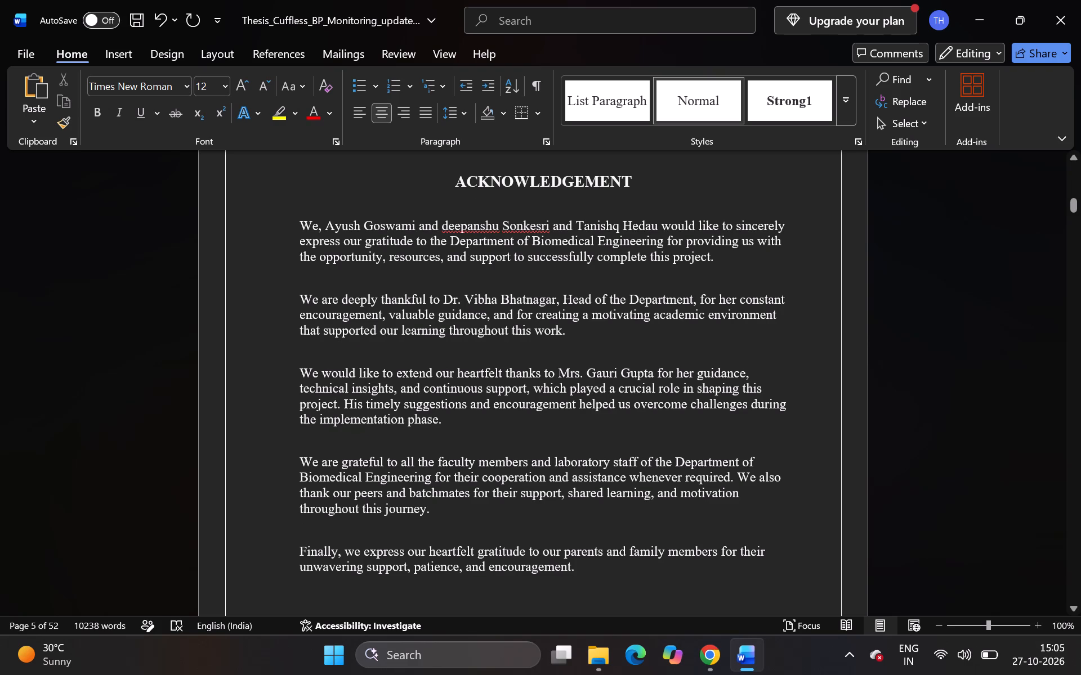
key("ctrl+p")
left_click(524, 425)
scroll(587, 359, "down", 3)
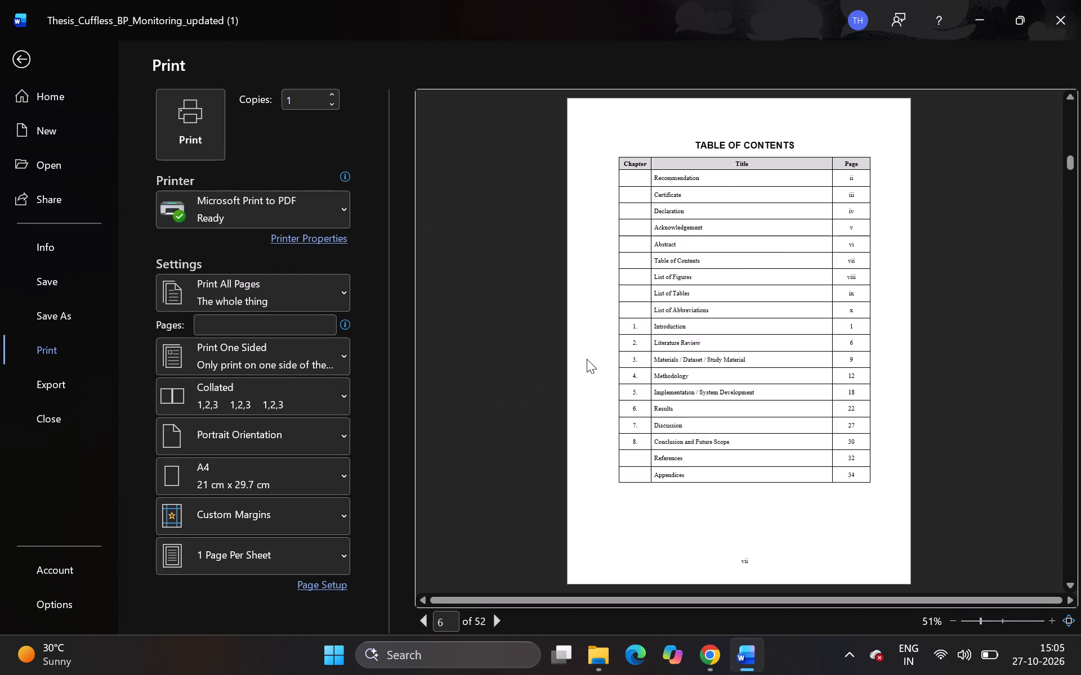
scroll(587, 359, "down", 2)
scroll(587, 359, "up", 1)
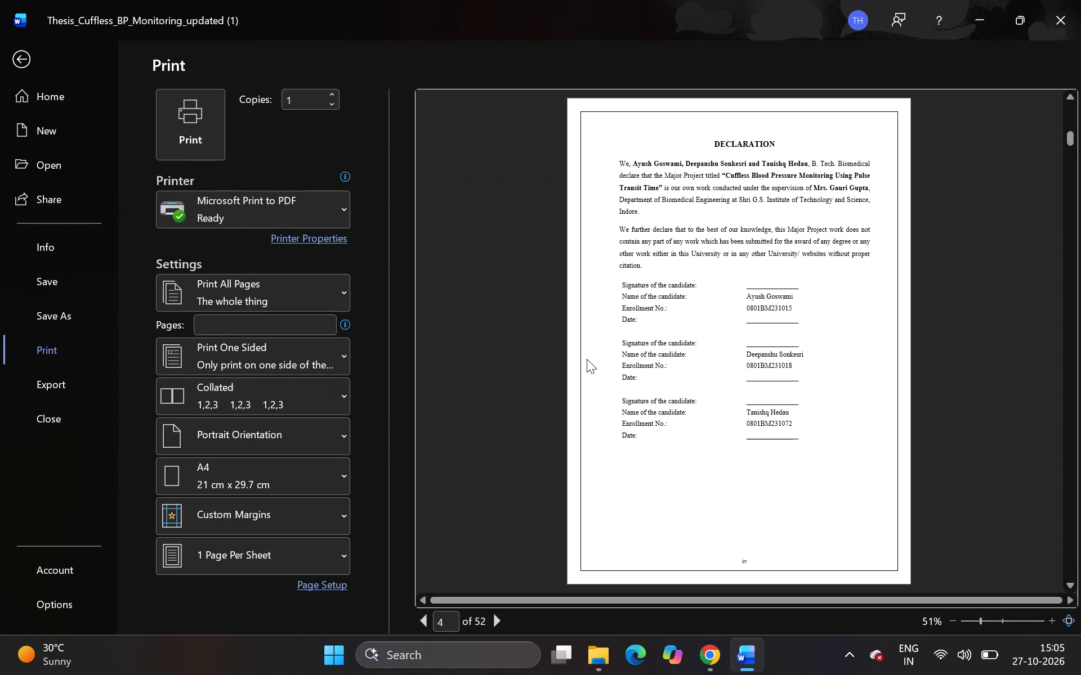
key("Down")
scroll(673, 157, "up", 3, "ctrl")
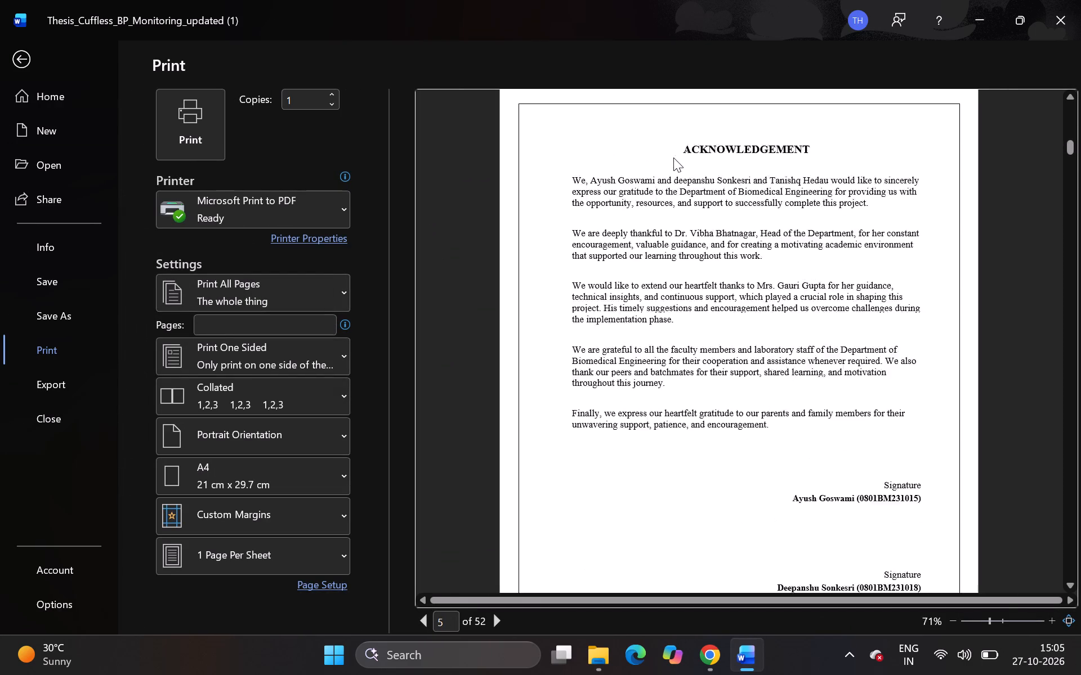
scroll(673, 157, "up", 2, "ctrl")
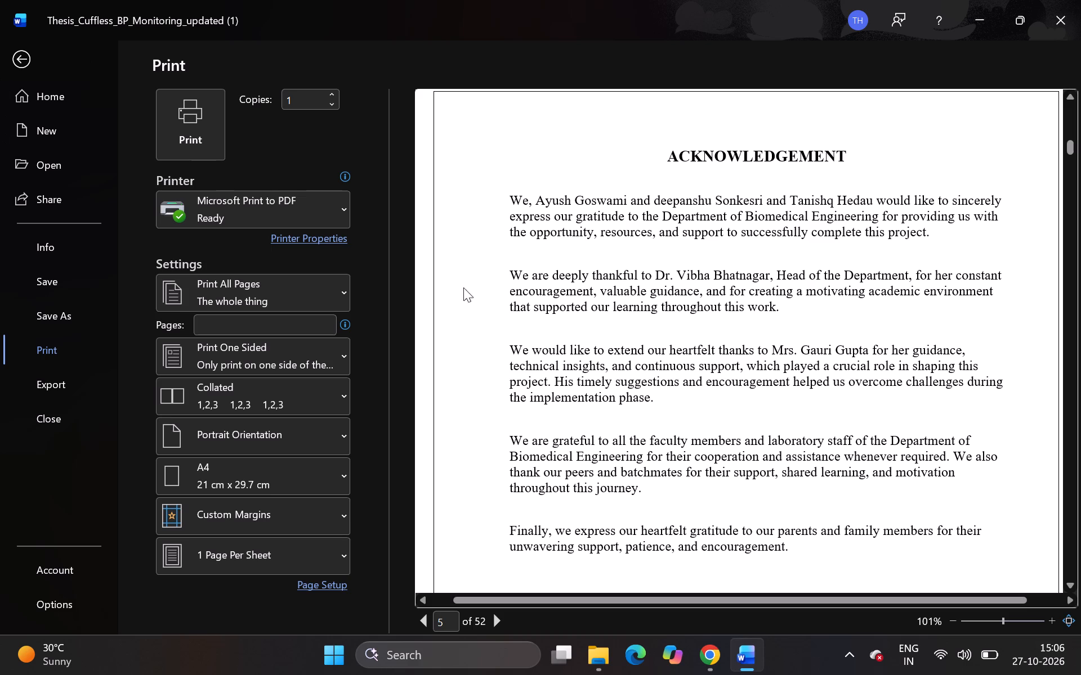
scroll(591, 366, "down", 3)
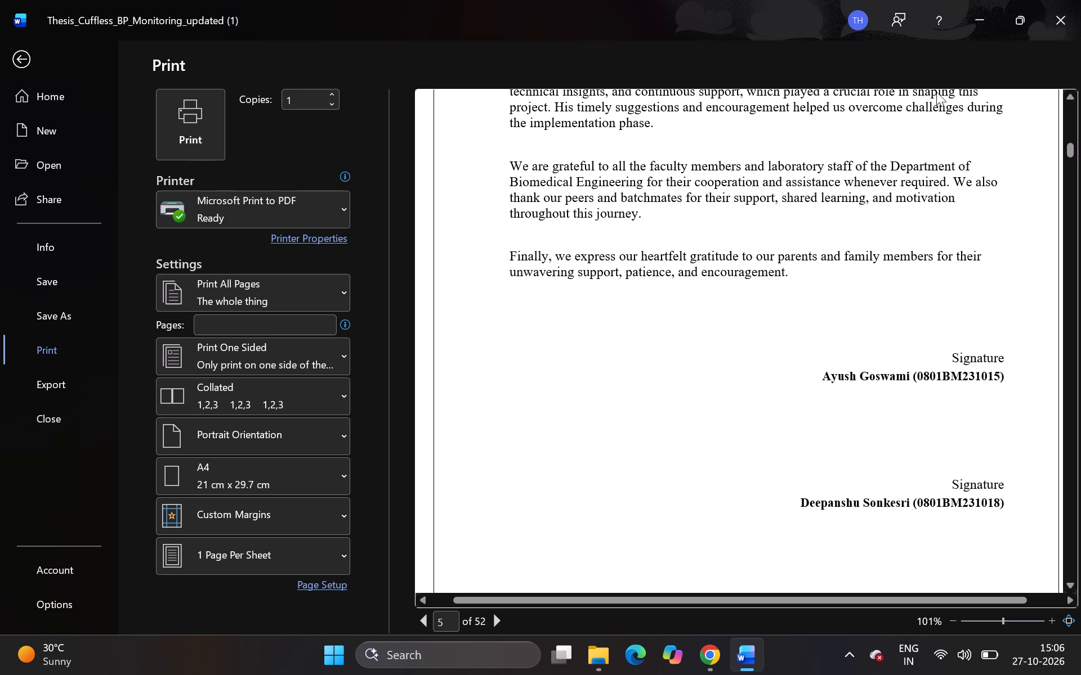
scroll(869, 130, "right", 15)
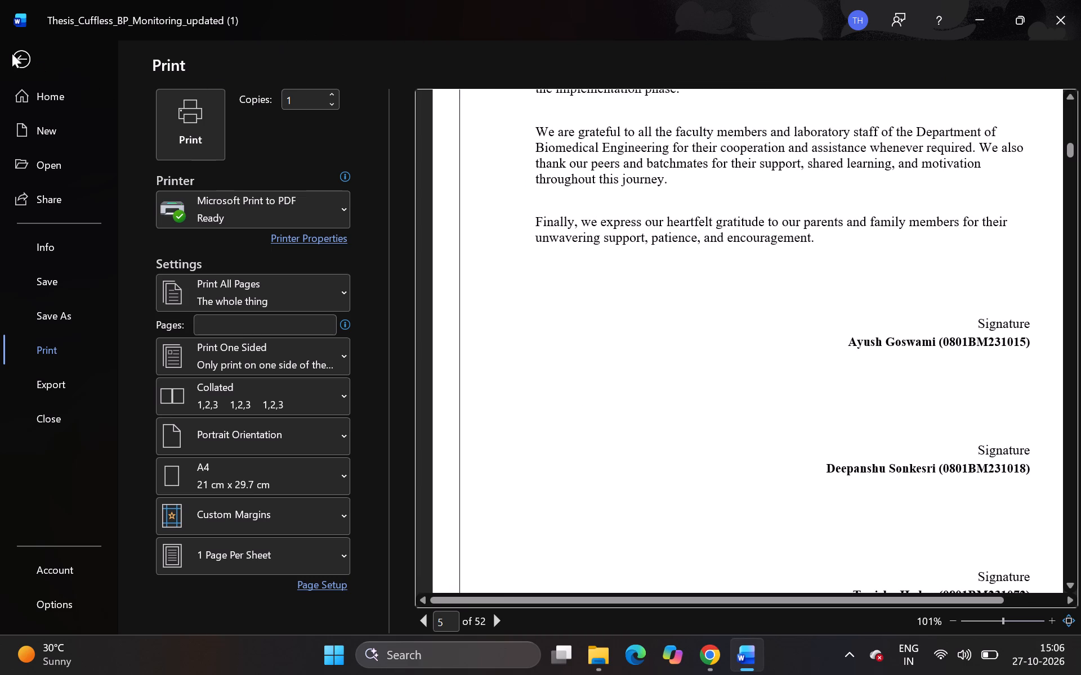
left_click(11, 53)
Review the front matter from the title page through the Recommendation, Certificate and Declaration to the Acknowledgement signatures.
scroll(541, 347, "down", 12)
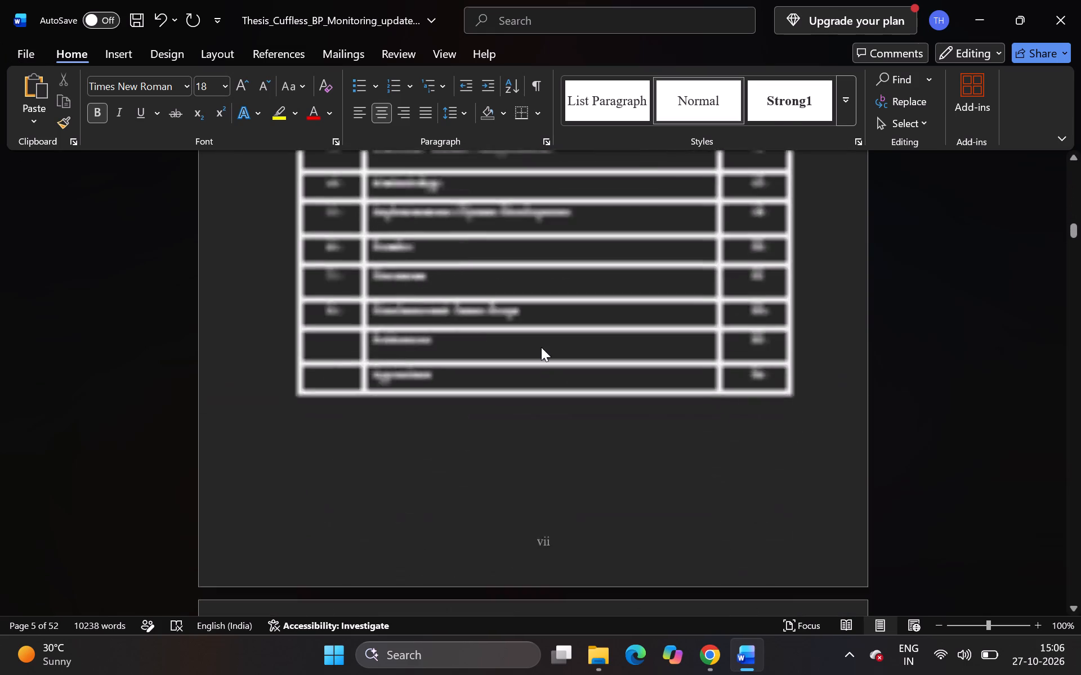
scroll(541, 347, "down", 6)
scroll(541, 347, "up", 10)
scroll(541, 347, "up", 16)
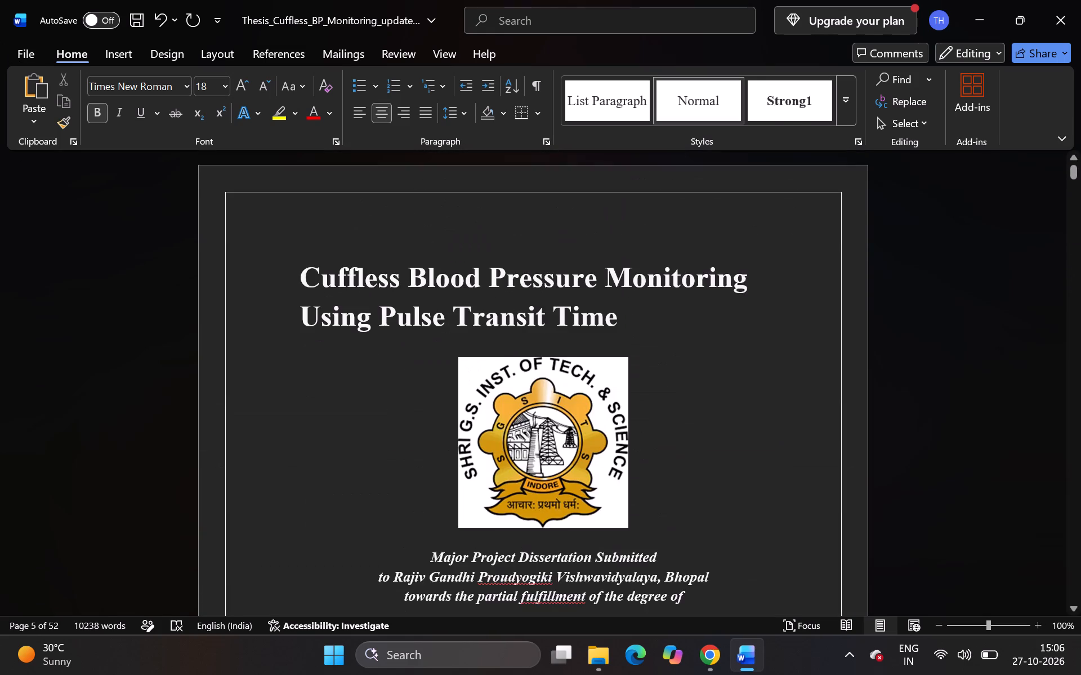
scroll(541, 347, "down", 9)
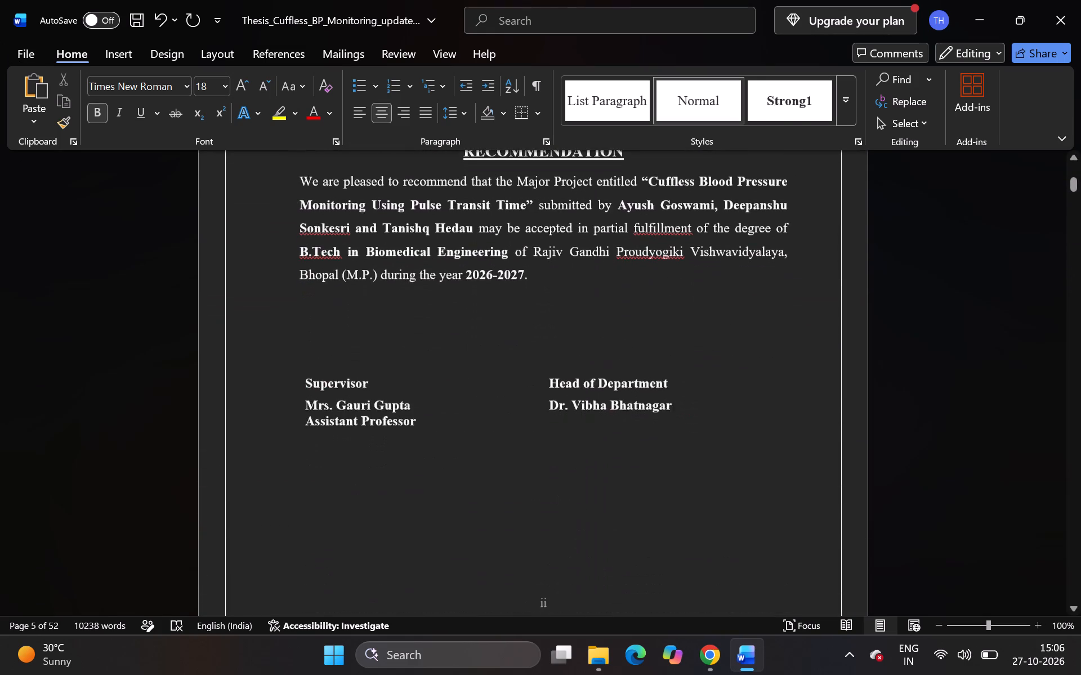
scroll(541, 347, "down", 6)
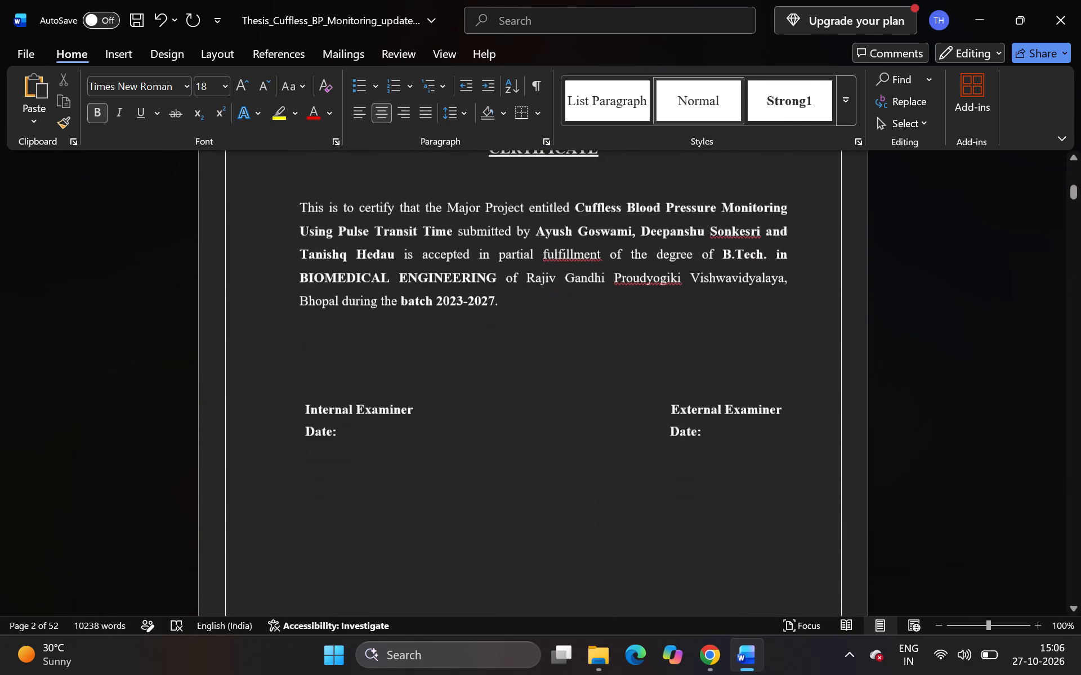
scroll(541, 347, "down", 6)
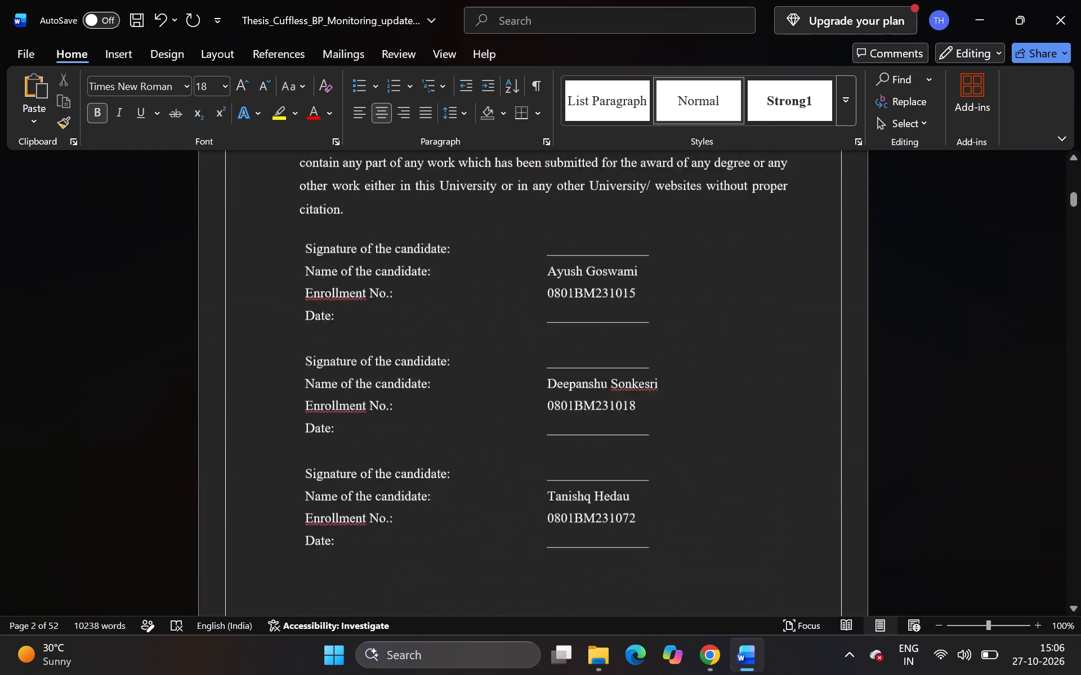
scroll(541, 347, "down", 3)
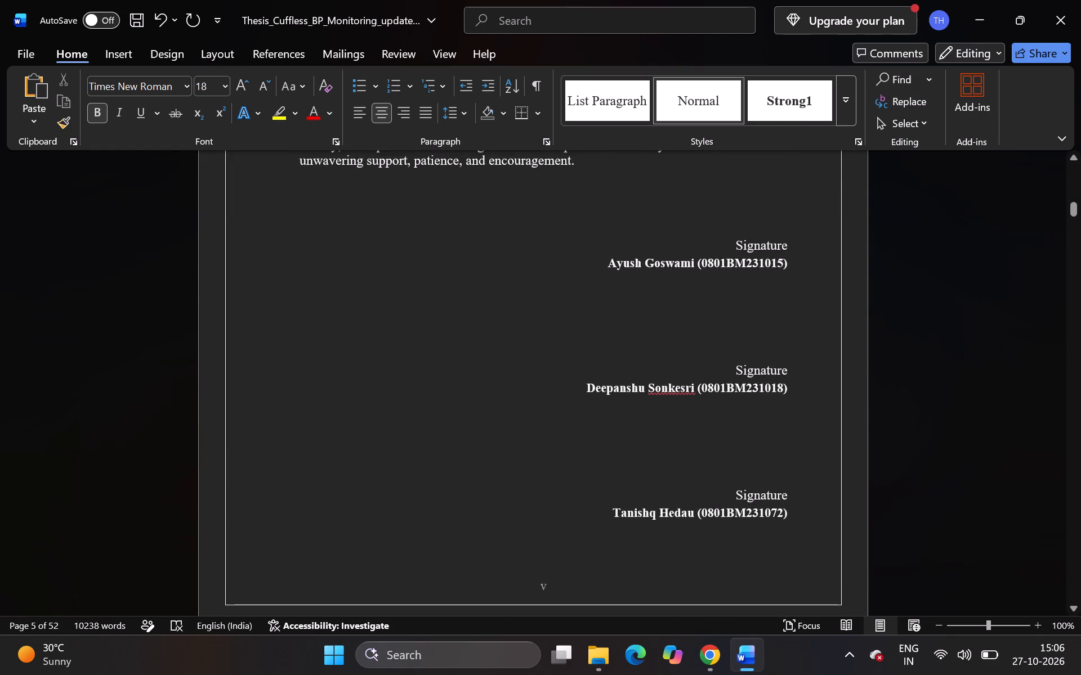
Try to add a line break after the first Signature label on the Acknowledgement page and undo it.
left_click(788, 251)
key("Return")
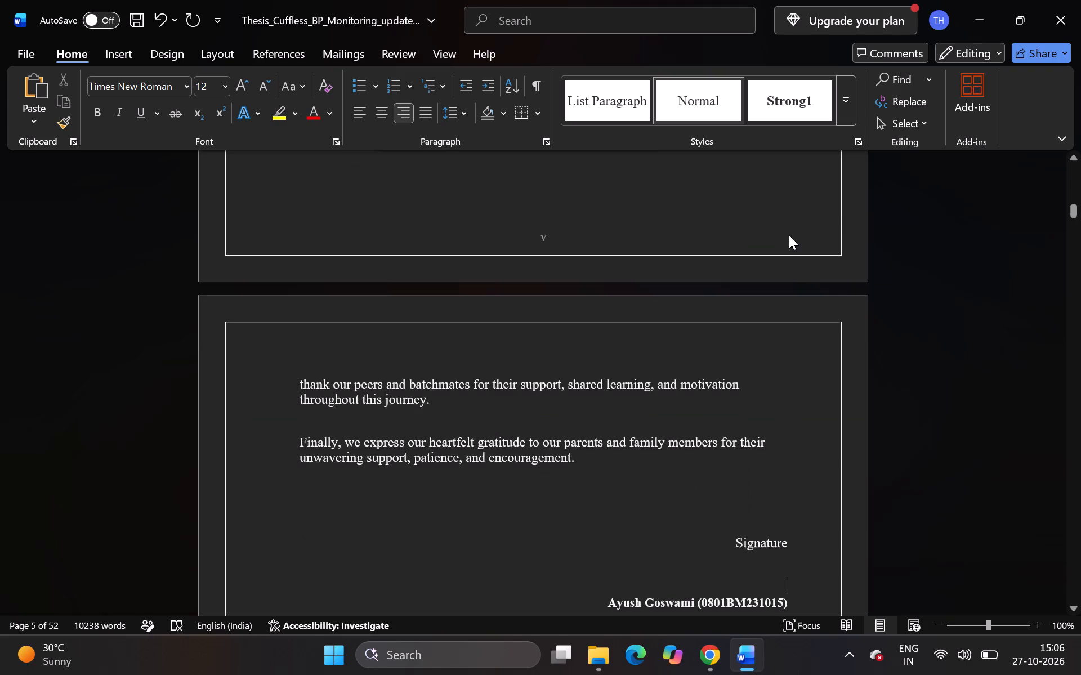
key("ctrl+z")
Add a blank line between the Signature label and the candidate's name in the first two Acknowledgement signature blocks.
scroll(789, 235, "up", 1)
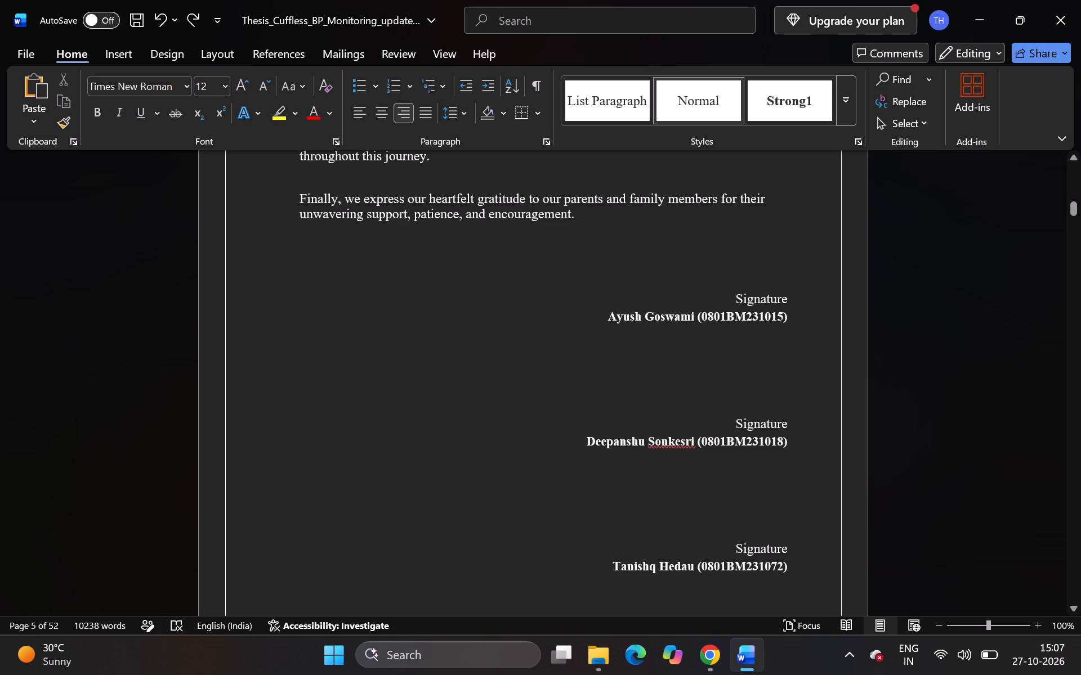
left_click(607, 321)
key("Return")
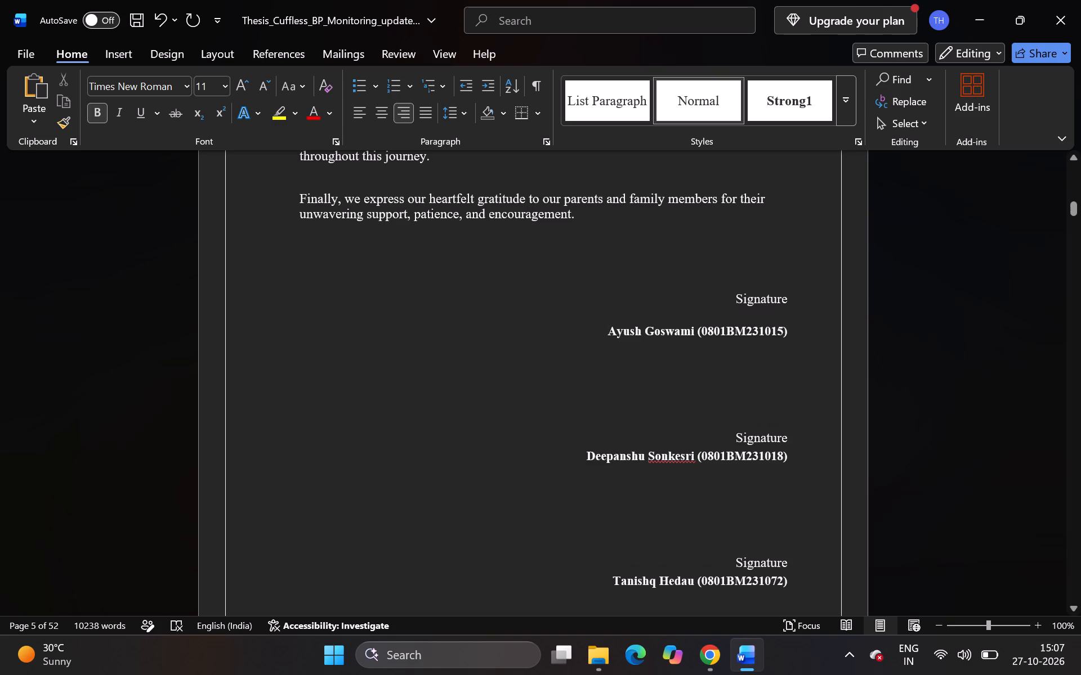
left_click(575, 457)
key("Return")
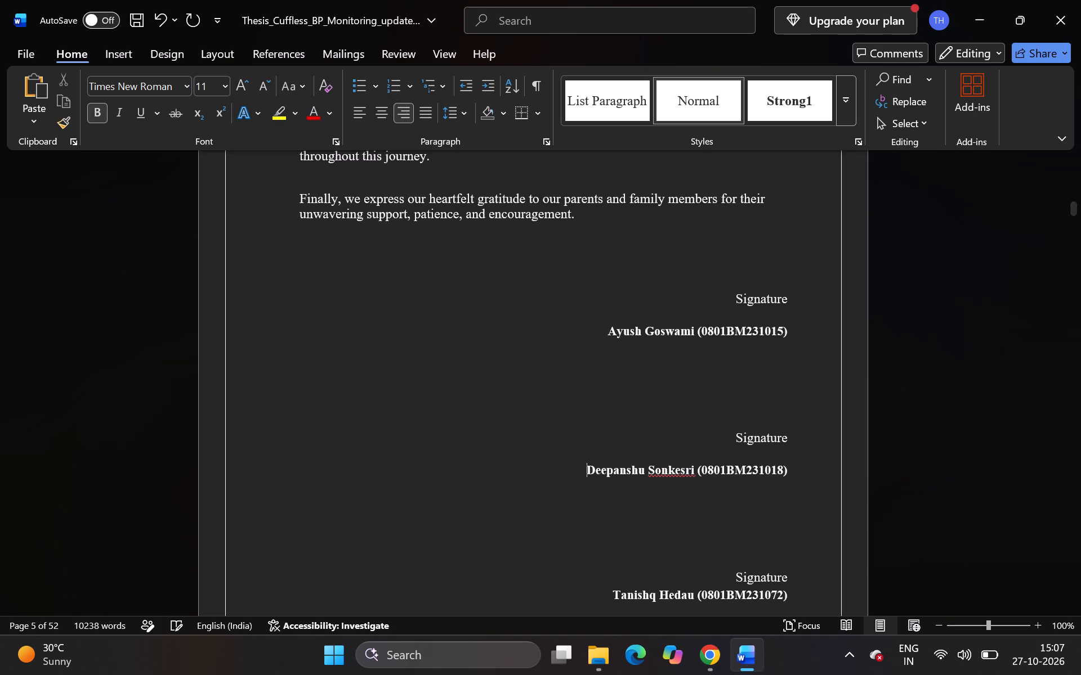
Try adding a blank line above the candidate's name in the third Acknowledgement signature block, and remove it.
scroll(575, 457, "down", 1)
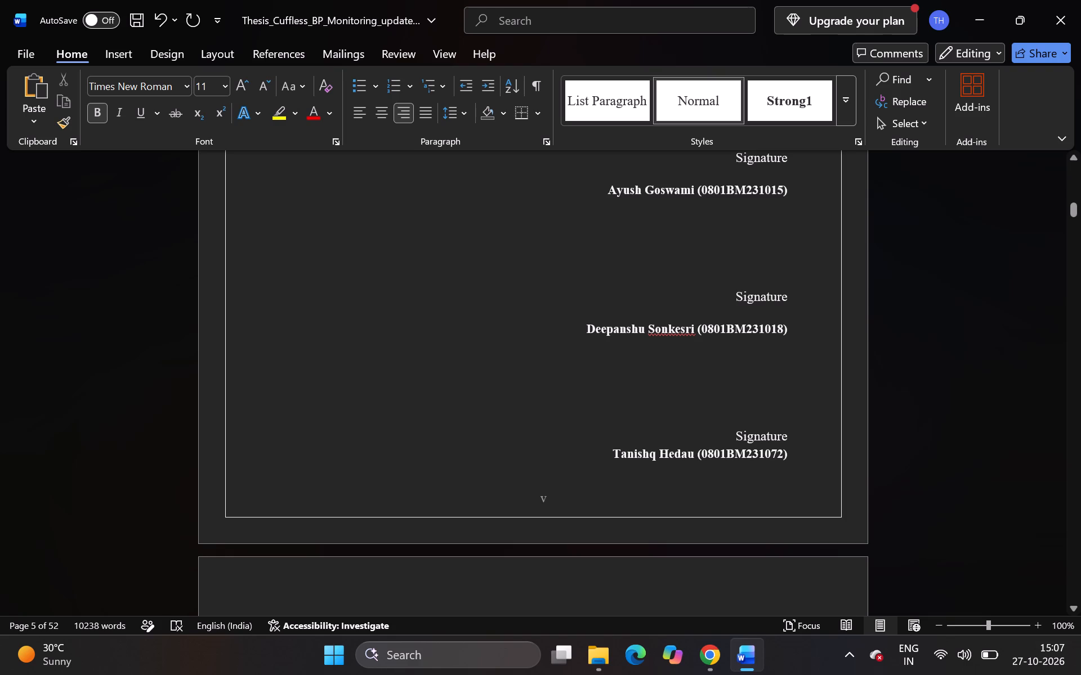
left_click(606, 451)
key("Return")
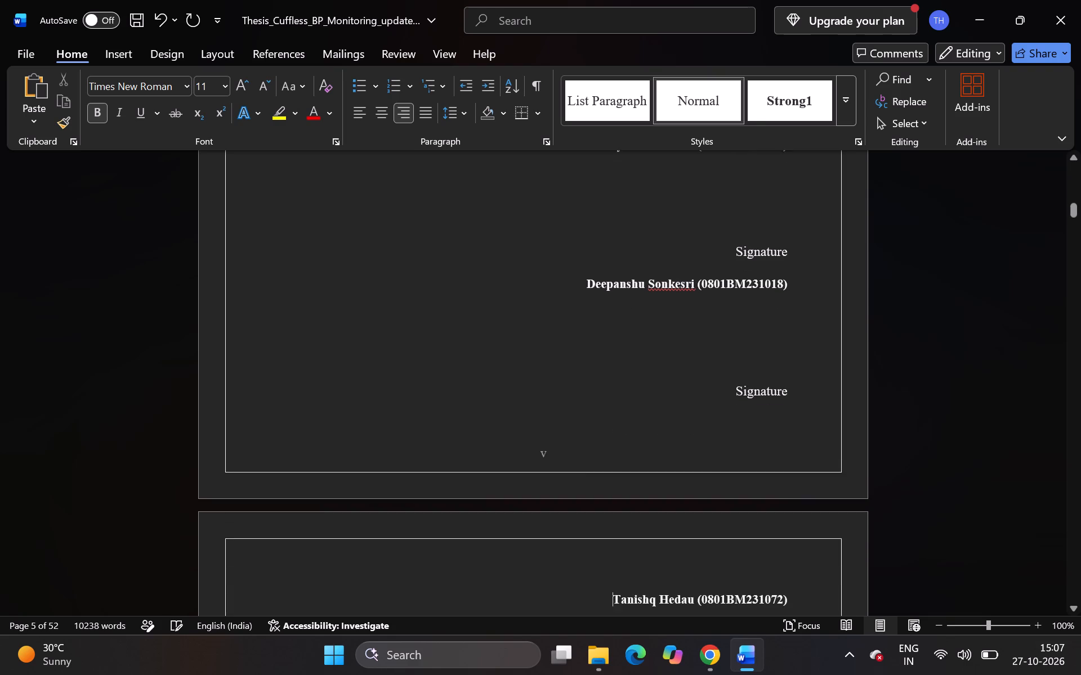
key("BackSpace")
Check the page layout of the front matter at different magnifications, from the title page to the Acknowledgement signature blocks.
scroll(606, 451, "up", 2)
scroll(606, 451, "down", 8, "ctrl")
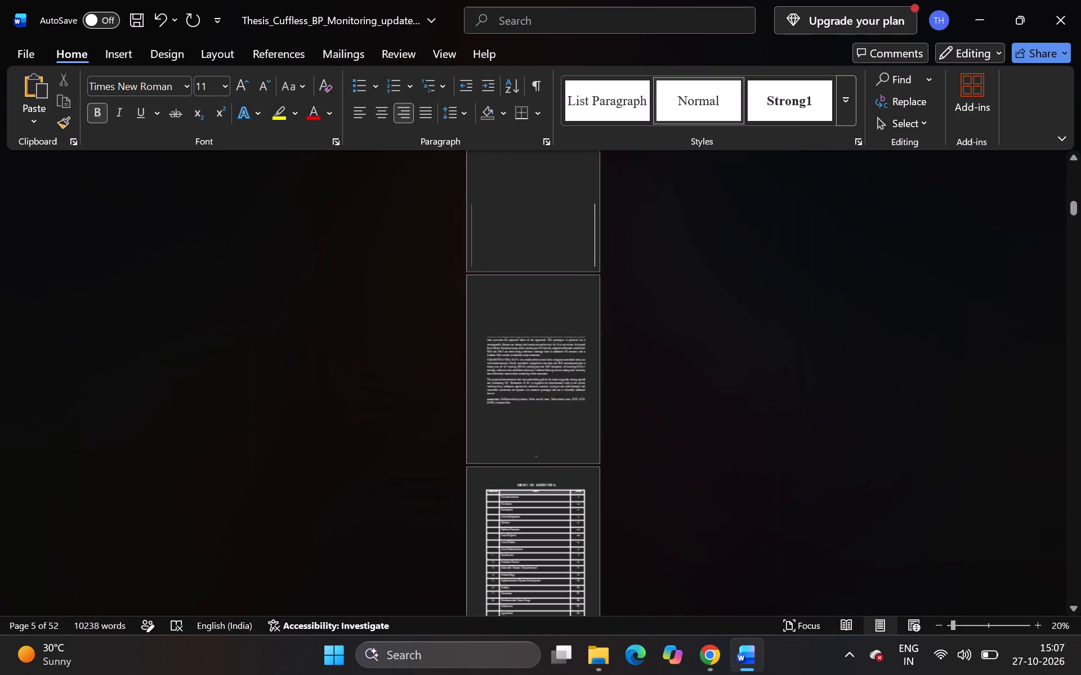
scroll(606, 451, "up", 5, "ctrl")
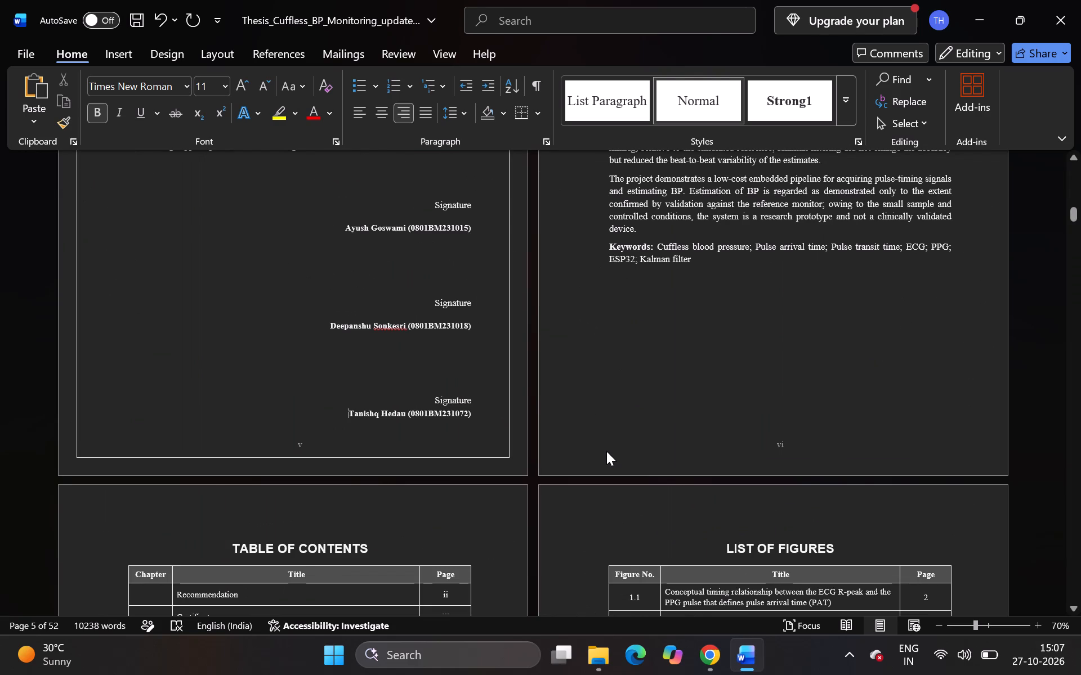
scroll(606, 451, "right", 1)
scroll(606, 451, "up", 2, "ctrl")
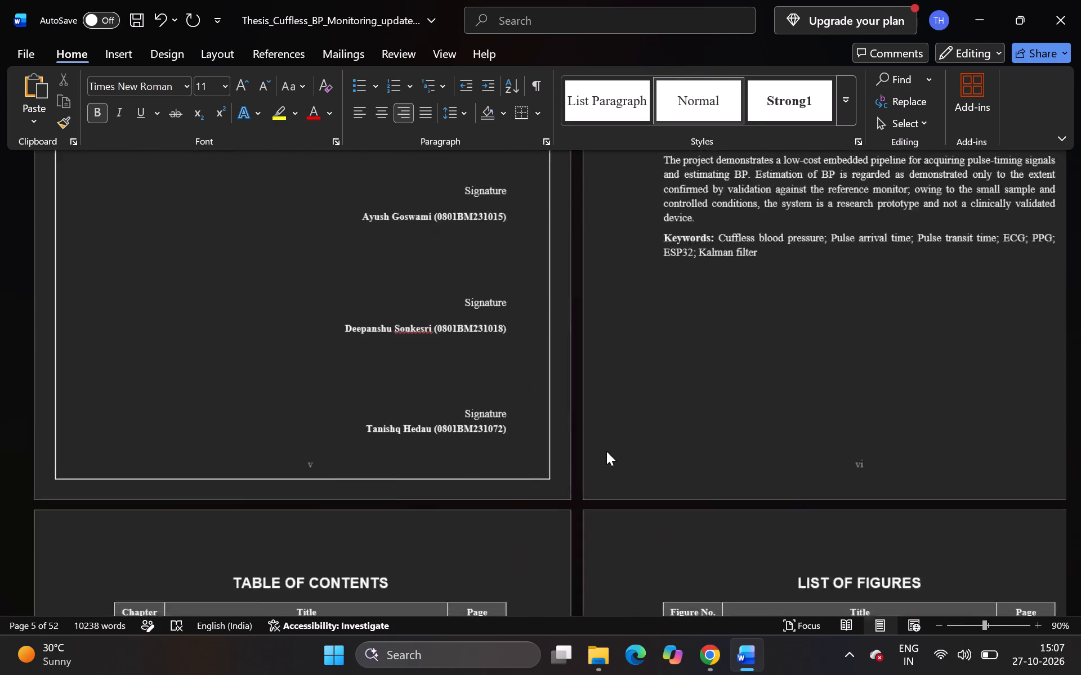
scroll(606, 451, "up", 9, "ctrl")
scroll(606, 451, "up", 4)
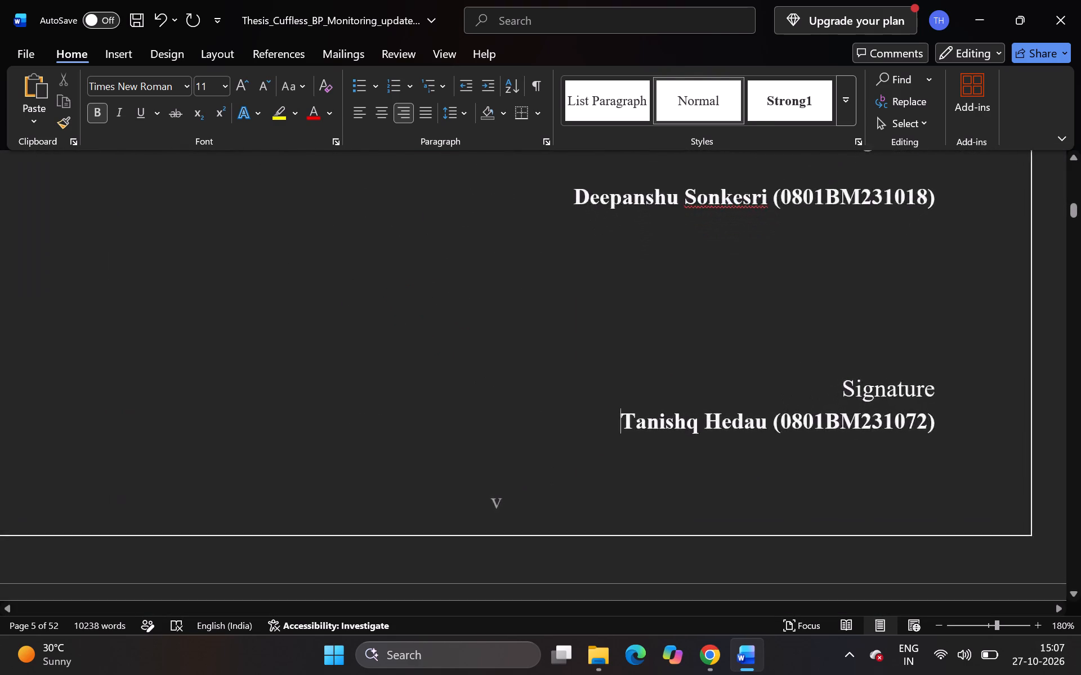
scroll(606, 451, "up", 7)
scroll(606, 451, "down", 2, "ctrl")
scroll(606, 451, "down", 6)
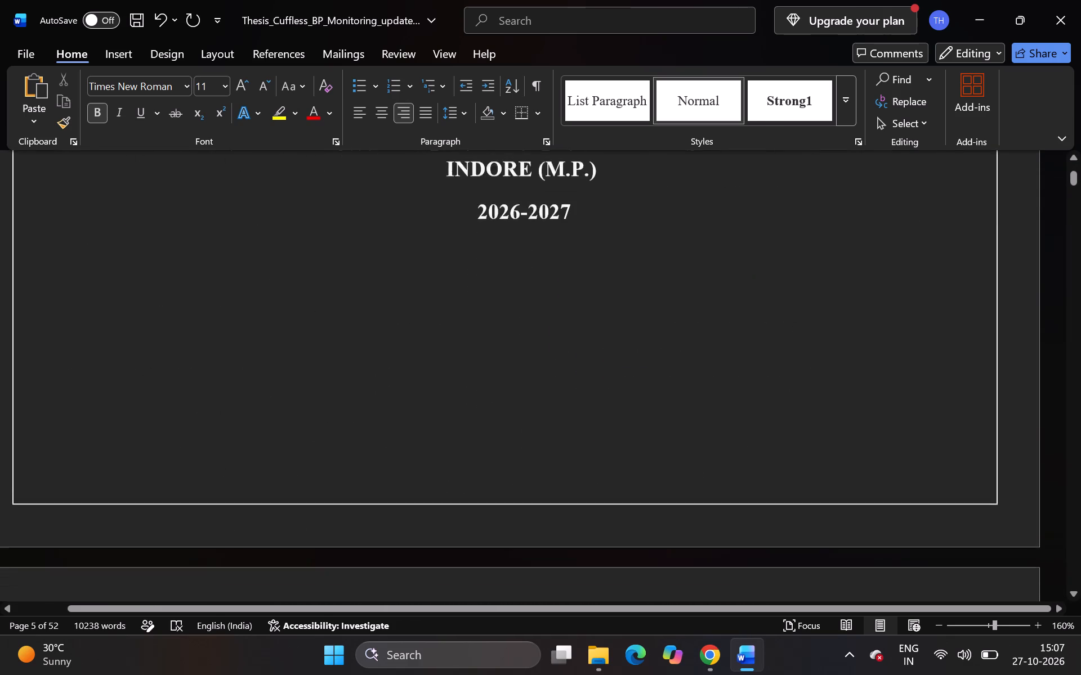
scroll(606, 451, "down", 4)
scroll(606, 451, "down", 10, "ctrl")
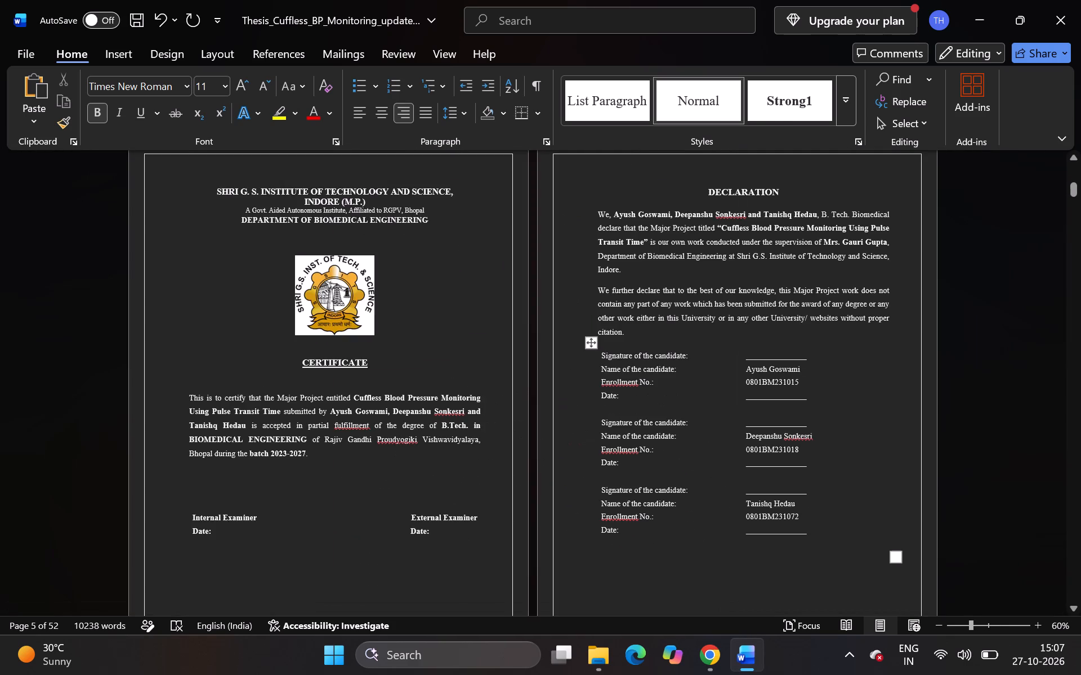
scroll(606, 451, "up", 5, "ctrl")
scroll(606, 451, "down", 3)
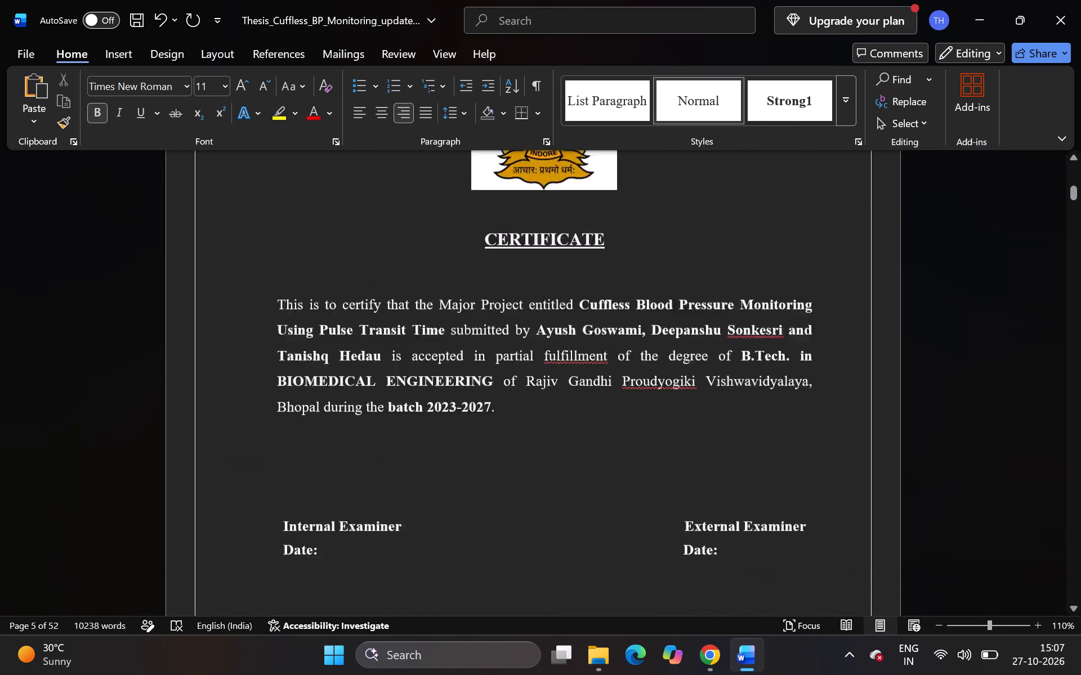
scroll(606, 451, "down", 7)
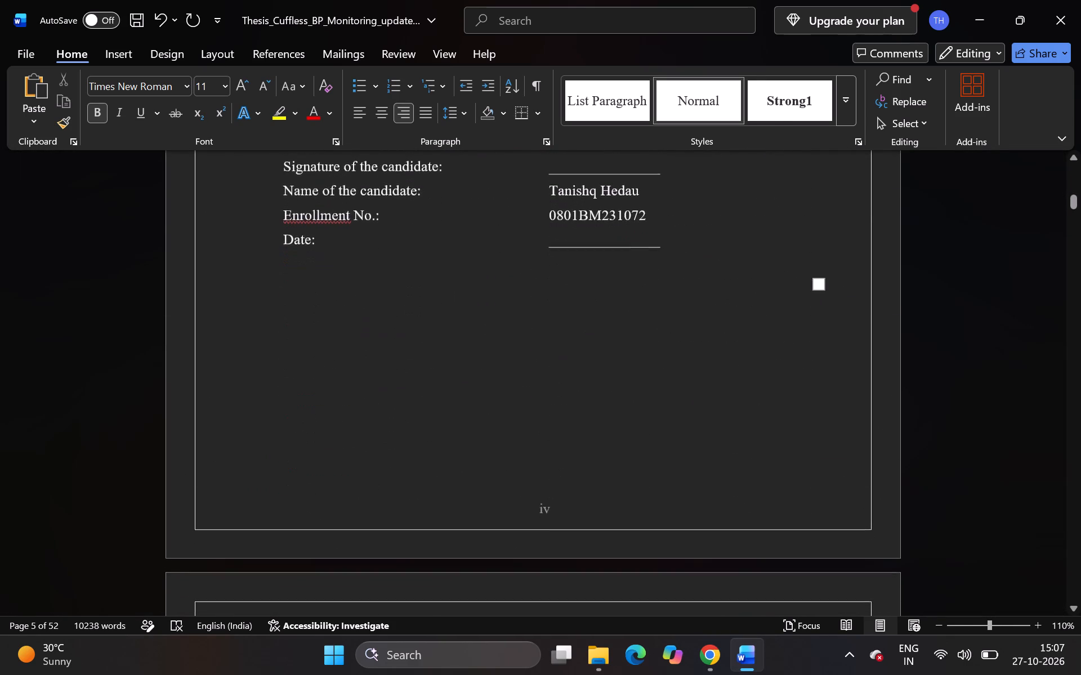
scroll(606, 451, "down", 8)
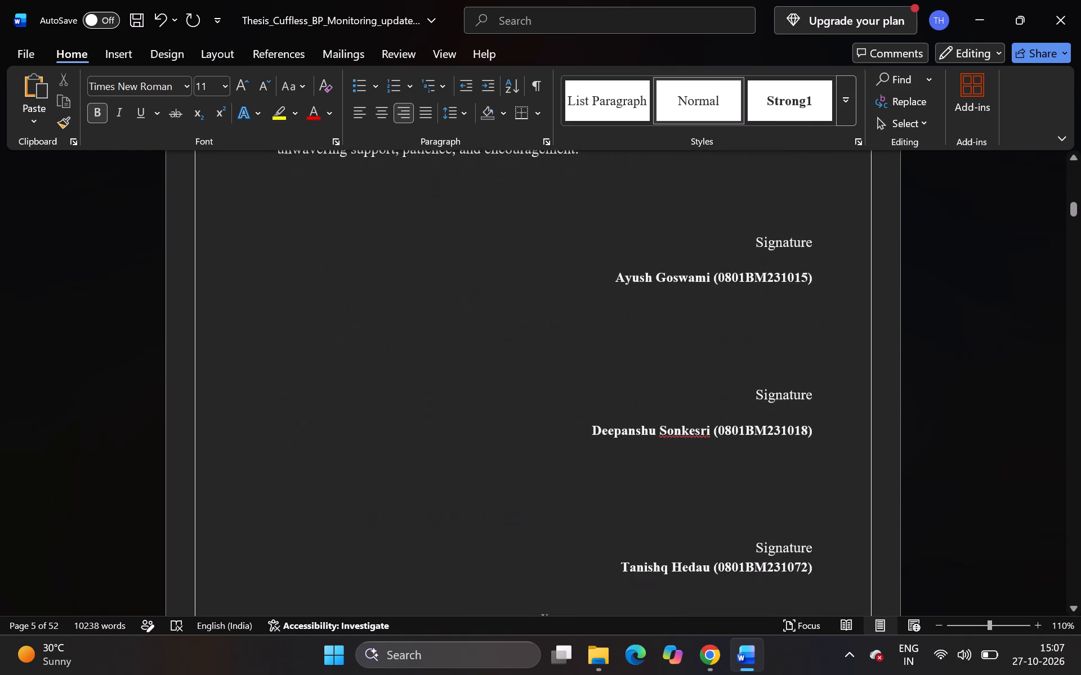
scroll(606, 451, "down", 2)
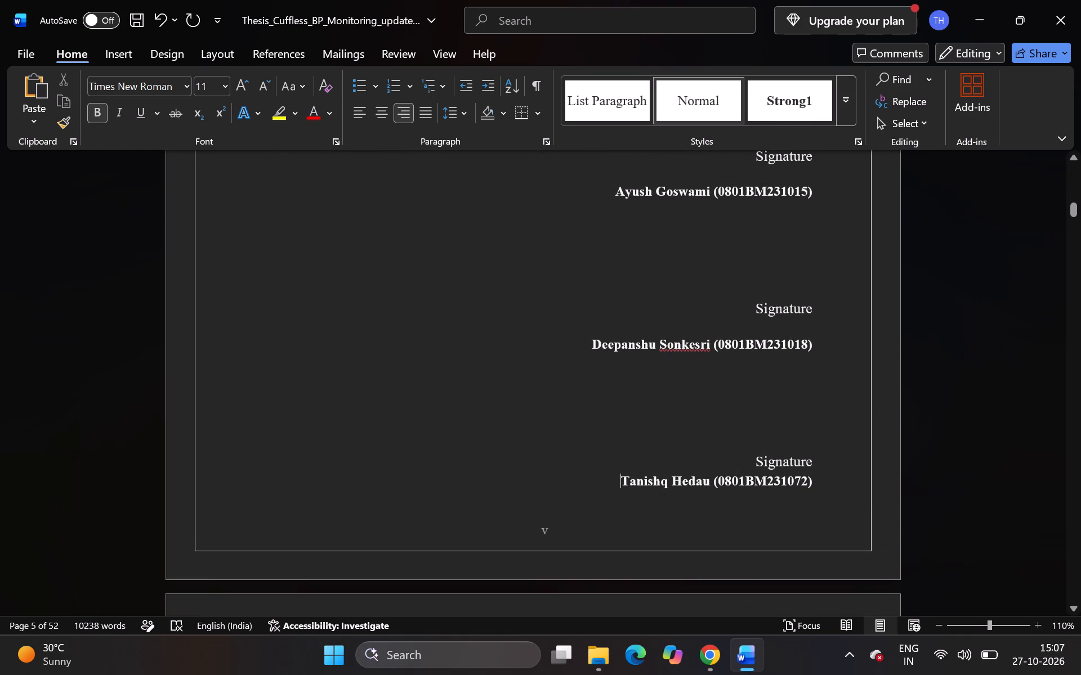
Delete one blank line above the Signature label in the third Acknowledgement signature block.
left_click(746, 441)
key("BackSpace")
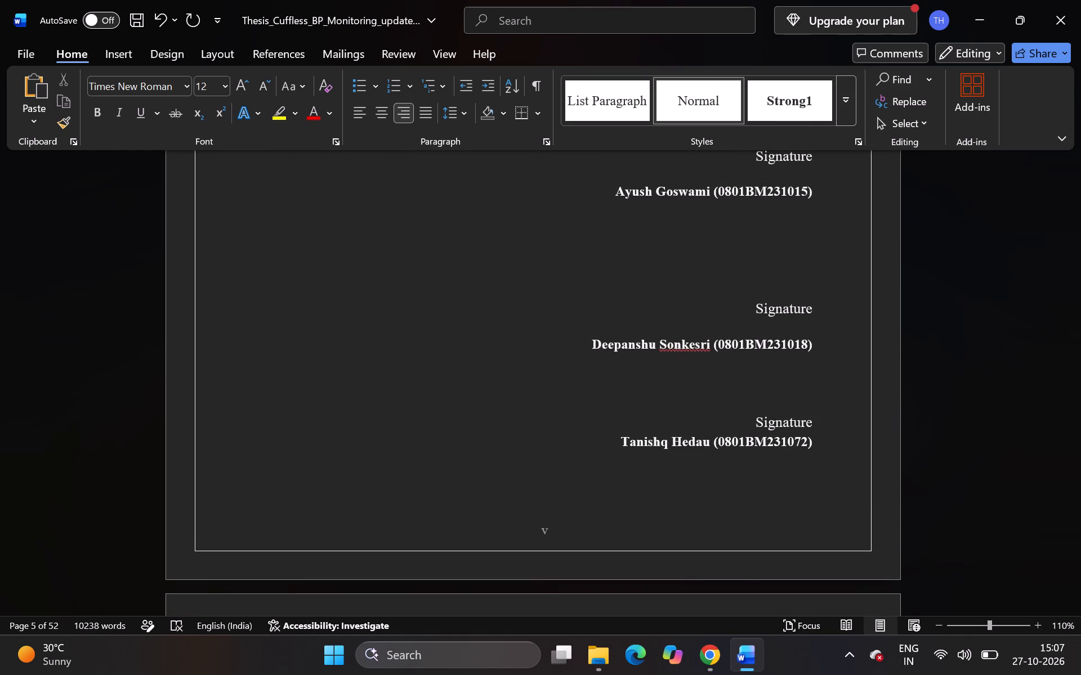
Add a blank line between the Signature label and the candidate's name in the third Acknowledgement signature block.
key("Down")
key("Left")
key("Left")
key("Left")
key("Left")
key("Left")
key("Left")
key("Left")
key("Left")
key("Left")
key("Left")
key("Left")
key("Left")
key("Left")
key("Left")
key("Left")
key("Left")
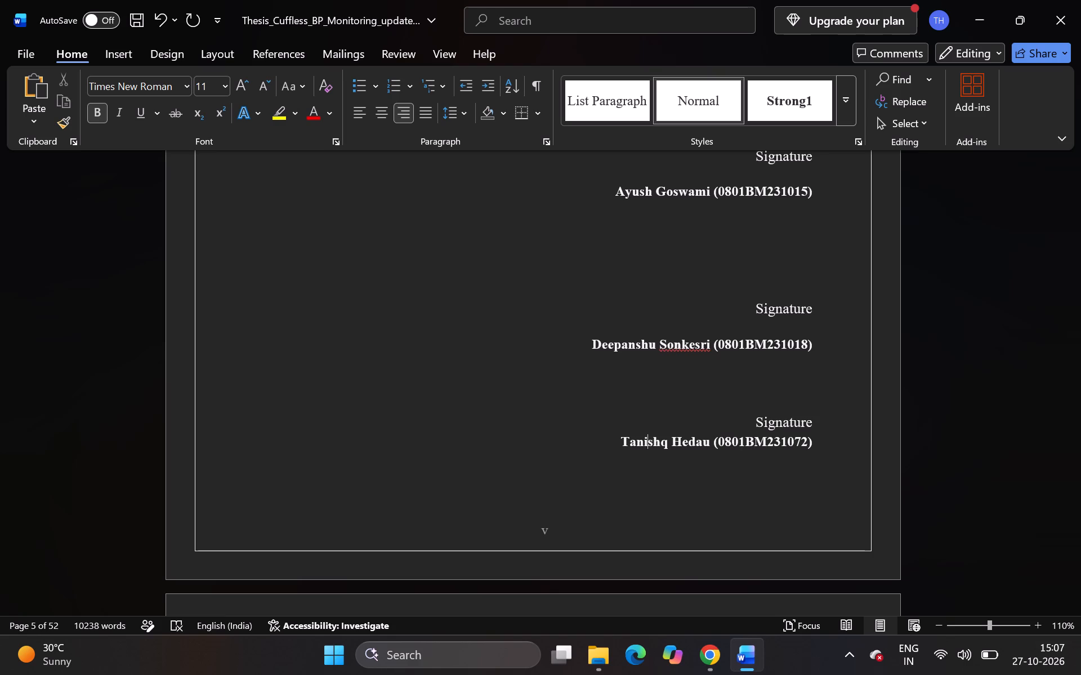
key("Left")
key("Left")
key("Left")
key("Left")
key("Return")
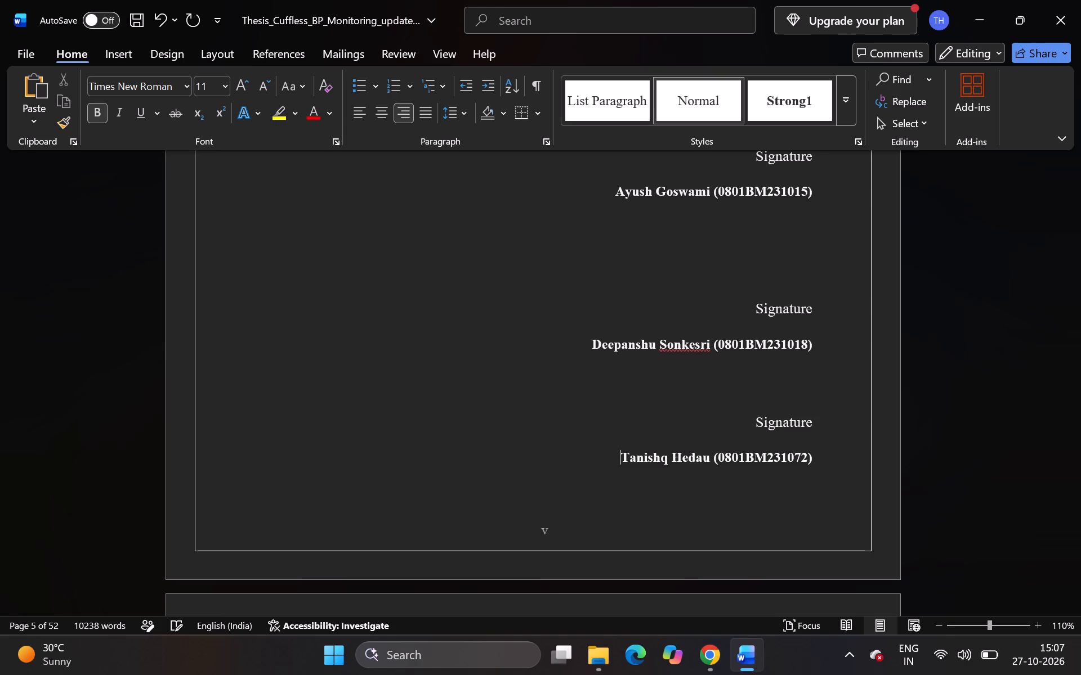
Remove the bold formatting from the word "and" between the last two candidates' names in the Declaration's first paragraph.
scroll(843, 342, "up", 1)
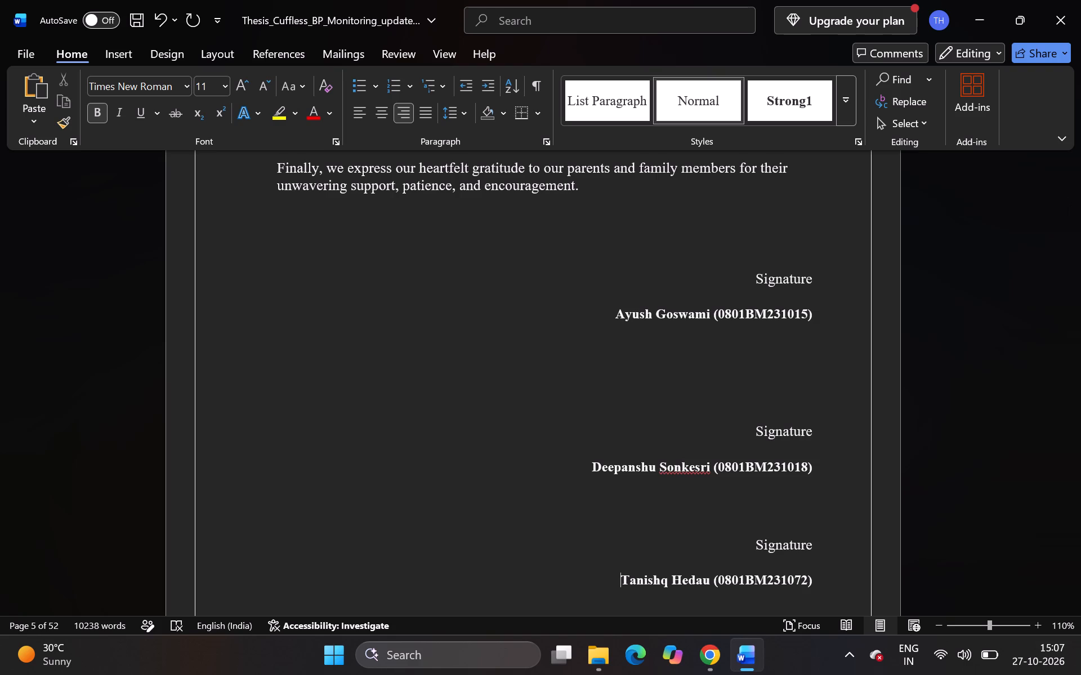
scroll(615, 385, "up", 1)
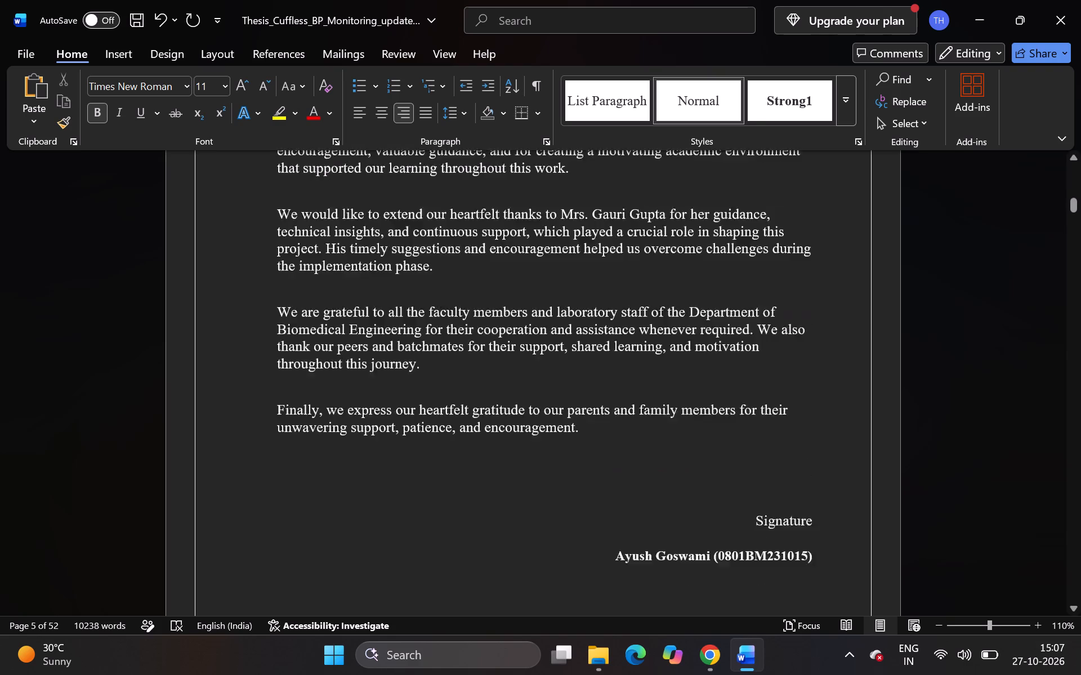
scroll(615, 385, "up", 2)
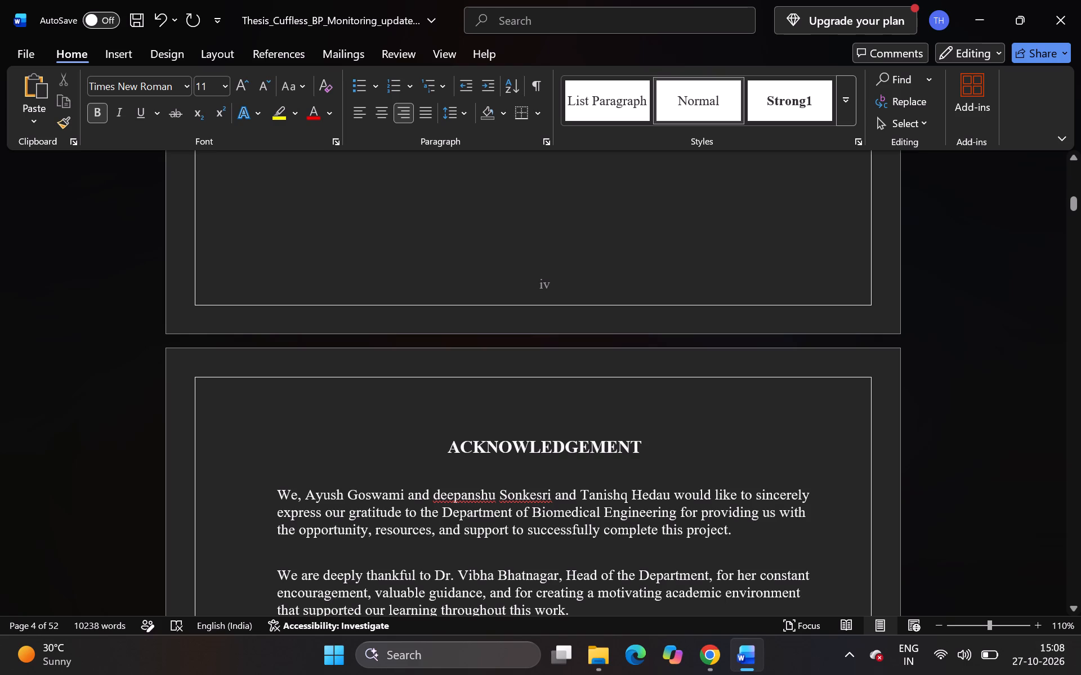
scroll(515, 482, "up", 7)
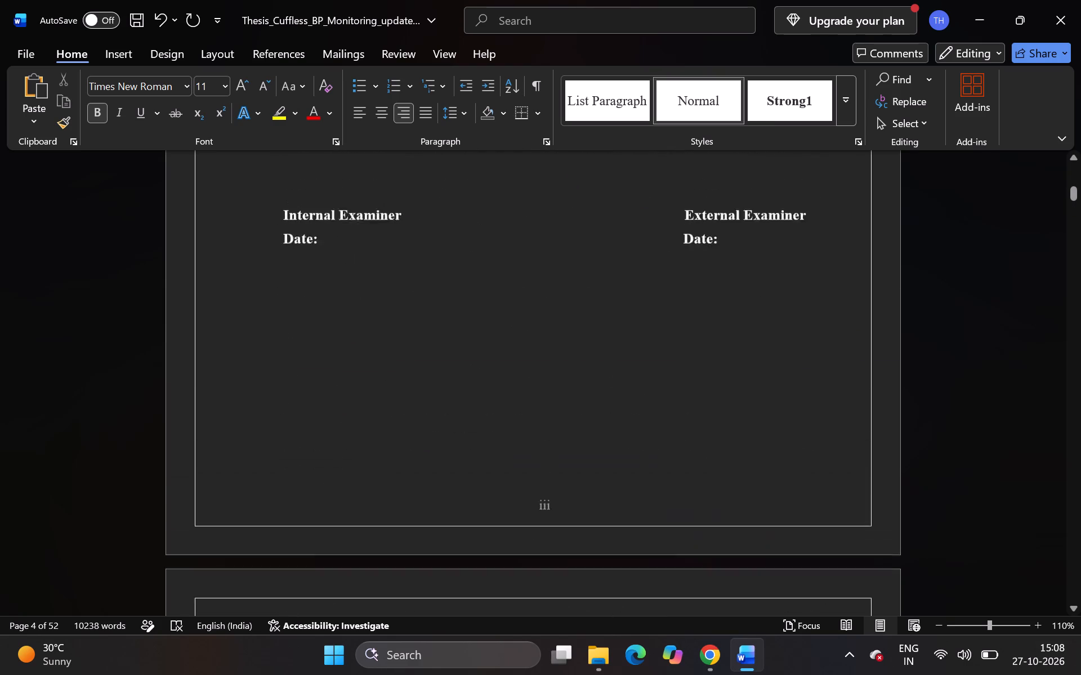
scroll(515, 482, "up", 2)
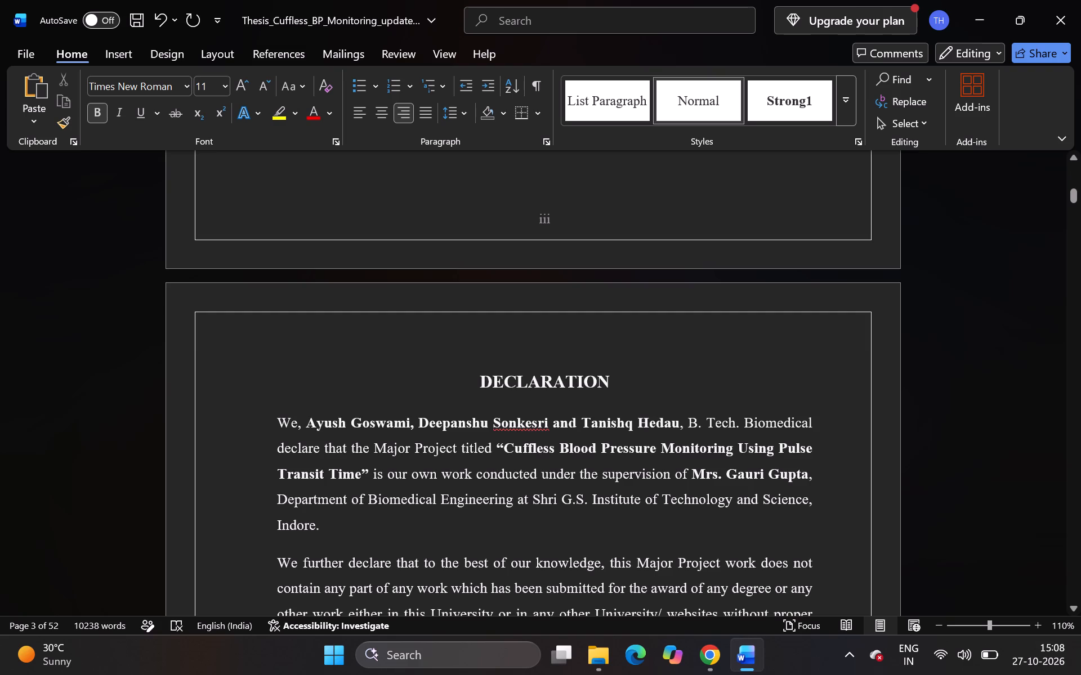
scroll(515, 482, "down", 1)
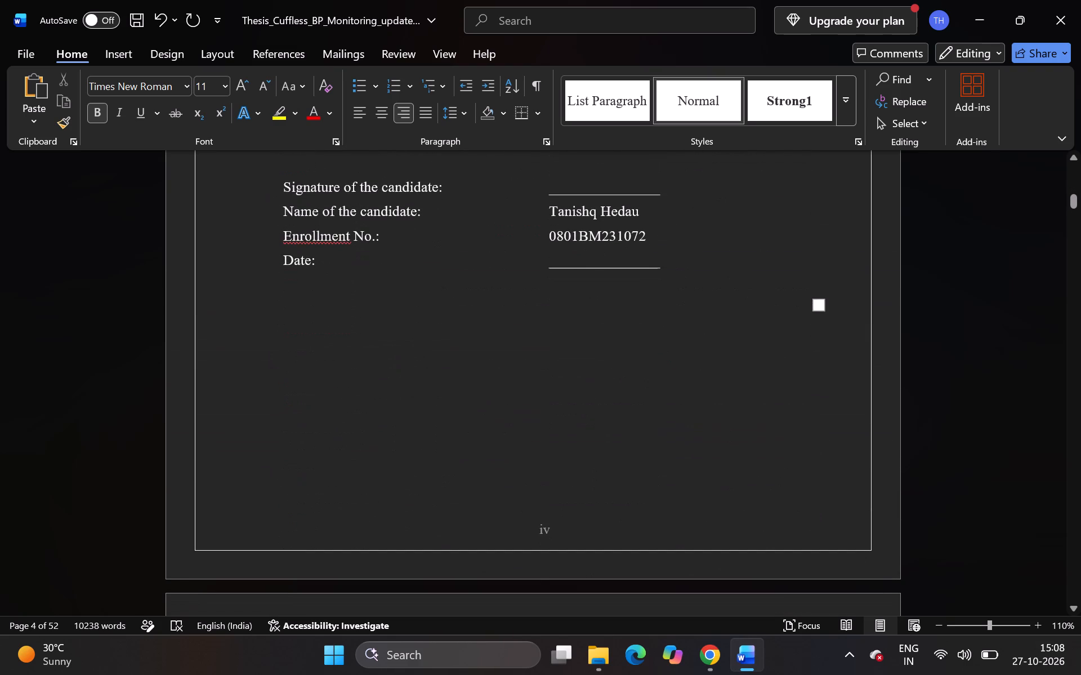
scroll(333, 386, "up", 2)
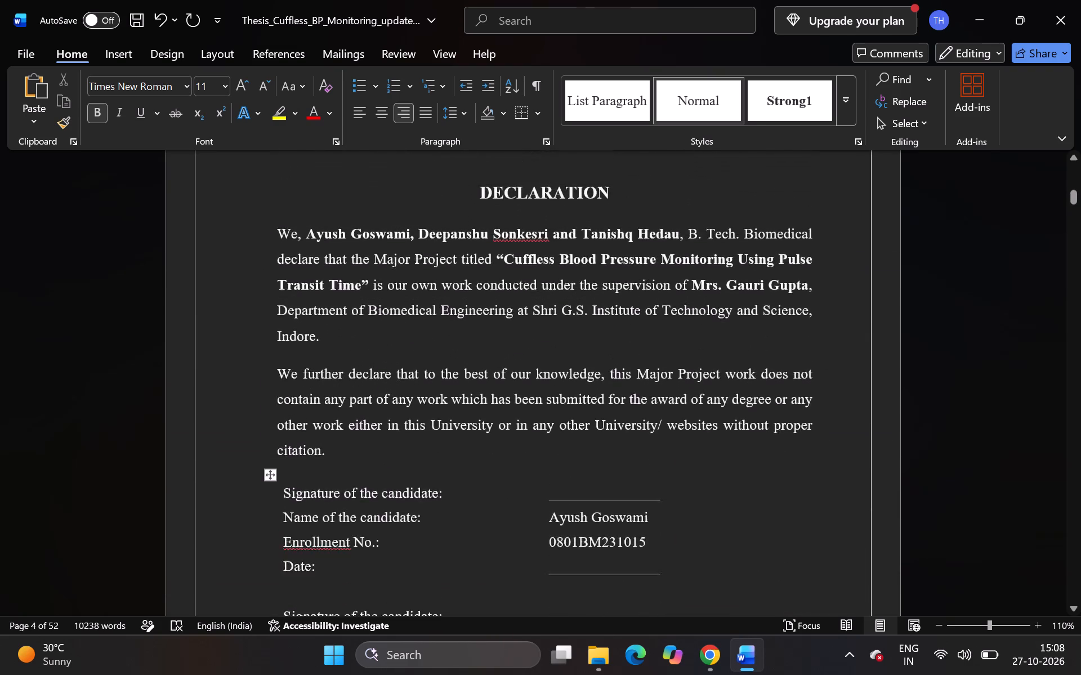
scroll(333, 386, "up", 2)
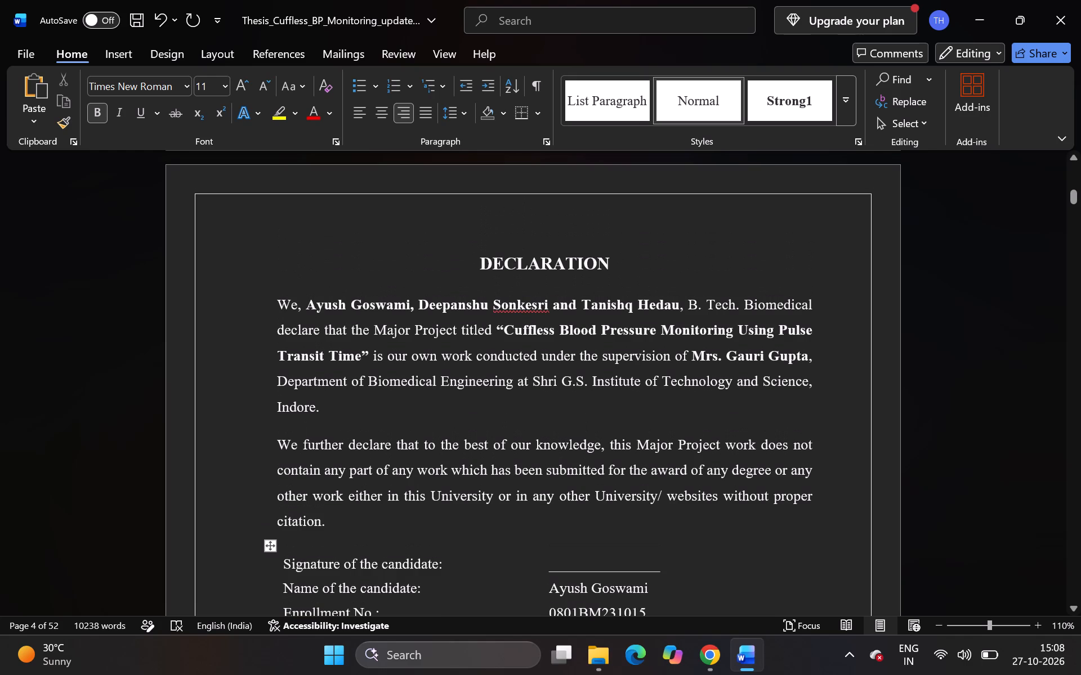
double_click(557, 300)
left_click(568, 272)
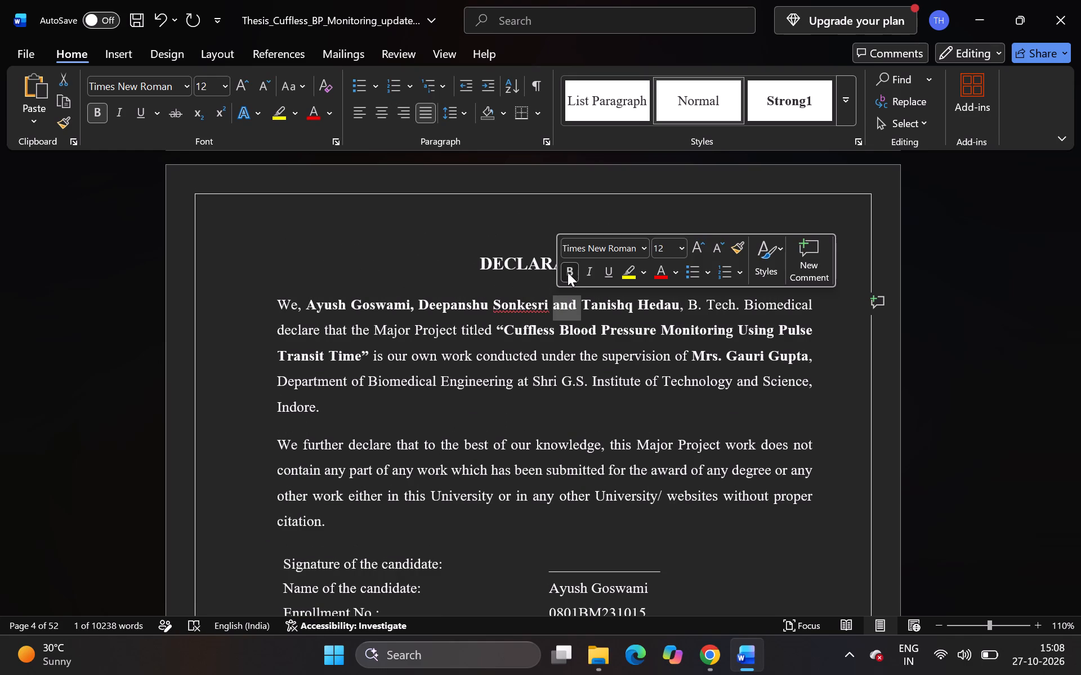
left_click(570, 328)
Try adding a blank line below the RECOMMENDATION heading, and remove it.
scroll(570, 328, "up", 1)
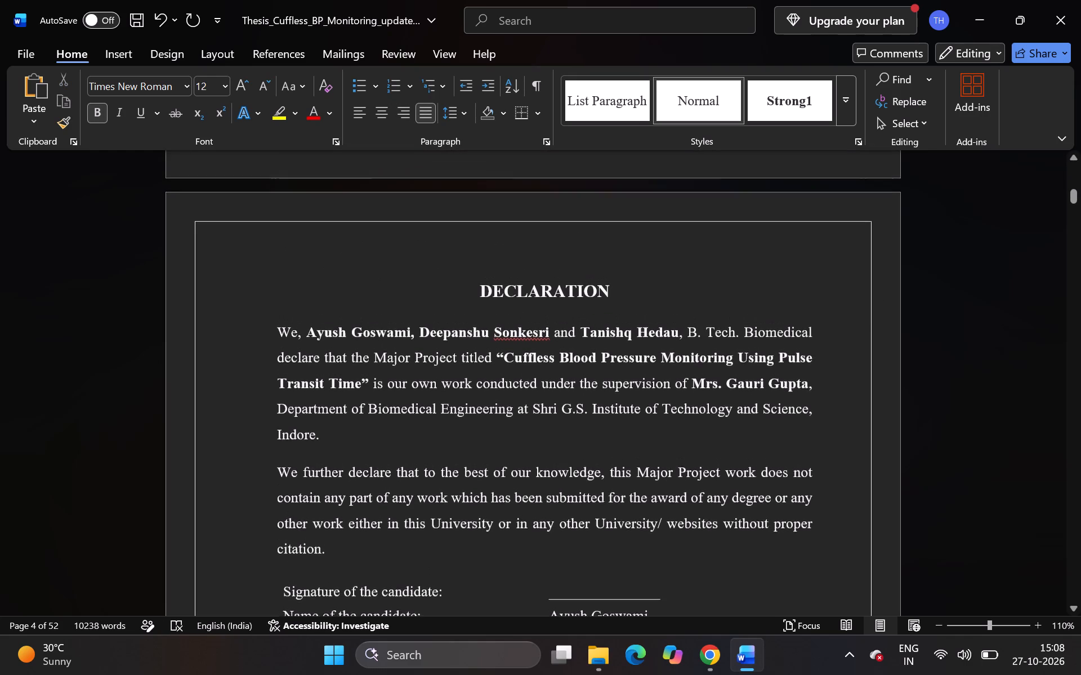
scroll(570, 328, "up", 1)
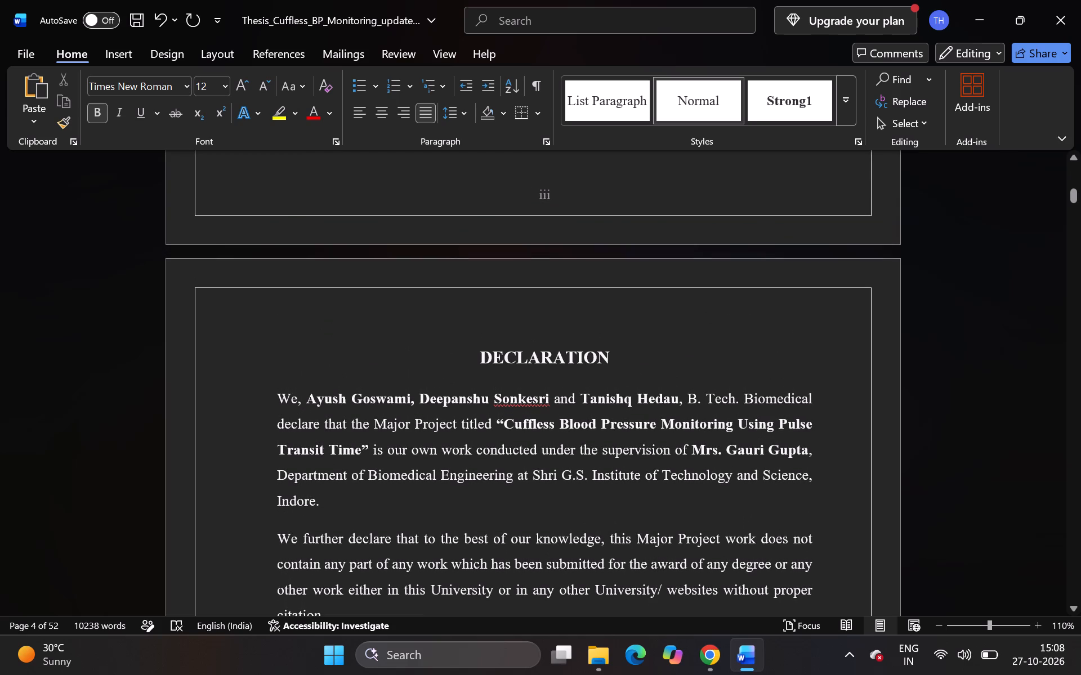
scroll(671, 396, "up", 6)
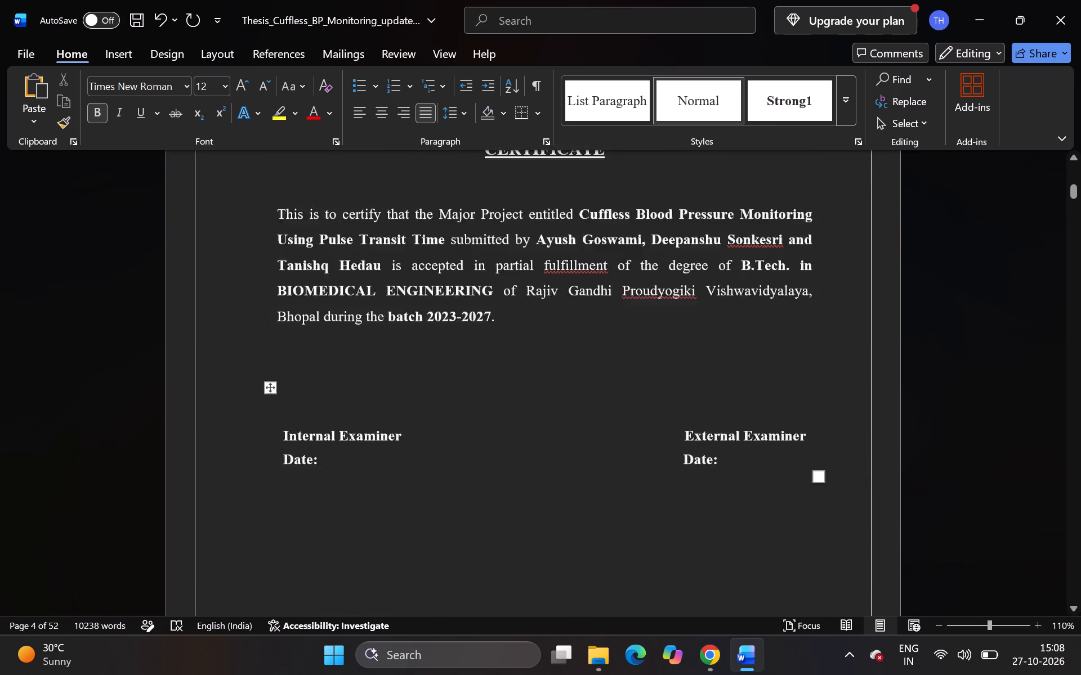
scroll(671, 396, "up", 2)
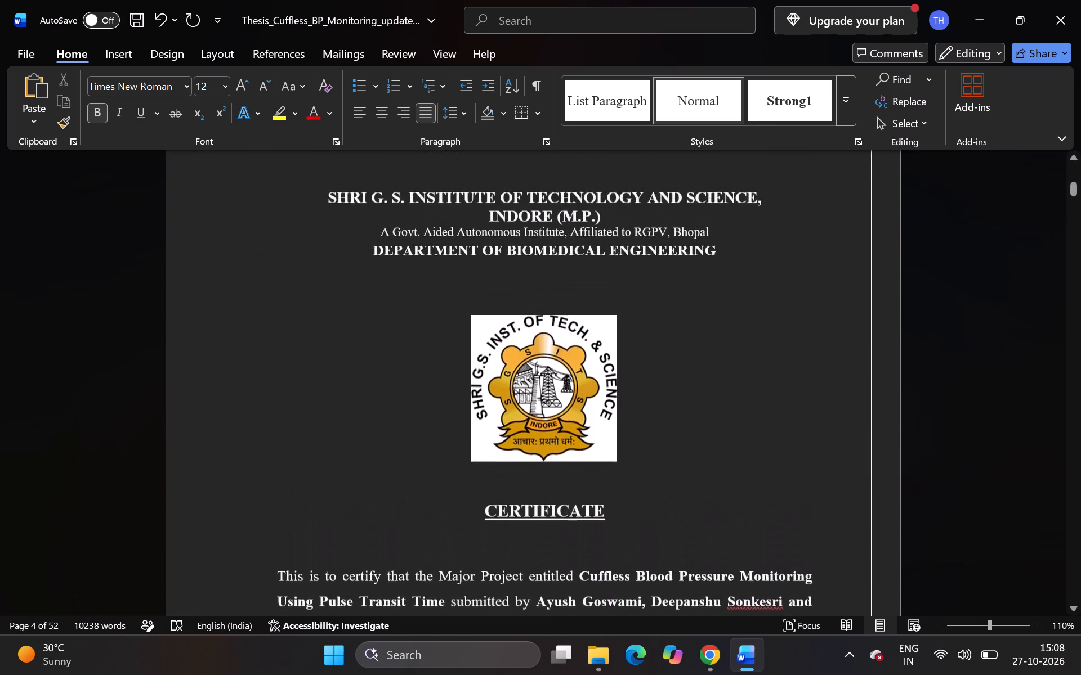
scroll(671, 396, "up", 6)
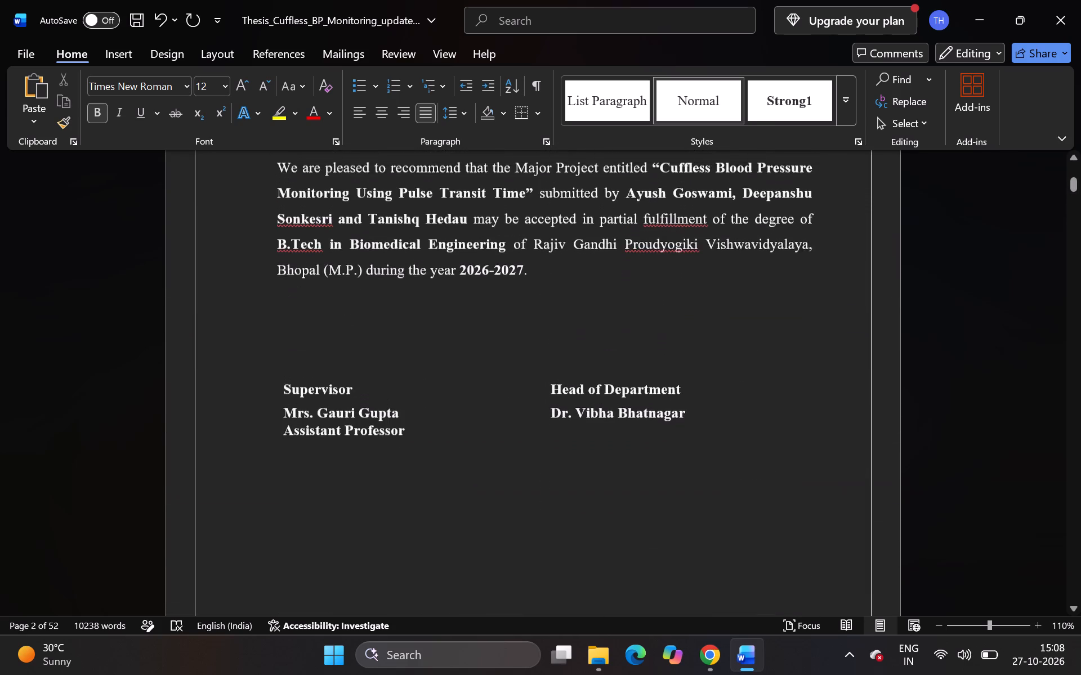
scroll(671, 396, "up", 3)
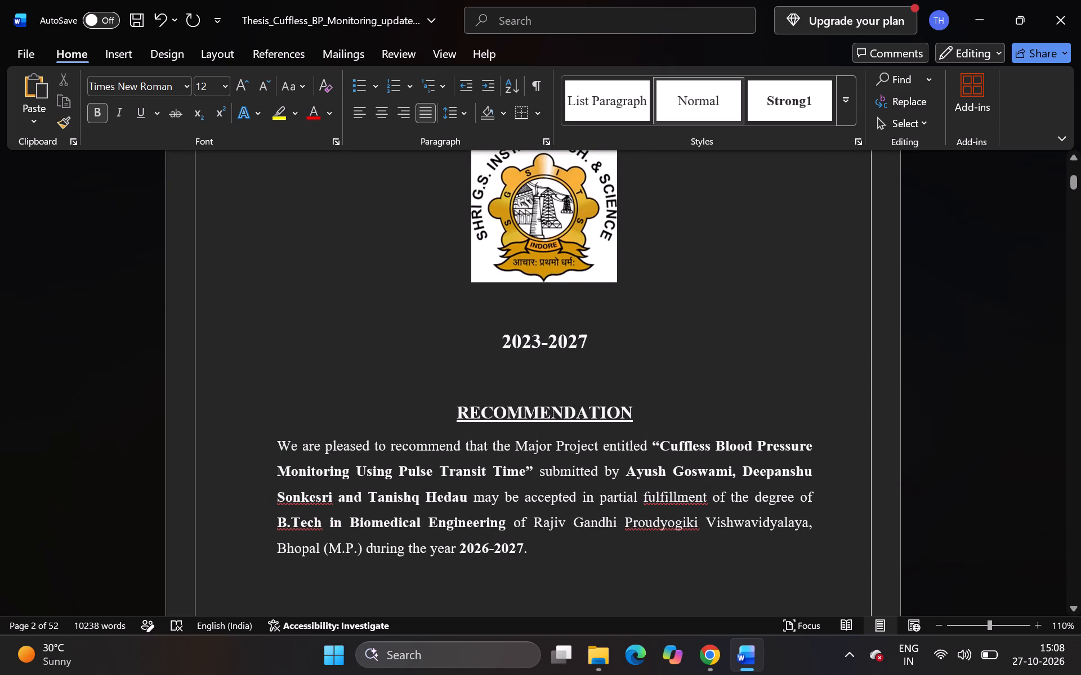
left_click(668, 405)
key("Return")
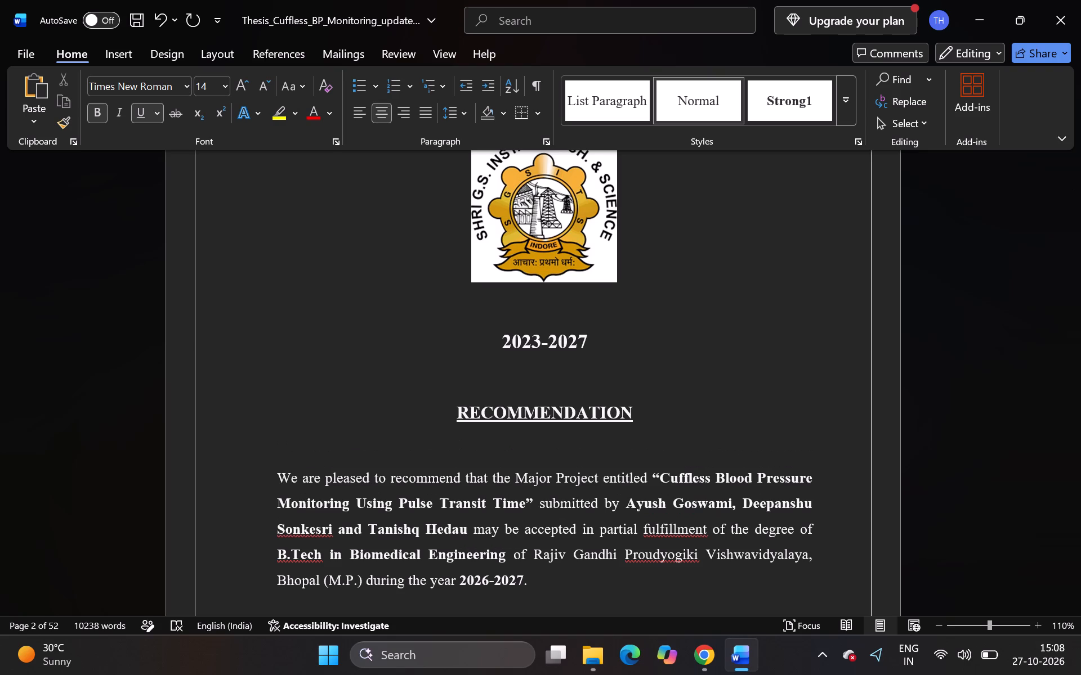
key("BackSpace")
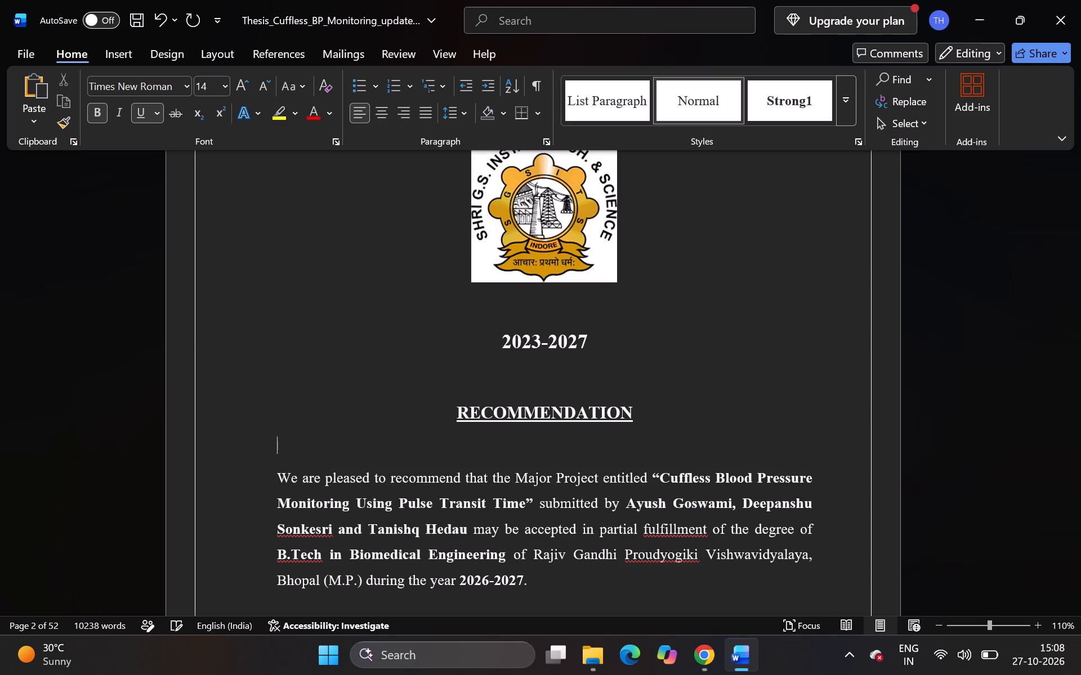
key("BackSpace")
Check the layout of the title page and the top of the Recommendation page at 80% zoom.
scroll(668, 405, "up", 2)
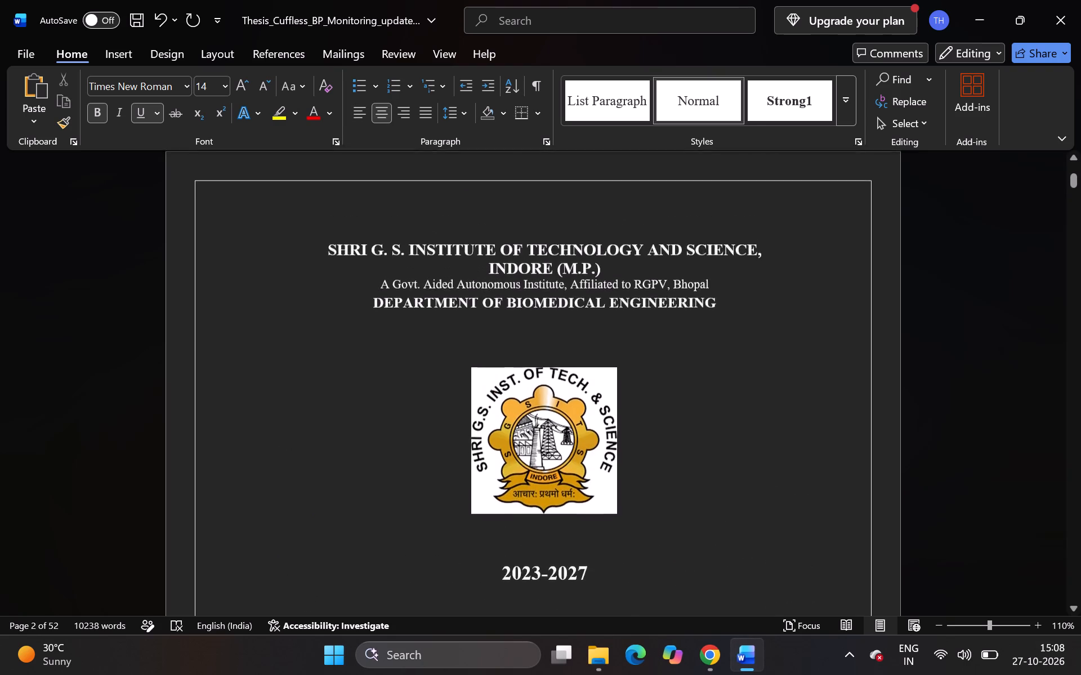
scroll(668, 405, "up", 1)
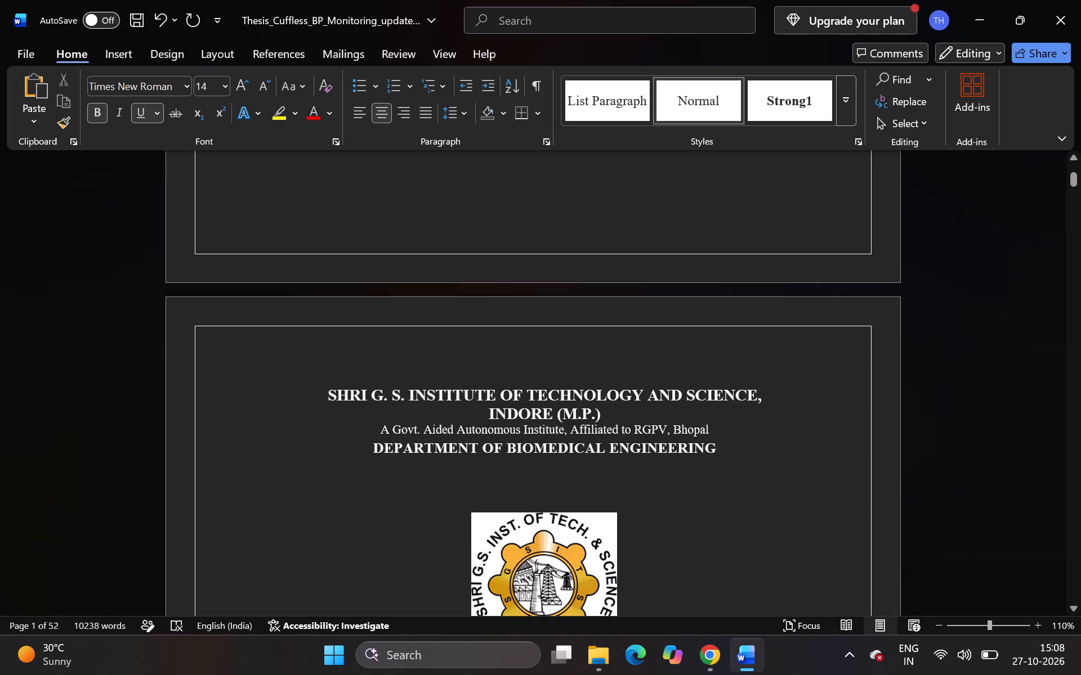
scroll(668, 405, "up", 1)
scroll(574, 301, "down", 1, "ctrl")
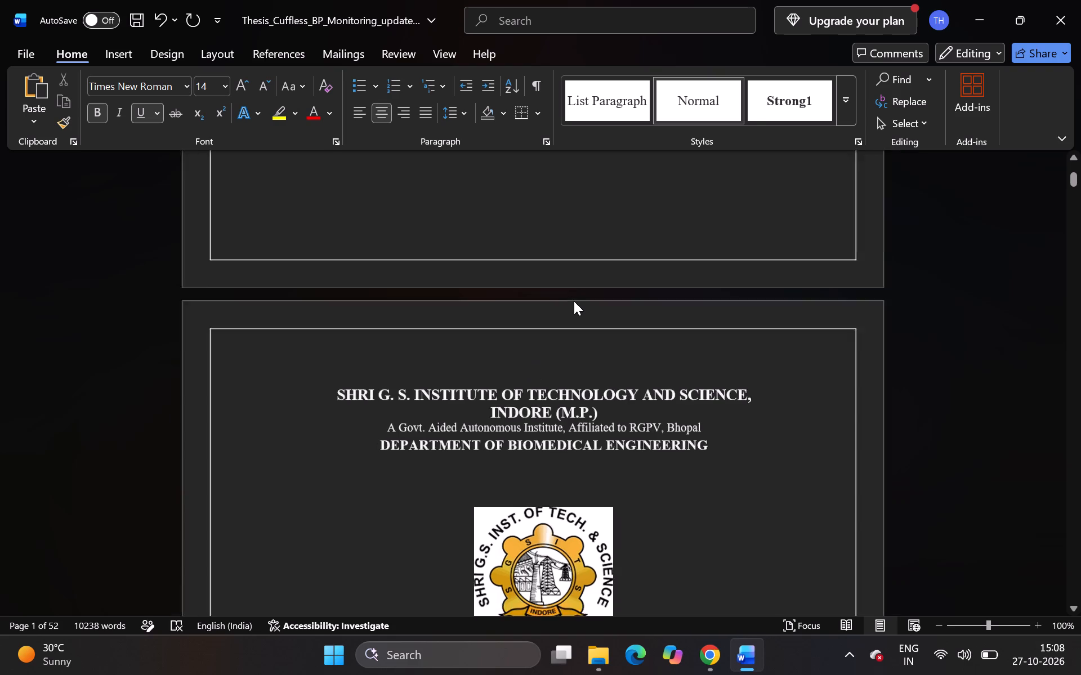
scroll(574, 301, "down", 2, "ctrl")
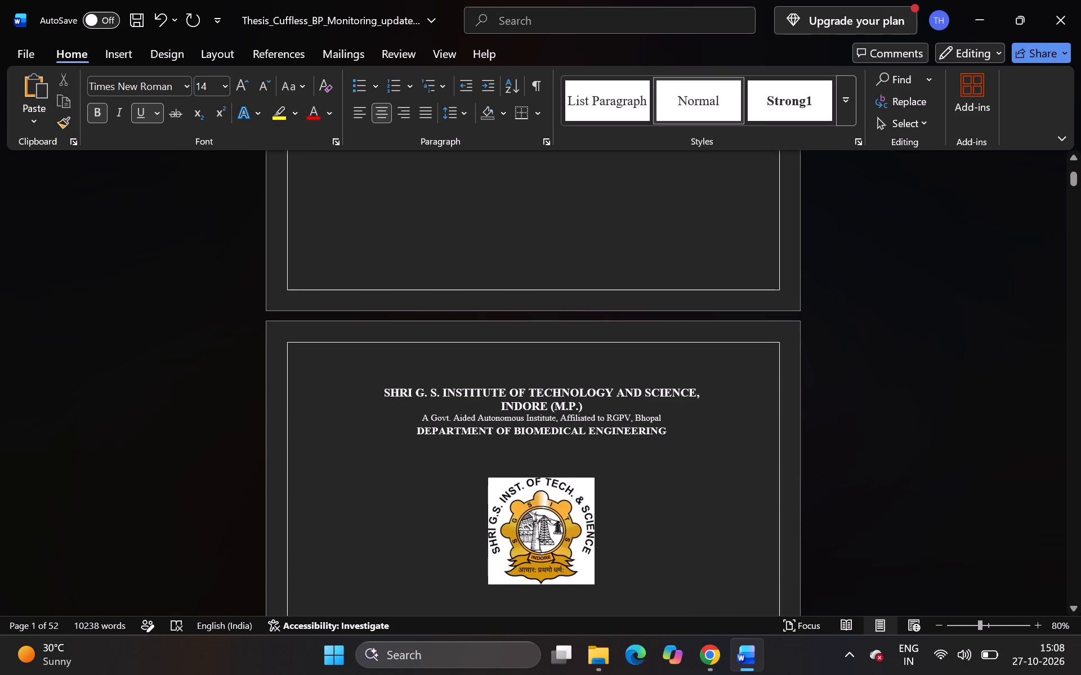
scroll(574, 301, "up", 4)
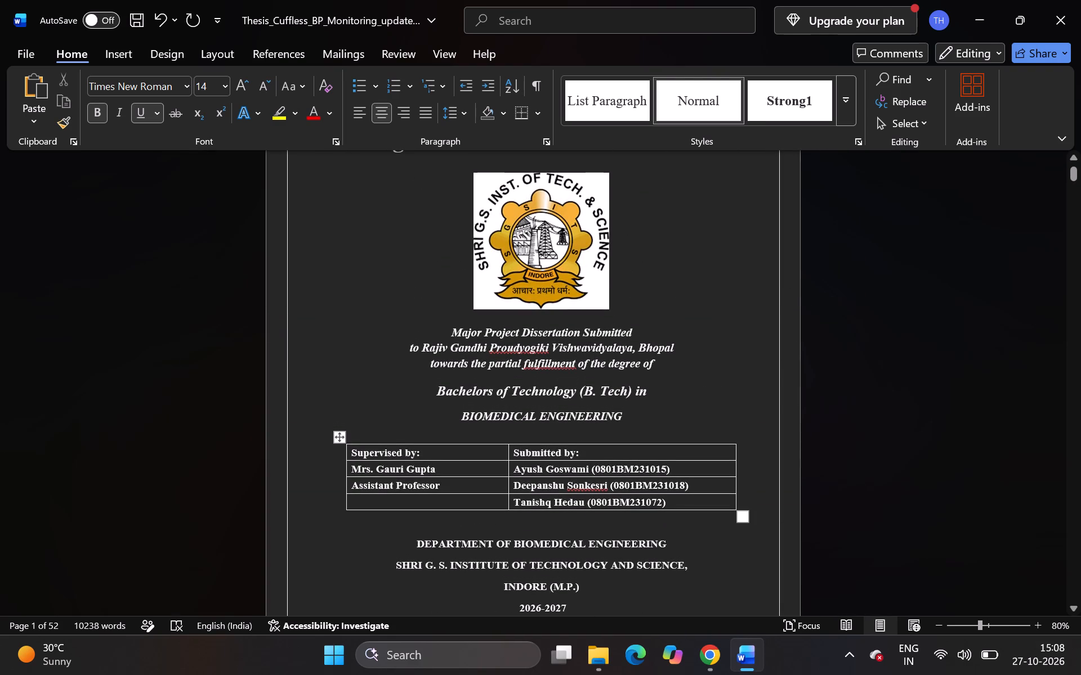
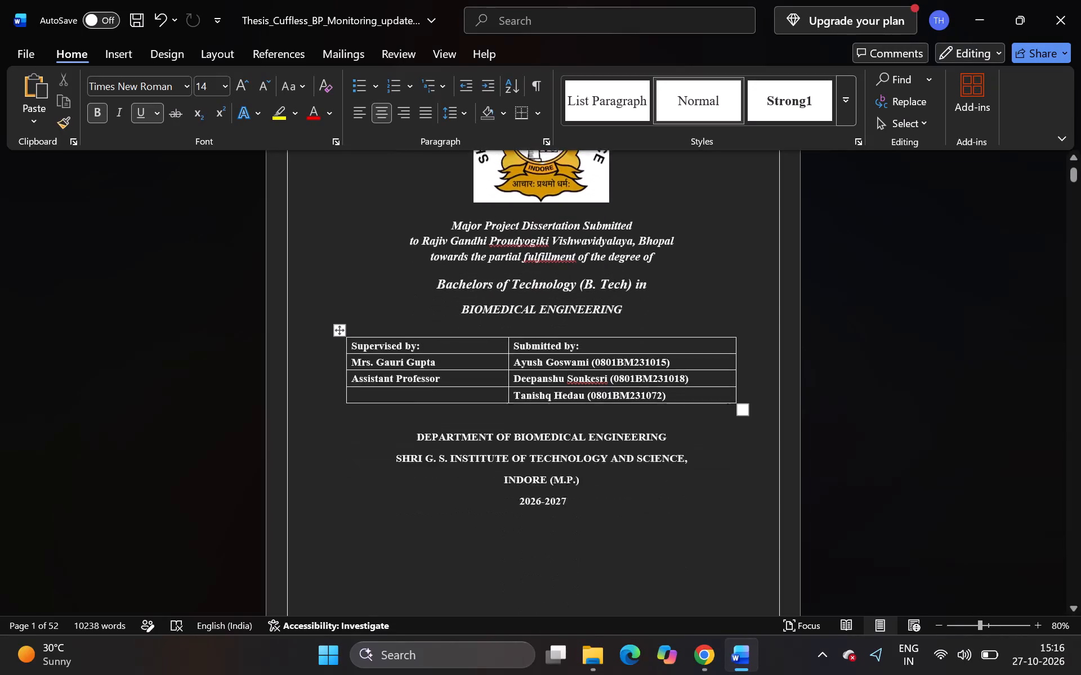
Review the front matter from the title page through the Recommendation page to the Certificate page.
scroll(617, 396, "down", 3)
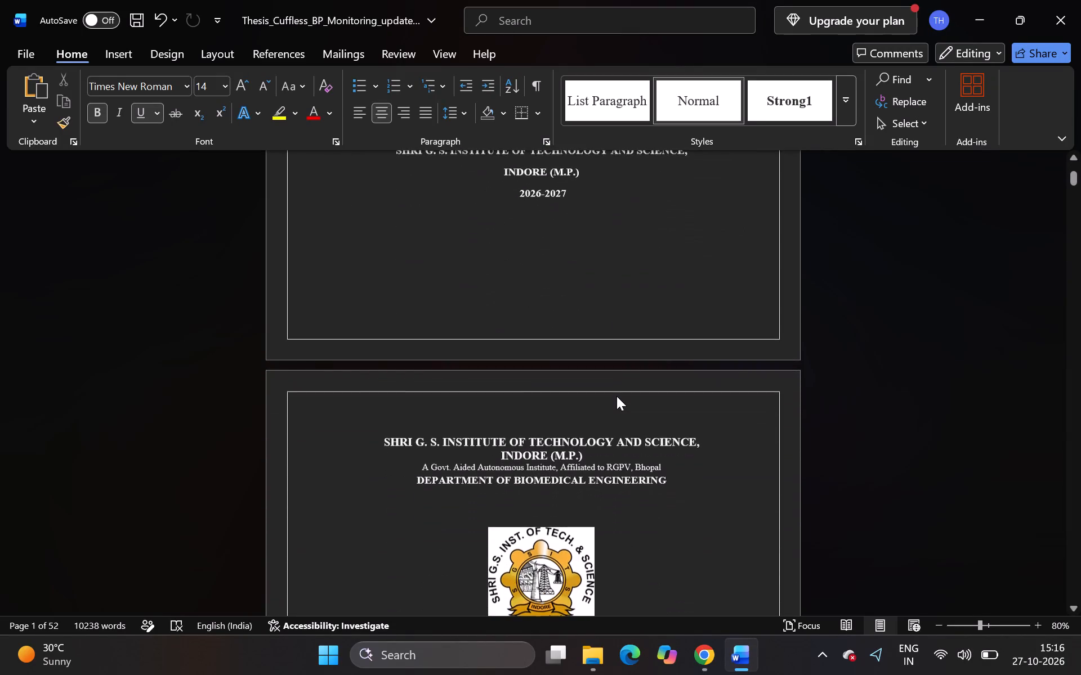
scroll(617, 396, "down", 3)
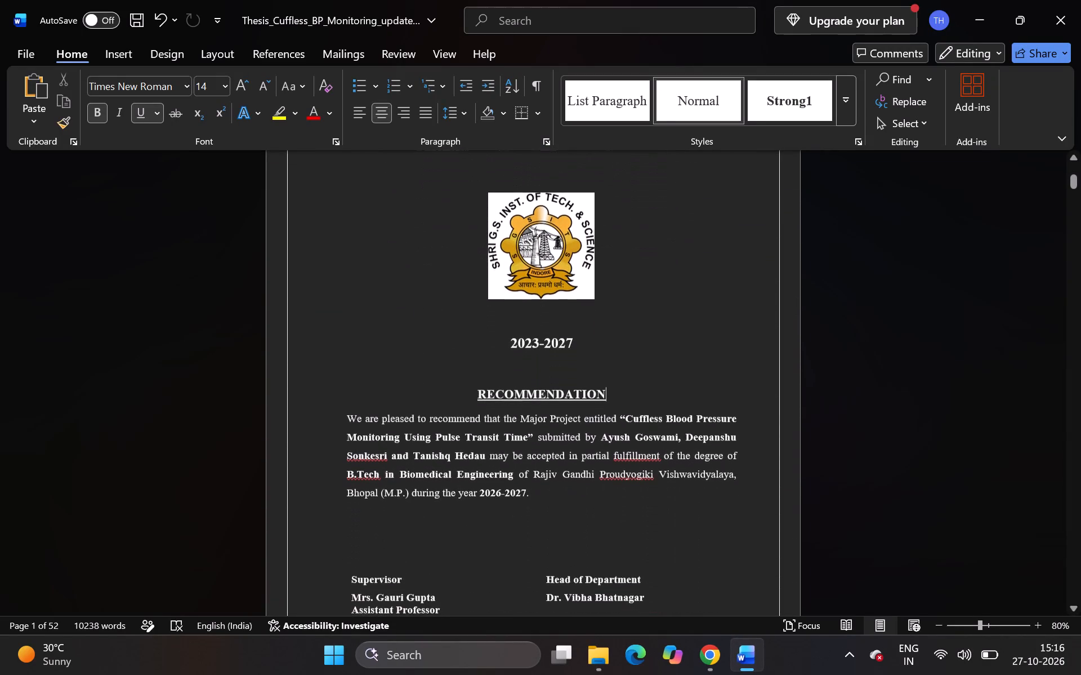
scroll(617, 396, "down", 1)
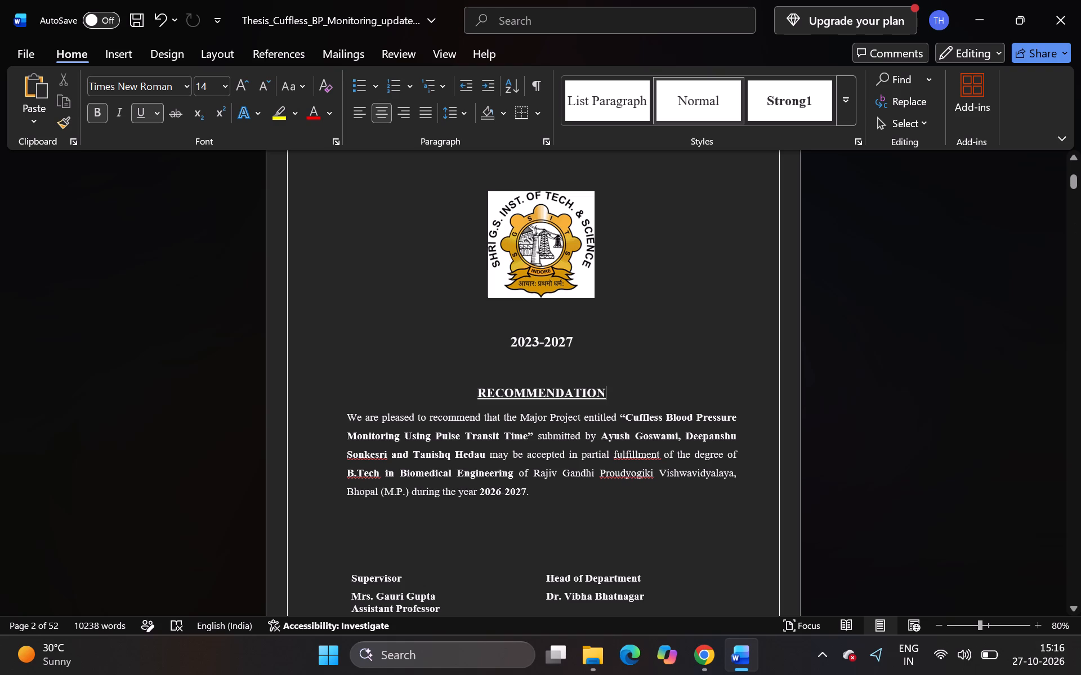
scroll(608, 406, "down", 5)
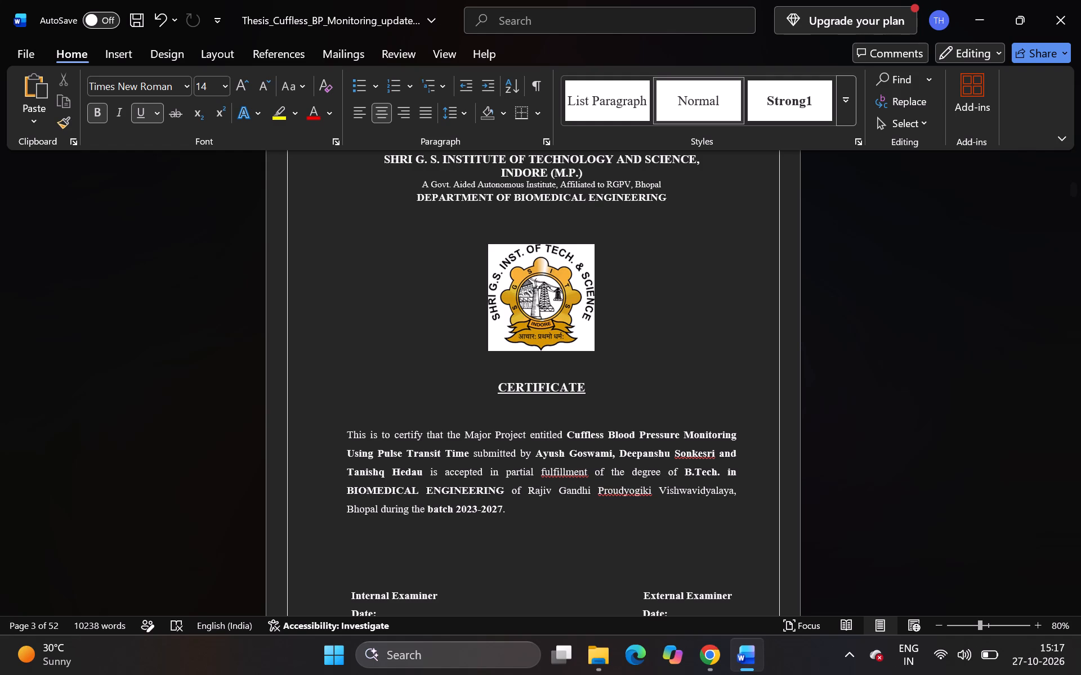
scroll(608, 406, "up", 5)
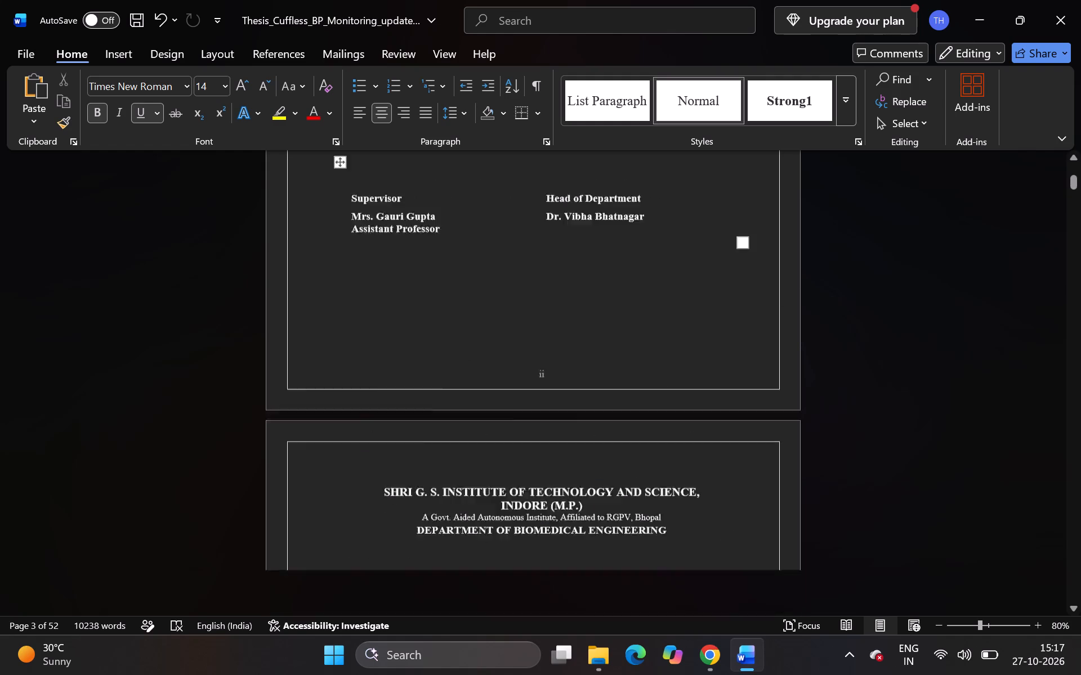
scroll(608, 406, "up", 6)
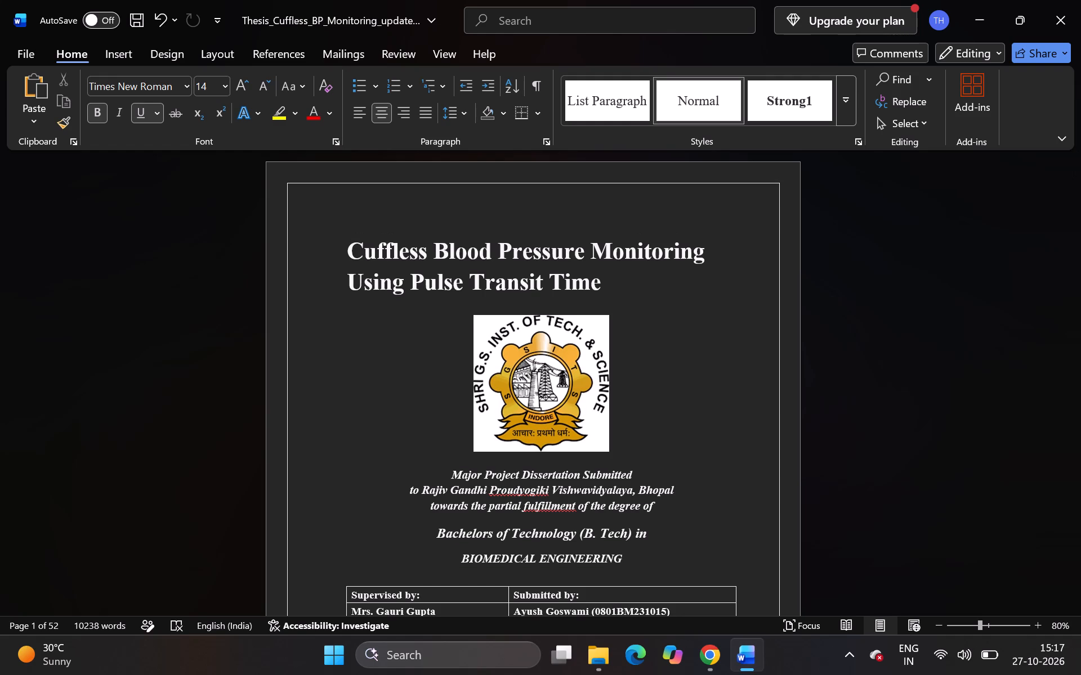
scroll(608, 406, "up", 13)
Check the title page and the Recommendation page again for spacing, years and bold text.
scroll(608, 406, "down", 3)
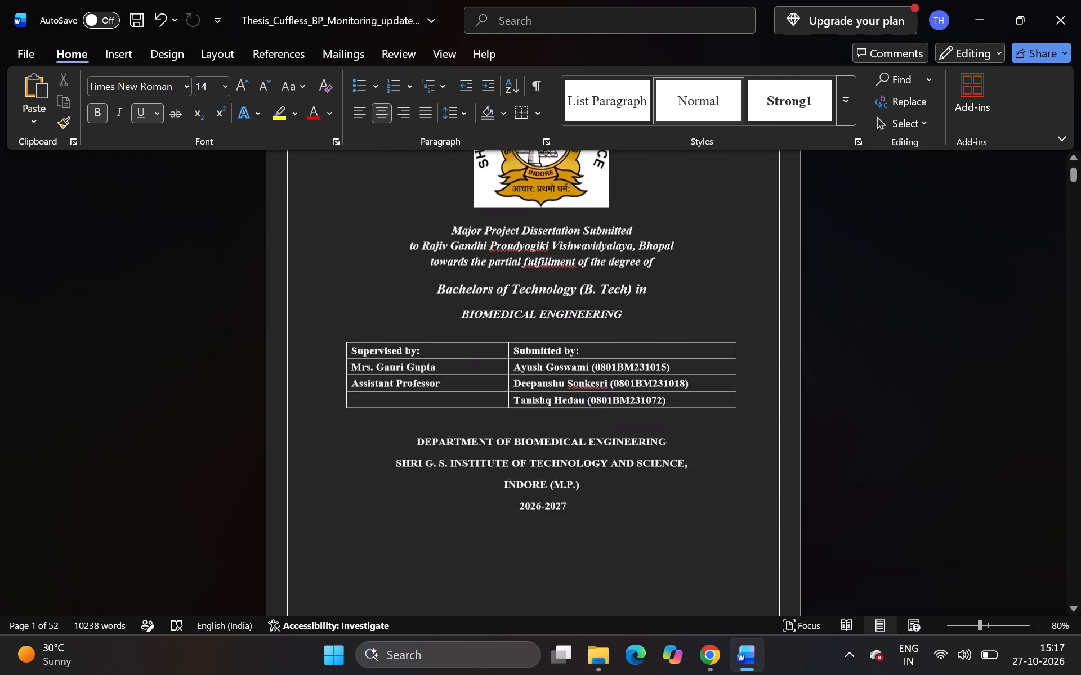
scroll(608, 406, "down", 1)
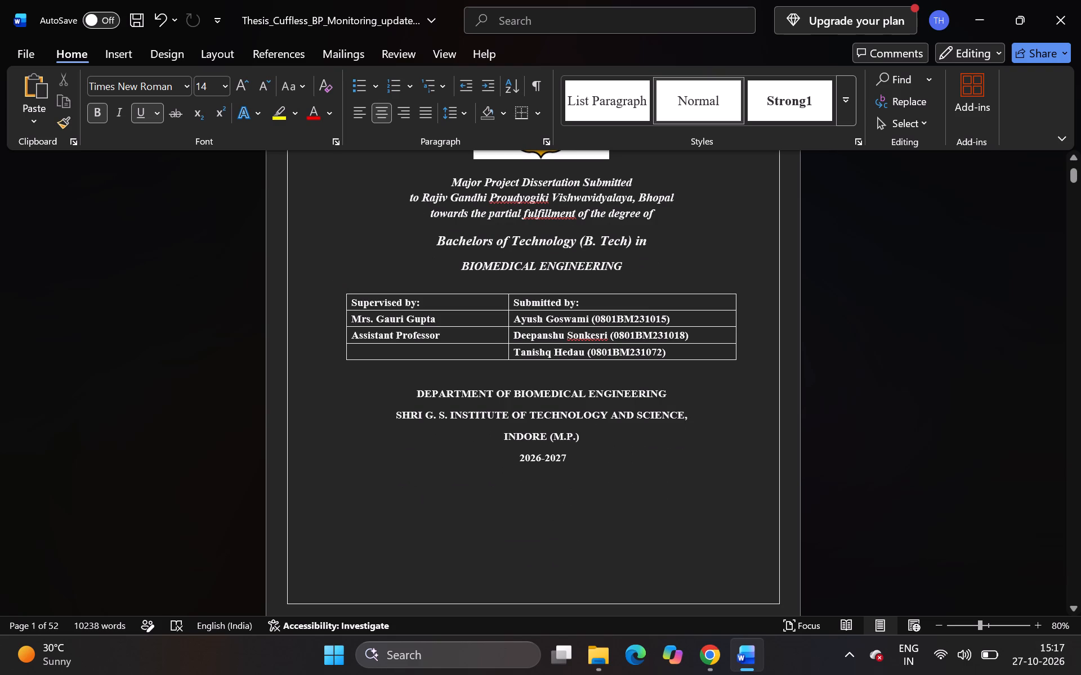
scroll(462, 298, "down", 1)
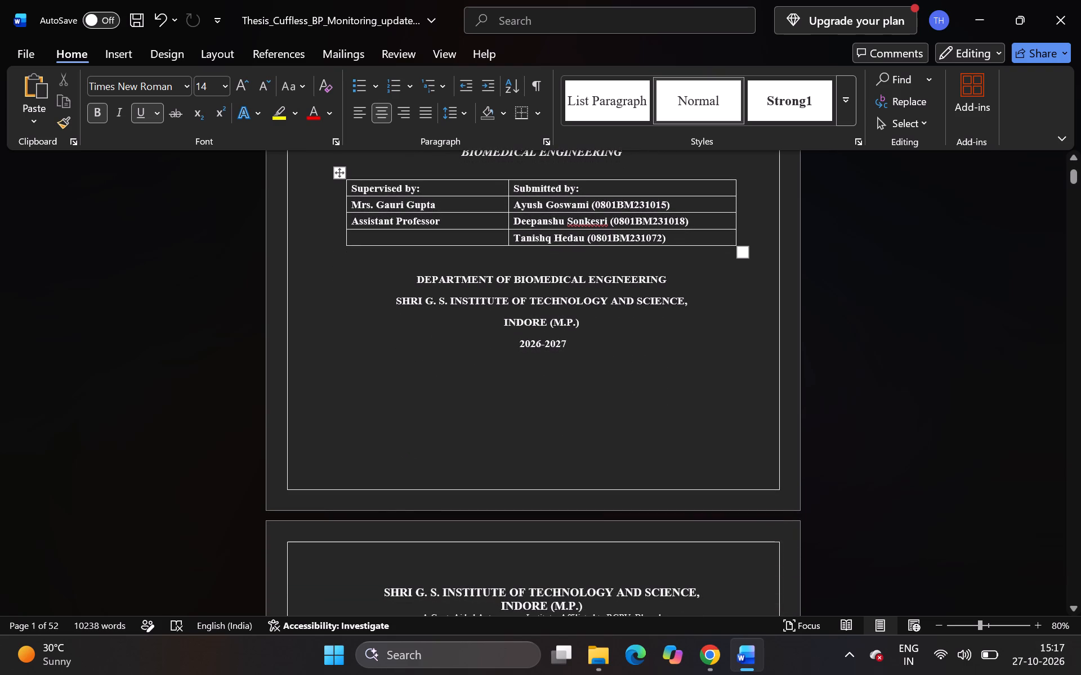
scroll(462, 298, "down", 3)
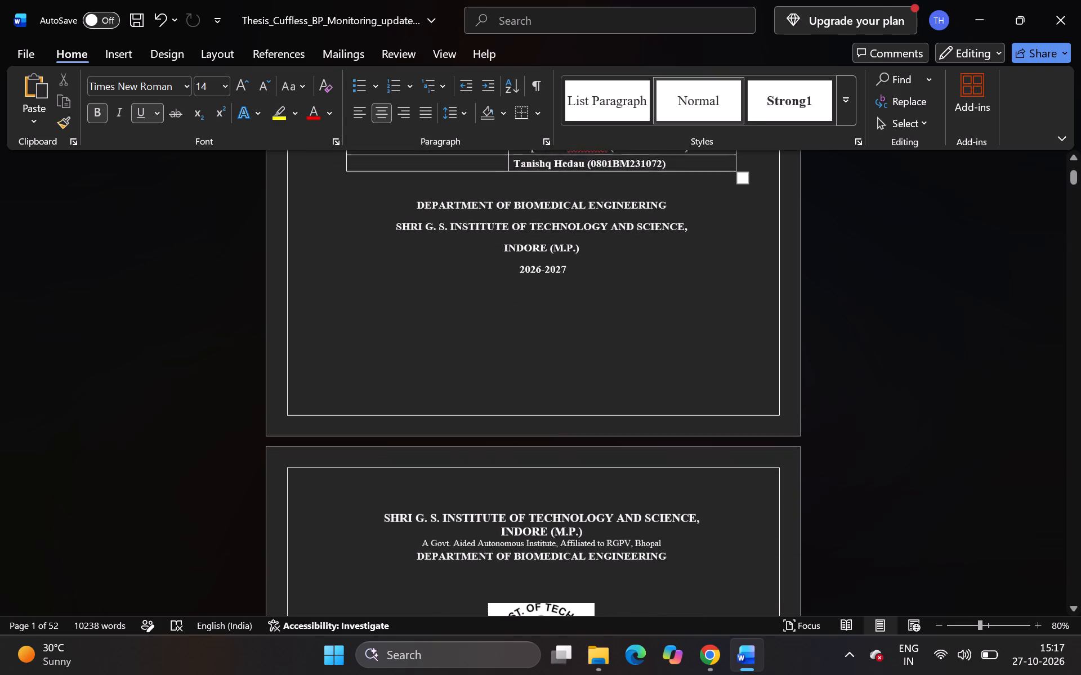
scroll(462, 298, "down", 3)
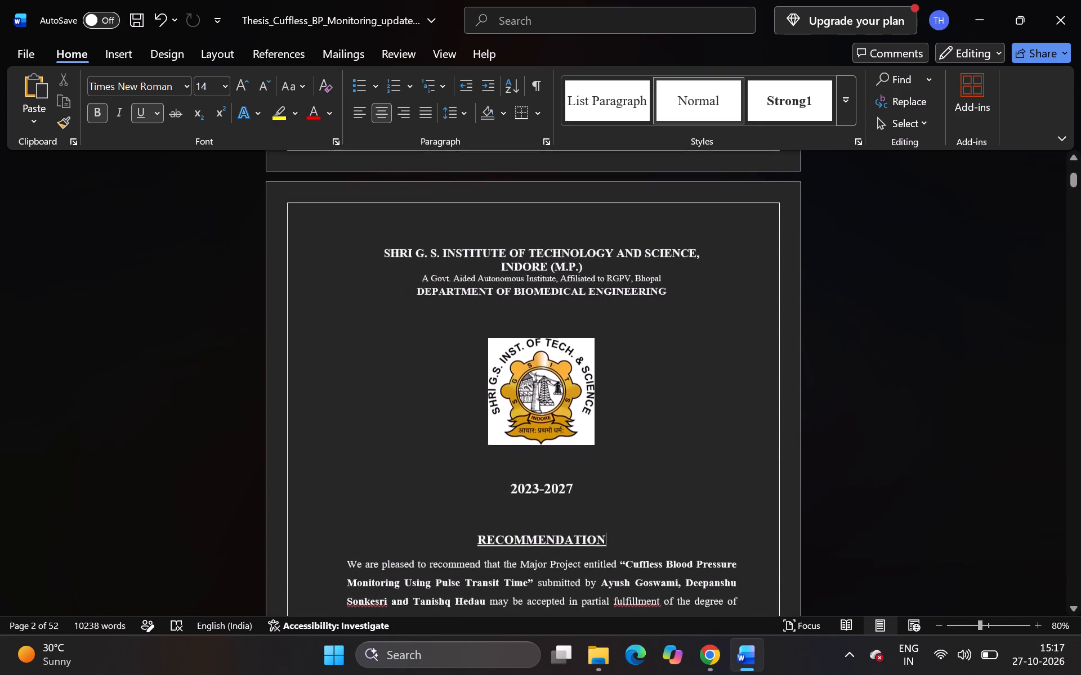
scroll(462, 298, "down", 3)
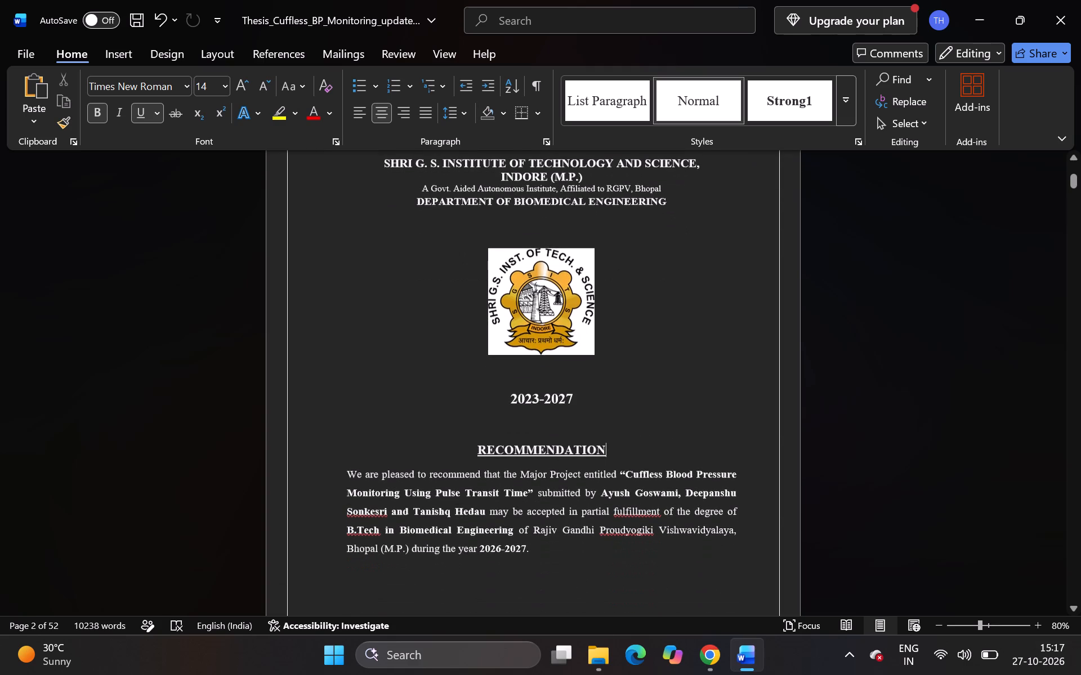
scroll(462, 298, "down", 1)
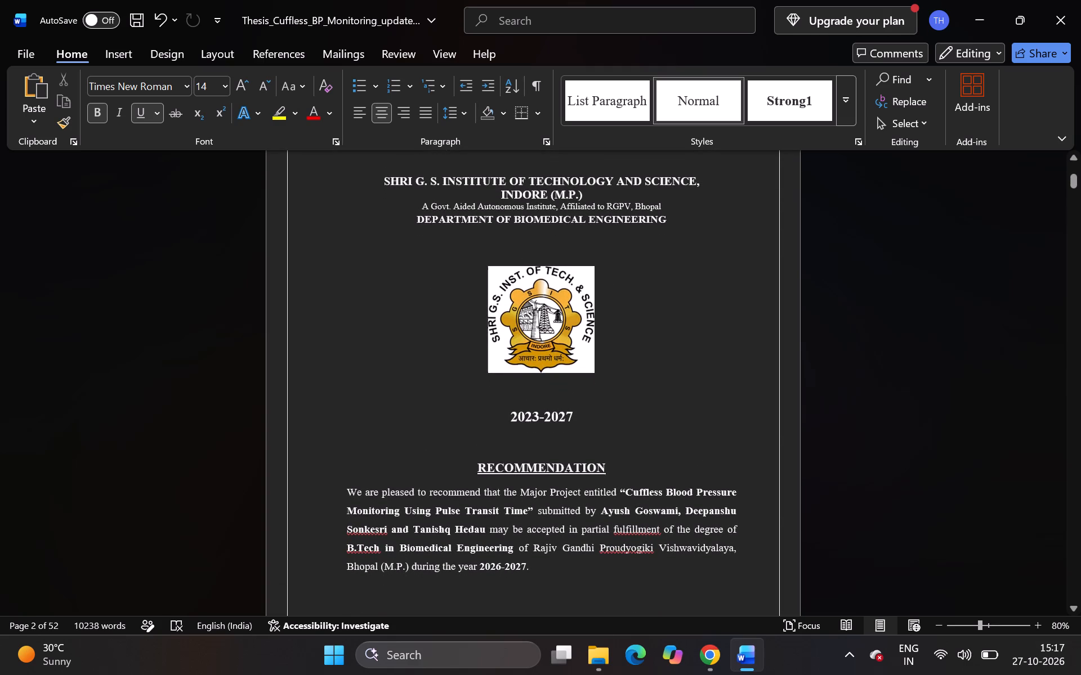
scroll(462, 298, "down", 3)
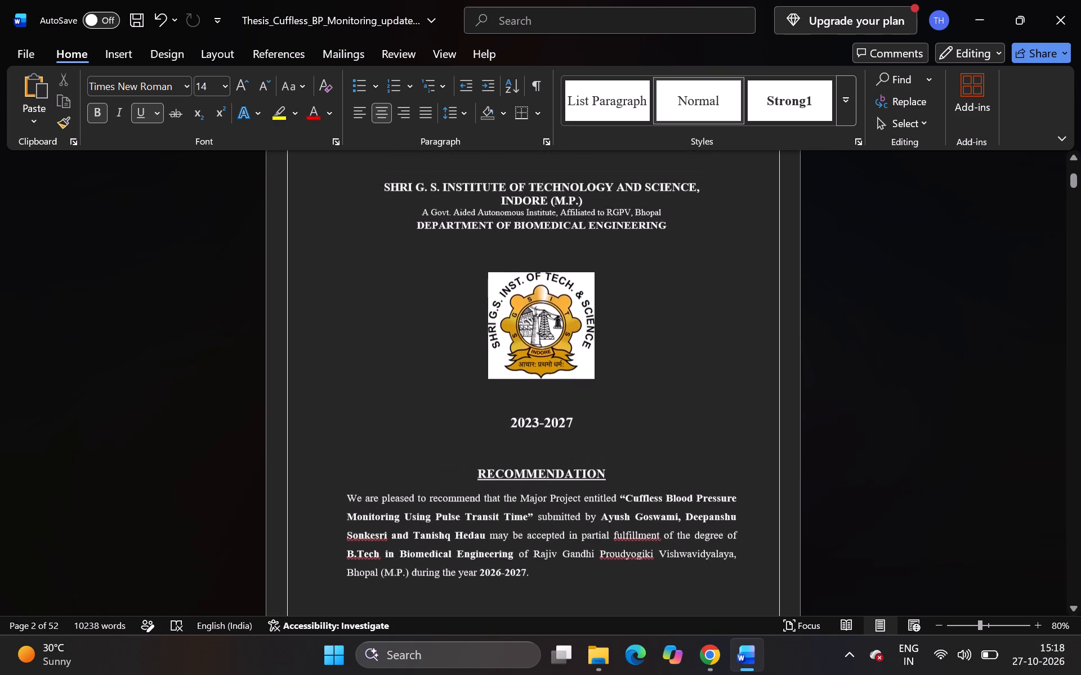
scroll(462, 298, "down", 1)
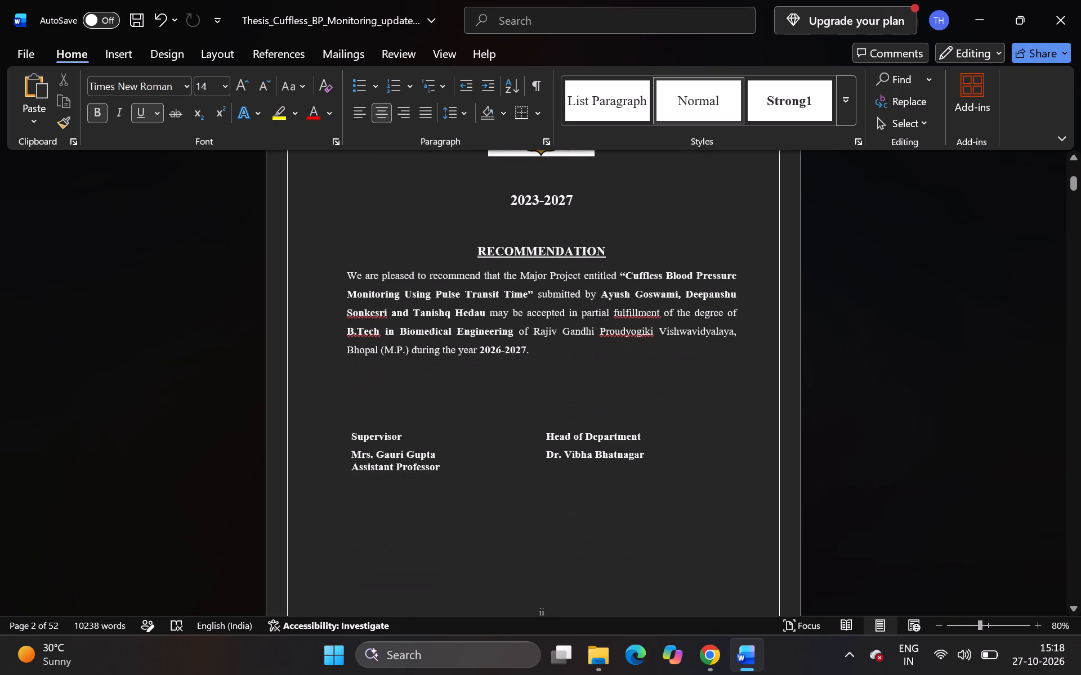
scroll(462, 298, "down", 1)
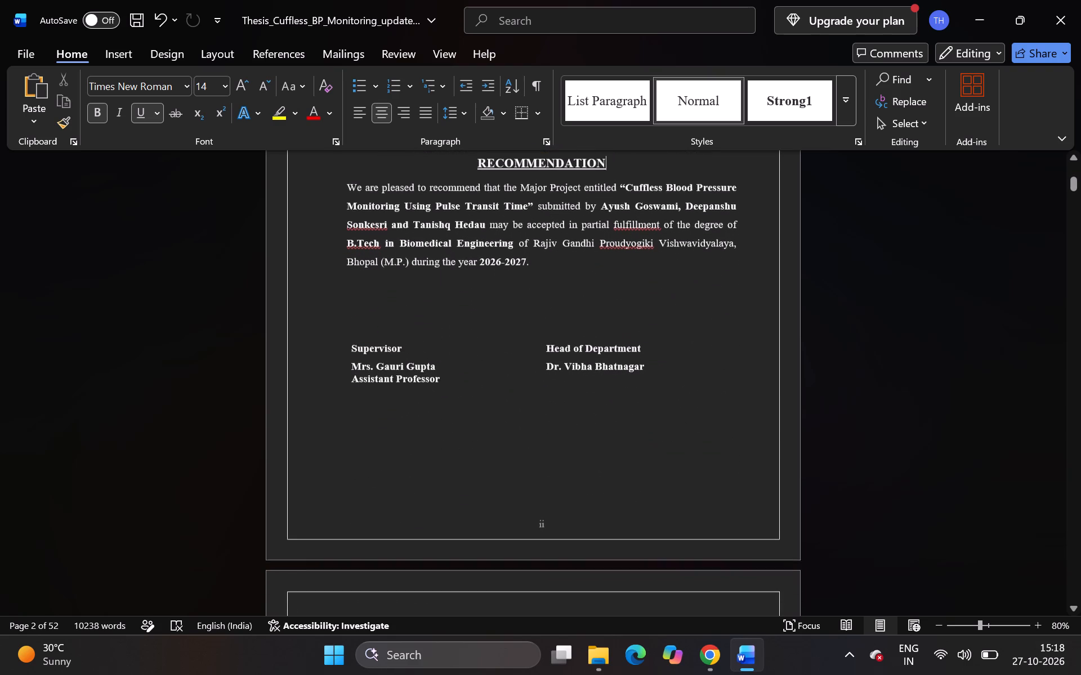
scroll(462, 298, "down", 2)
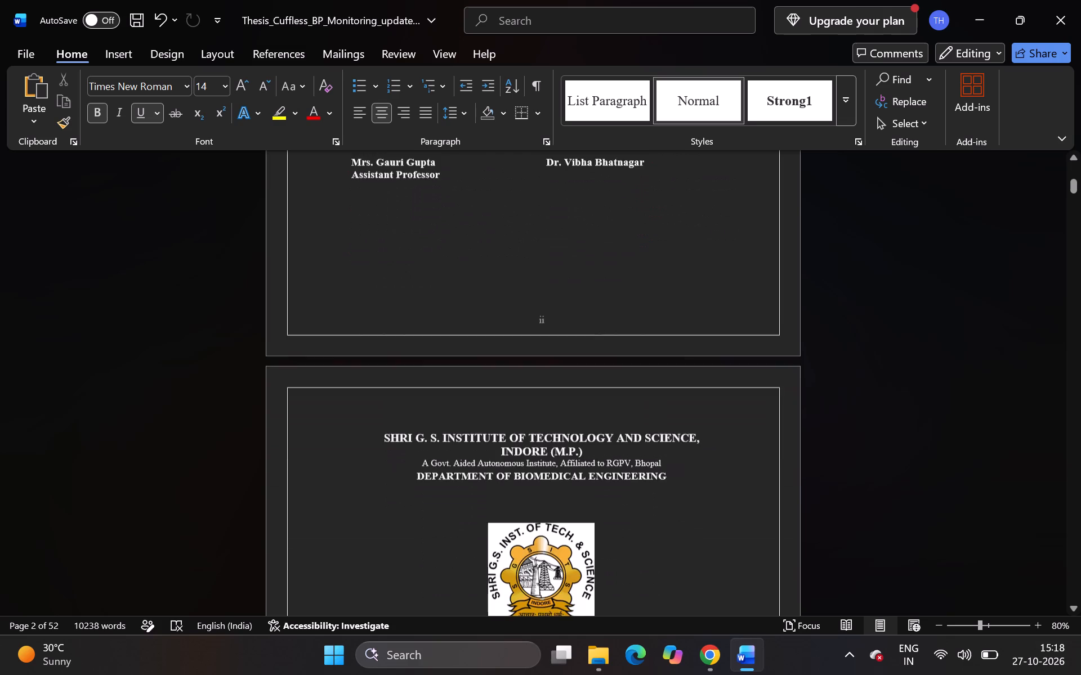
scroll(462, 298, "down", 1)
Remove the bold formatting from the word "and" between the last two candidates' names in the Recommendation paragraph.
scroll(462, 298, "up", 1)
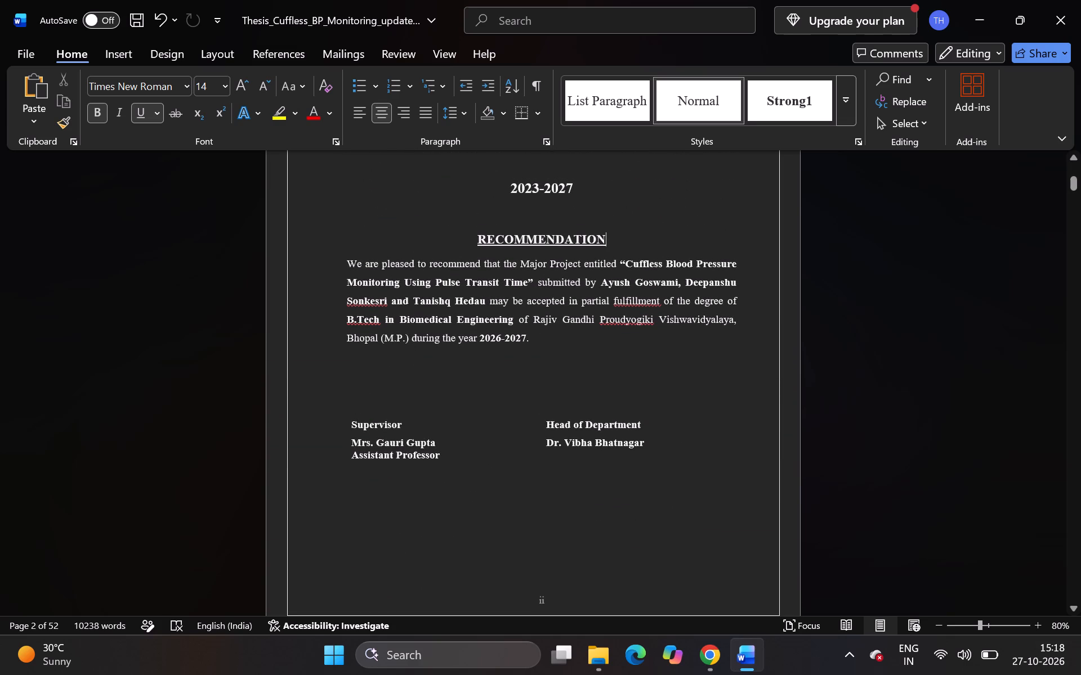
double_click(398, 303)
left_click(412, 283)
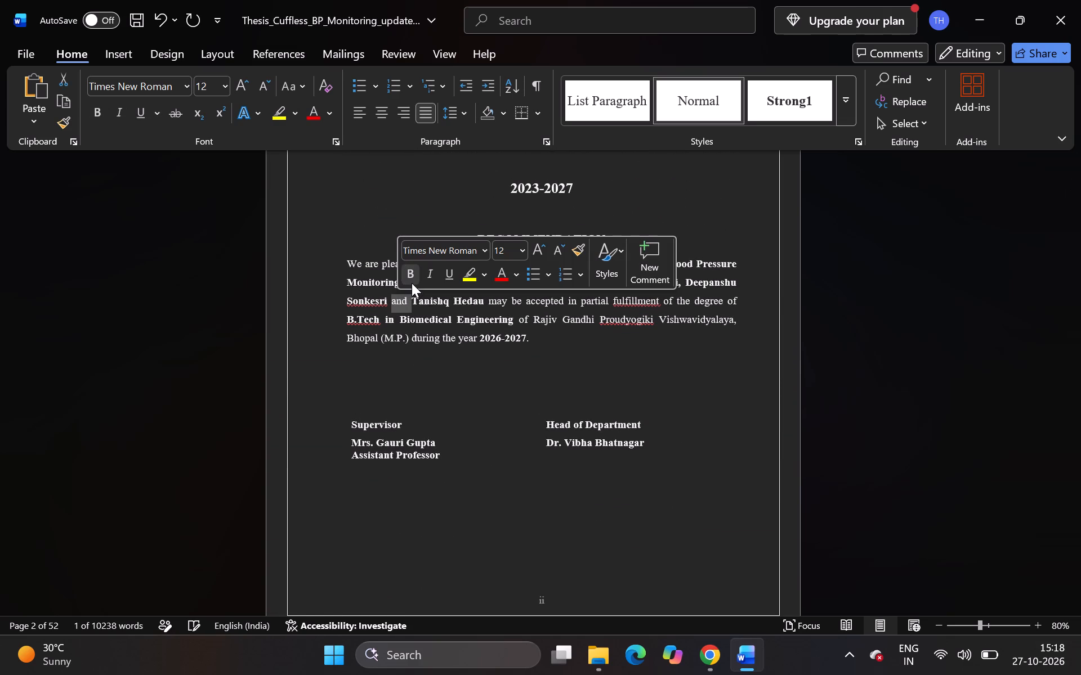
scroll(412, 283, "up", 2)
left_click(412, 283)
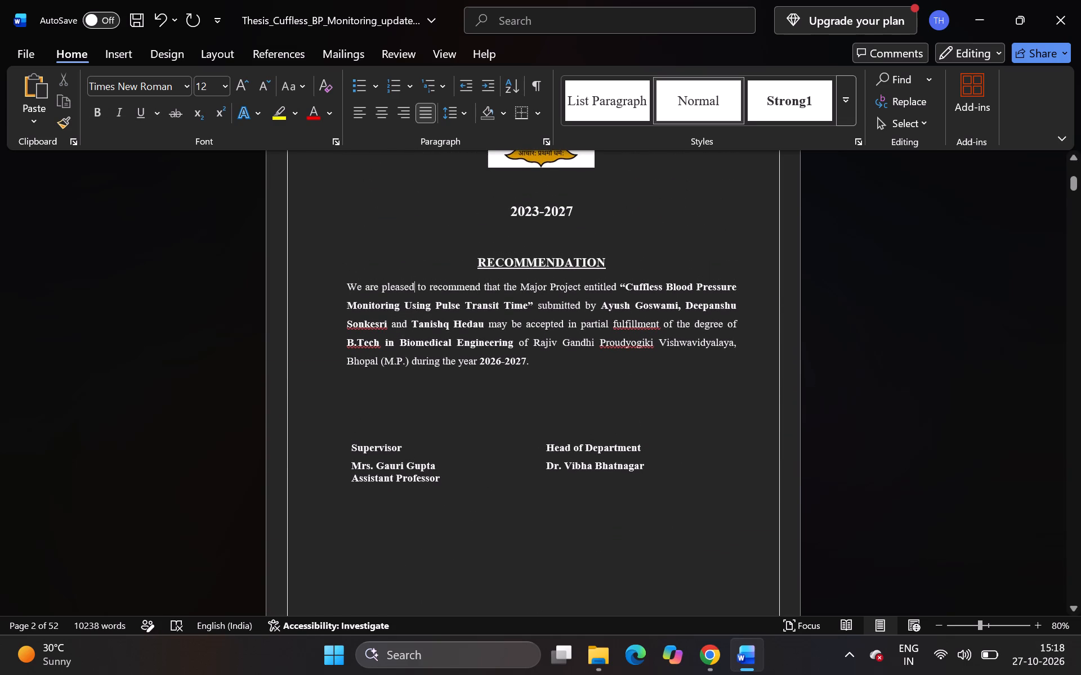
Recheck the title page and the Recommendation page, continuing to the start of the Certificate page.
scroll(438, 331, "up", 4)
scroll(438, 331, "down", 1)
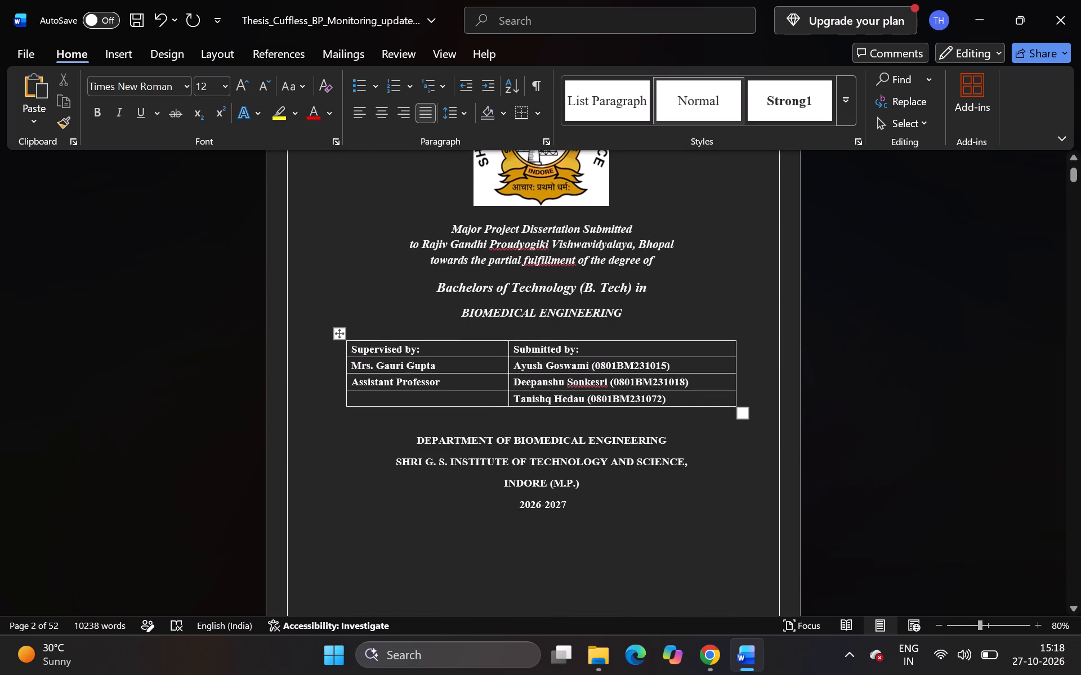
scroll(438, 331, "down", 2)
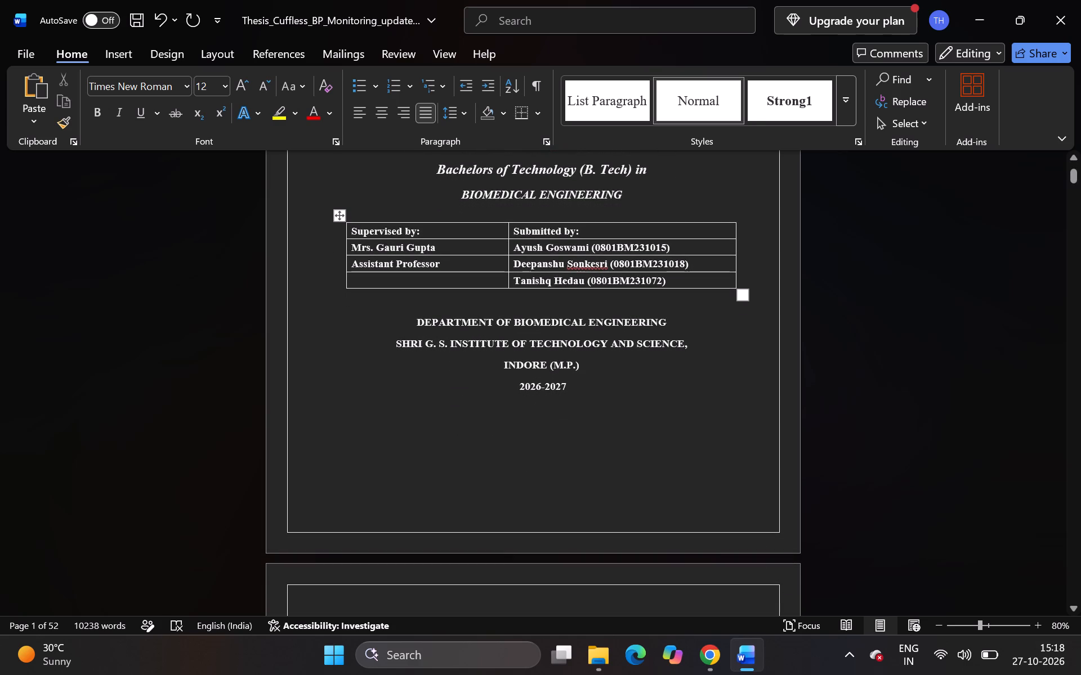
scroll(438, 331, "down", 3)
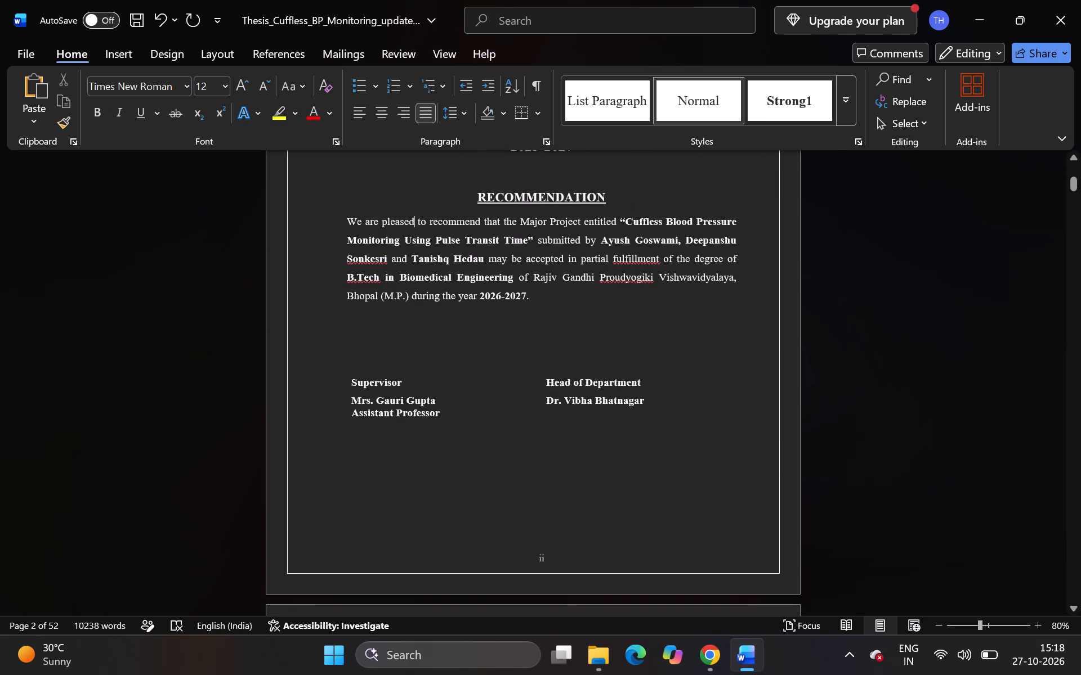
scroll(438, 331, "down", 2)
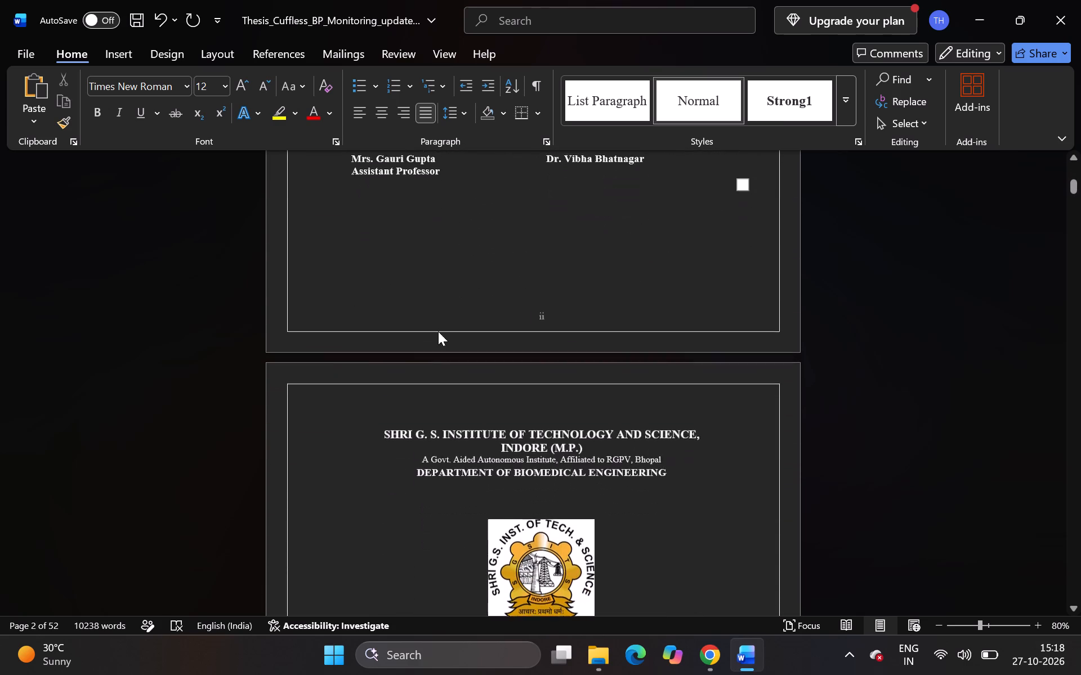
scroll(438, 331, "down", 4)
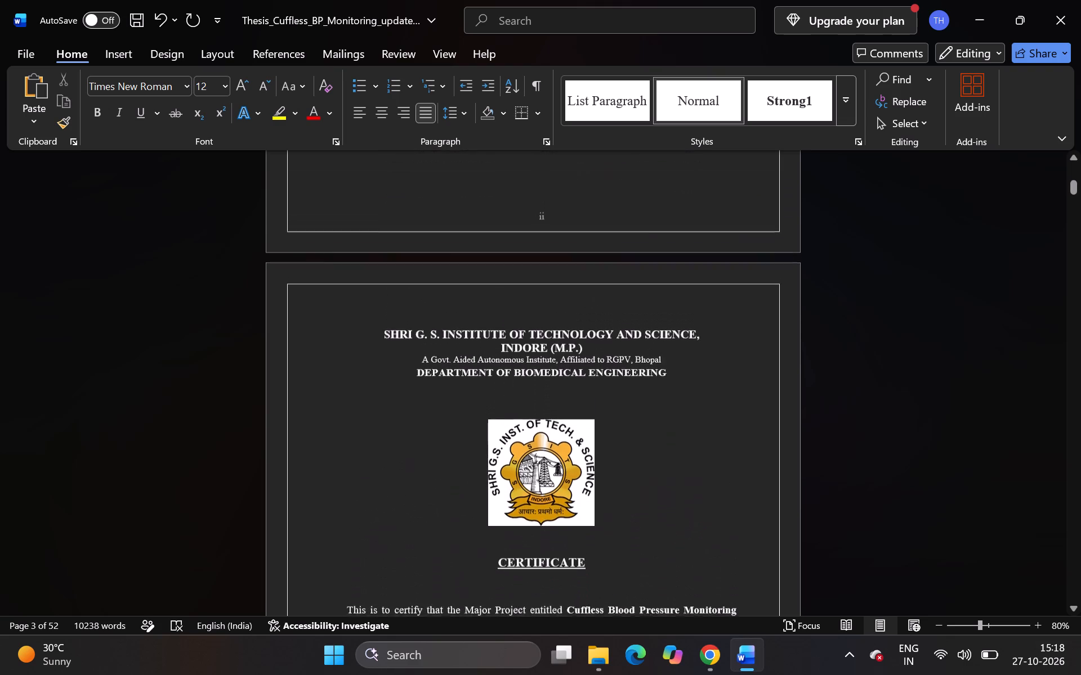
Remove the bold formatting from the word "and" between the last two candidates' names in the Certificate paragraph.
scroll(438, 331, "down", 1)
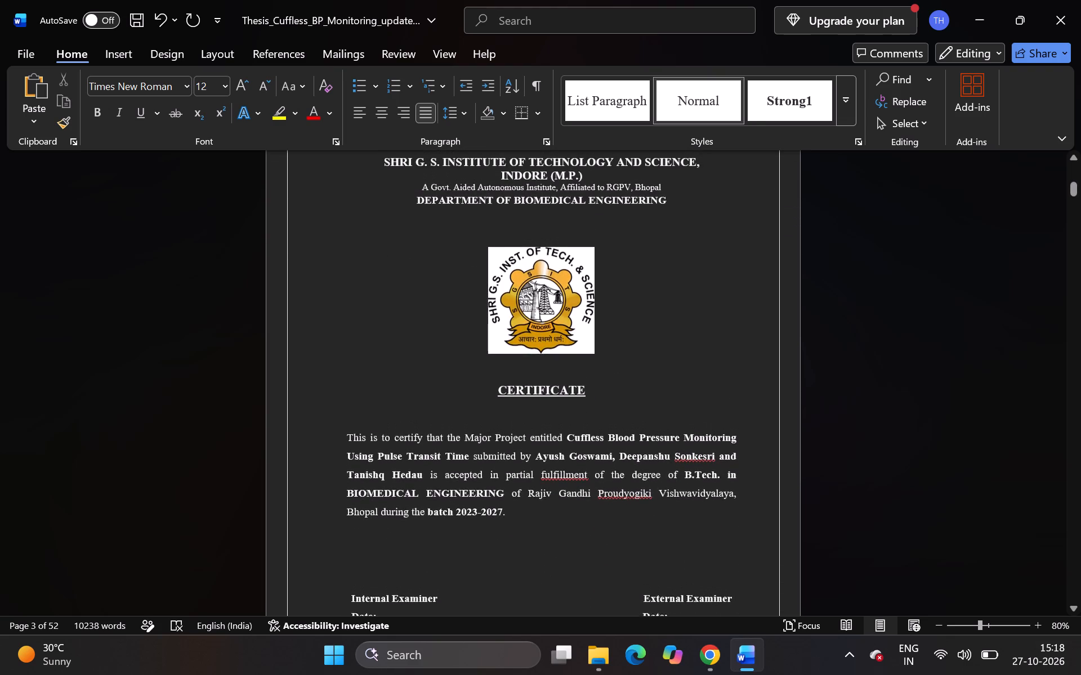
scroll(438, 331, "down", 3)
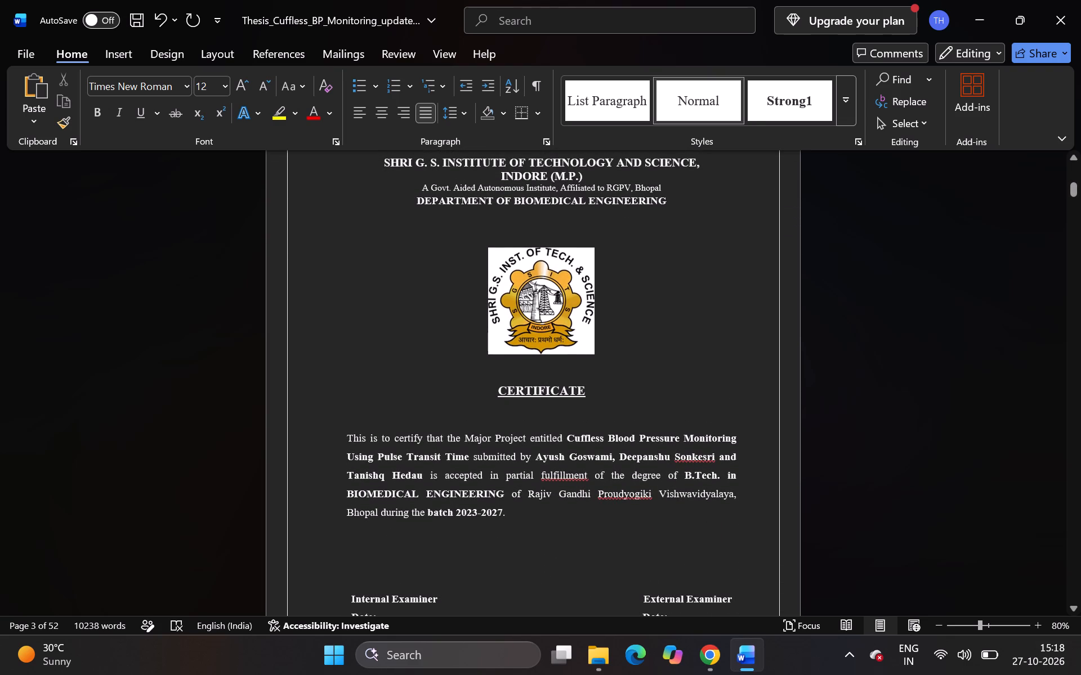
scroll(438, 331, "down", 1)
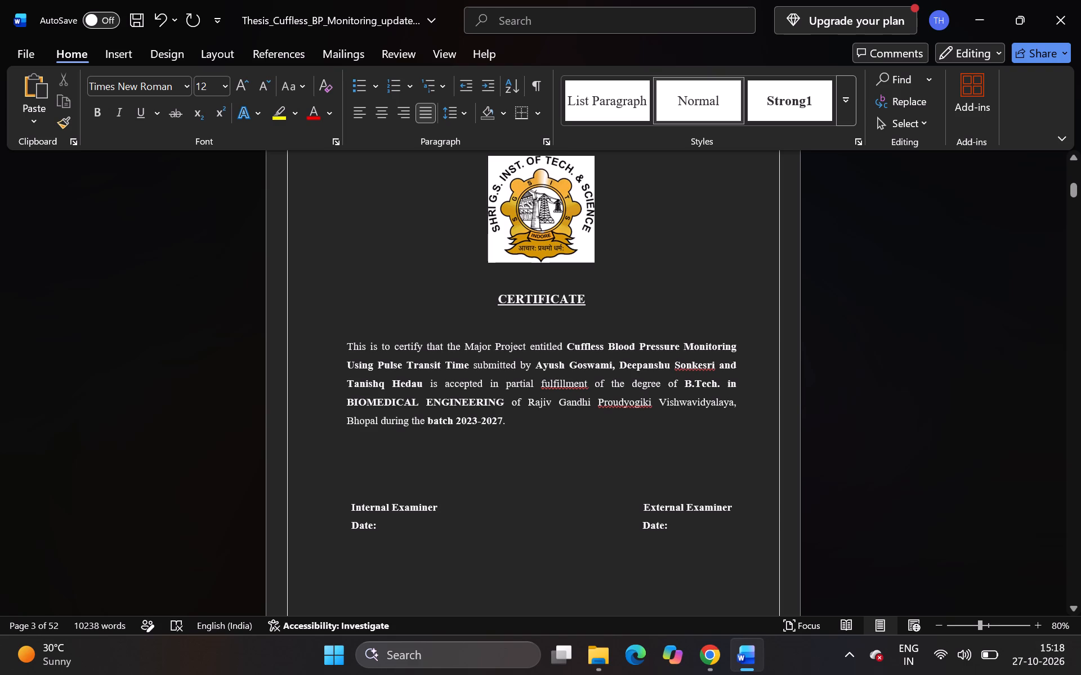
scroll(485, 370, "right", 2)
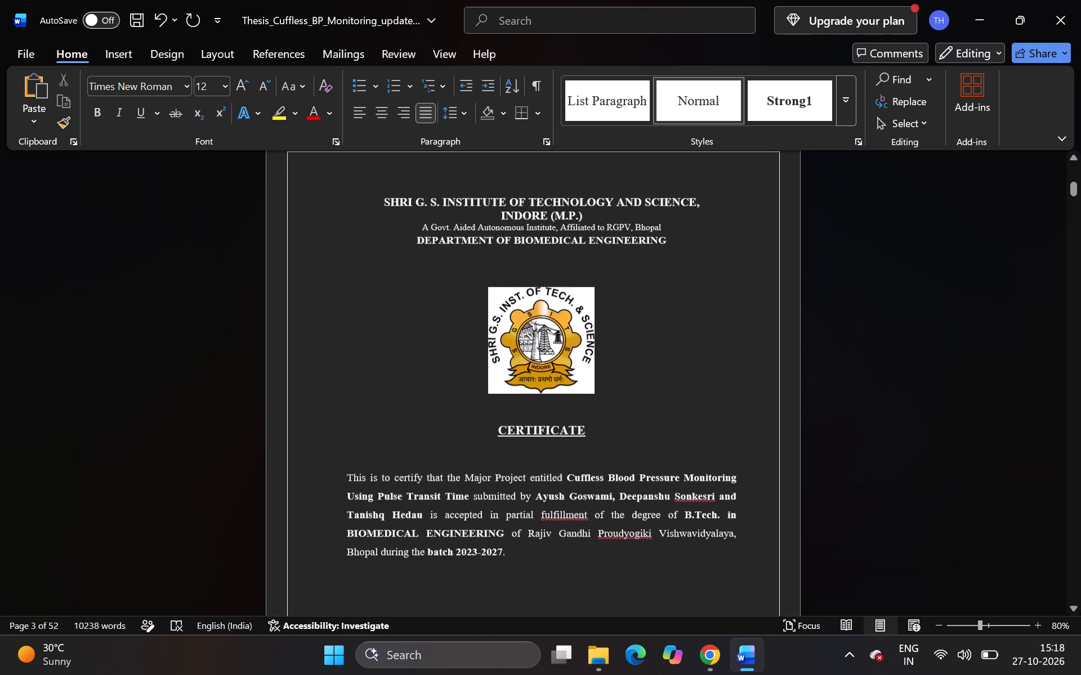
scroll(485, 370, "right", 1)
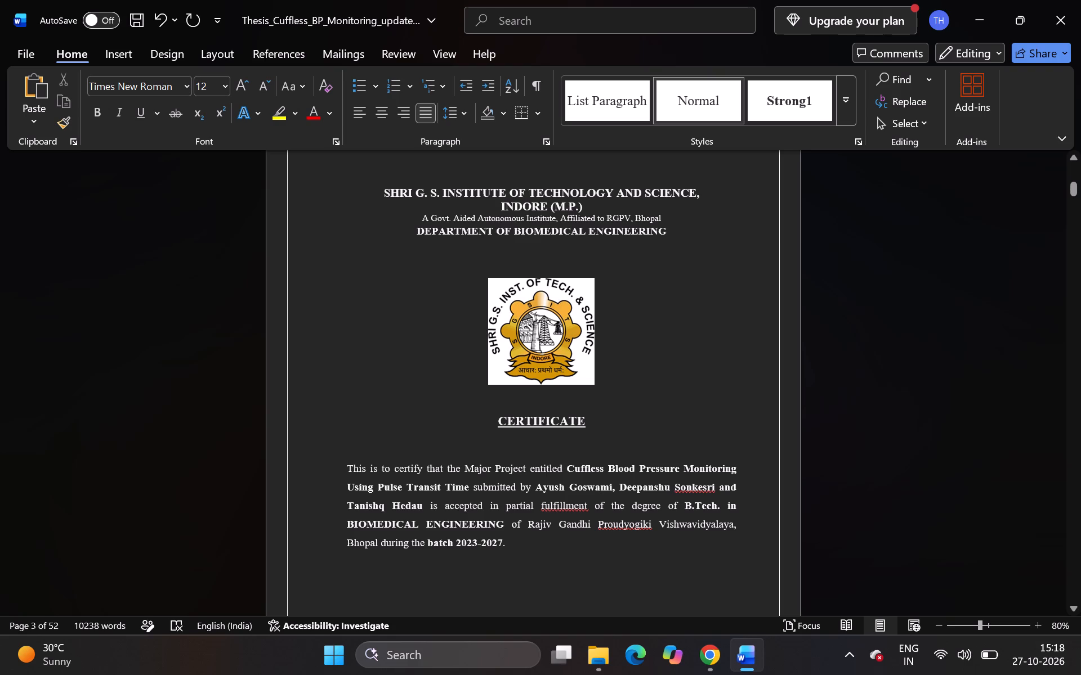
double_click(726, 484)
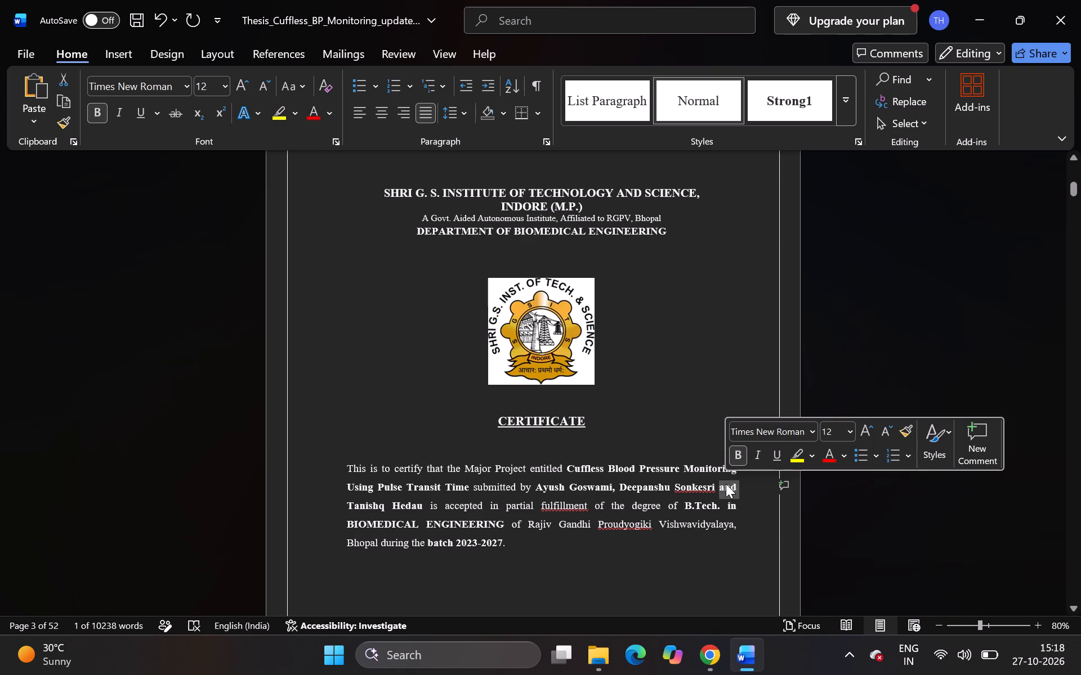
left_click(735, 451)
left_click(583, 471)
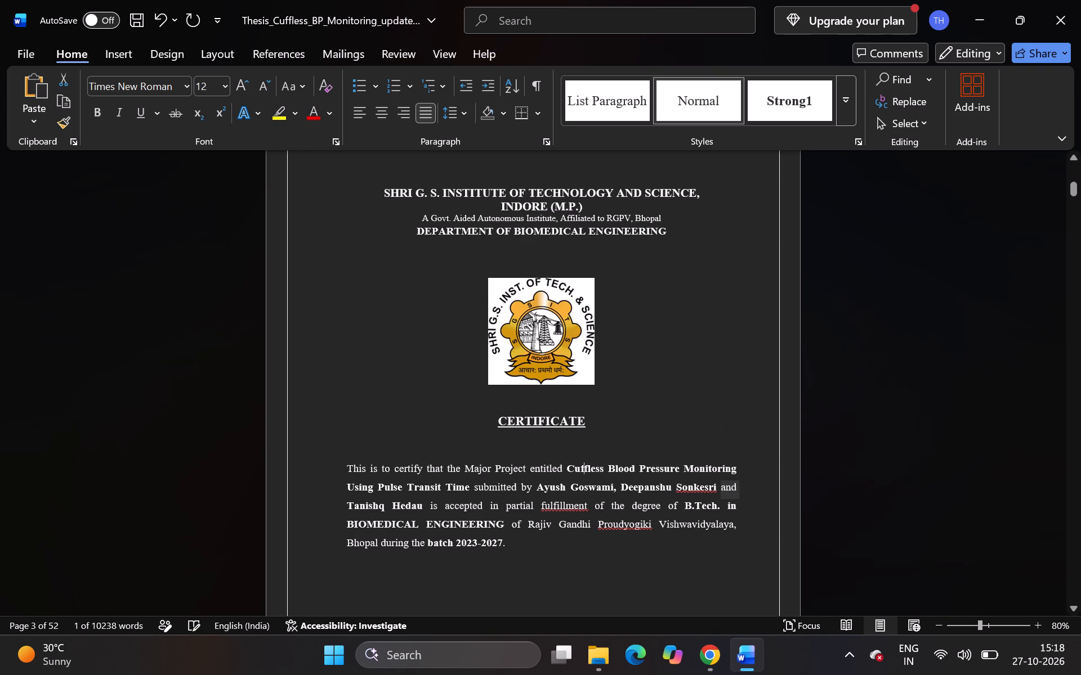
Check the rest of the Certificate page and the declaration page, including the examiner and candidate signature blocks.
scroll(583, 471, "down", 3)
scroll(507, 524, "down", 1)
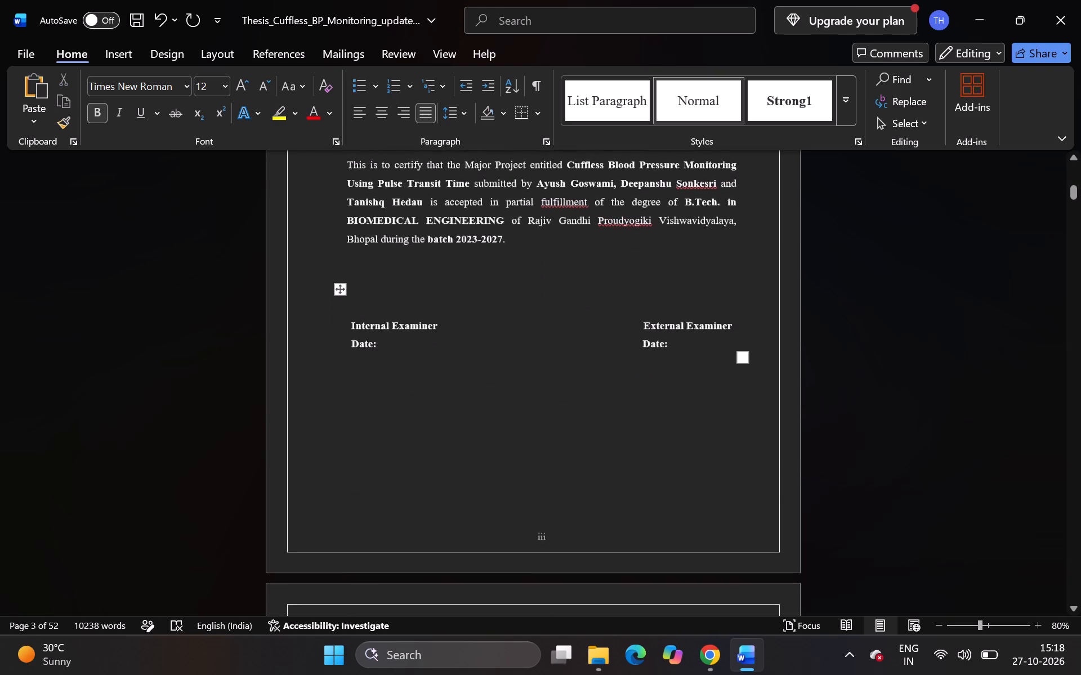
scroll(507, 524, "down", 1)
scroll(507, 524, "up", 1)
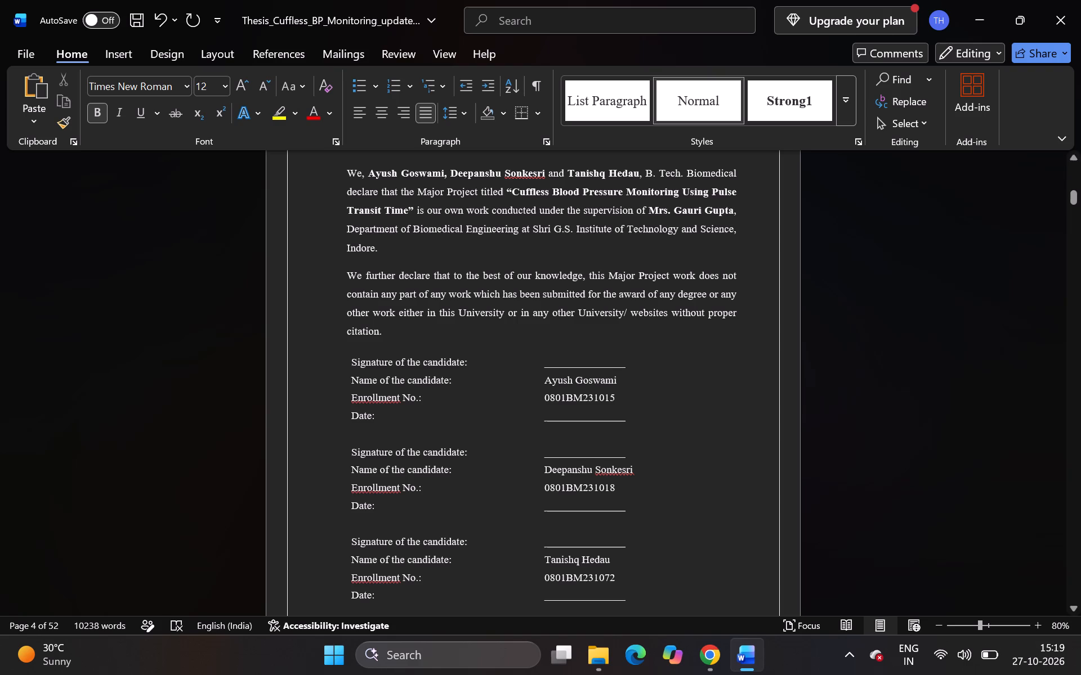
scroll(520, 294, "down", 1)
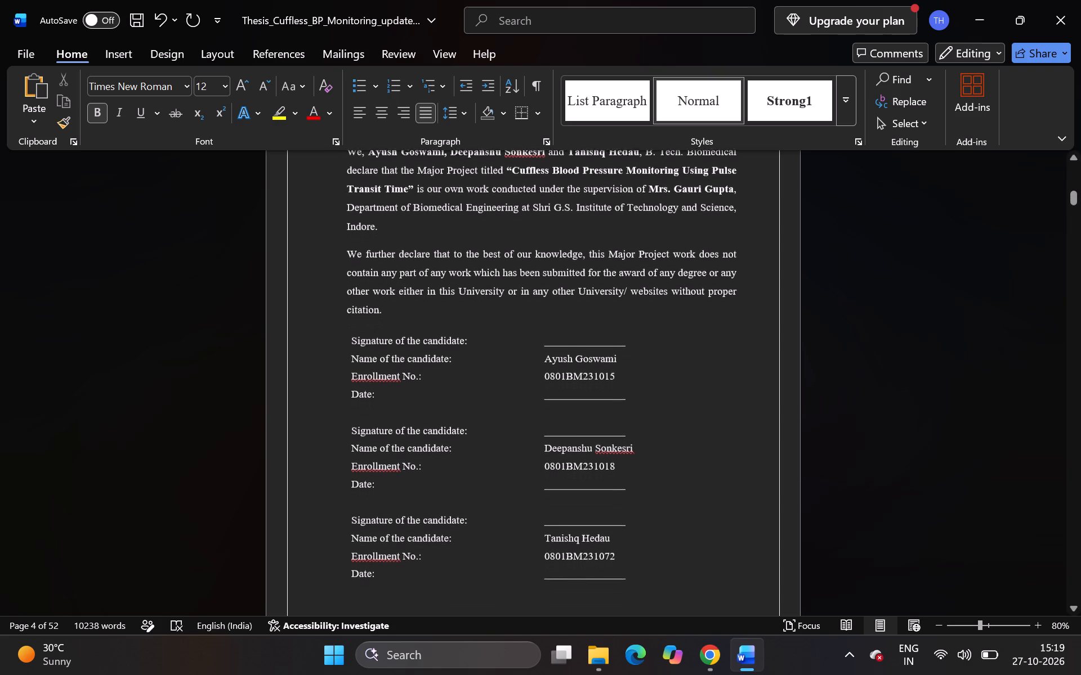
scroll(520, 294, "down", 4)
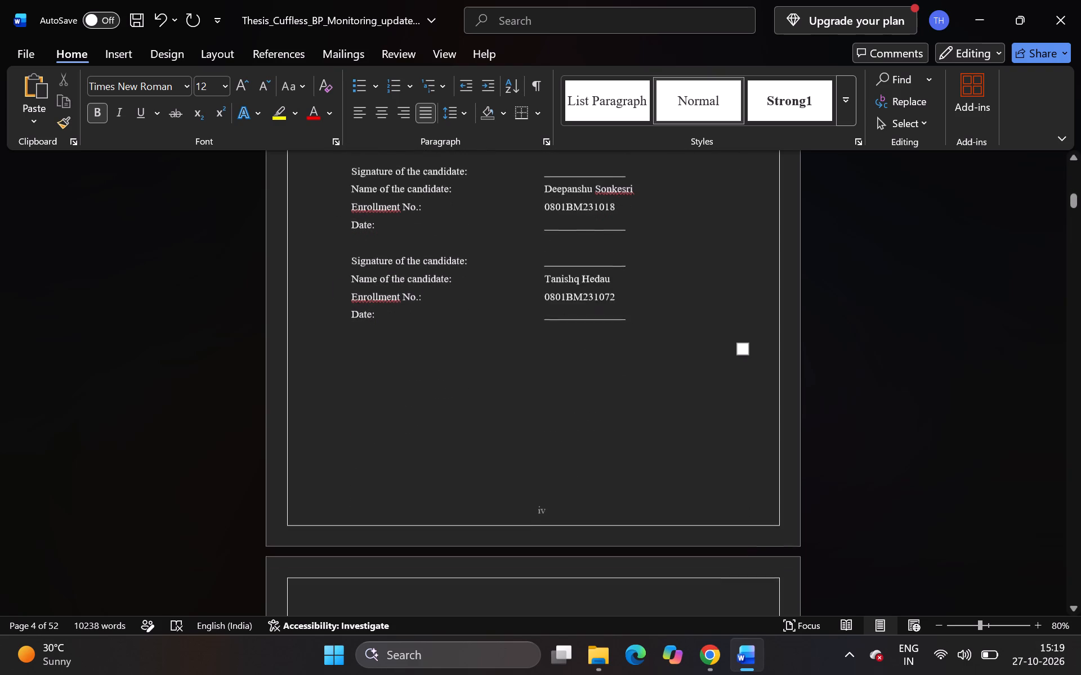
Capitalise the first letter of the second candidate's first name in the opening Acknowledgement paragraph.
scroll(520, 294, "down", 3)
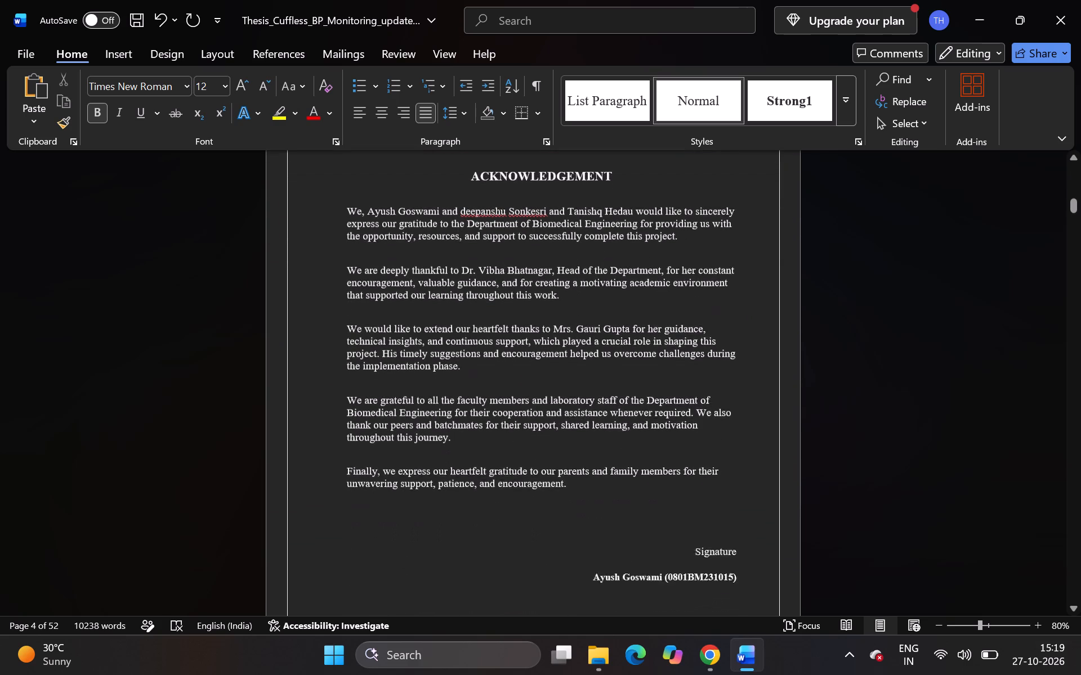
left_click(466, 222)
key("BackSpace")
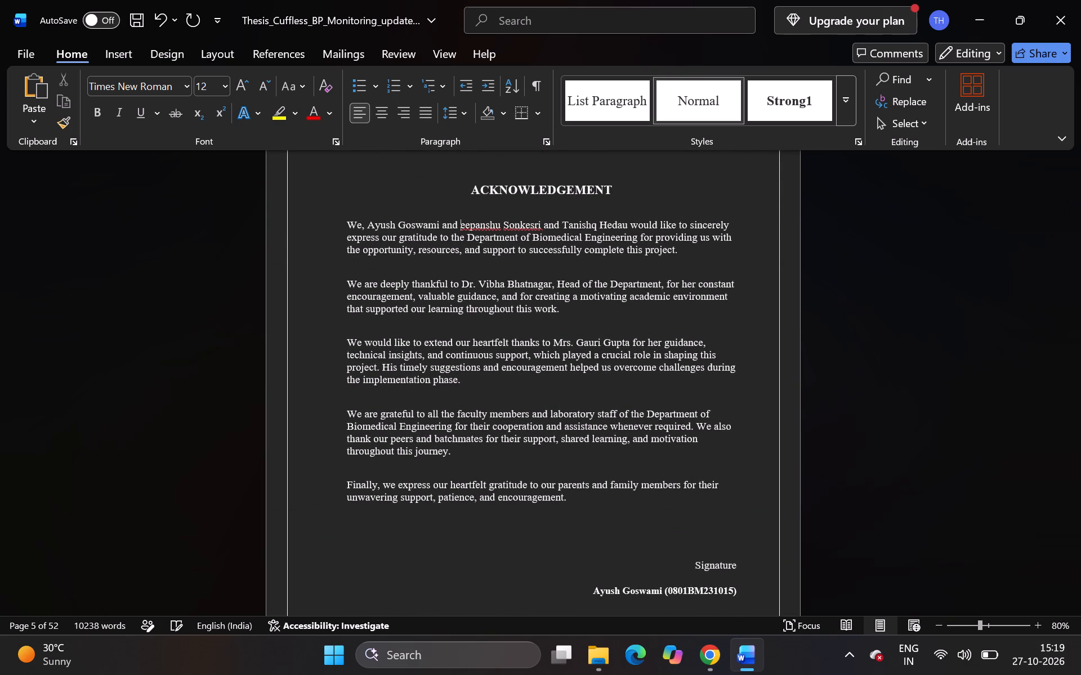
key("shift+d")
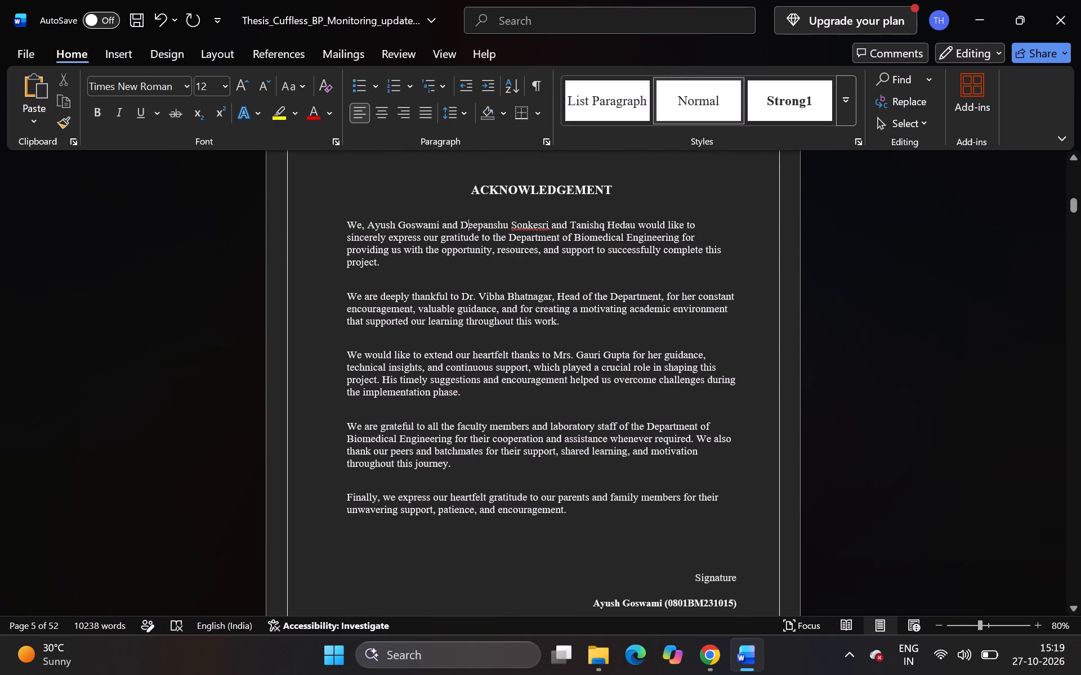
Replace the word "and" between the first two candidates' names in the Acknowledgement's opening sentence with a comma.
key("Left")
key("Left")
key("BackSpace")
key("BackSpace")
key("BackSpace")
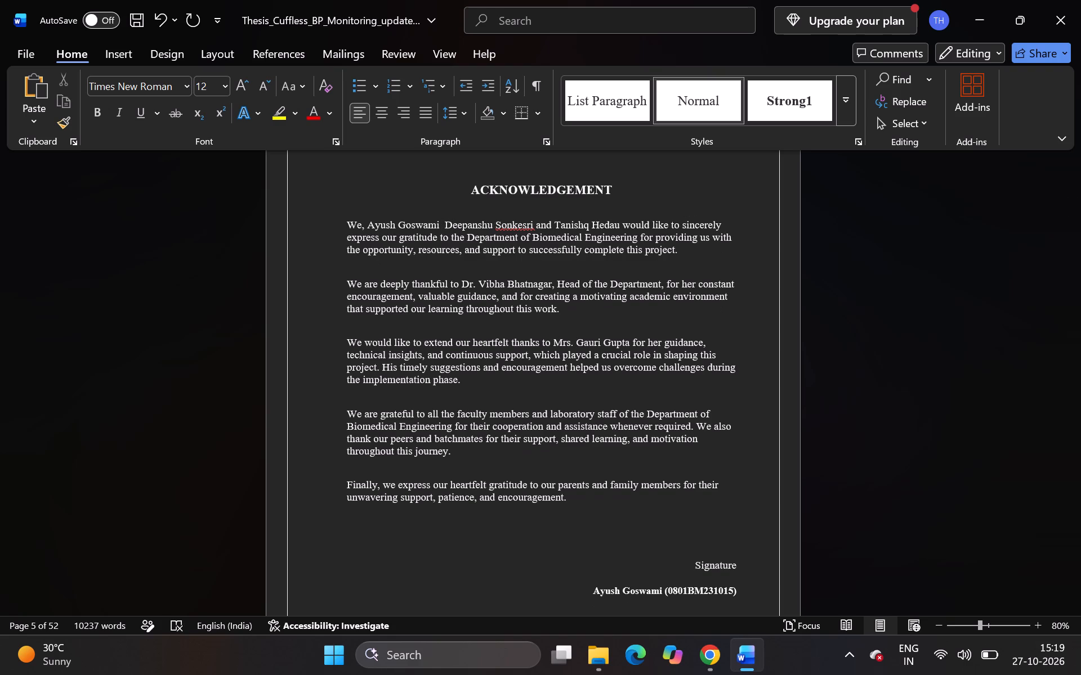
key("comma")
Insert a comma after the third candidate's name, before "would like to", in the Acknowledgement's opening sentence.
key("Right")
key("Right")
key("Right")
key("Right")
key("Right")
key("Right")
key("Right")
key("Right")
key("Right")
key("Right")
key("Right")
key("Right")
key("Right")
key("Right")
key("Right")
key("Right")
key("Right")
key("Right")
key("Right")
key("Right")
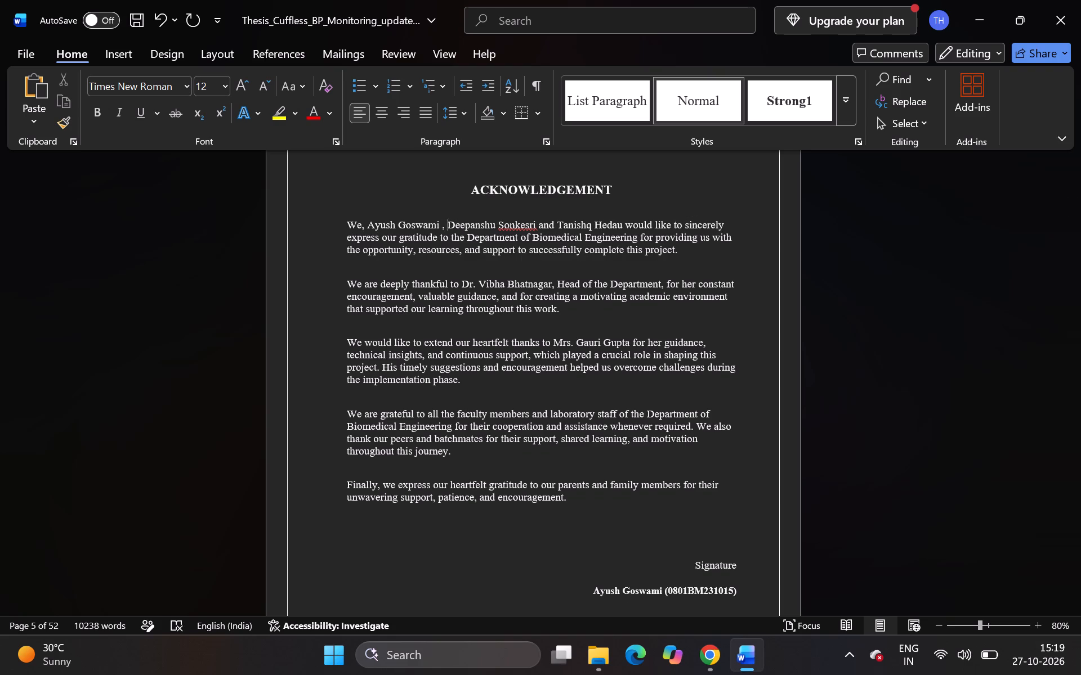
key("Right")
key("Right")
key("Right")
key("comma")
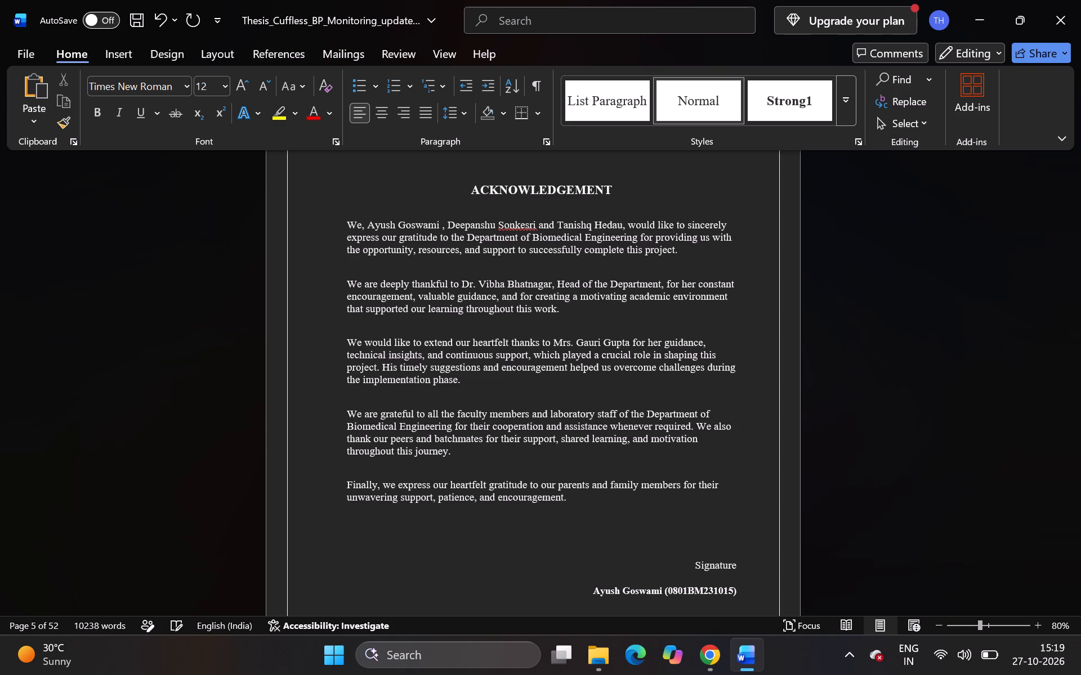
Look over the rest of the Acknowledgement page, its signature blocks and the Abstract page.
scroll(389, 295, "down", 2)
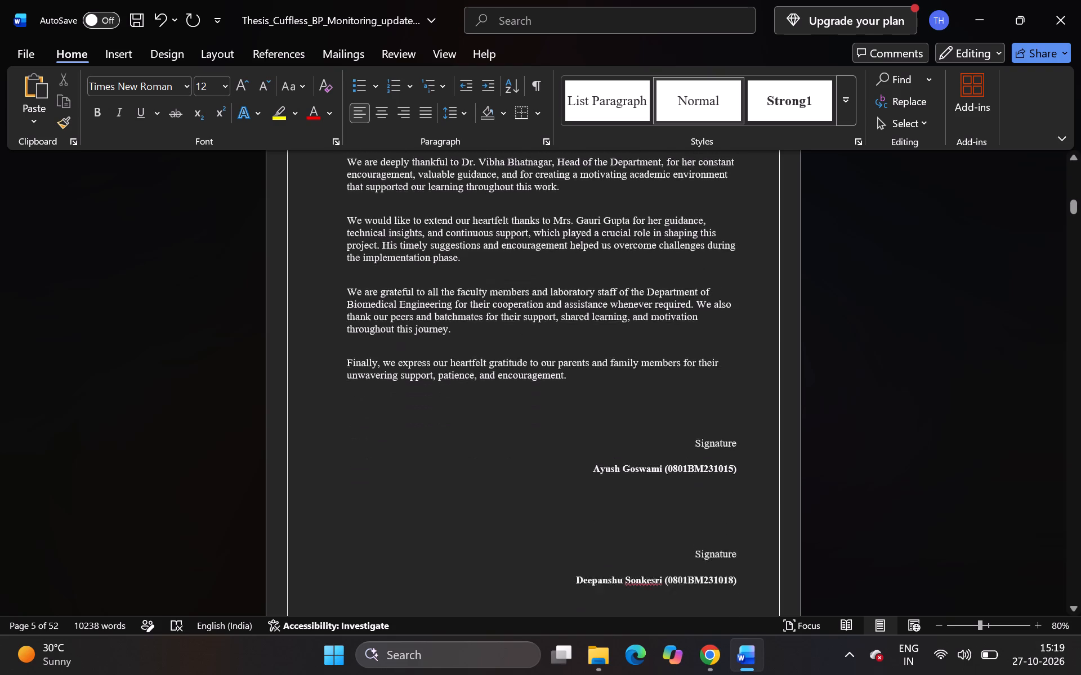
scroll(389, 295, "down", 5)
scroll(435, 404, "down", 2)
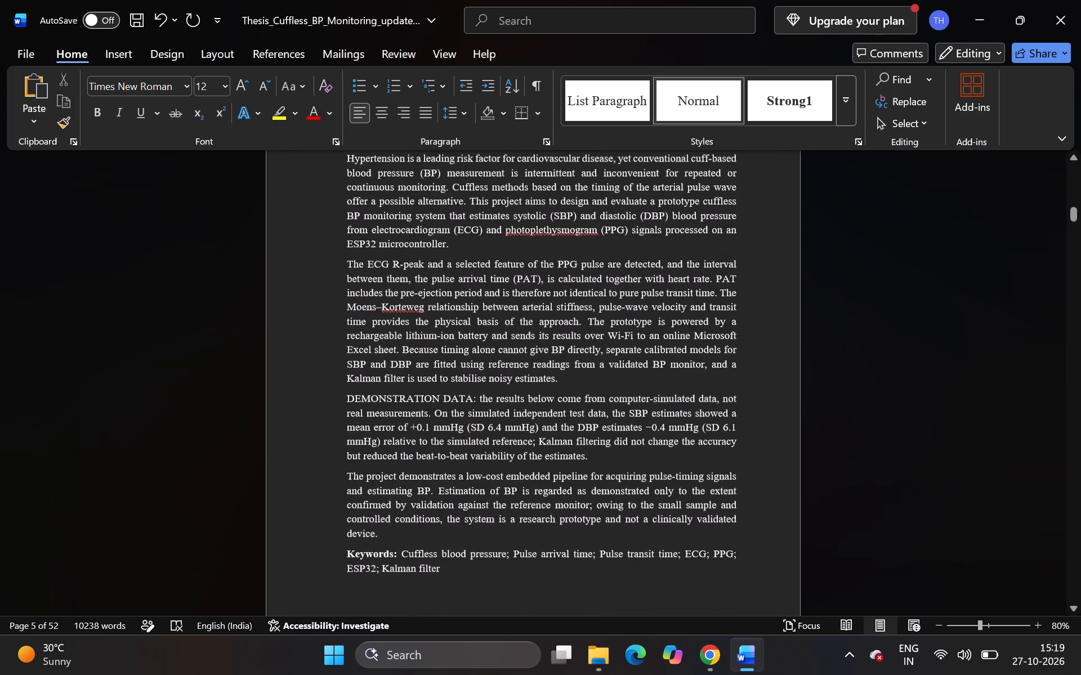
scroll(435, 404, "down", 4)
scroll(435, 404, "up", 6)
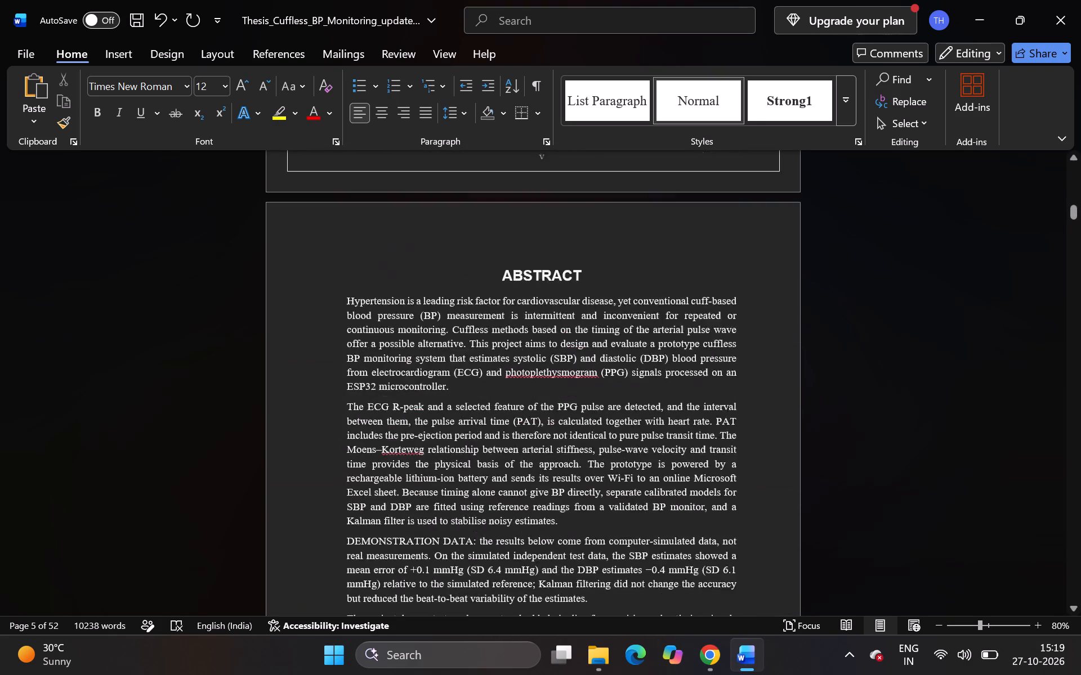
scroll(435, 404, "up", 3)
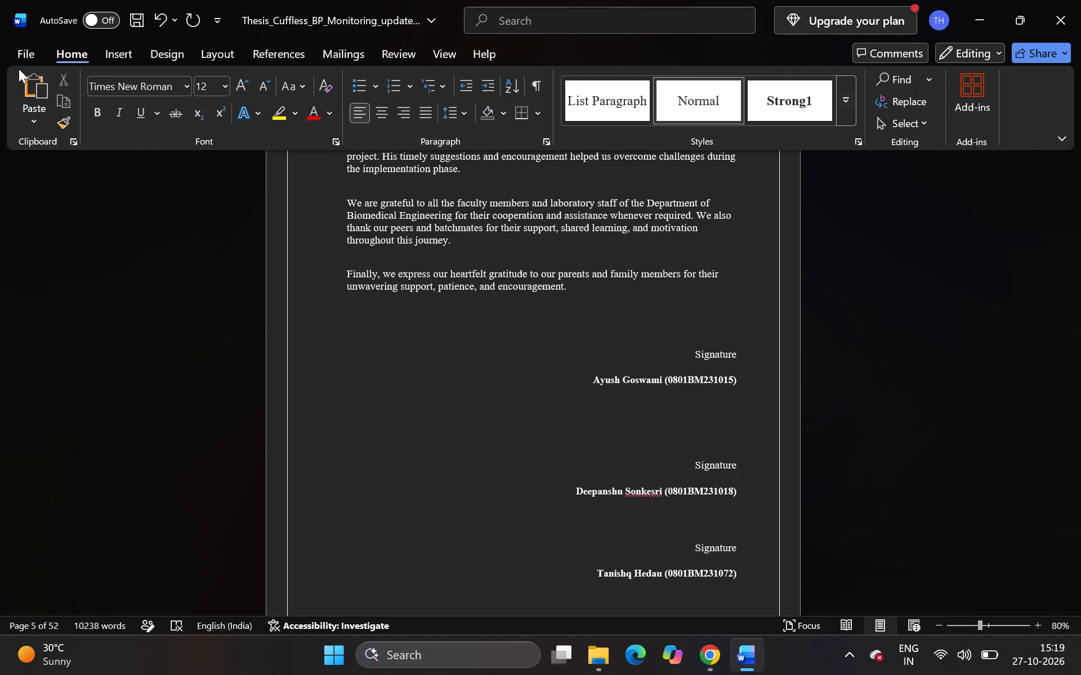
Save a copy of the thesis as a Word document in Downloads, entering the file name Thesis_Cuffless_BP_Monitoring_updated_blin.
left_click(21, 58)
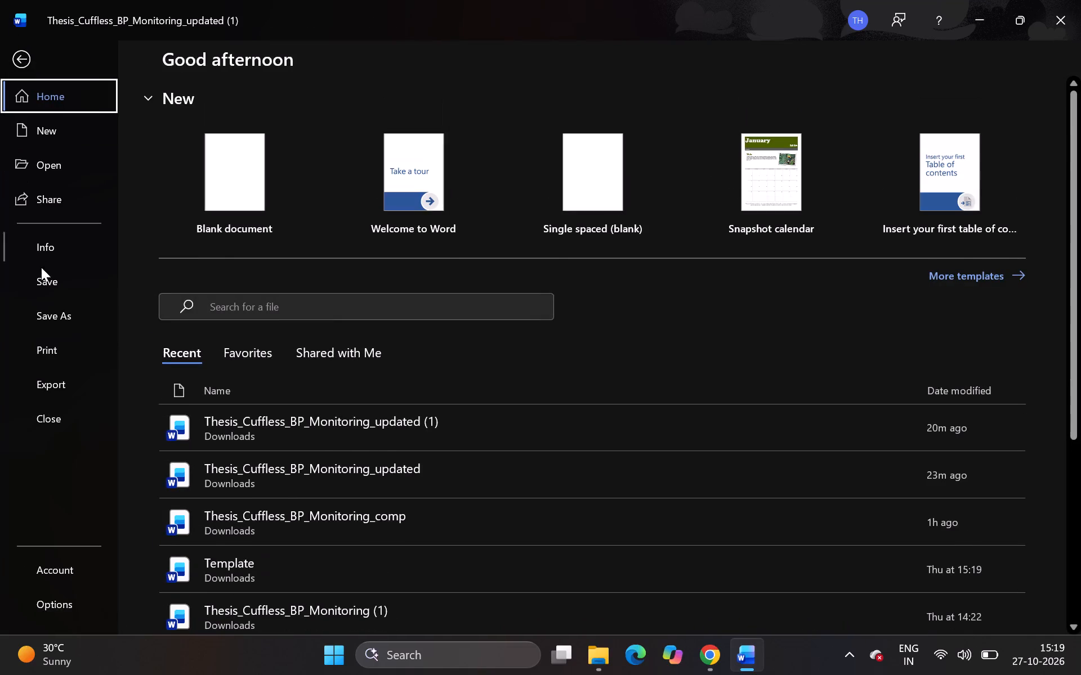
left_click(49, 319)
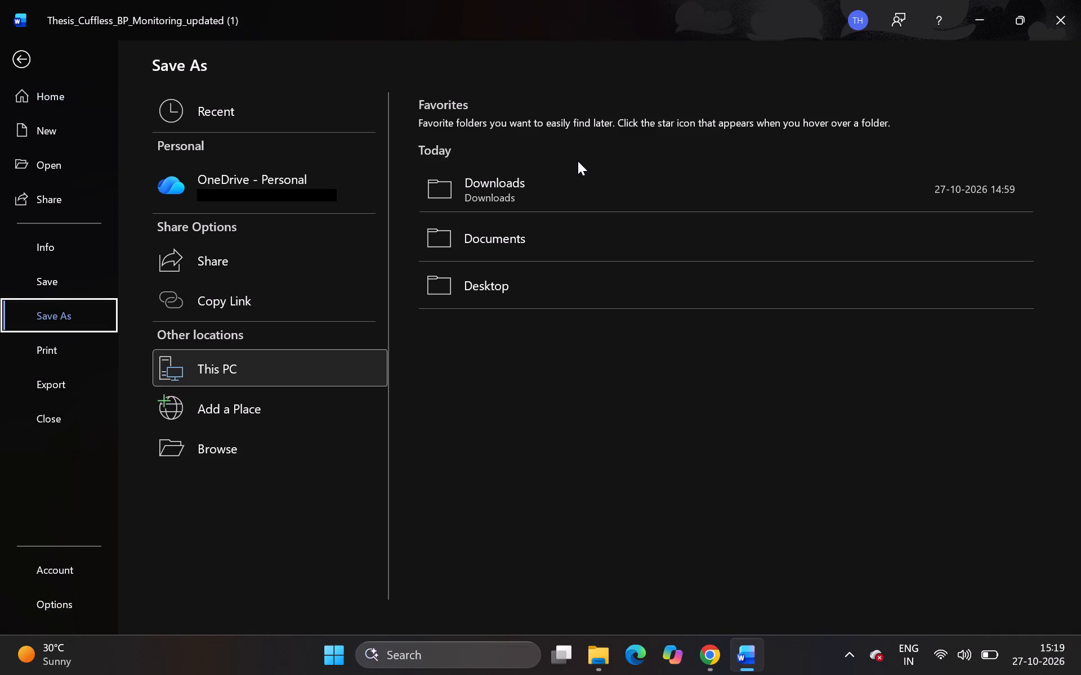
left_click(578, 175)
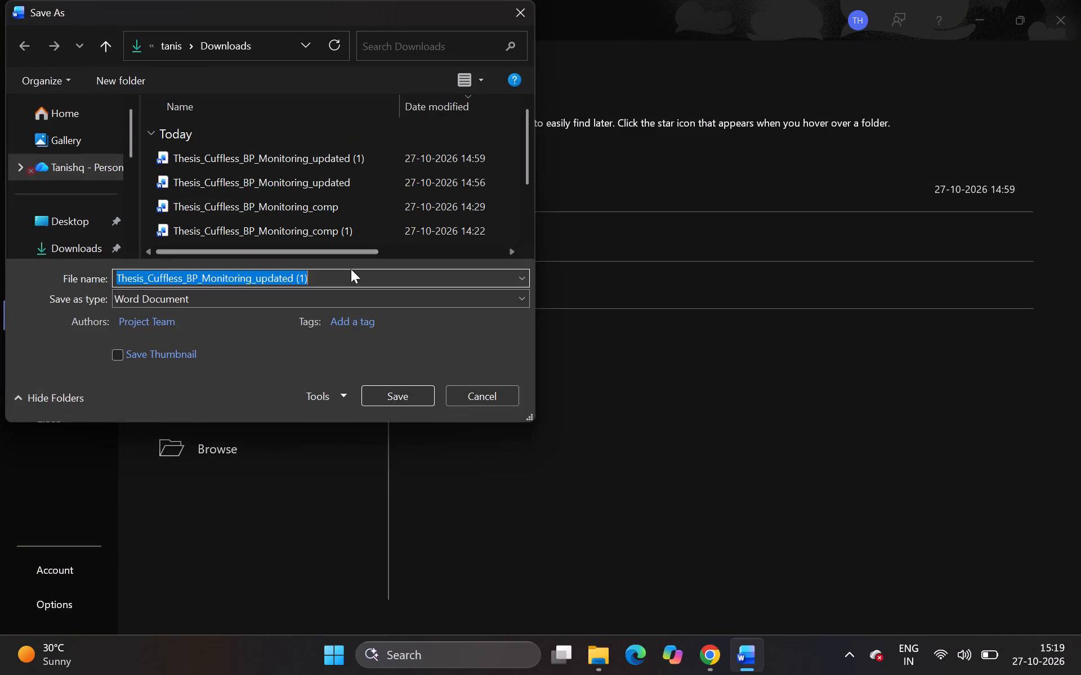
left_click(336, 283)
key("BackSpace")
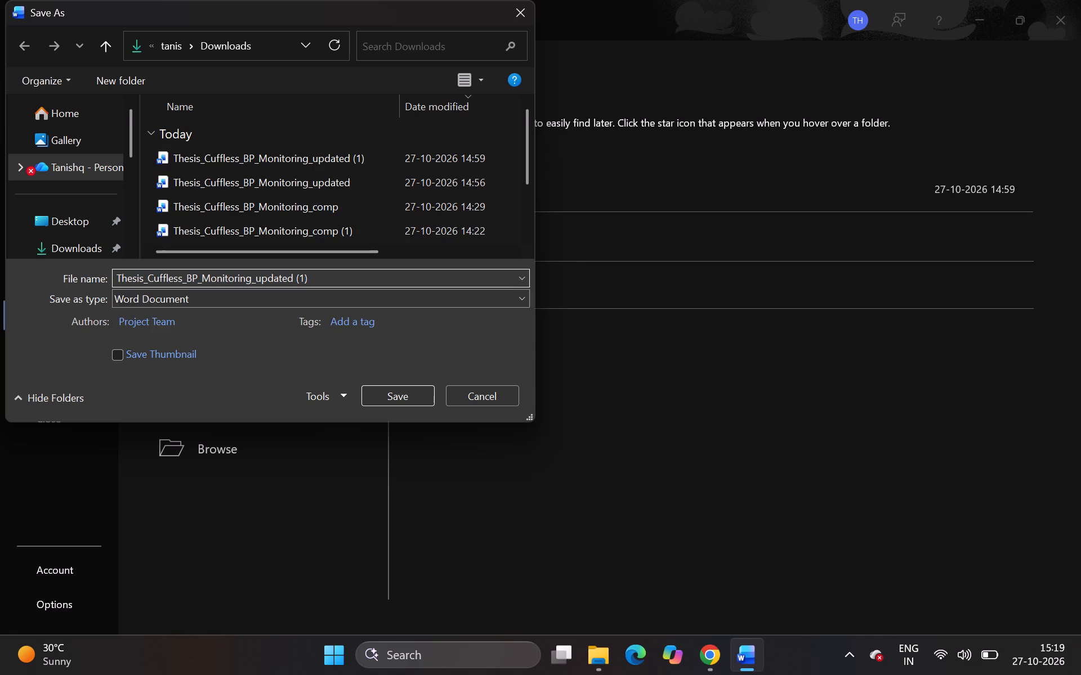
key("BackSpace")
key("BackSpace")
key("BackSpace")
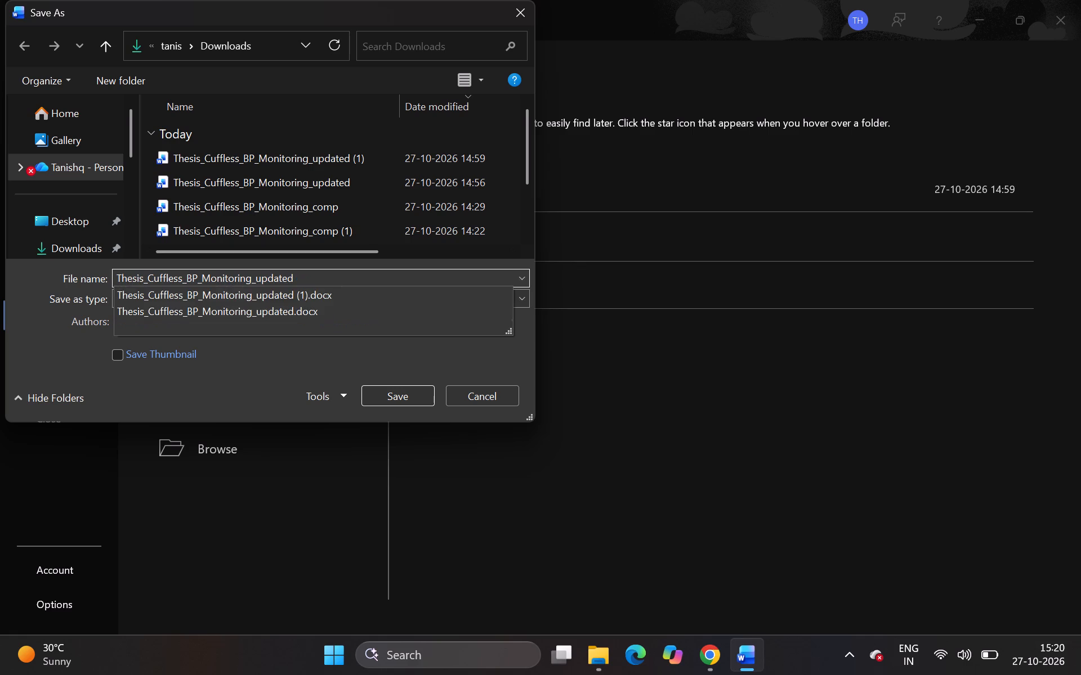
key("shift+underscore")
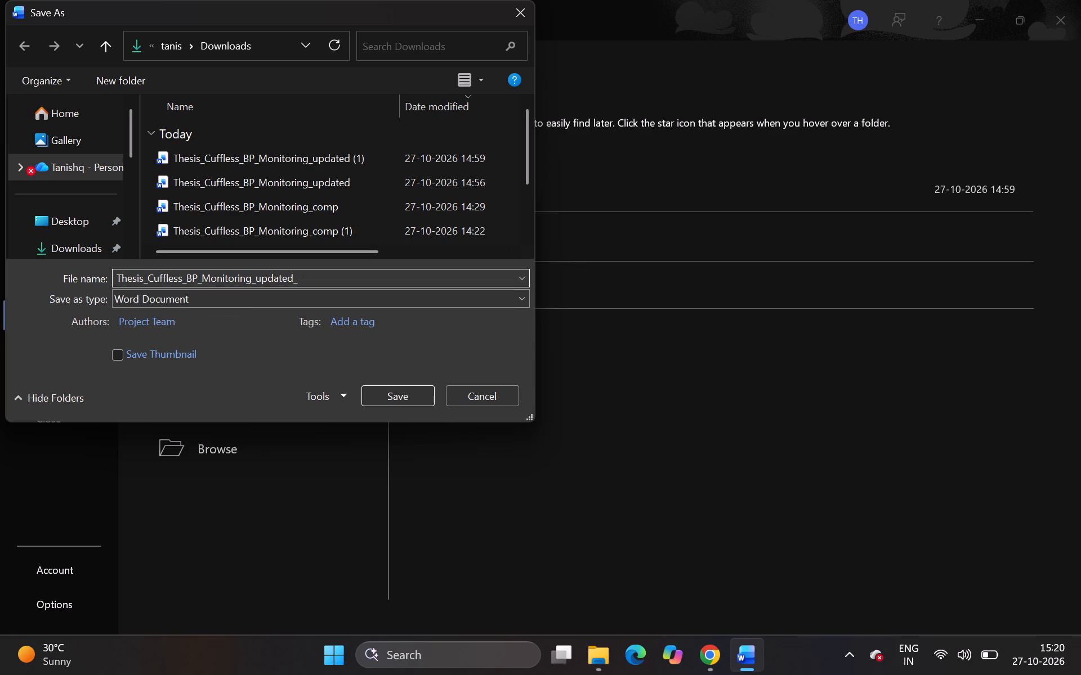
type("blin")
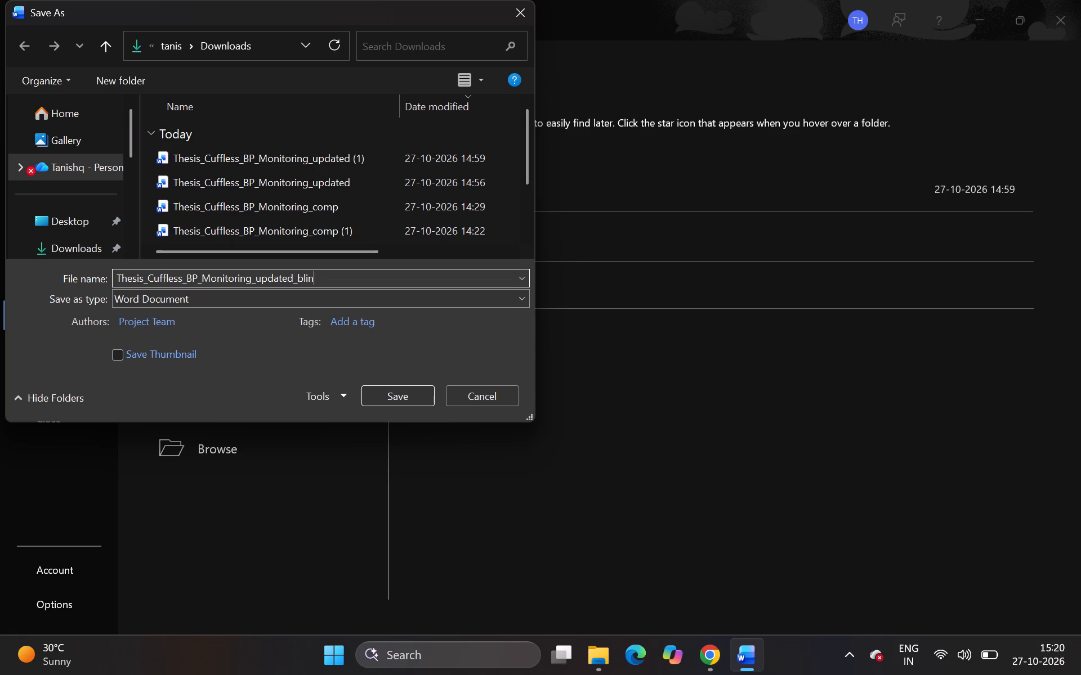
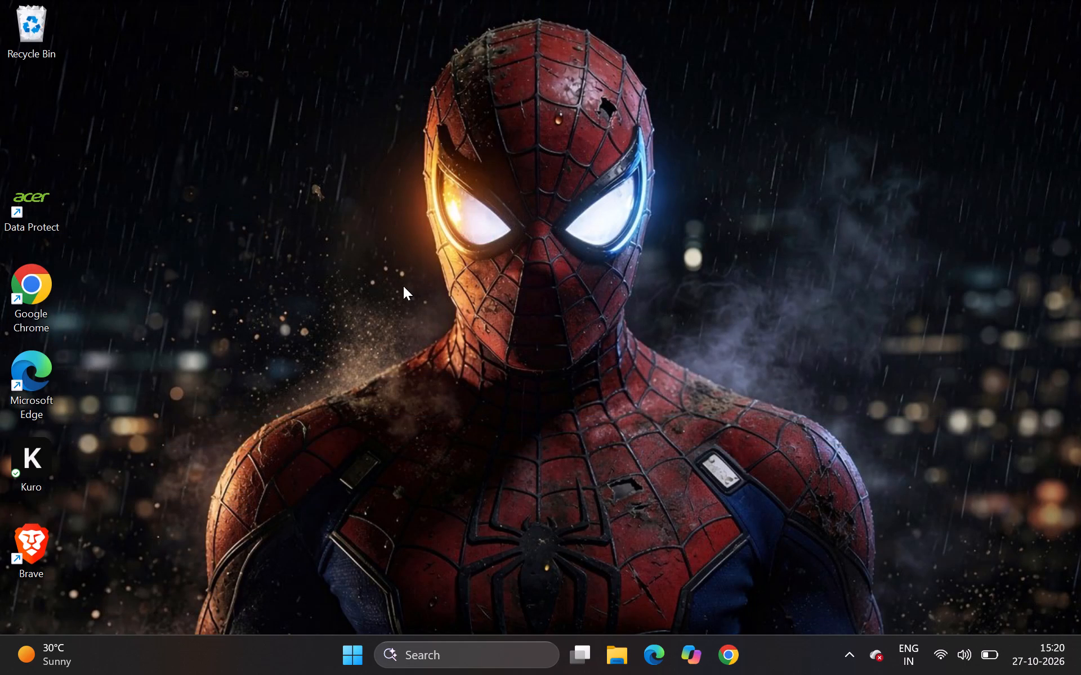
Launch Google Chrome from the desktop.
left_click(723, 656)
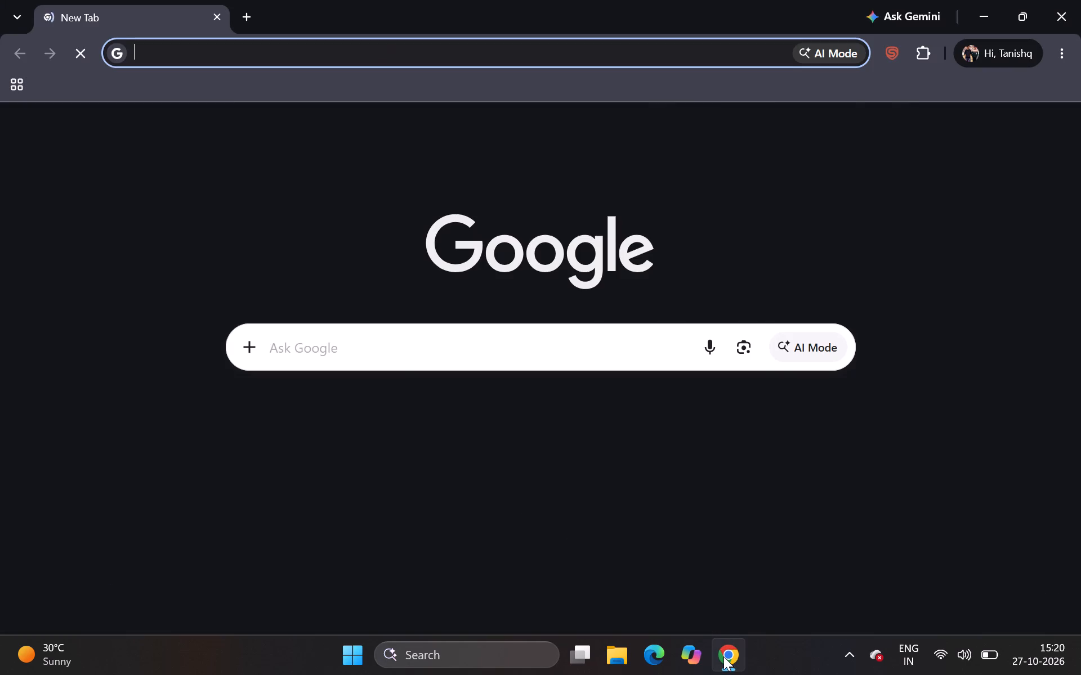
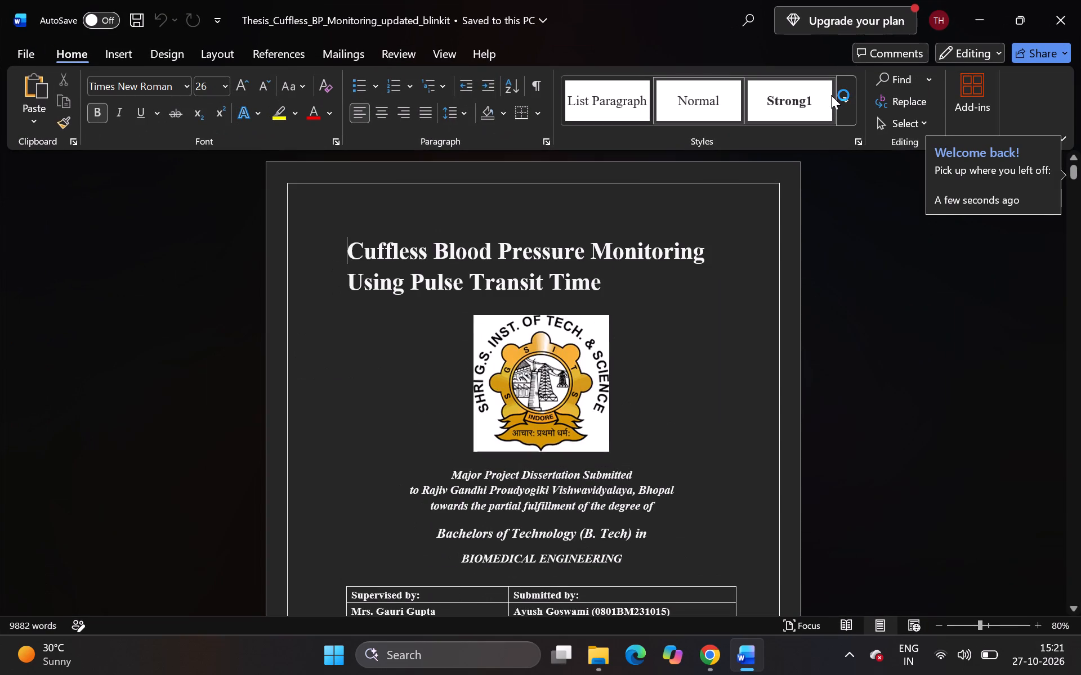
Look over the thesis in the print preview and bring up the choices for which pages to print.
scroll(739, 321, "down", 1)
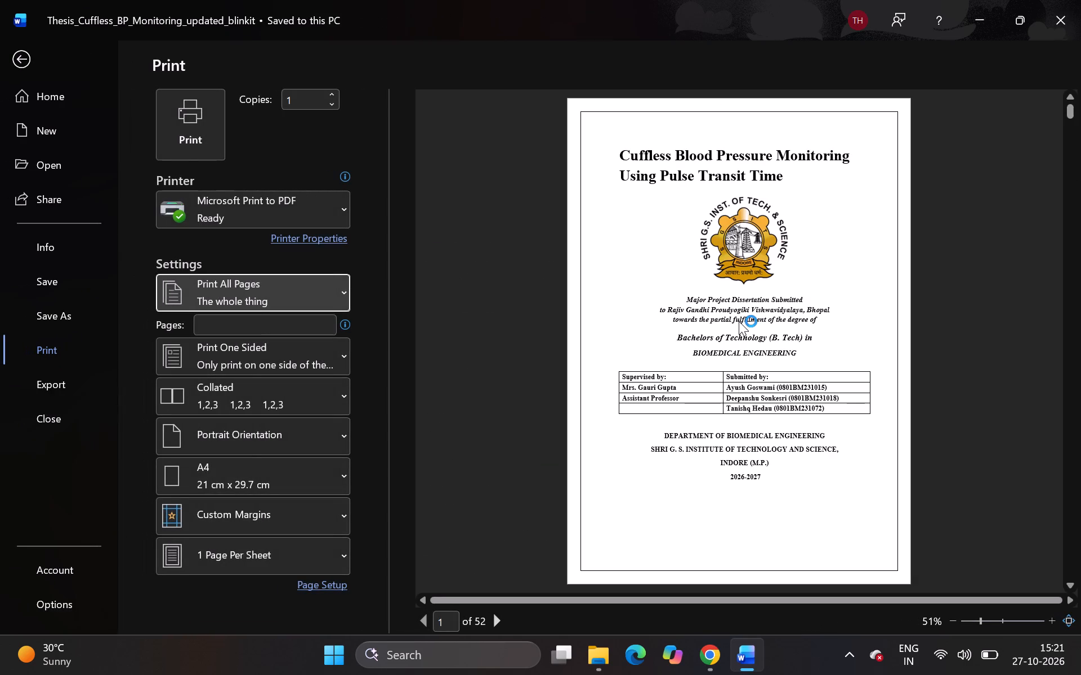
scroll(739, 321, "down", 2)
scroll(739, 321, "up", 20)
scroll(739, 321, "up", 7)
key("Down")
scroll(739, 321, "up", 1)
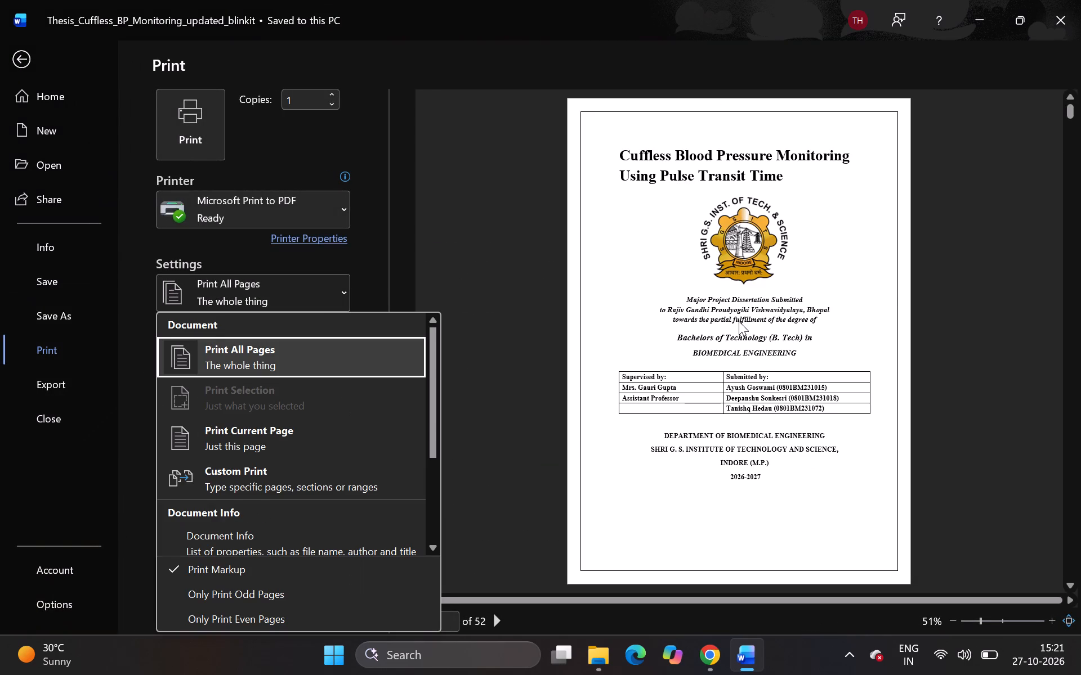
Examine the thesis's front matter in the print preview, from the cover page through the Acknowledgement, Abstract and Table of Contents.
left_click(885, 282)
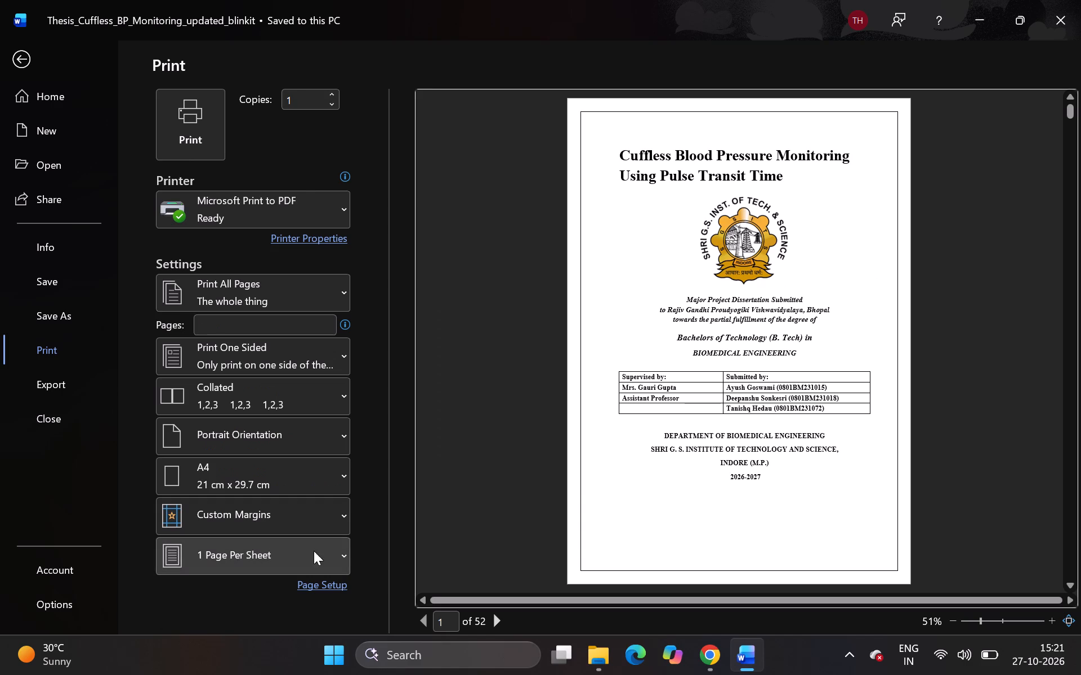
left_click(499, 628)
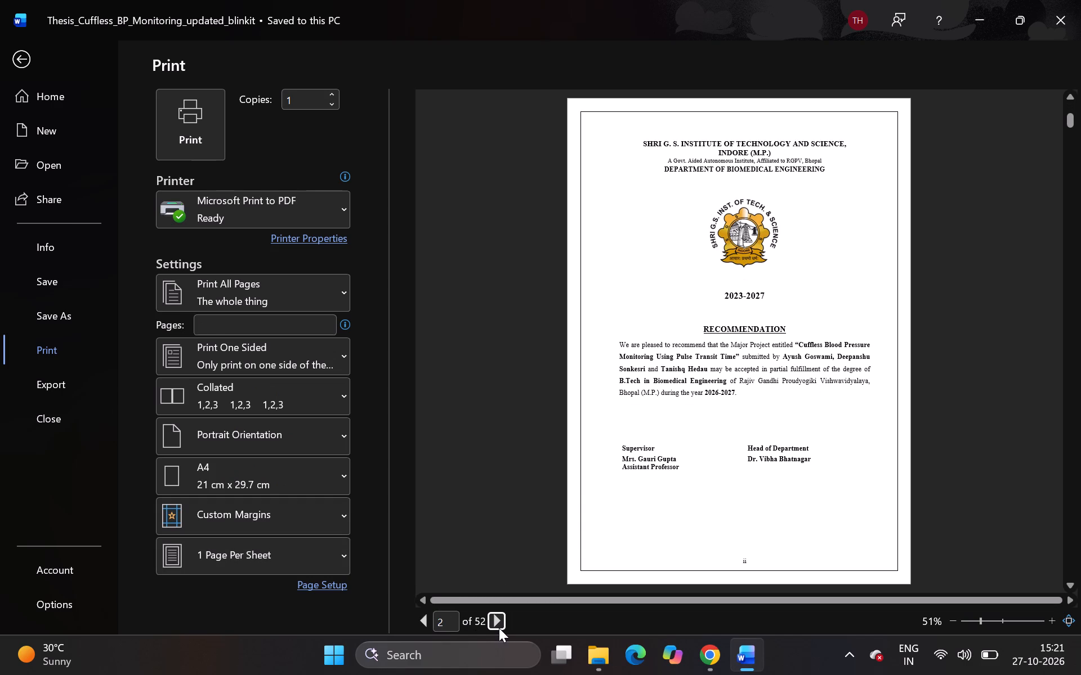
left_click(499, 628)
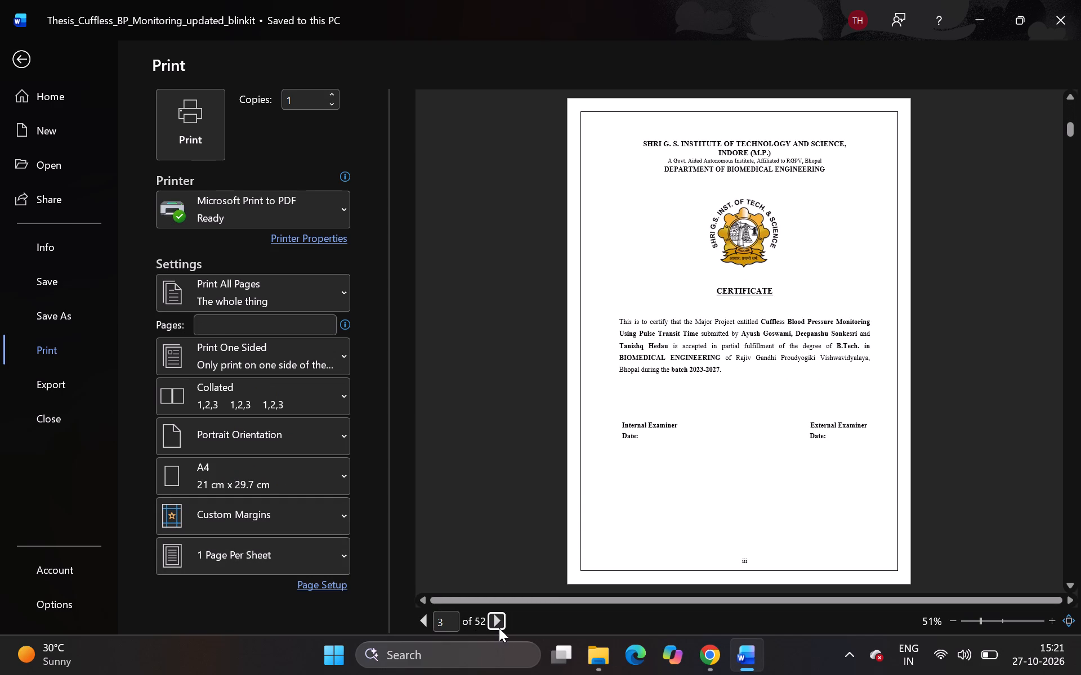
left_click(493, 618)
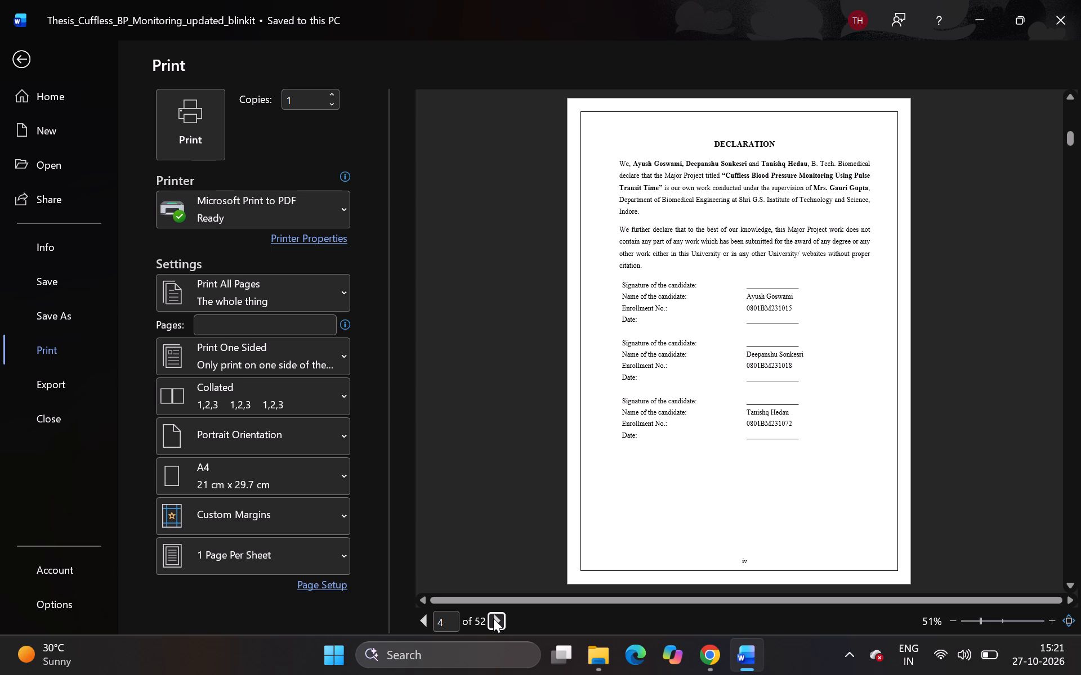
left_click(493, 618)
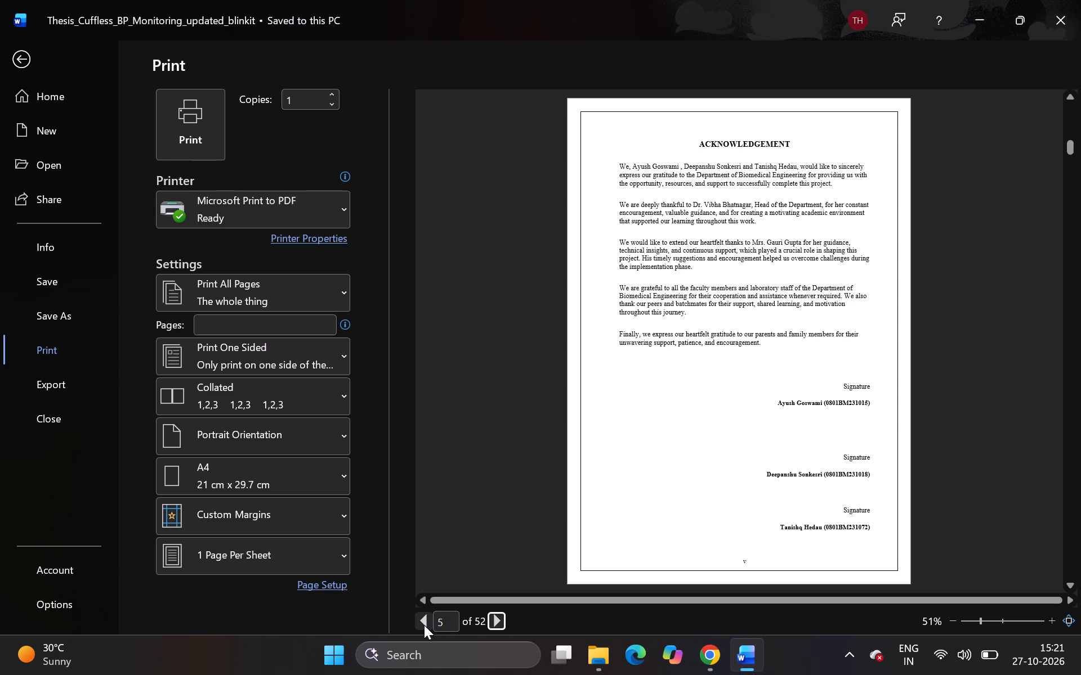
left_click(424, 625)
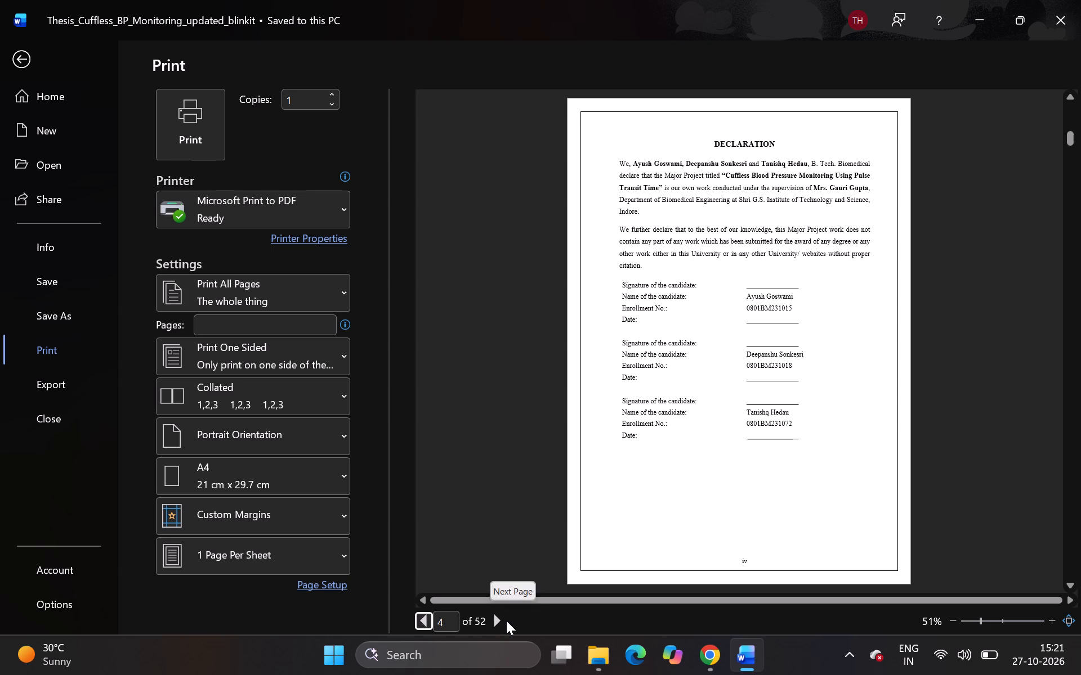
left_click(506, 620)
left_click(490, 618)
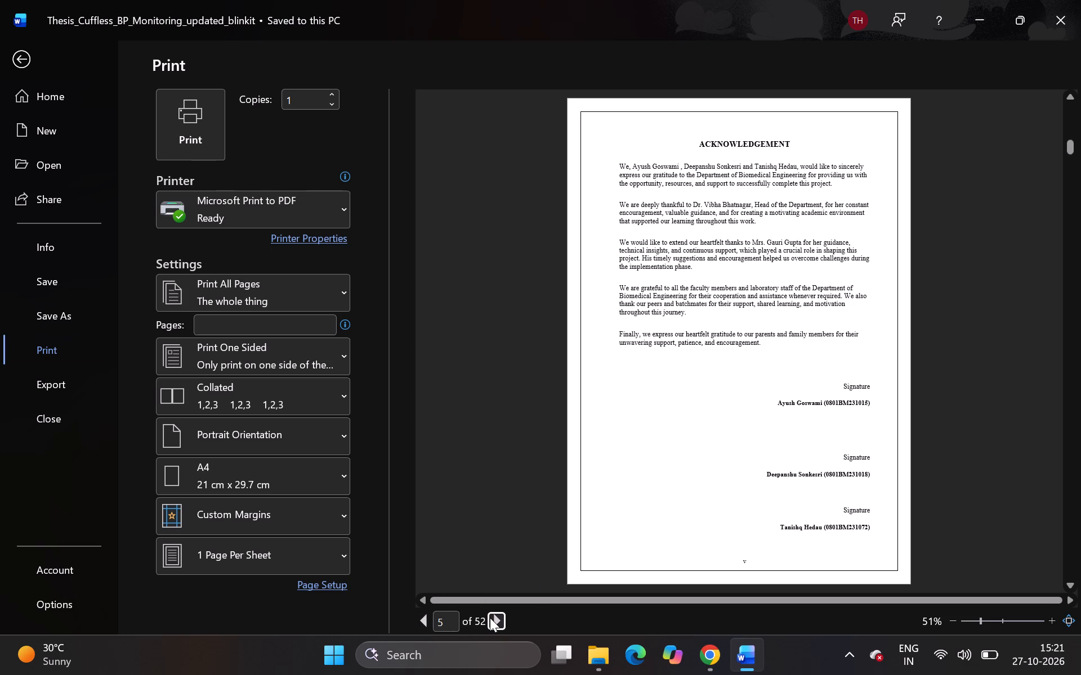
left_click(422, 618)
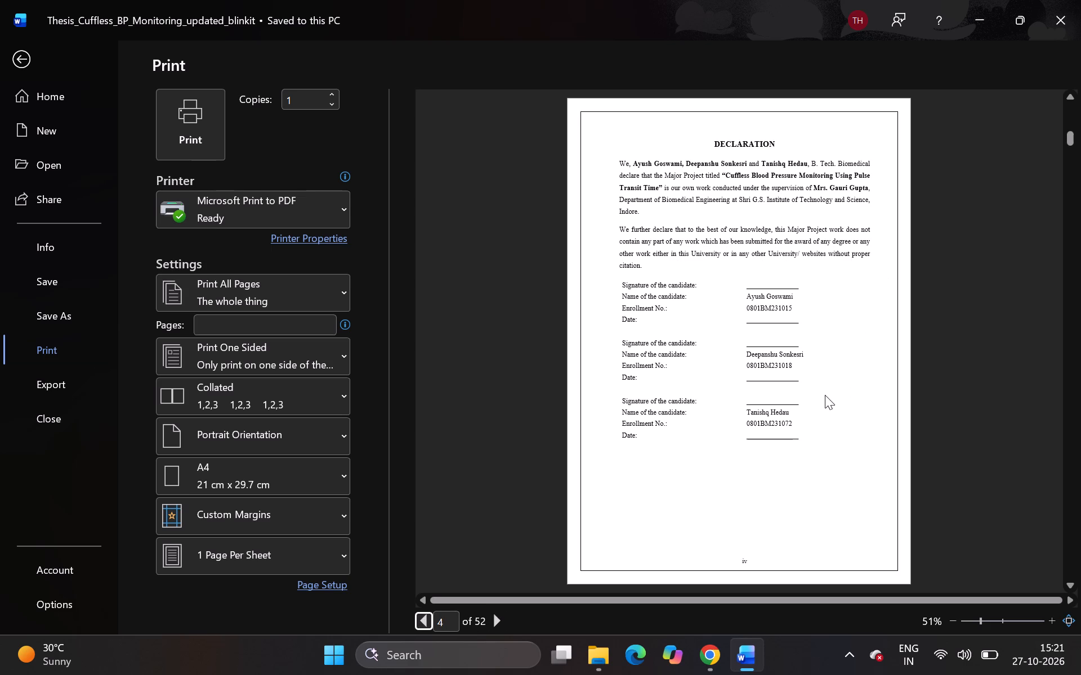
left_click(496, 616)
left_click(496, 616)
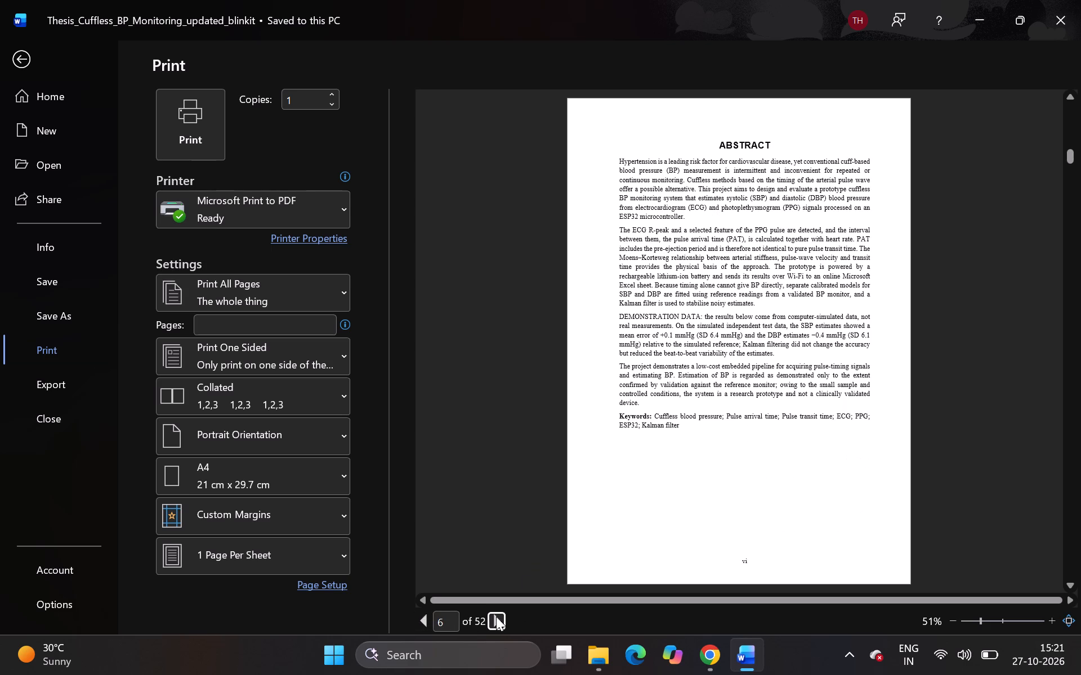
left_click(420, 623)
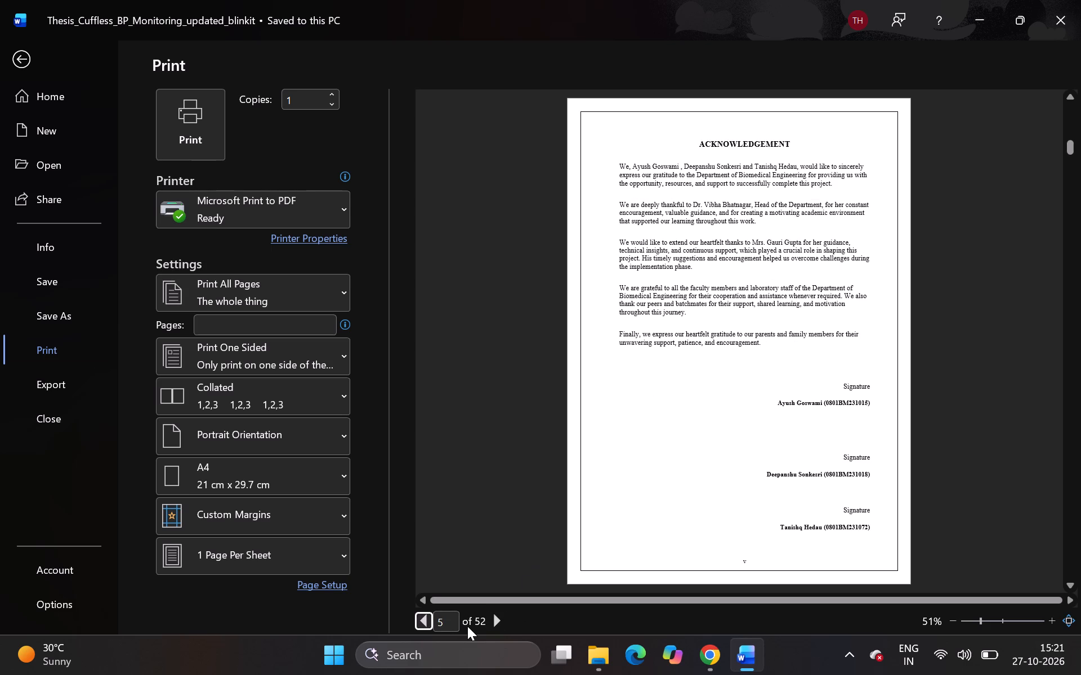
double_click(501, 621)
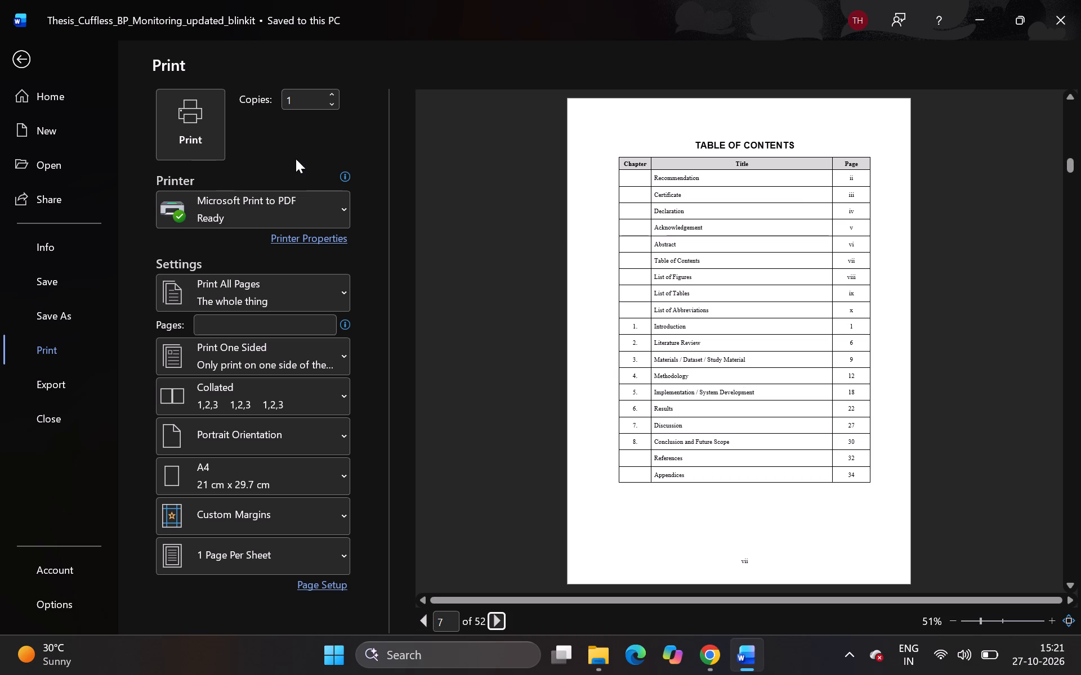
left_click(425, 613)
triple_click(425, 613)
left_click(425, 613)
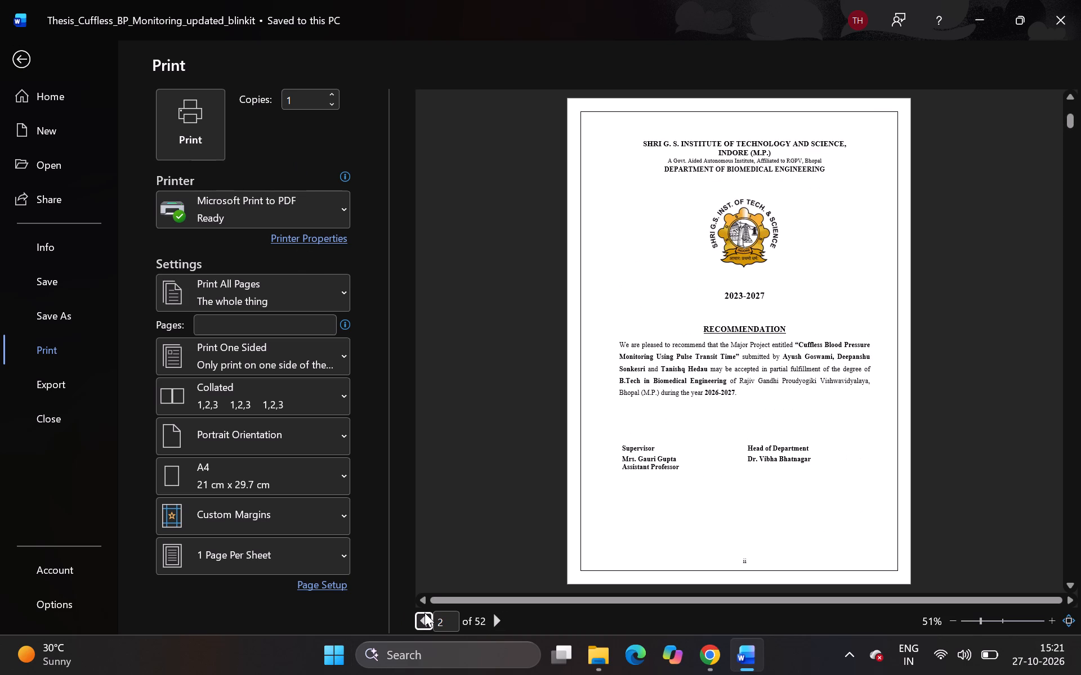
left_click(503, 620)
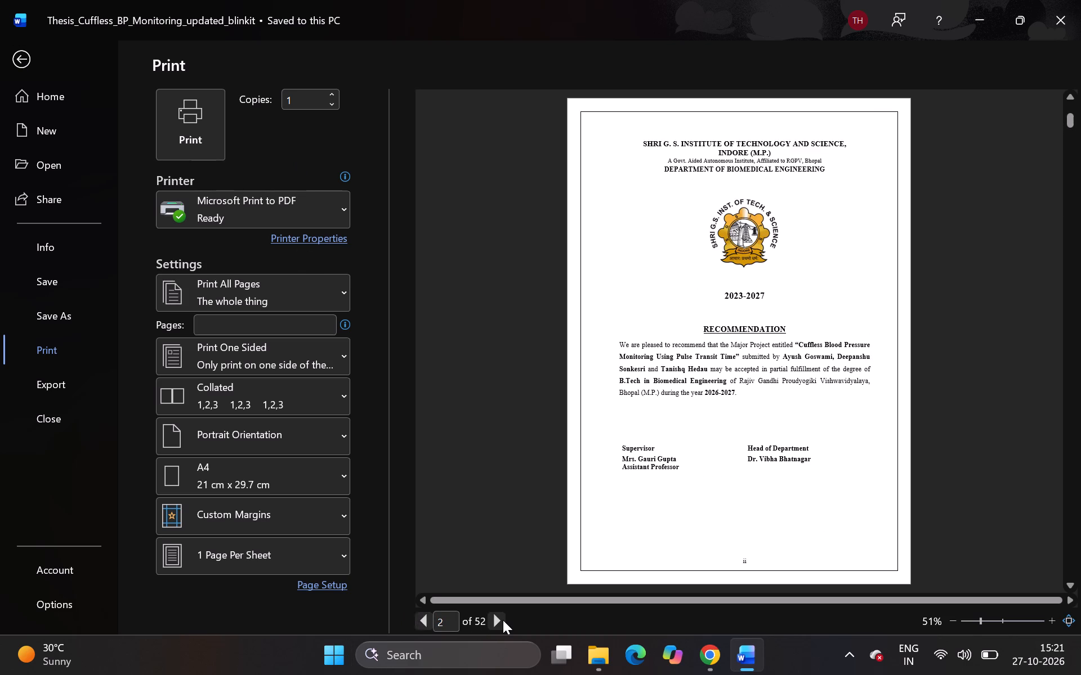
left_click(503, 620)
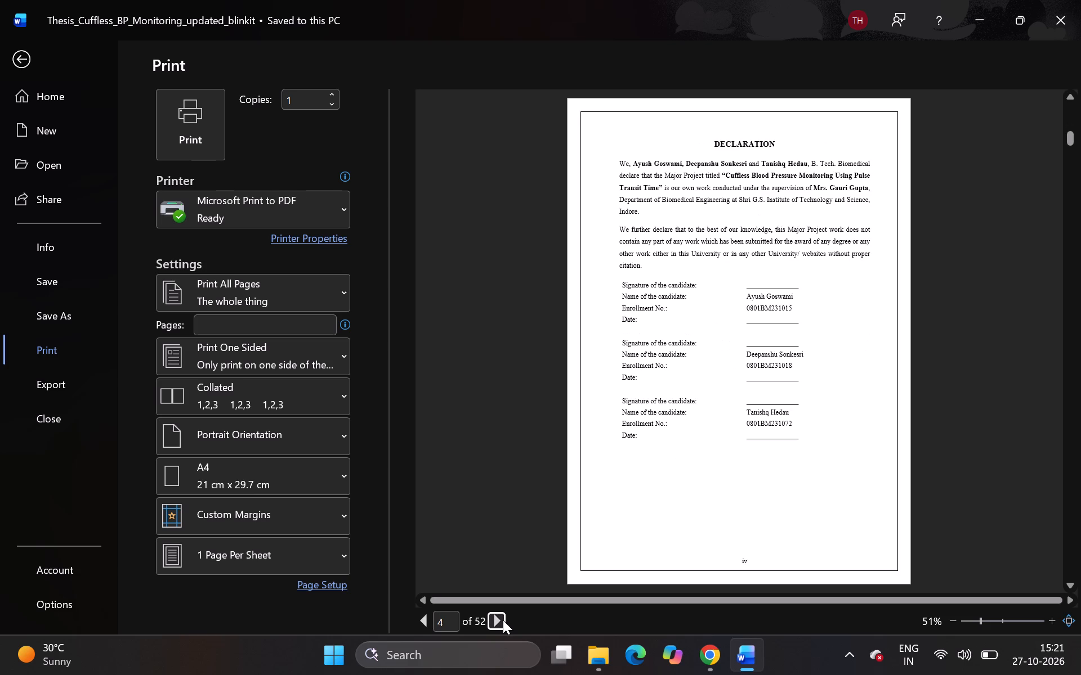
left_click(503, 620)
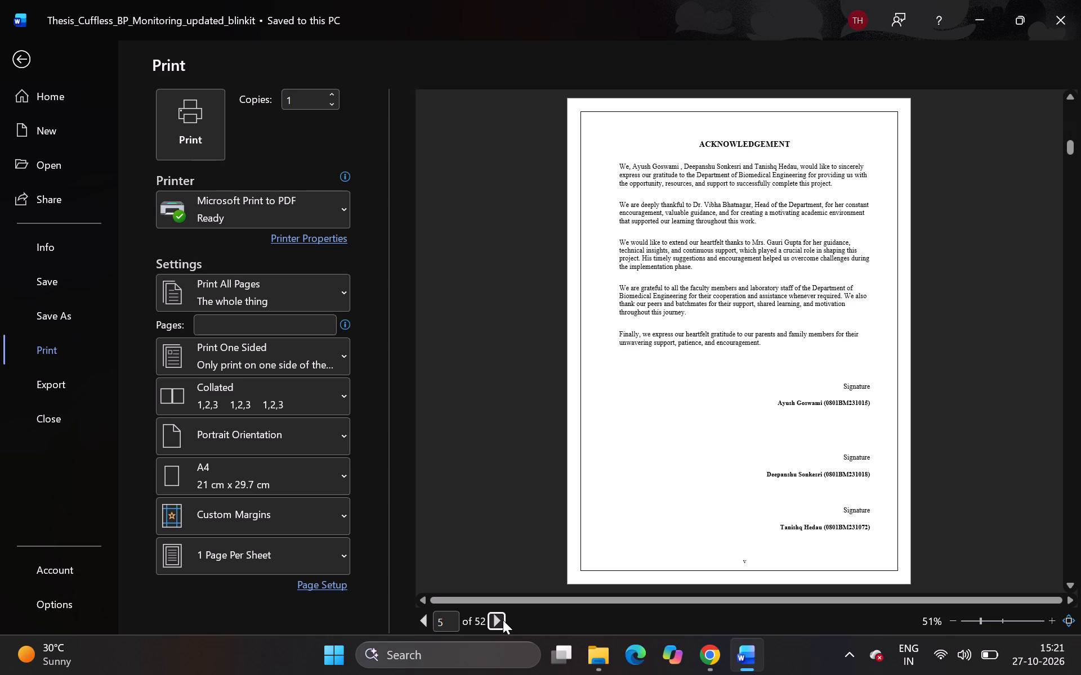
left_click(14, 51)
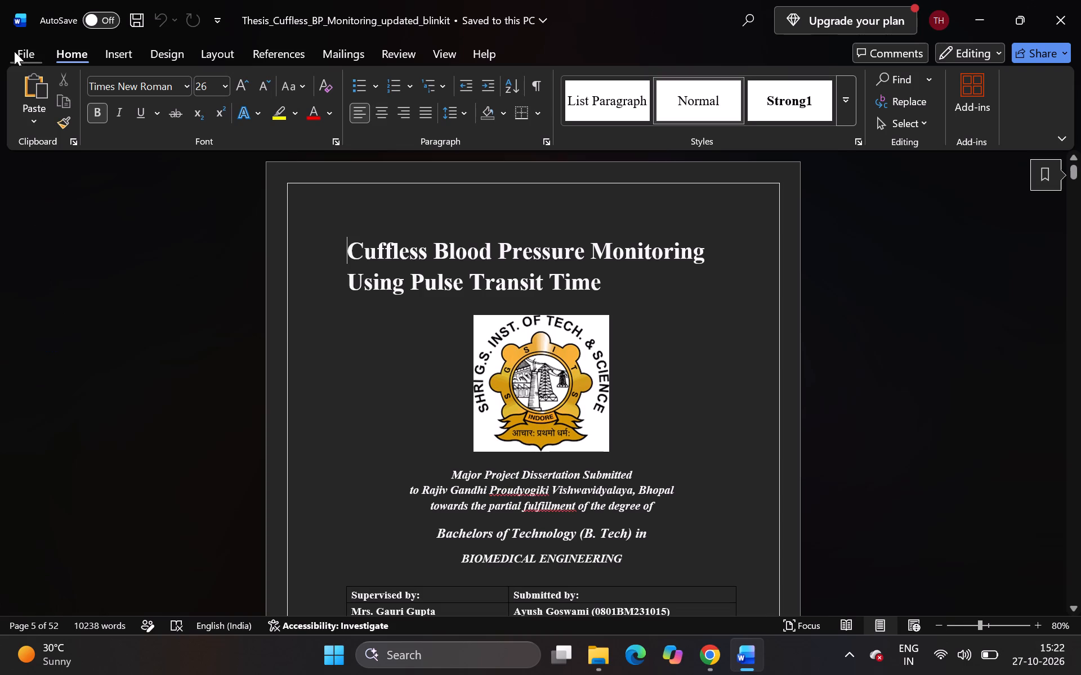
Make the first candidate's name bold in the Acknowledgement's opening sentence.
scroll(448, 318, "down", 11)
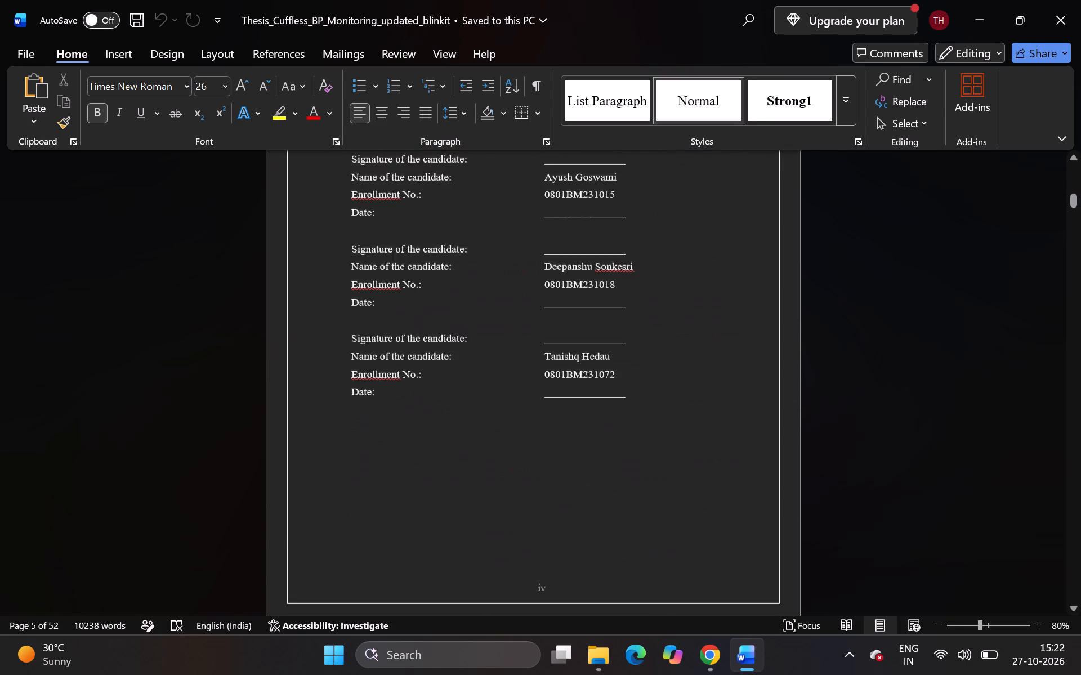
scroll(448, 318, "right", 2)
scroll(448, 318, "up", 1)
scroll(448, 318, "right", 1)
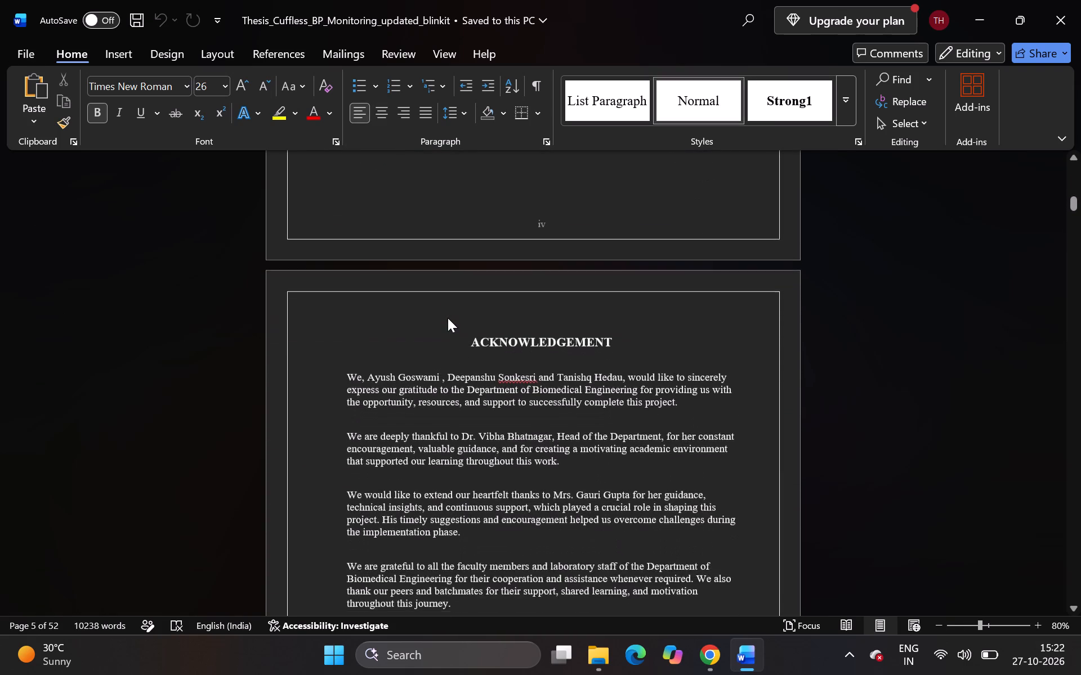
scroll(448, 318, "down", 1)
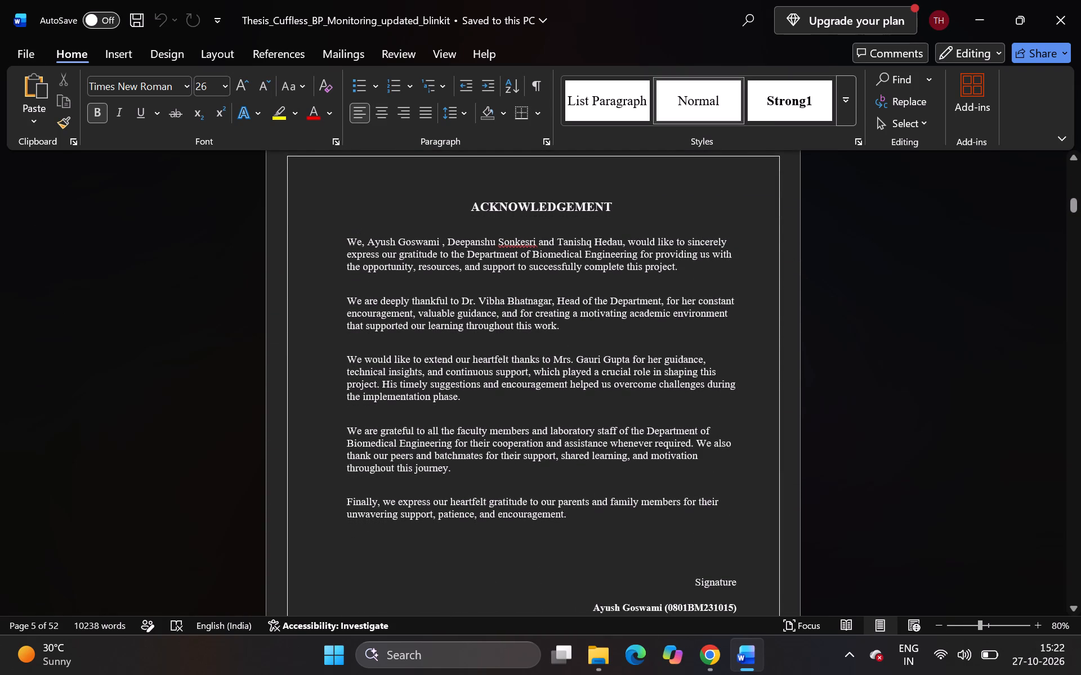
left_click_drag(365, 239, 432, 240)
left_click(432, 240)
double_click(372, 240)
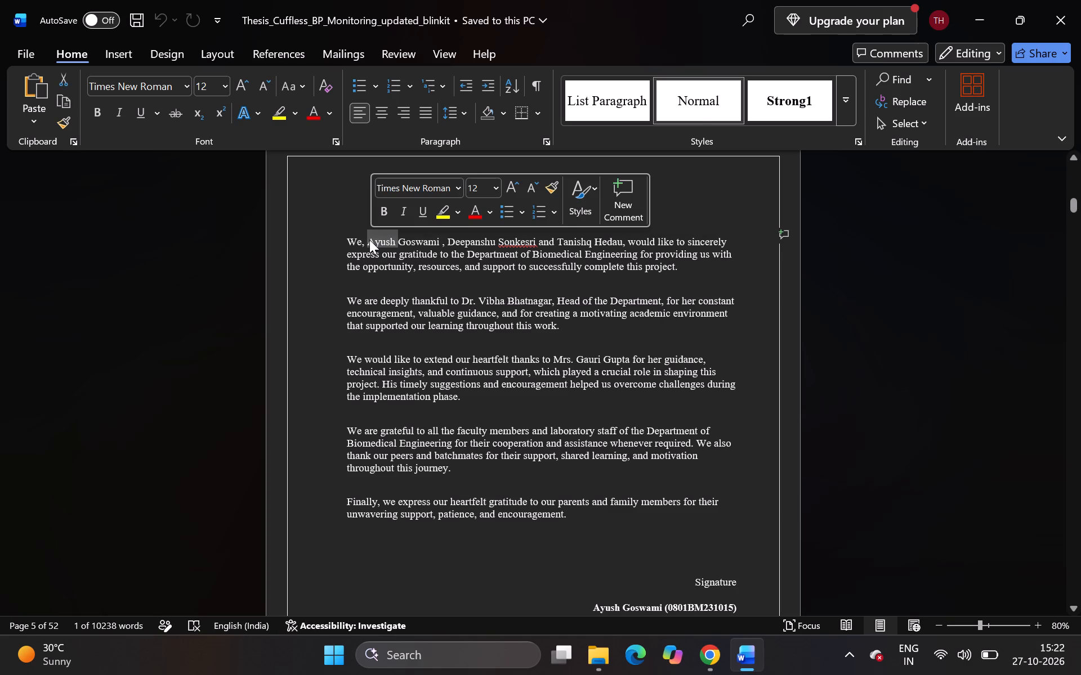
left_click_drag(369, 240, 377, 236)
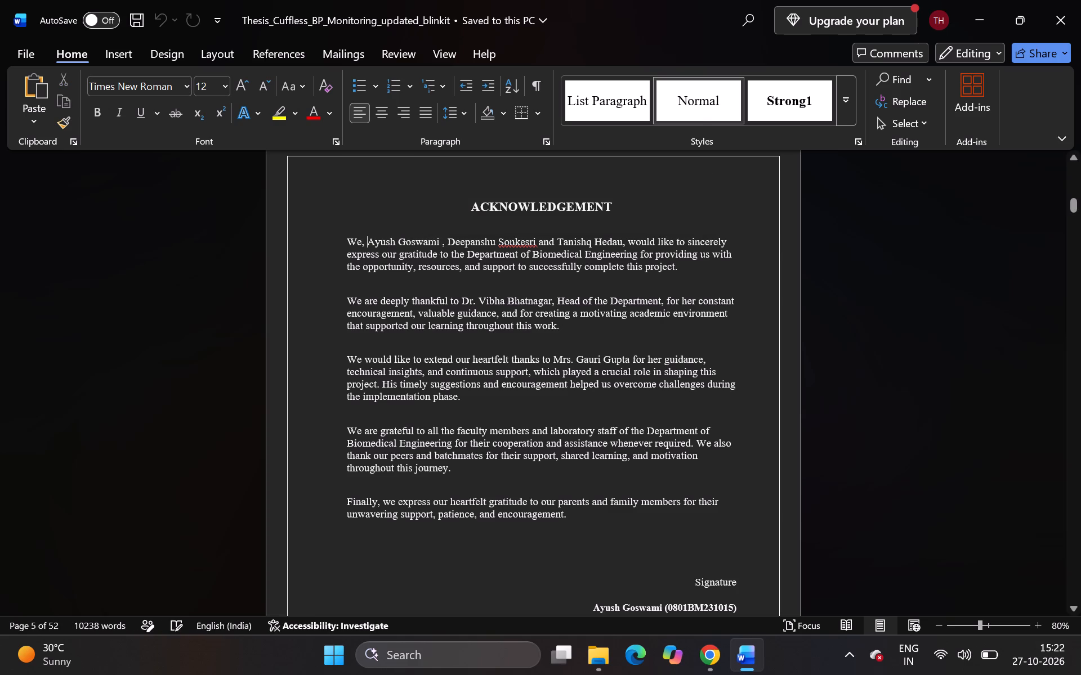
left_click_drag(367, 240, 426, 233)
left_click(441, 205)
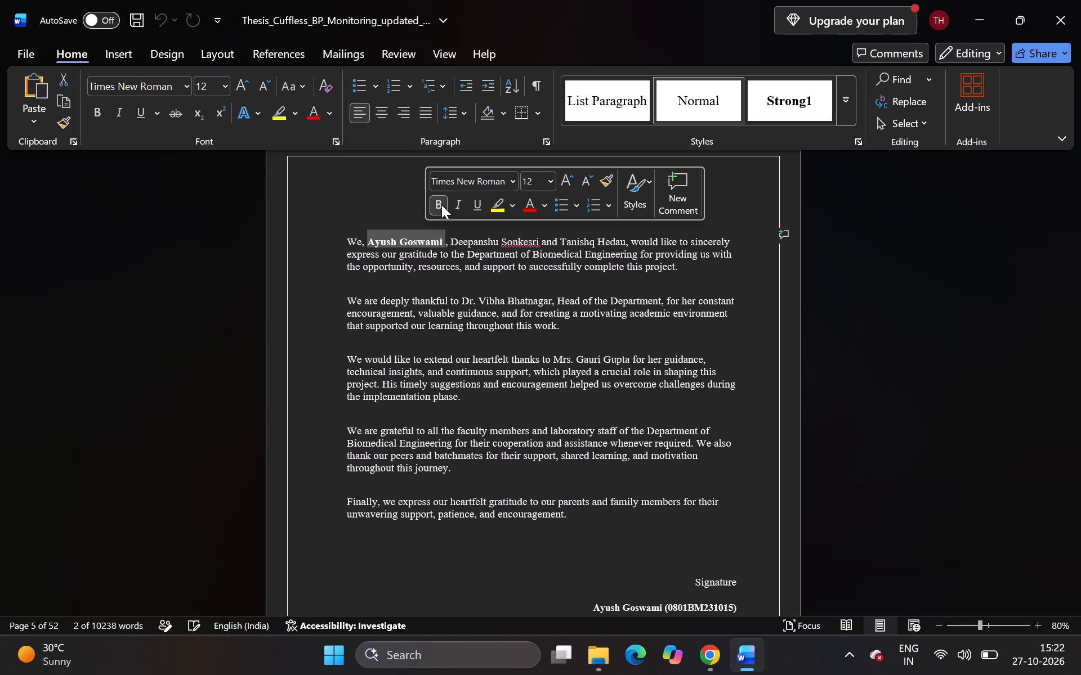
Make the second candidate's name bold in the Acknowledgement's opening sentence.
left_click_drag(450, 238, 508, 238)
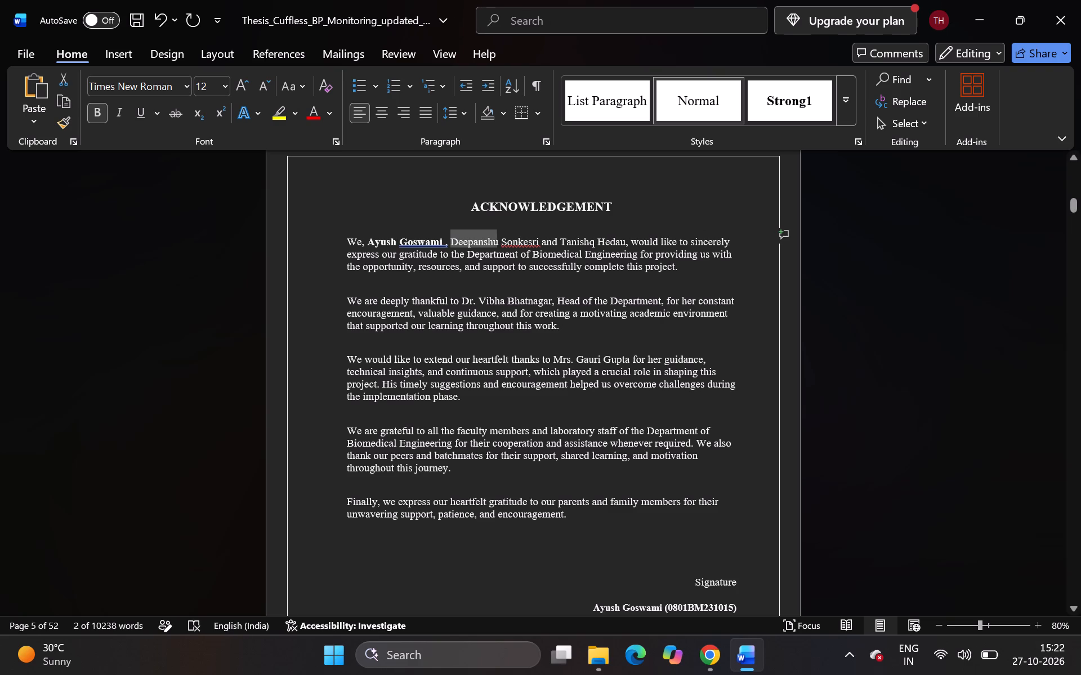
left_click_drag(508, 238, 524, 237)
left_click(542, 210)
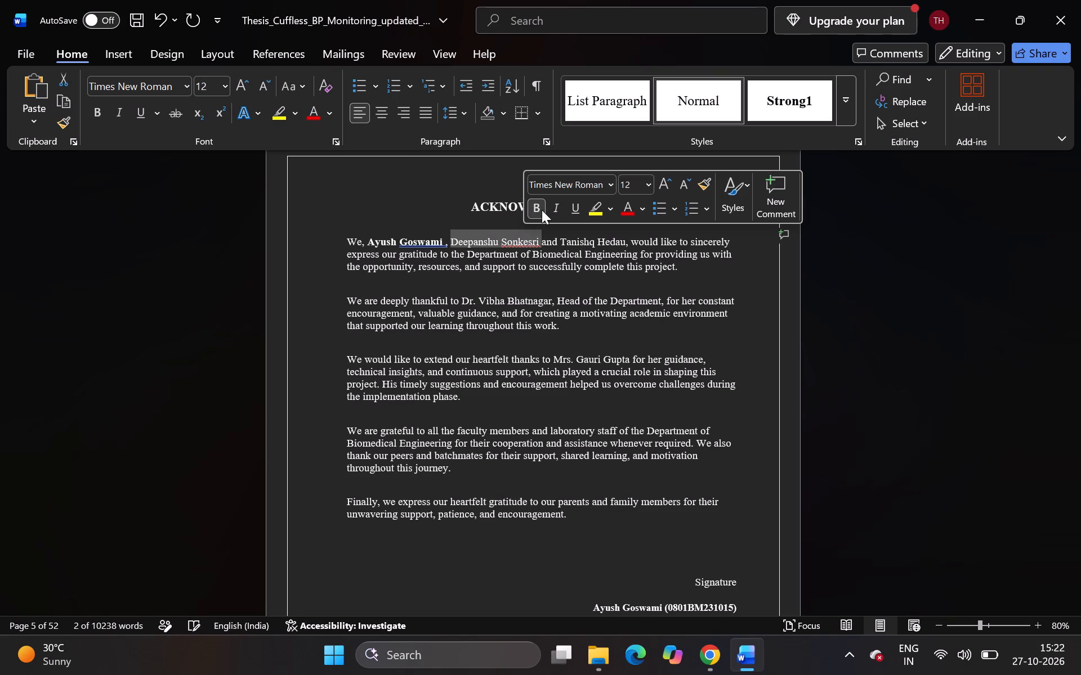
Make the third candidate's name bold in the Acknowledgement's opening sentence.
left_click_drag(562, 238, 607, 238)
left_click(583, 238)
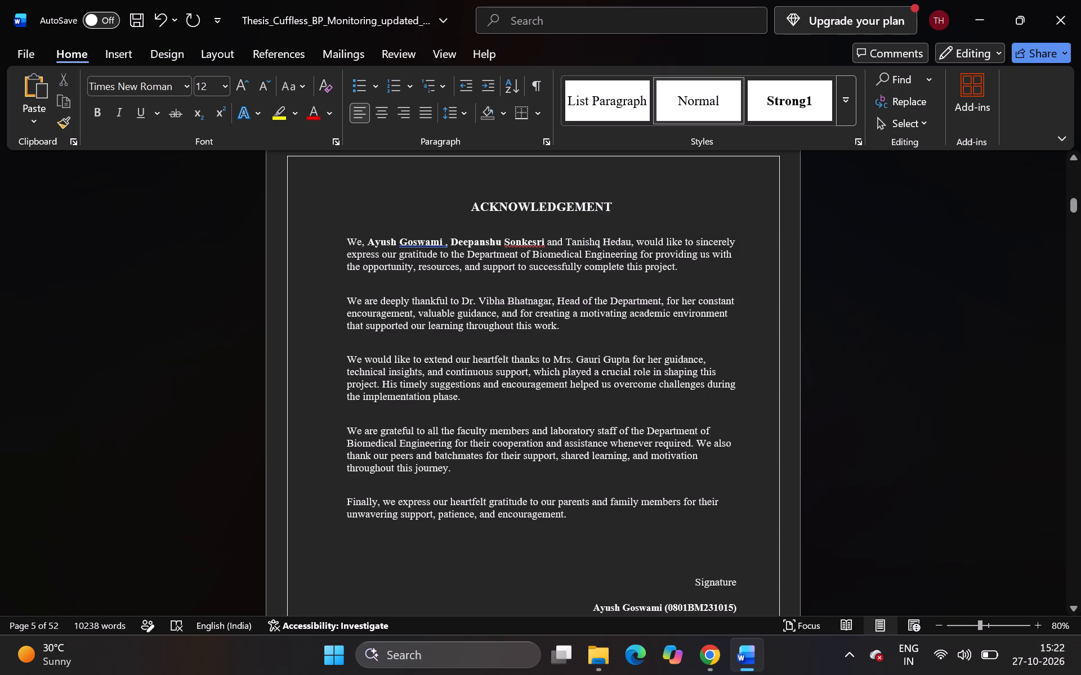
left_click_drag(564, 244, 596, 241)
left_click(599, 241)
left_click_drag(630, 240, 621, 238)
left_click_drag(621, 238, 580, 232)
left_click(595, 206)
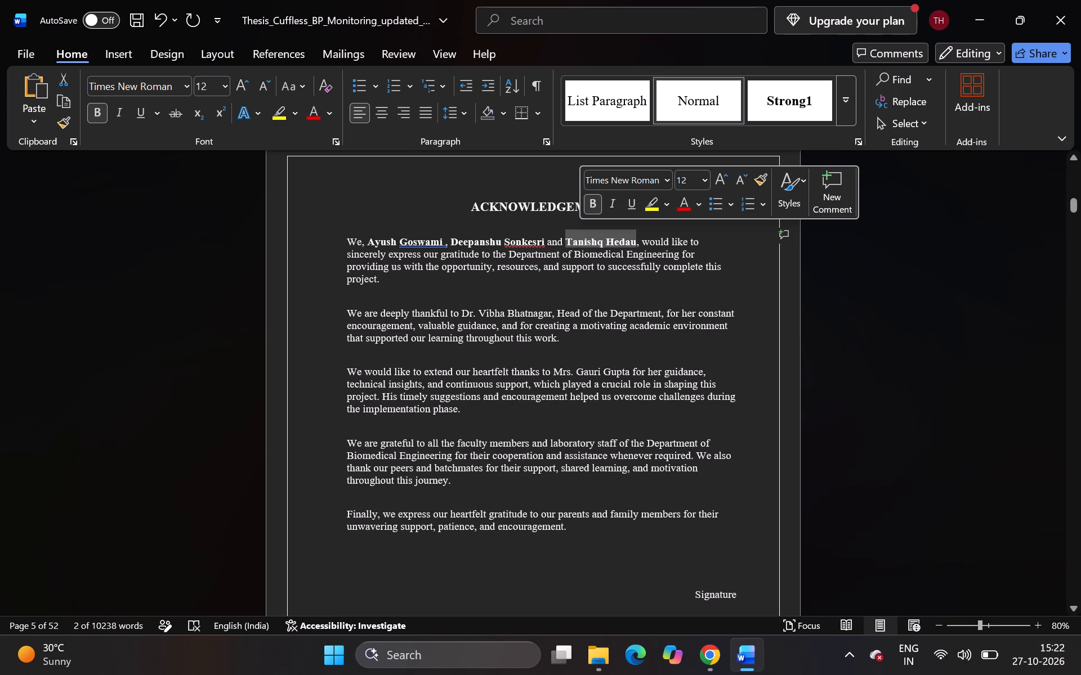
Make the department head's name, including the title "Dr.", bold in the Acknowledgement's second paragraph.
left_click_drag(459, 308, 538, 311)
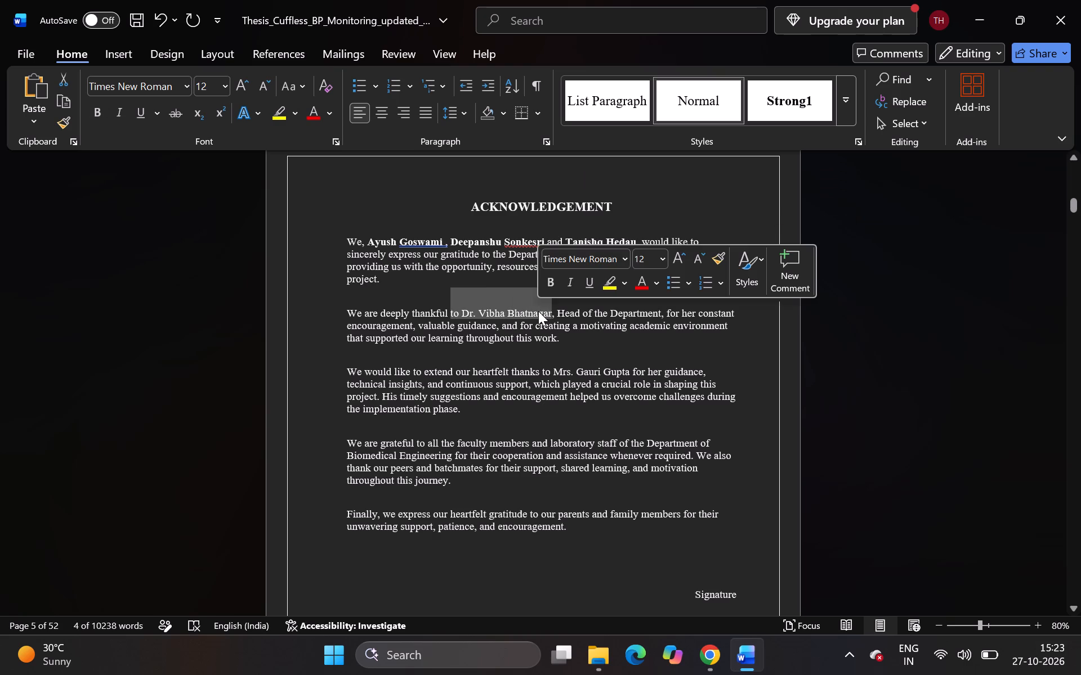
left_click(466, 305)
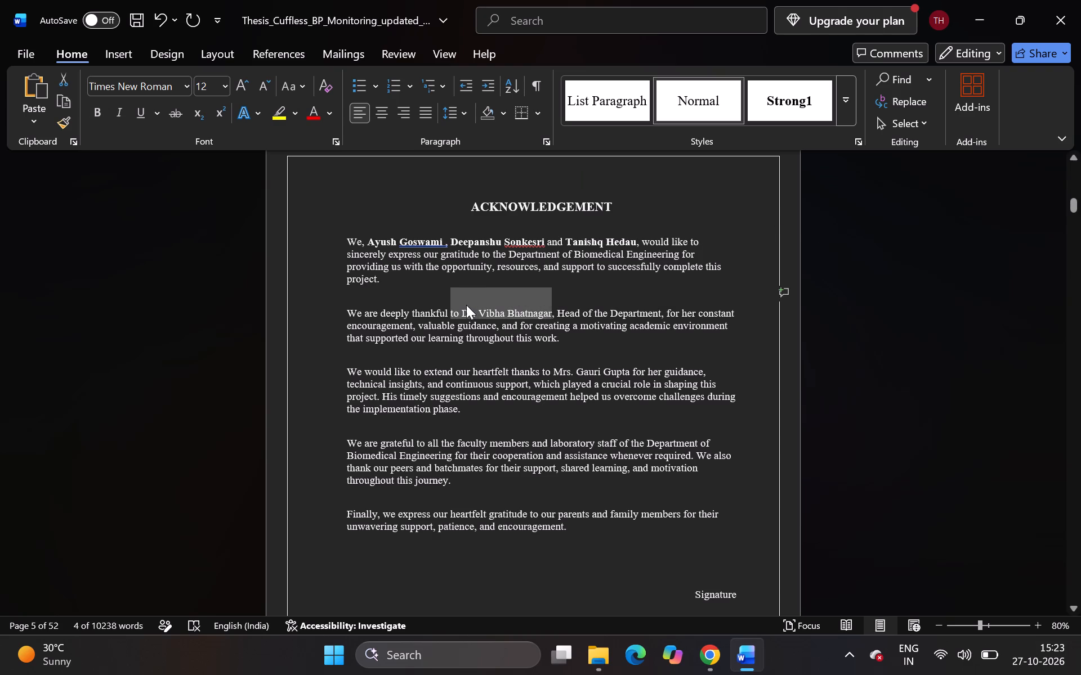
left_click_drag(462, 311, 533, 309)
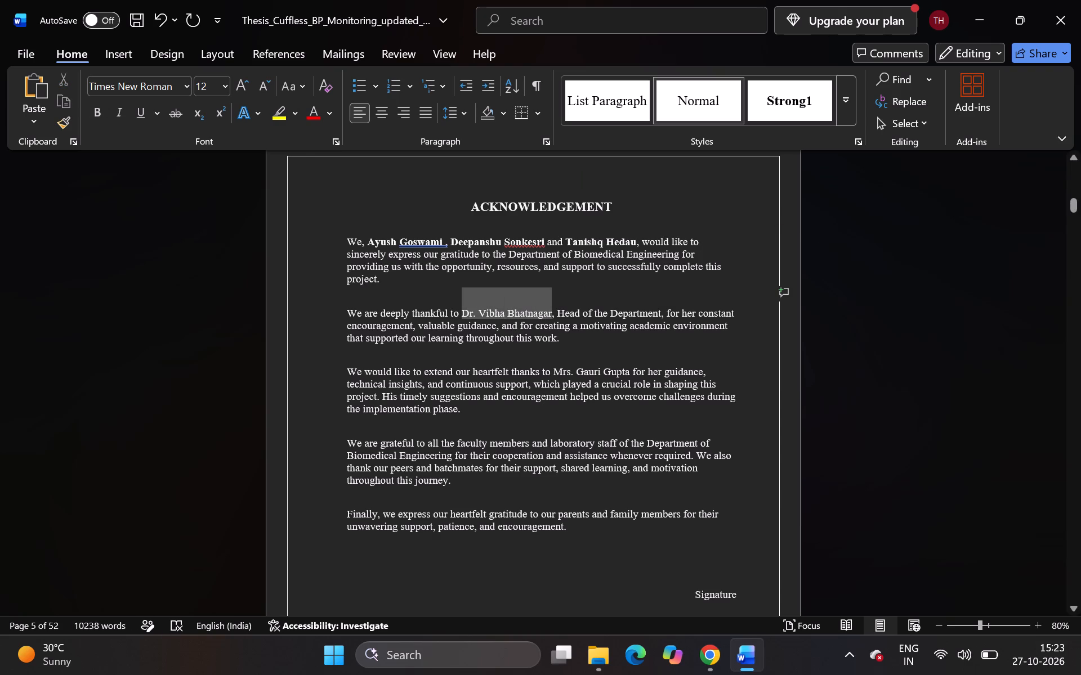
left_click_drag(533, 309, 533, 309)
left_click(546, 285)
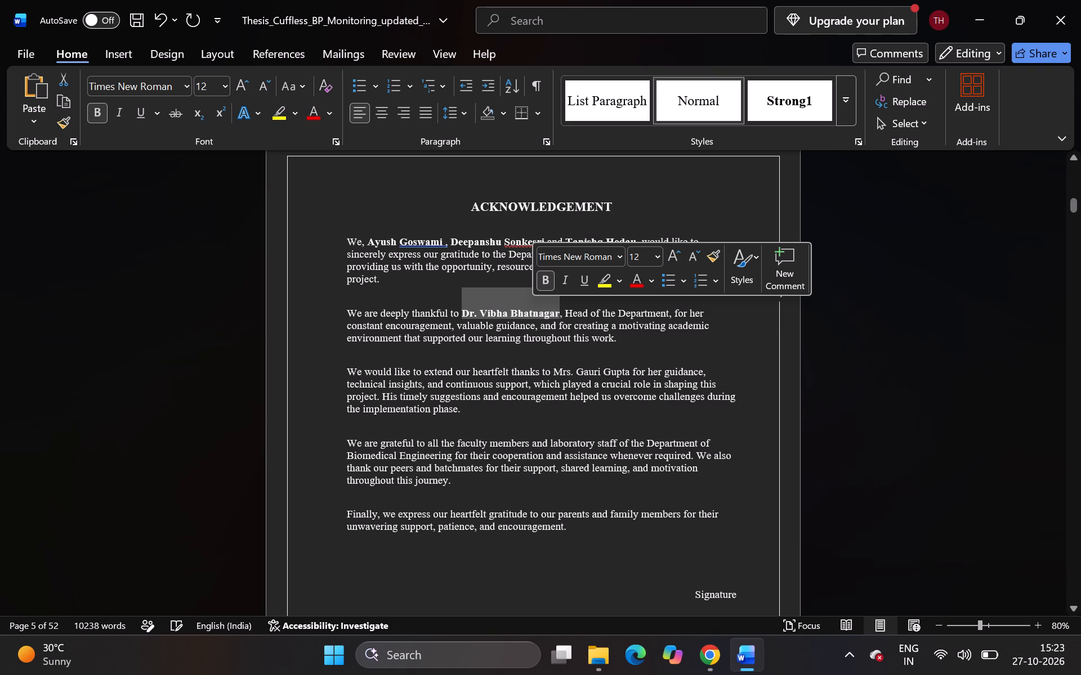
Make the words "Head of the Department" bold in the Acknowledgement's second paragraph.
left_click(562, 304)
left_click_drag(564, 307, 582, 307)
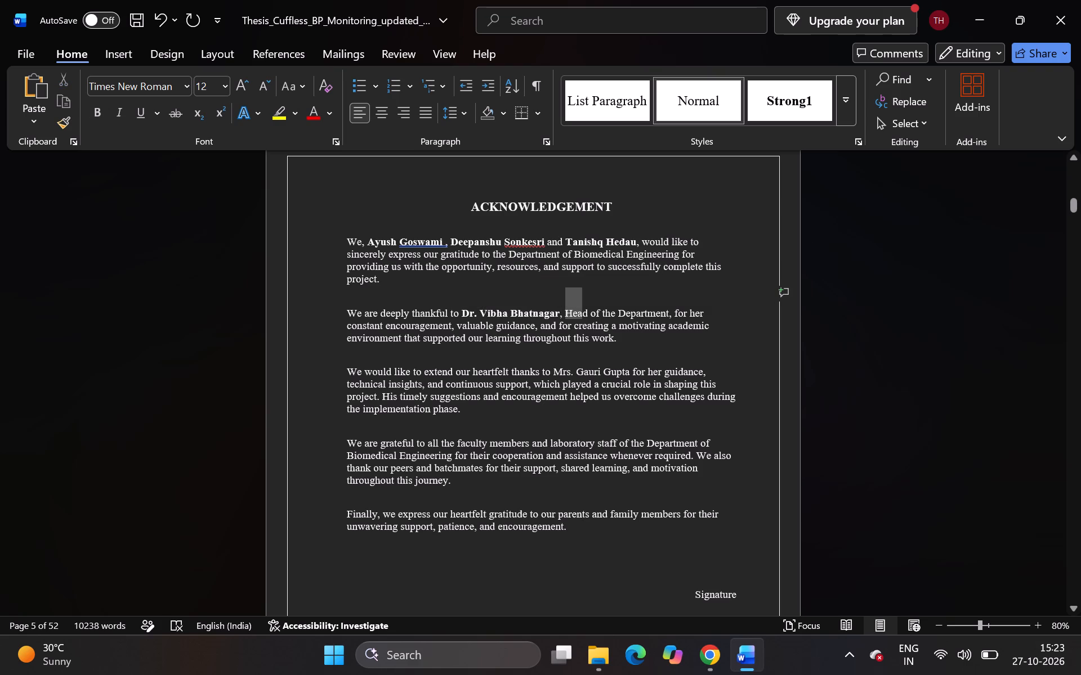
left_click_drag(582, 307, 654, 304)
left_click(665, 284)
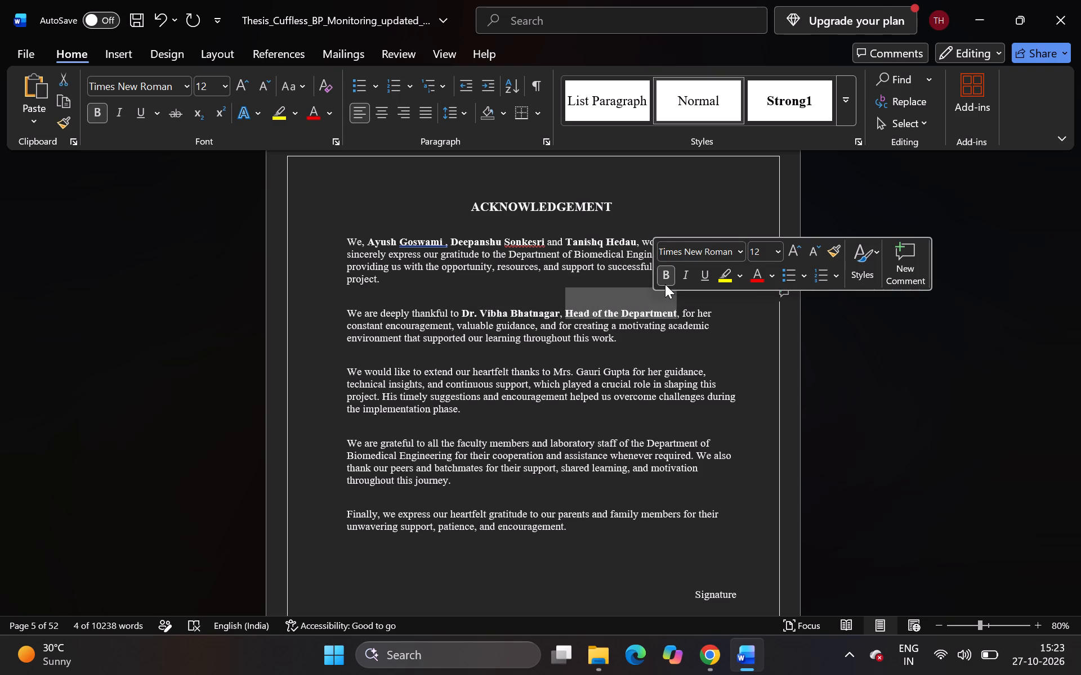
Make the thanked guide's name, including "Mrs.", bold in the Acknowledgement's third paragraph, keeping the preceding "to" in regular weight.
left_click_drag(552, 367, 619, 371)
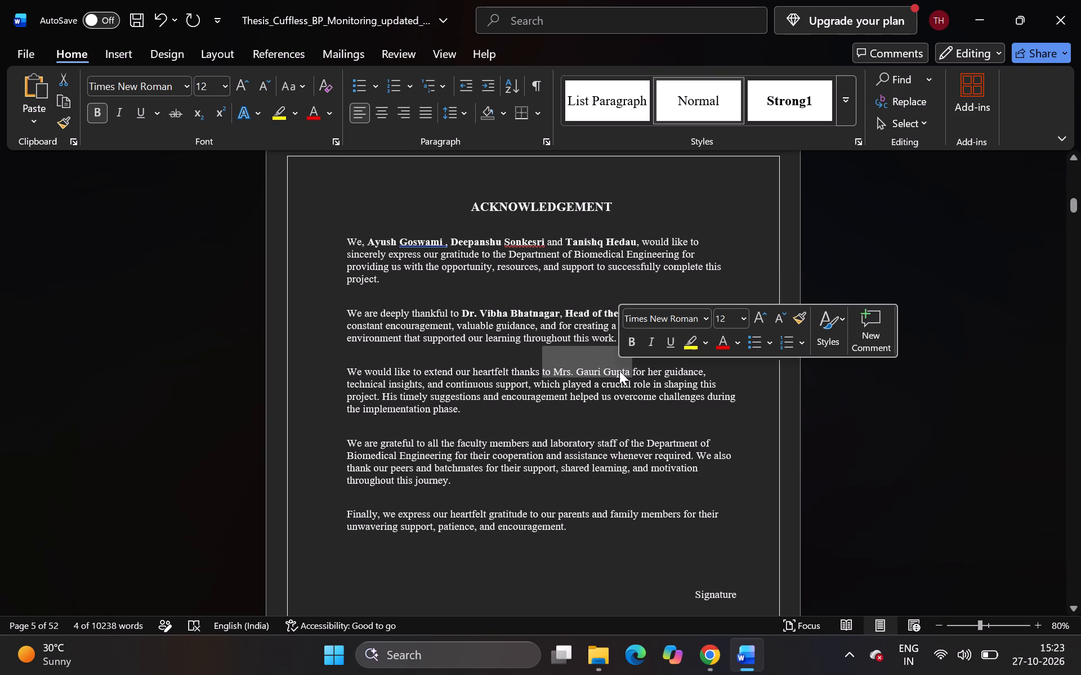
left_click(634, 343)
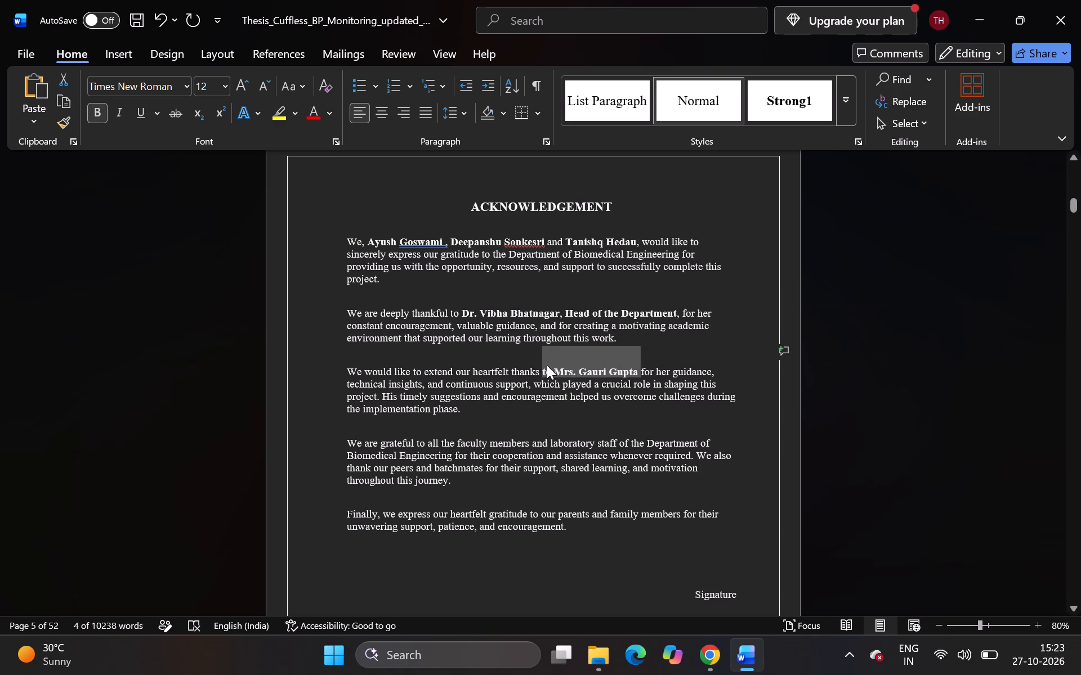
left_click(547, 365)
left_click(551, 372)
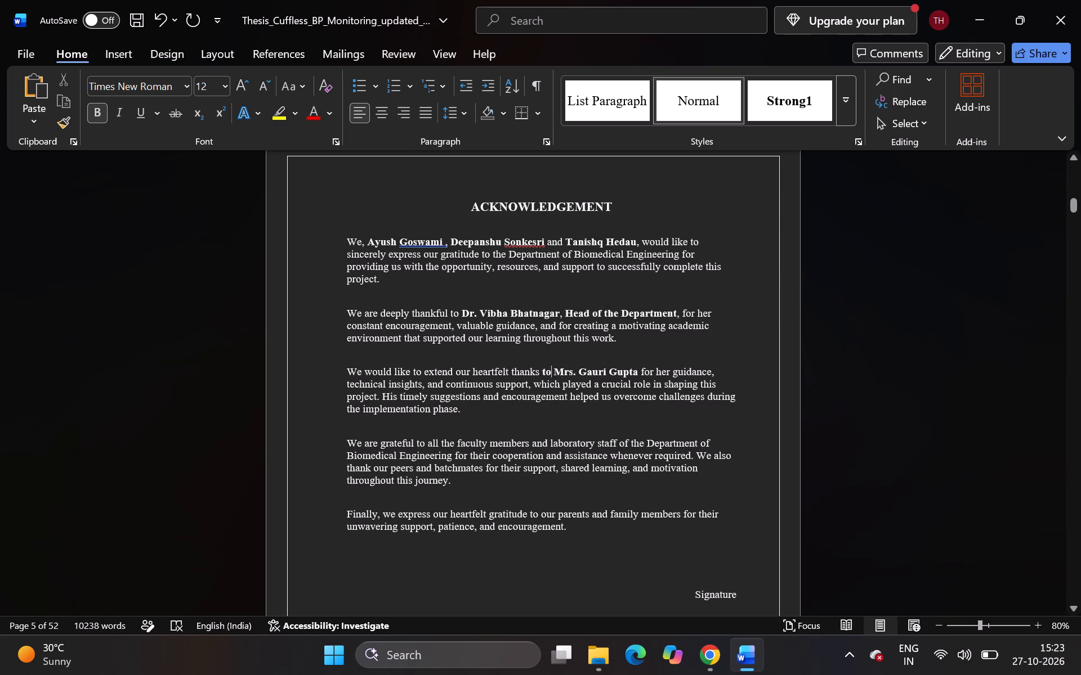
left_click_drag(551, 372, 541, 361)
left_click(546, 334)
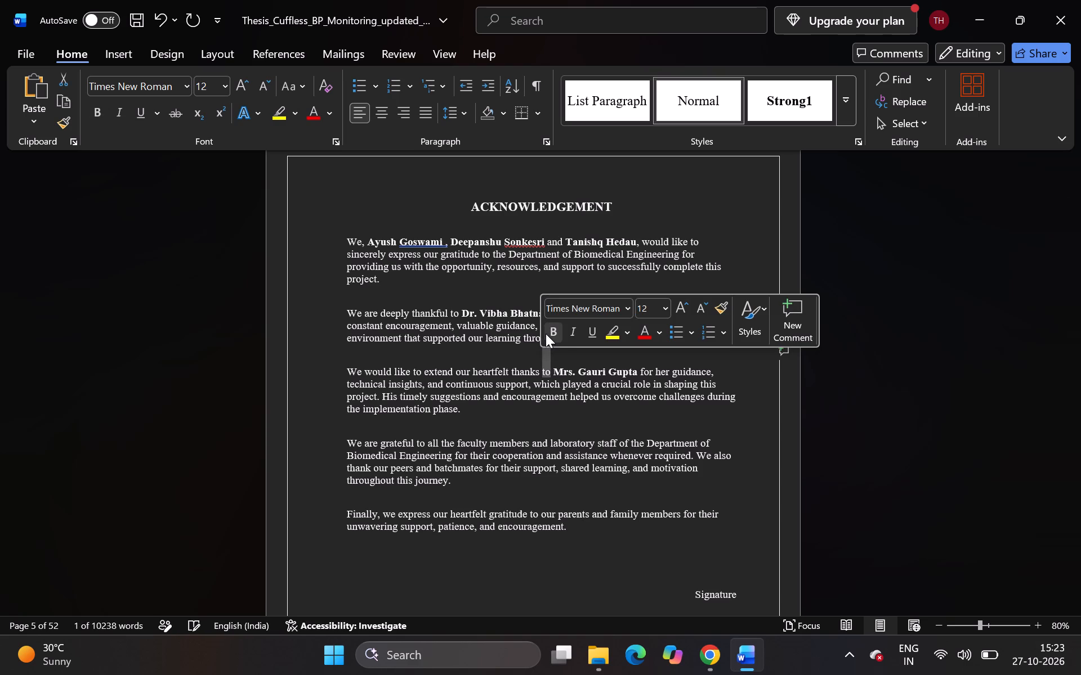
left_click(524, 409)
Examine the rest of the Acknowledgement page, down to the three candidates' signature lines.
scroll(524, 409, "down", 1)
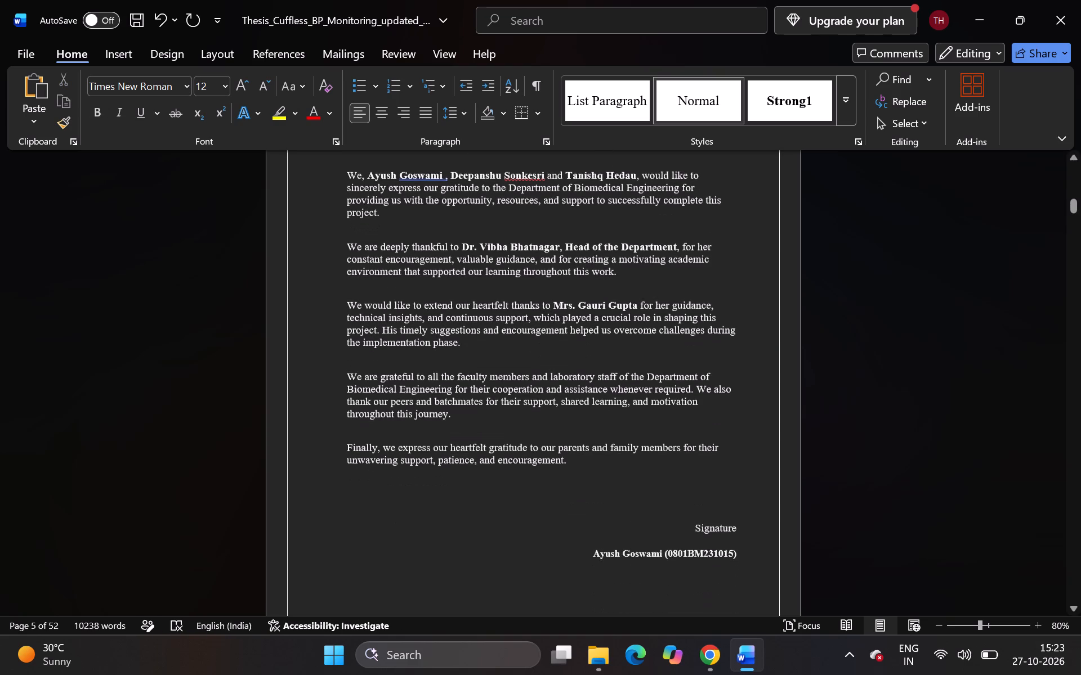
scroll(524, 409, "down", 1)
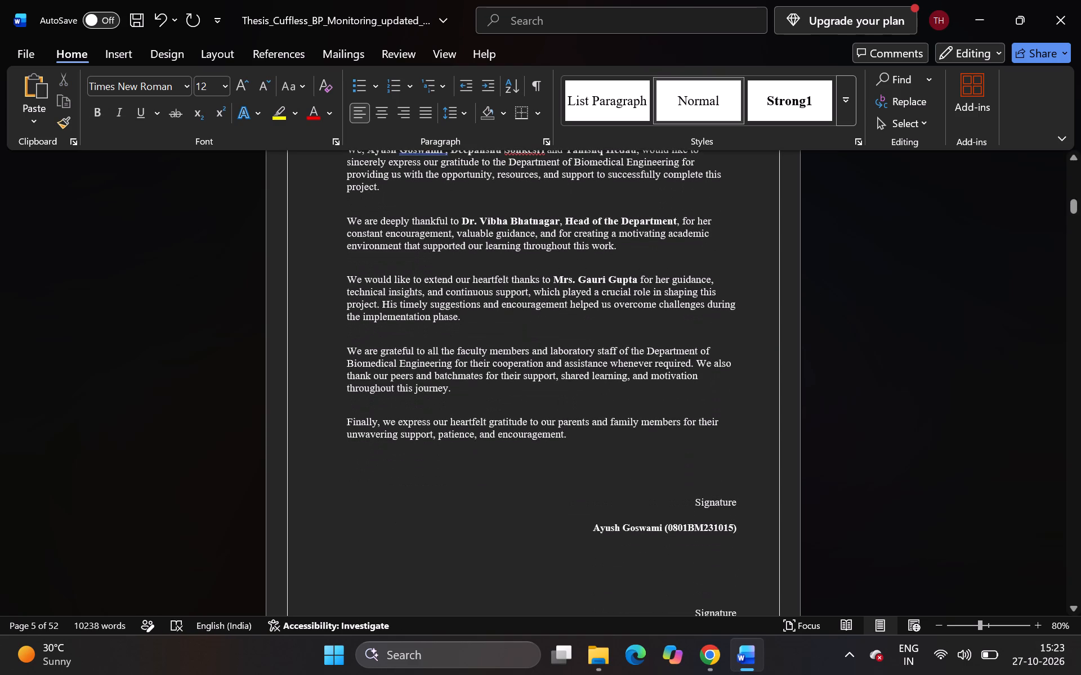
scroll(524, 409, "down", 2)
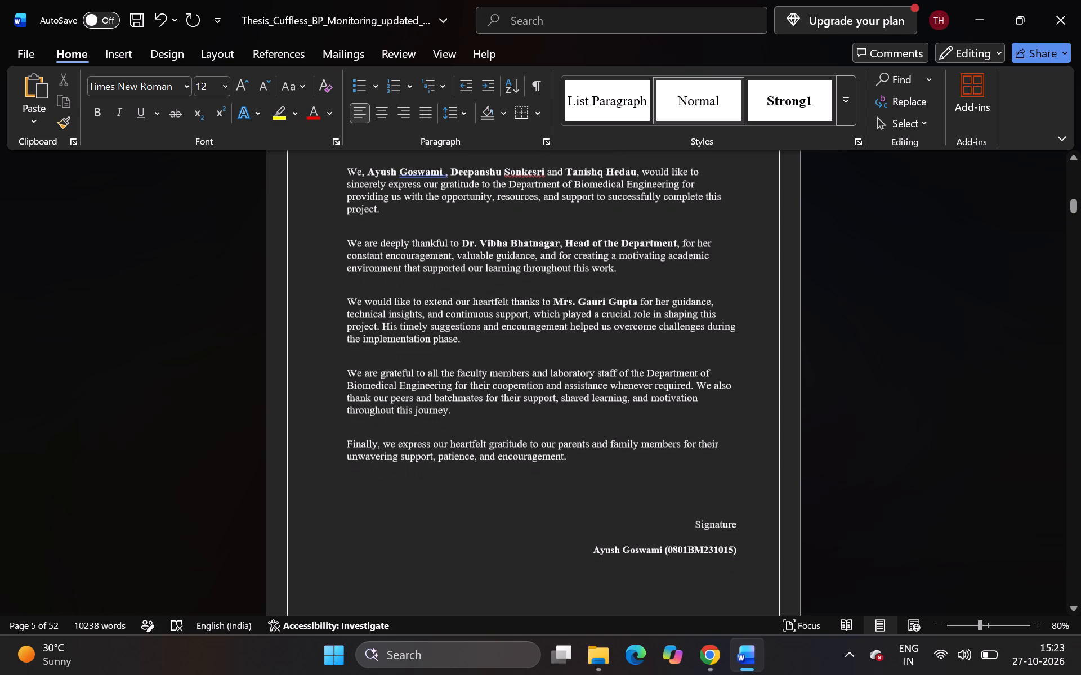
scroll(524, 409, "down", 2)
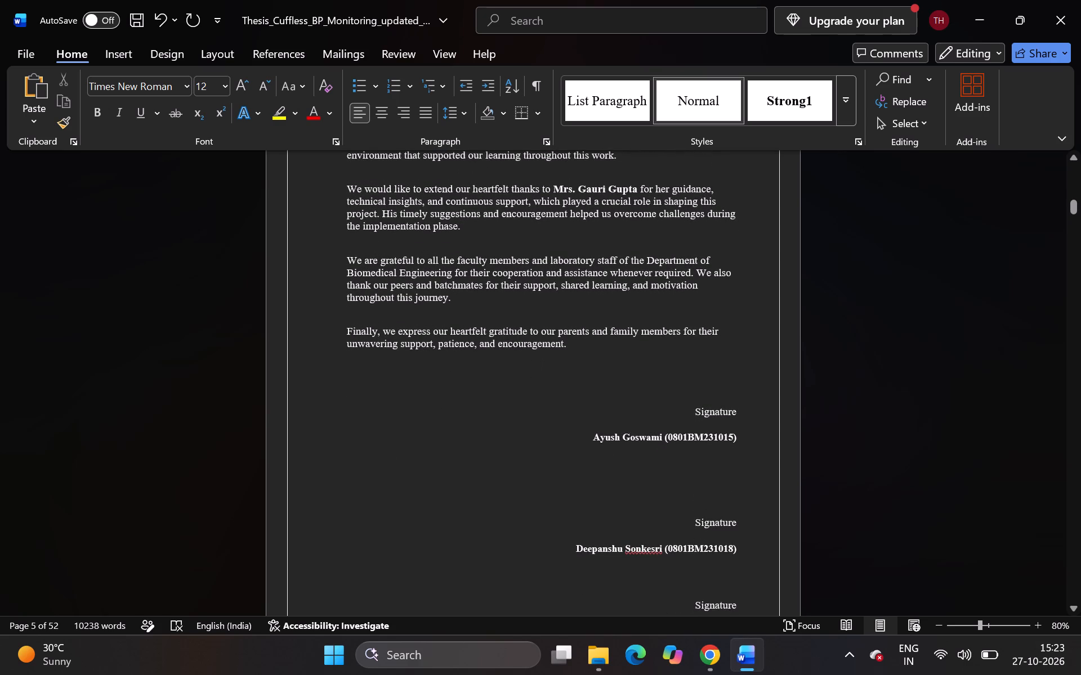
scroll(567, 420, "up", 1)
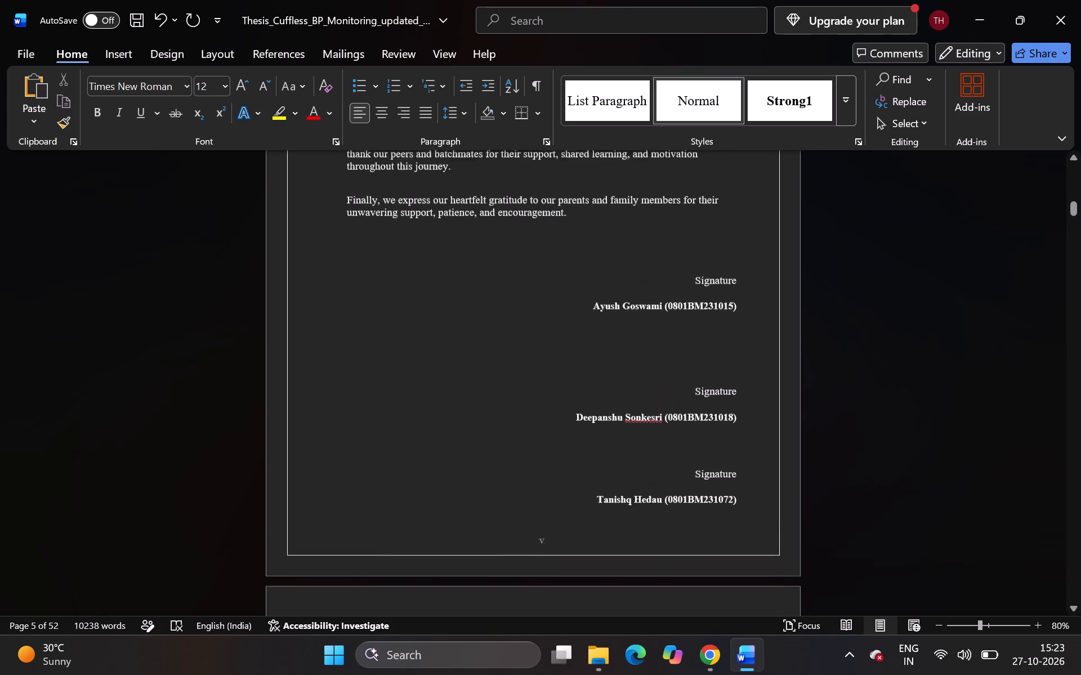
scroll(567, 420, "up", 1)
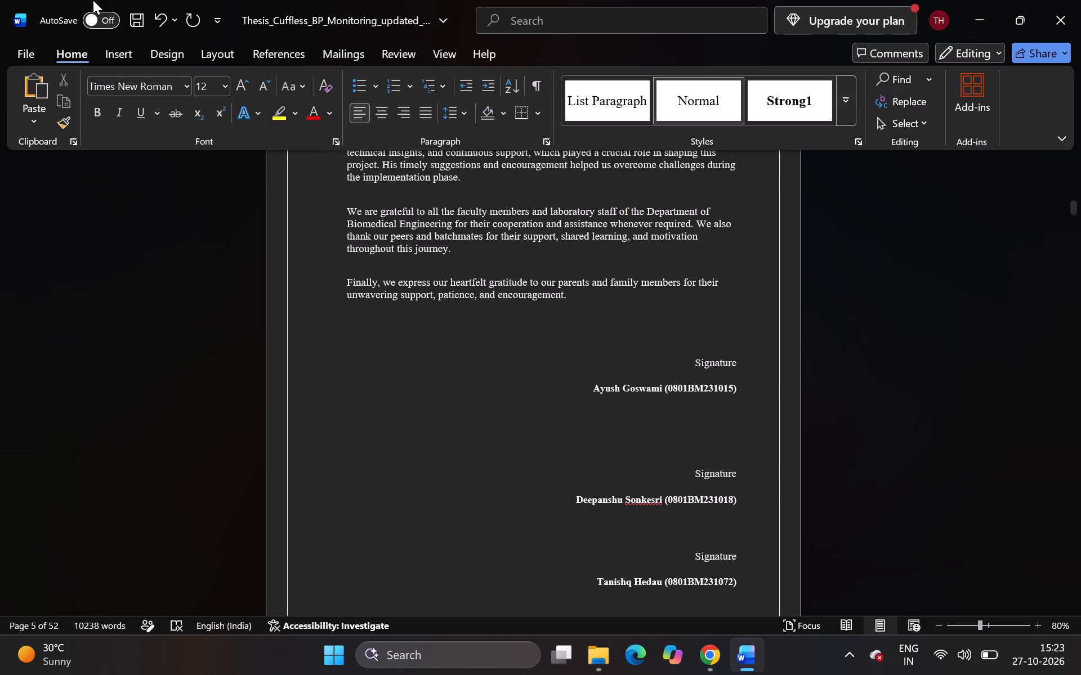
Save the edited thesis as a Word document copy in the Downloads folder, editing its file name.
left_click(16, 53)
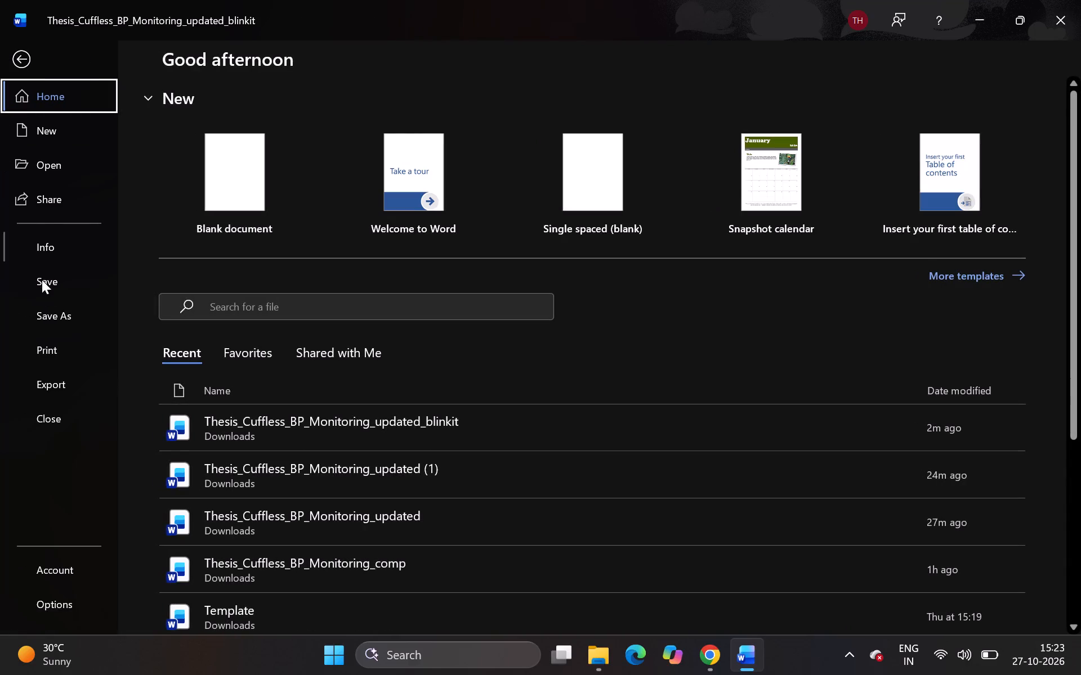
left_click(52, 321)
left_click(584, 175)
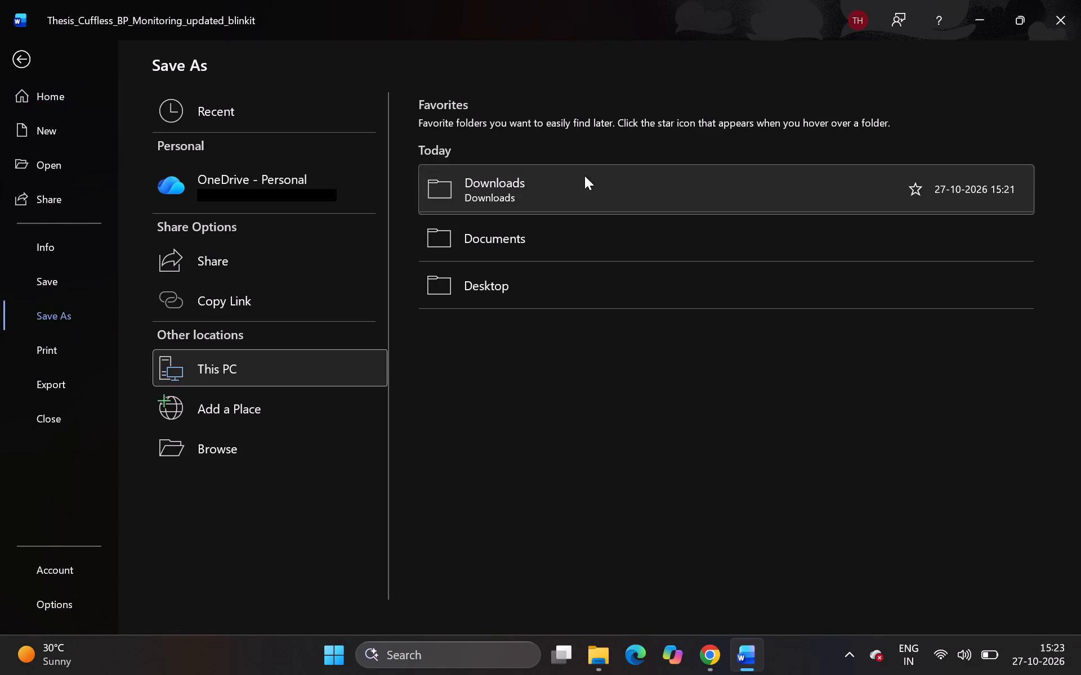
left_click(337, 277)
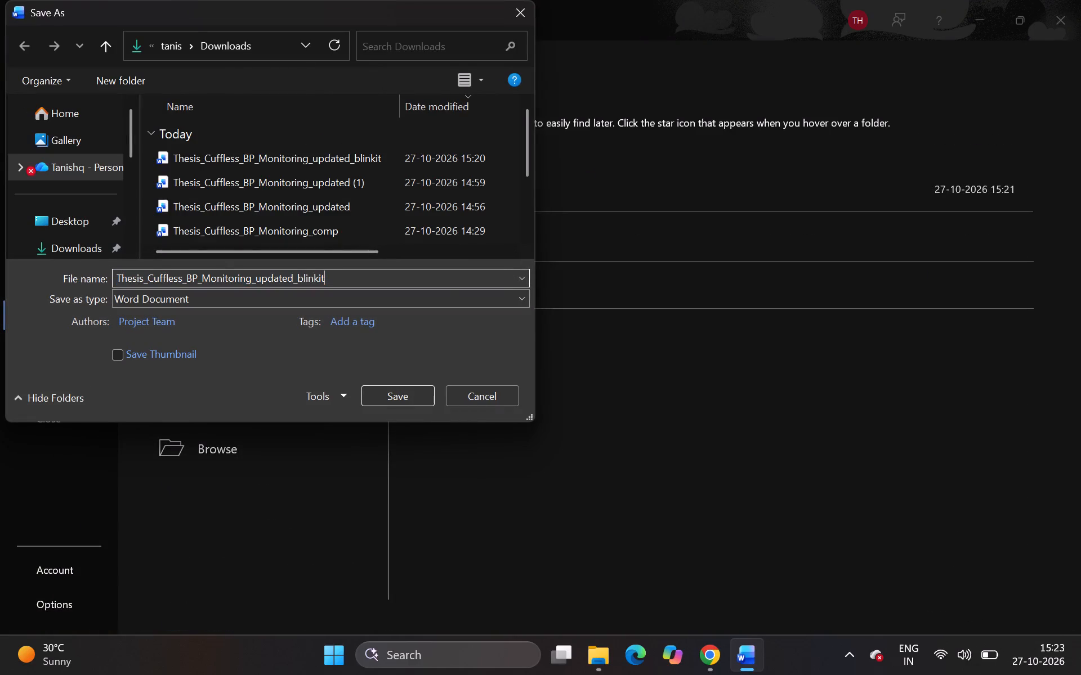
Save the thesis in Downloads as a Word document named Thesis_Cuffless_BP_Monitoring_updated_blinkit.
key("Return")
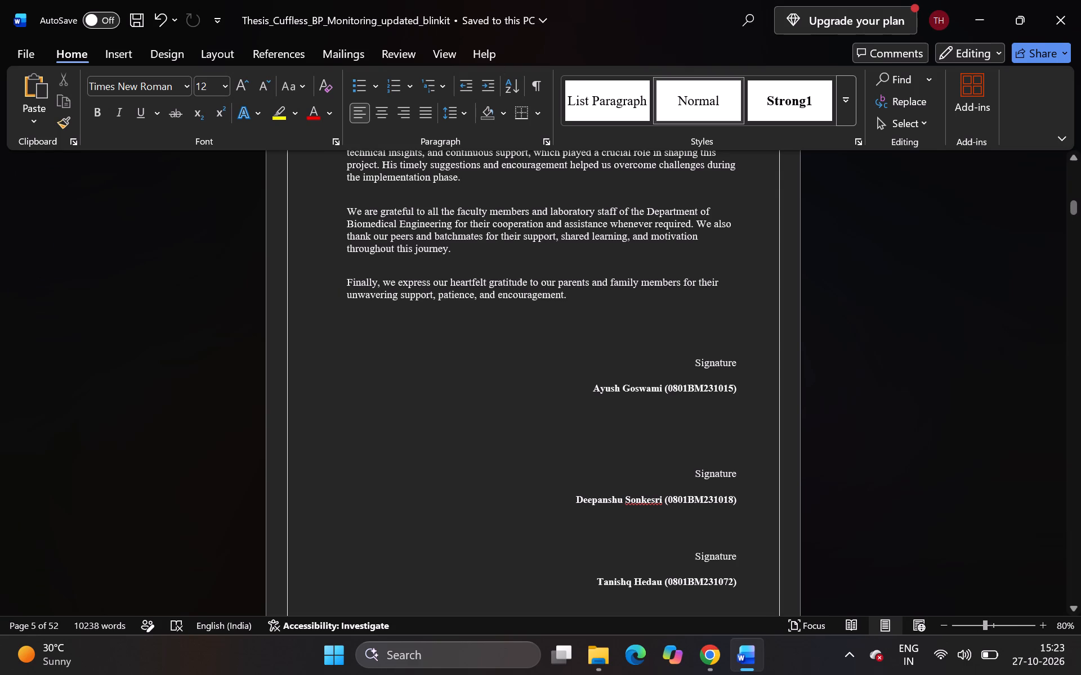
Examine the thesis's front matter in the print preview, from the Recommendation page through the Declaration and Acknowledgement to the Abstract.
key("ctrl+p")
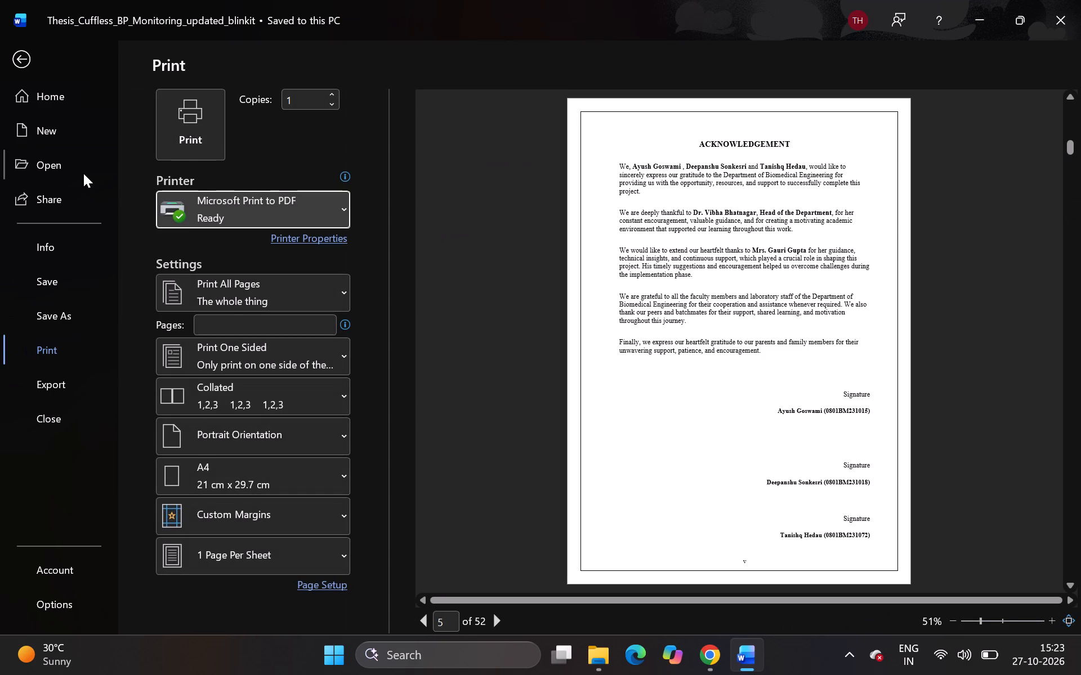
left_click(423, 625)
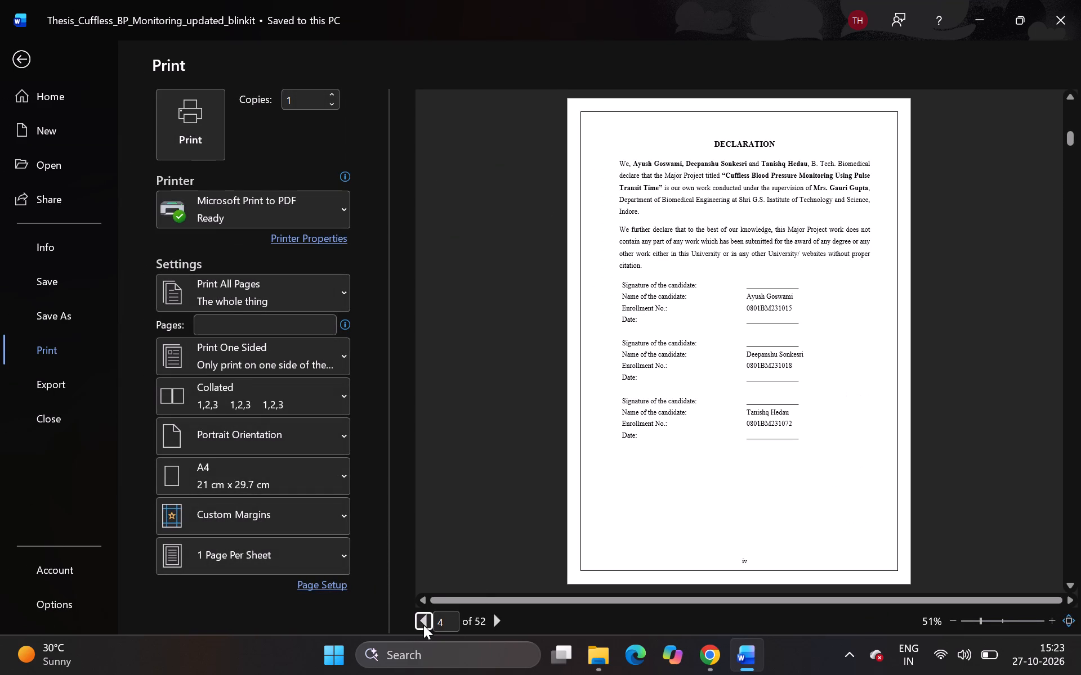
left_click(423, 625)
left_click(423, 625)
left_click(423, 625)
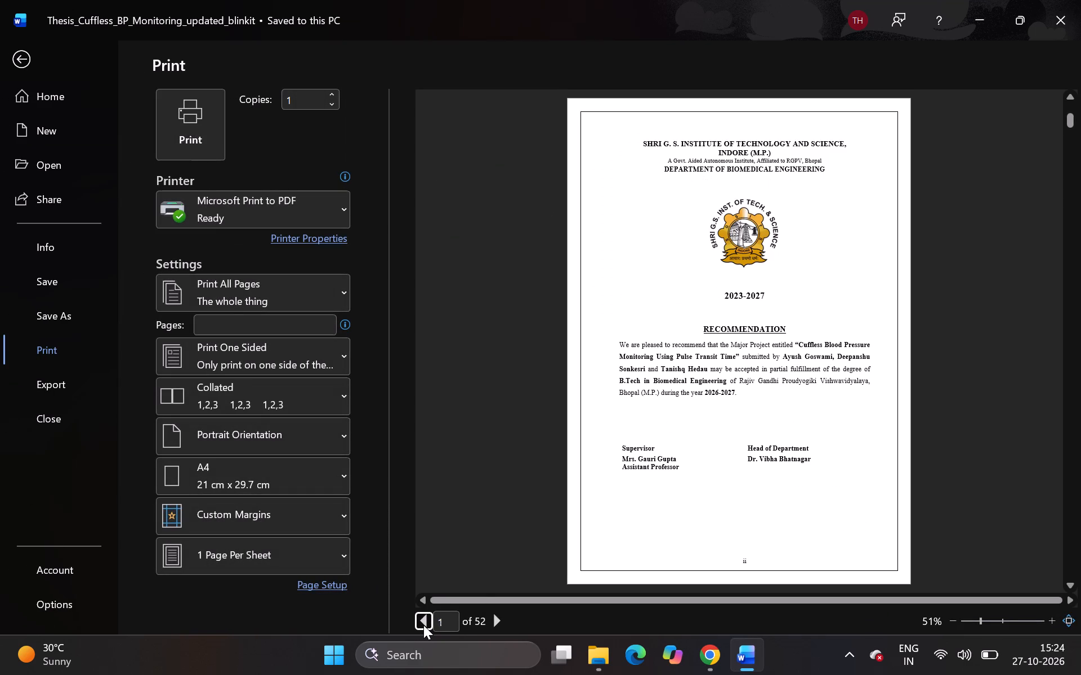
left_click(492, 622)
double_click(492, 622)
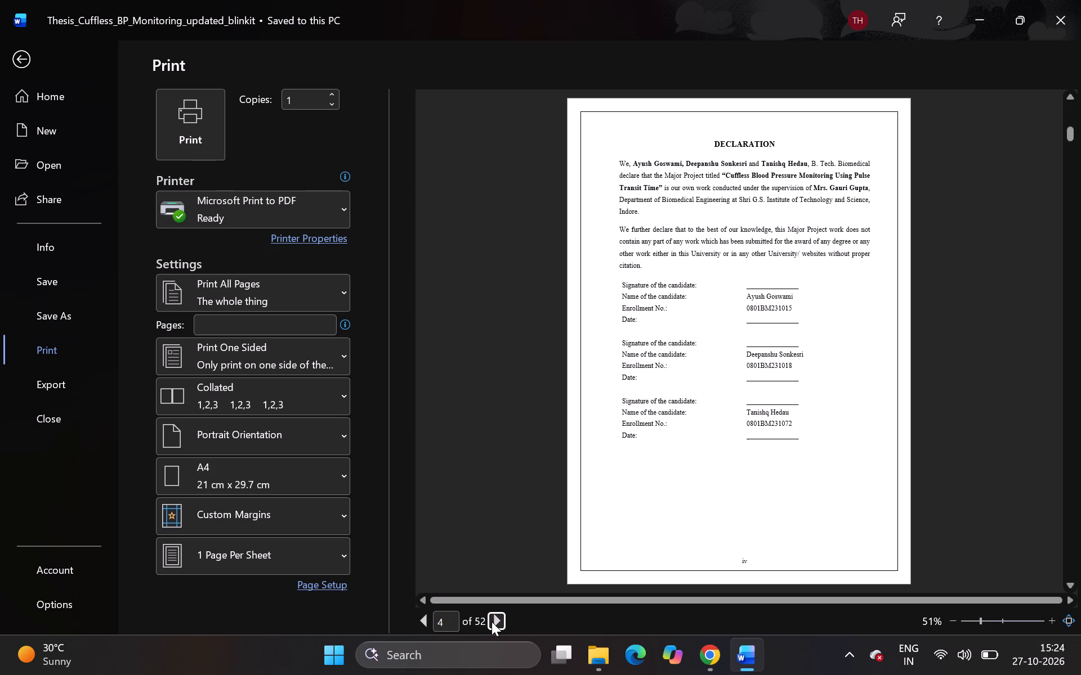
left_click(492, 622)
left_click(492, 622)
left_click(492, 622)
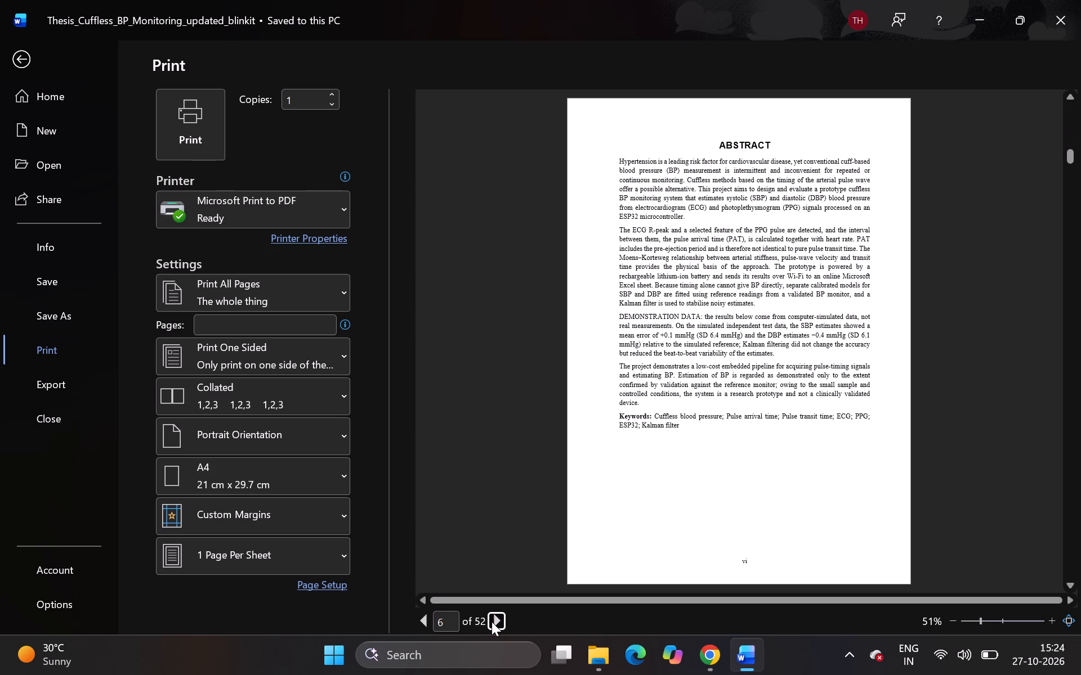
left_click(426, 622)
left_click(426, 622)
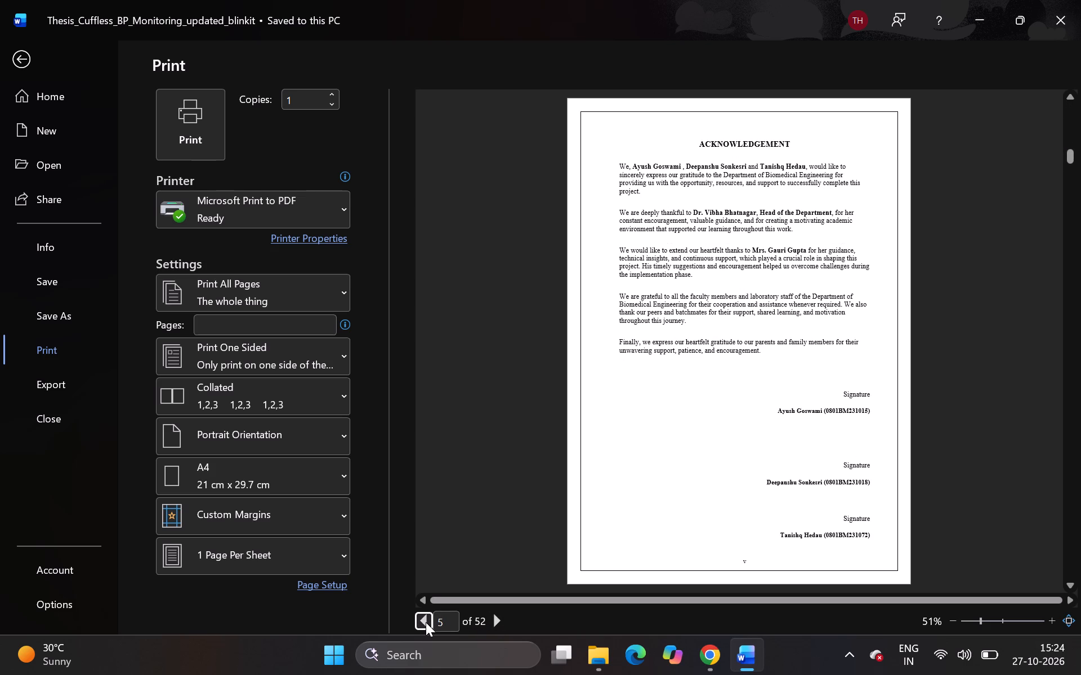
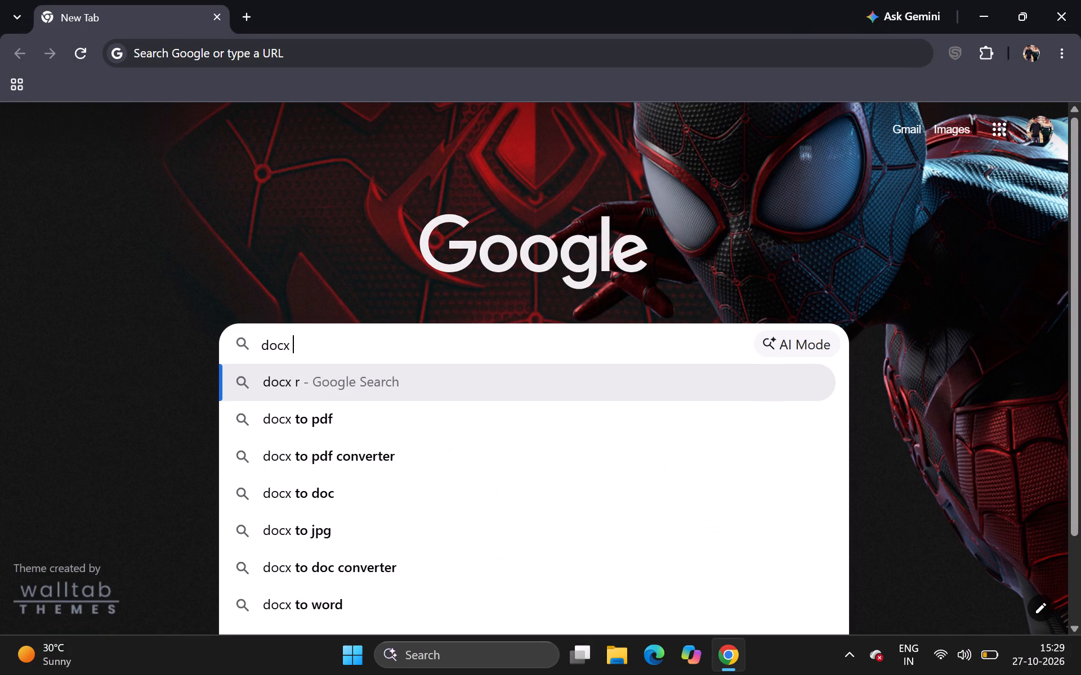
Search Google for "docx to pdf" and load iLovePDF's Word to PDF converter page.
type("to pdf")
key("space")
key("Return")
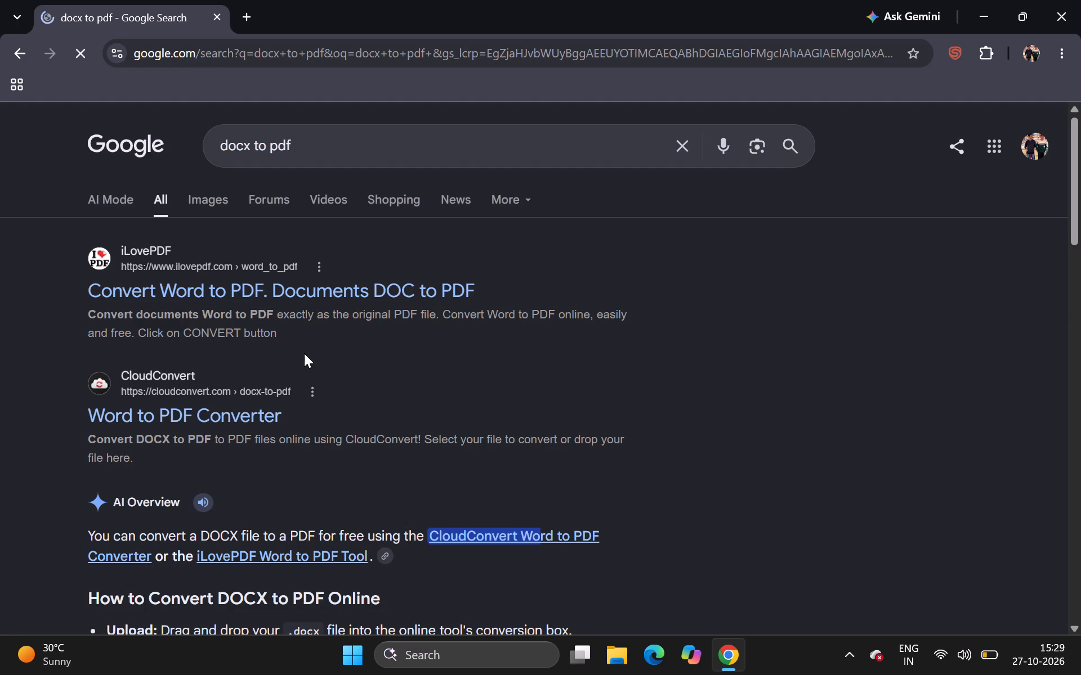
left_click(267, 275)
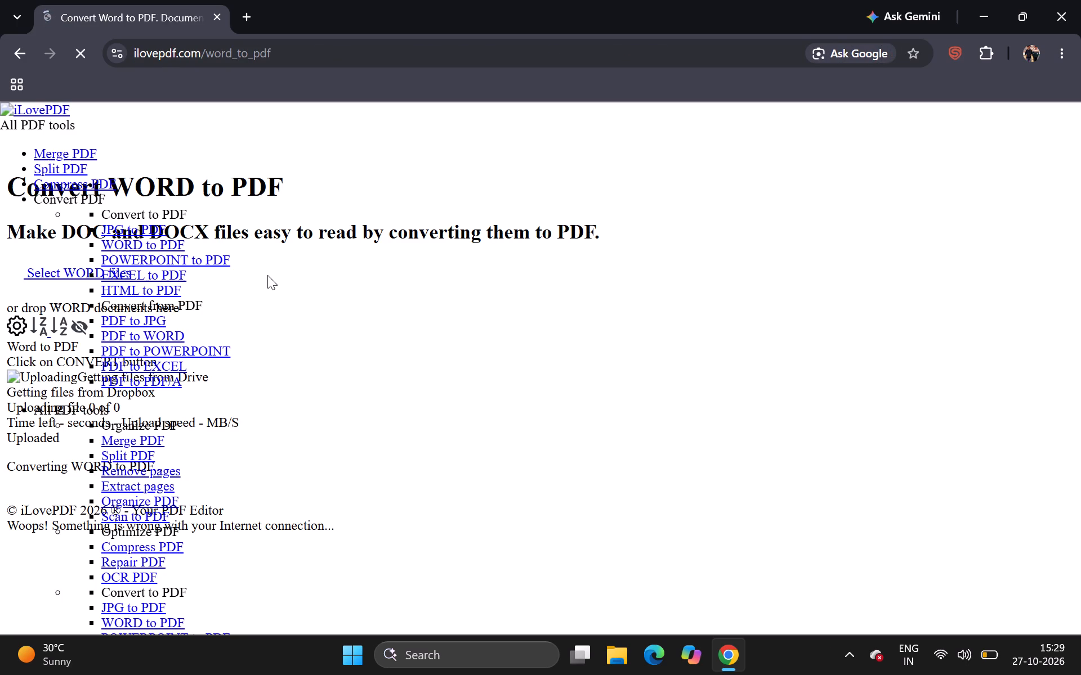
left_click(70, 53)
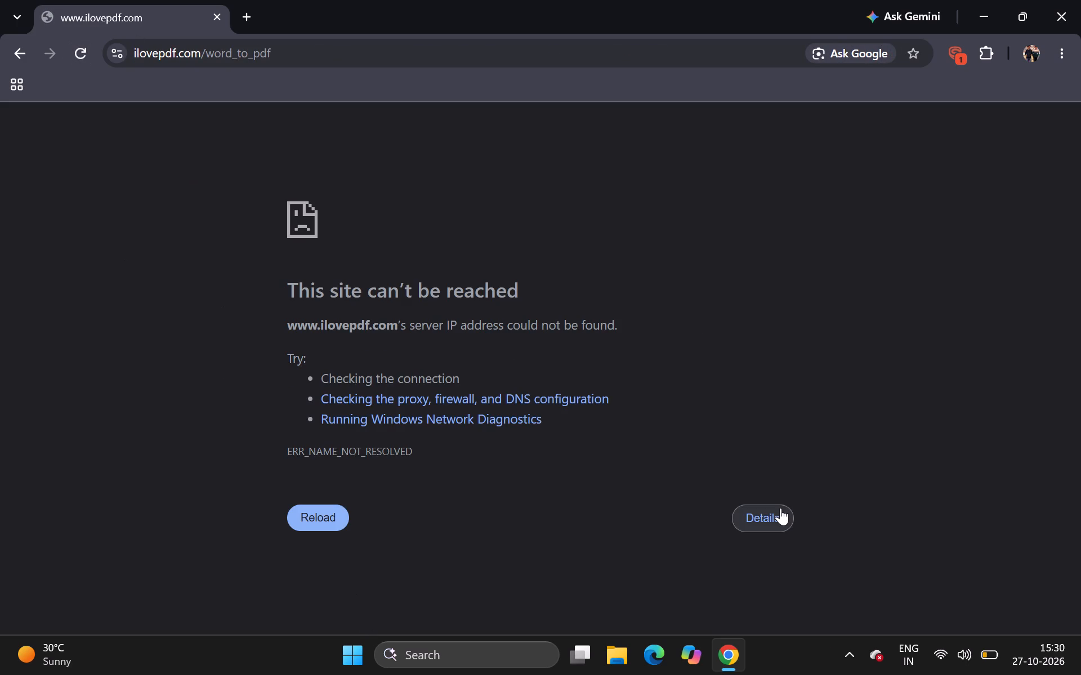
left_click(76, 54)
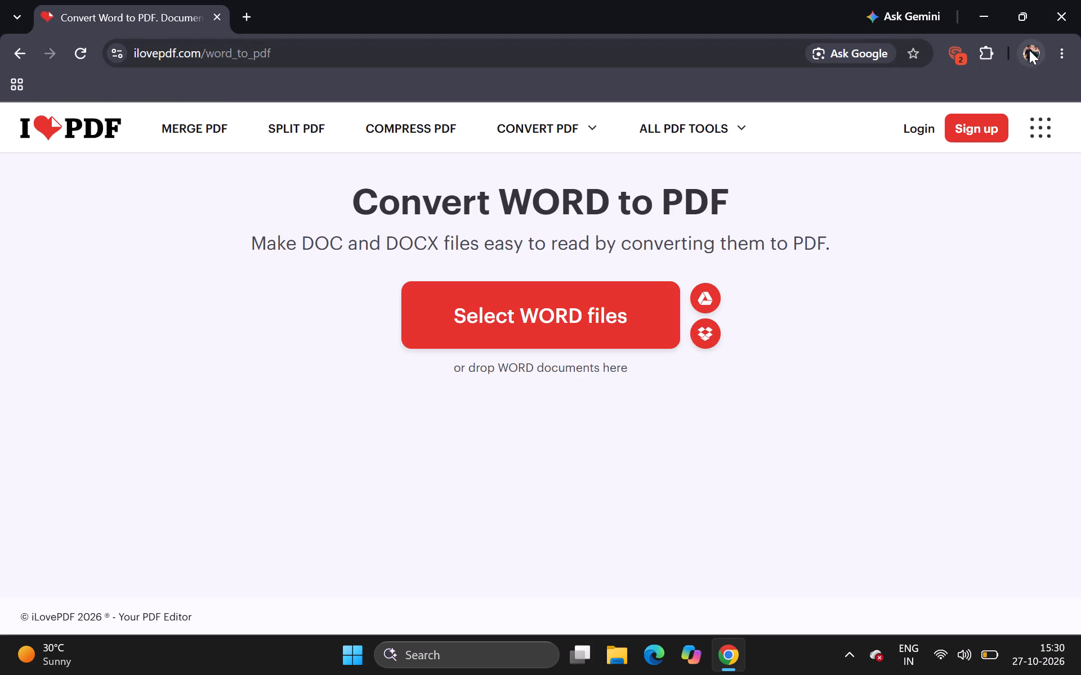
Look up WhatsApp Web in a new browser tab.
left_click(248, 12)
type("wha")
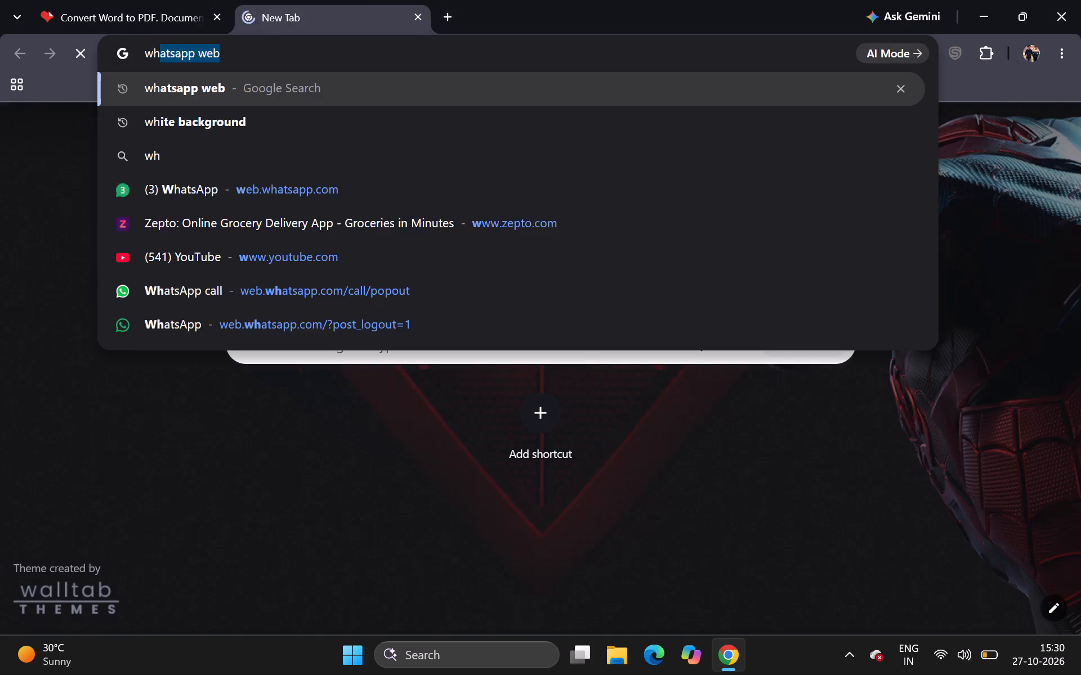
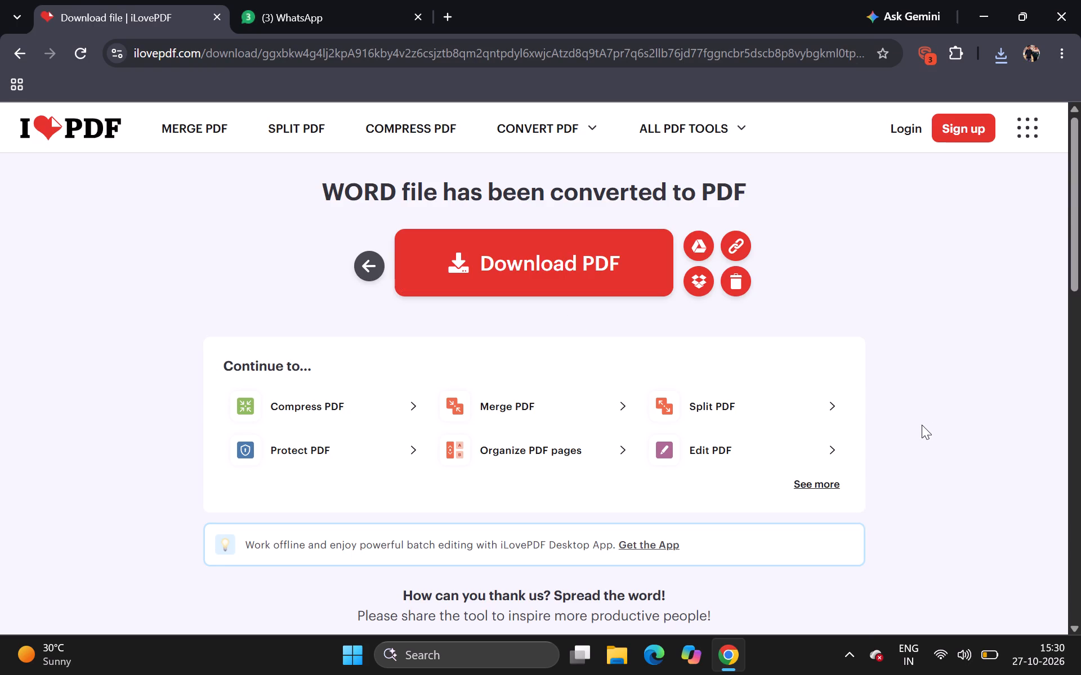
Download the converted PDF of the updated thesis from iLovePDF.
left_click(448, 271)
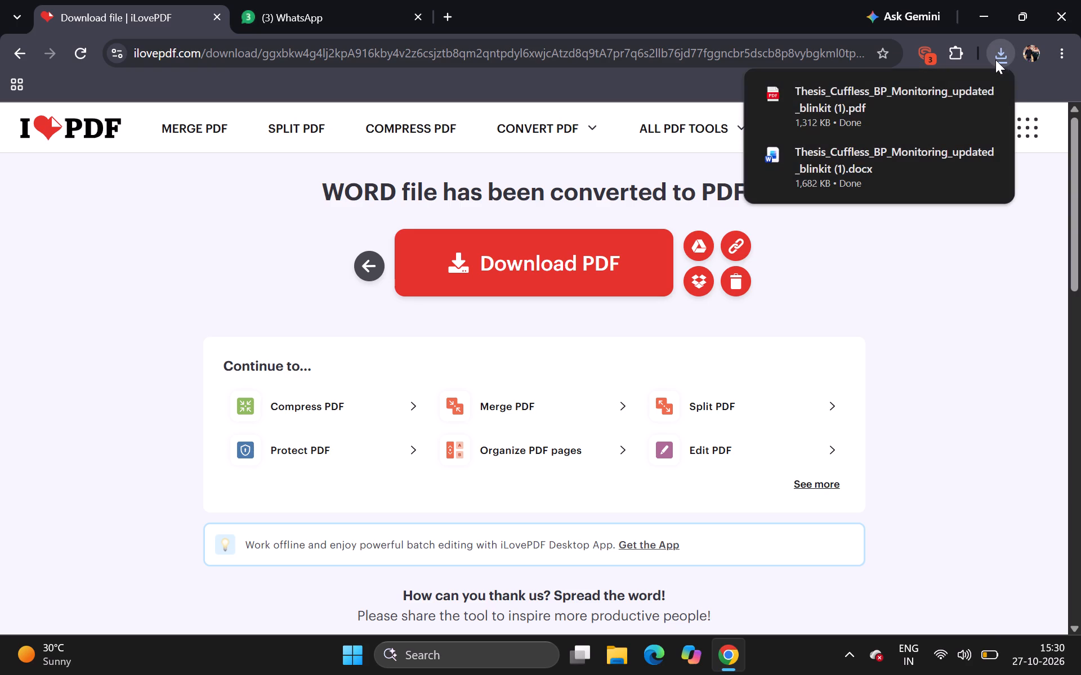
Open the downloaded thesis PDF and check its front matter, from the title page and certificates to the Declaration, Acknowledgement and Abstract.
left_click(893, 116)
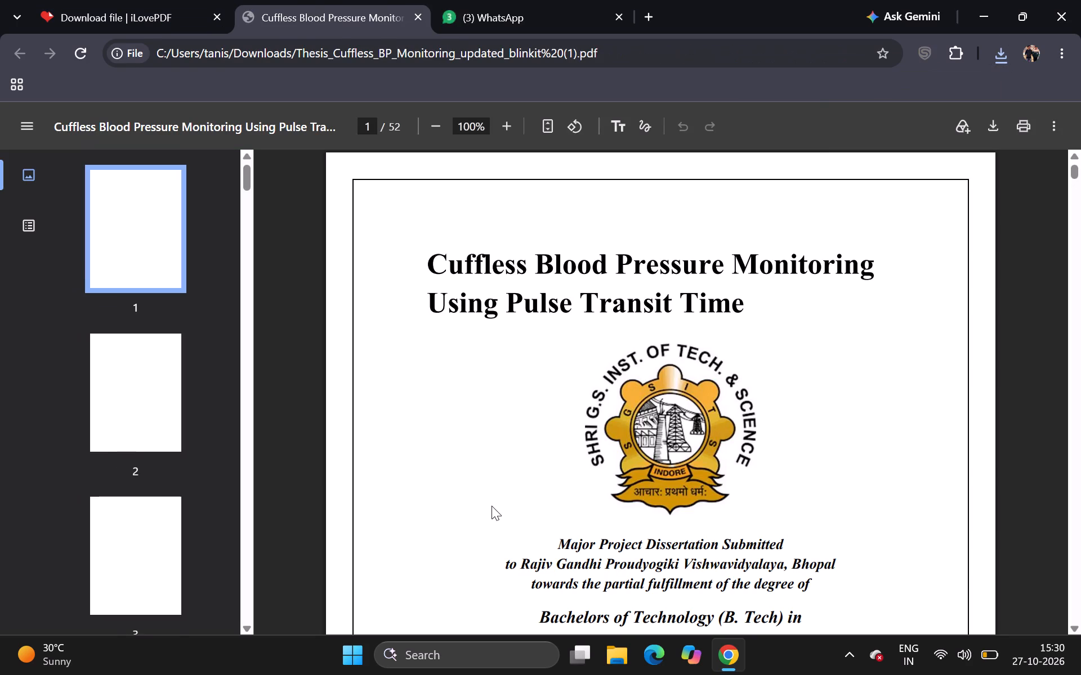
scroll(676, 362, "down", 4)
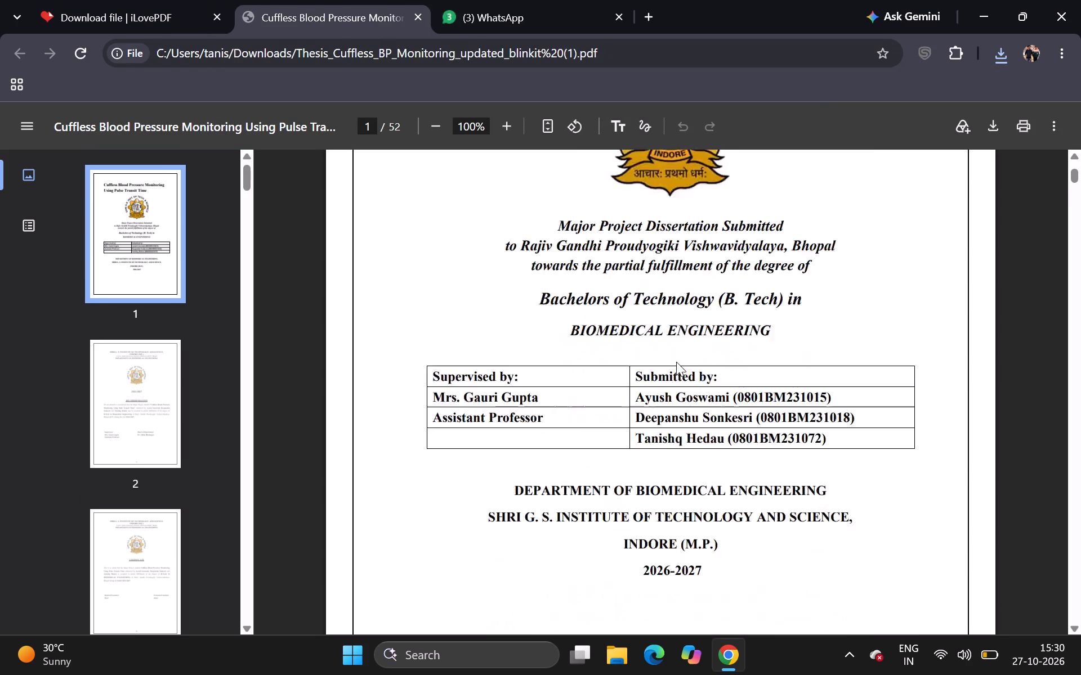
scroll(676, 362, "down", 3)
scroll(676, 362, "right", 1)
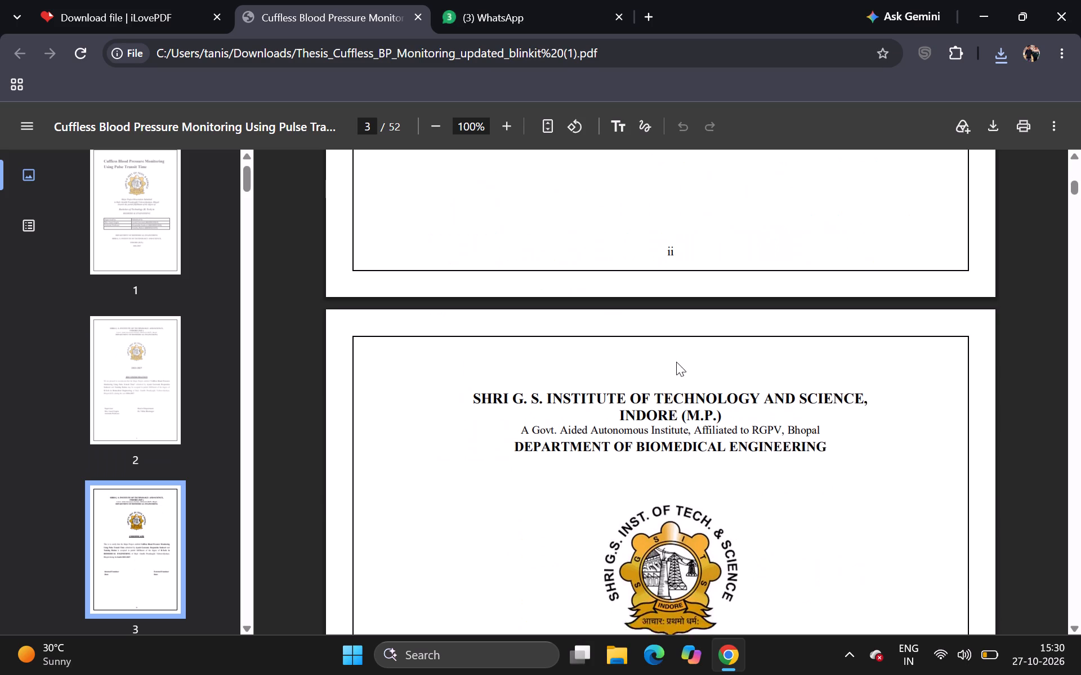
scroll(676, 362, "down", 11)
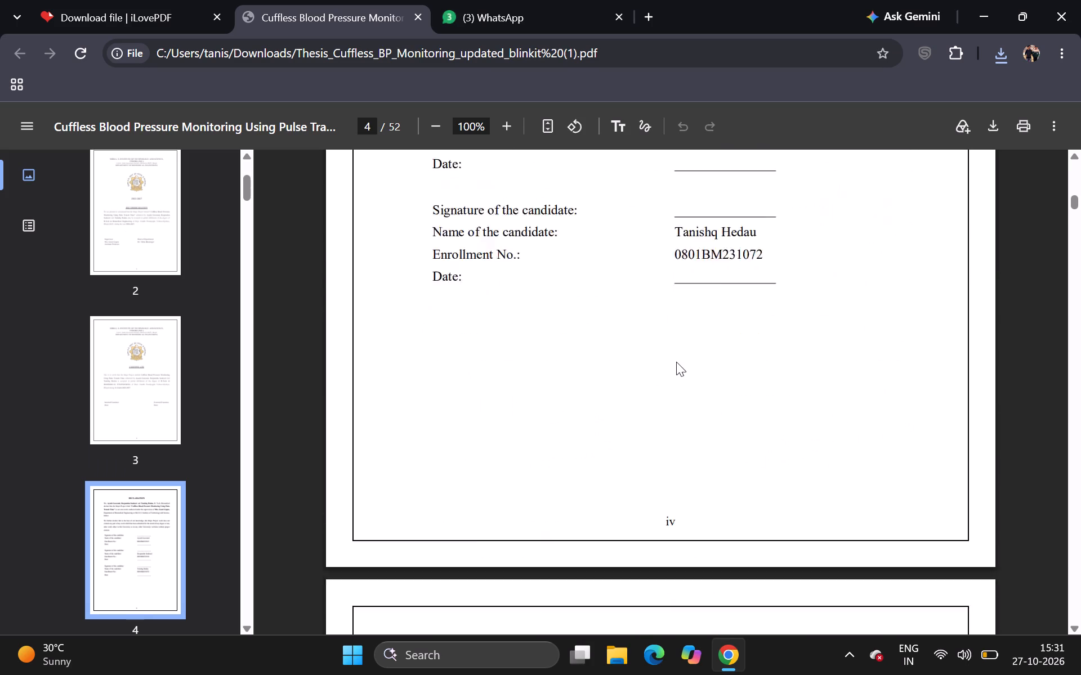
scroll(676, 362, "up", 5)
scroll(676, 362, "down", 1)
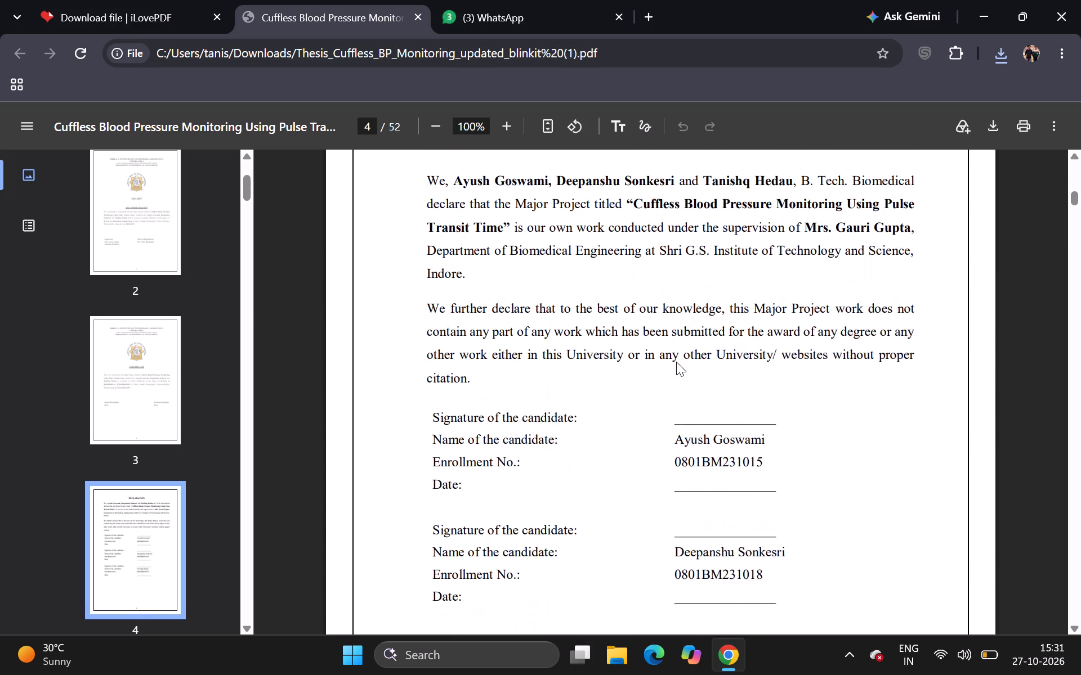
scroll(676, 362, "down", 6)
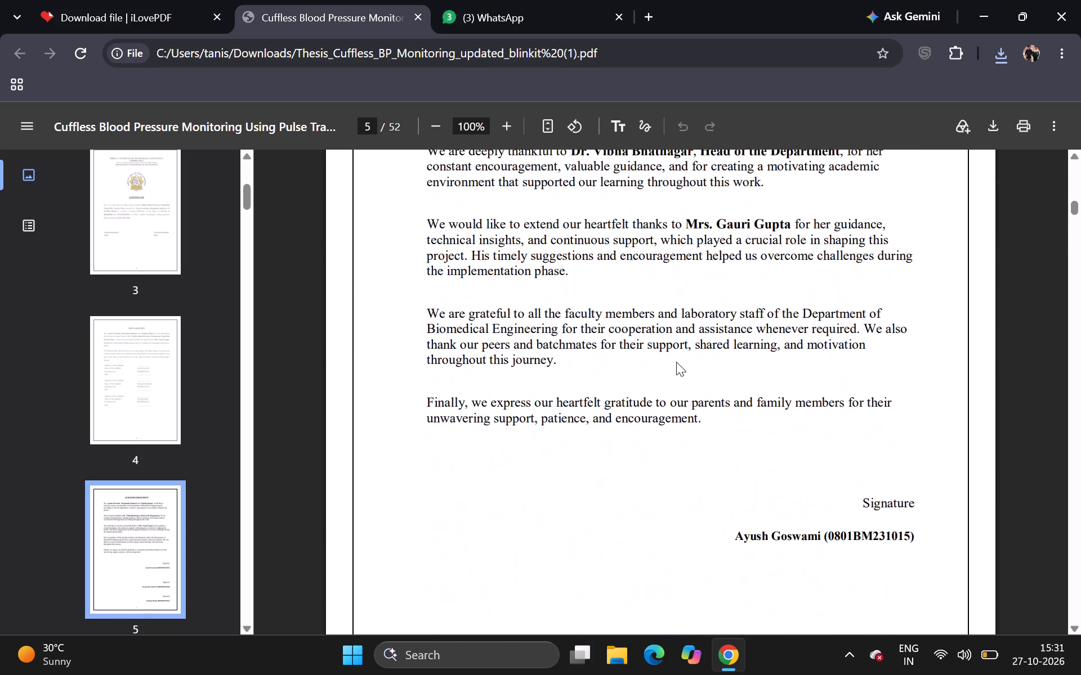
scroll(676, 362, "down", 3)
scroll(676, 362, "up", 7)
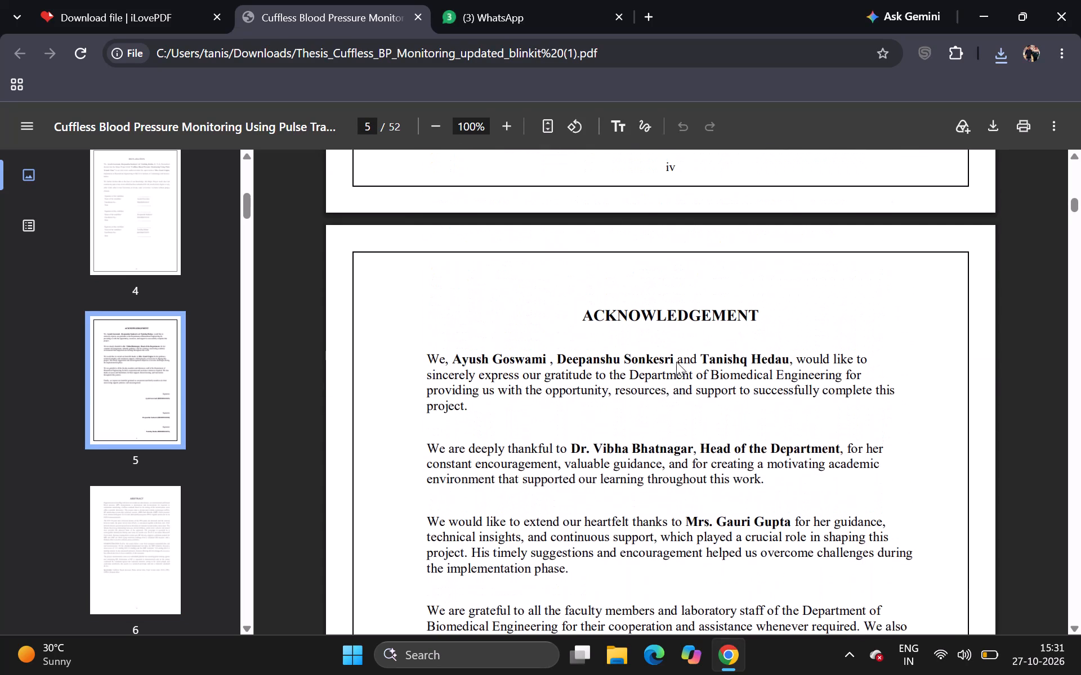
scroll(676, 362, "up", 1)
scroll(676, 362, "down", 9)
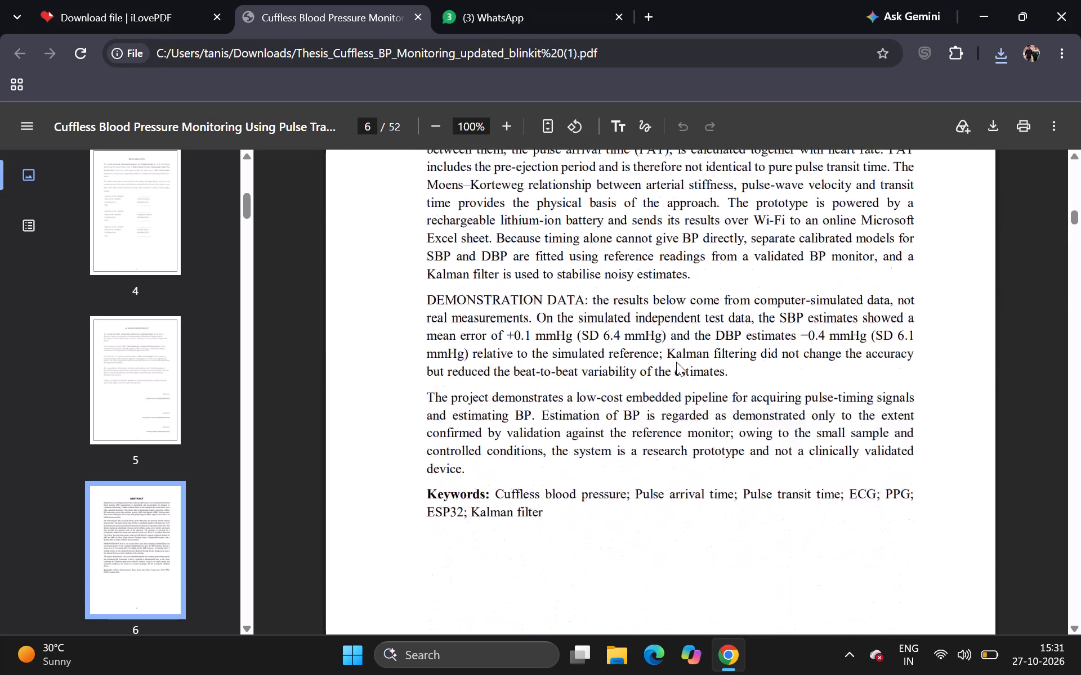
Review the layout of the remaining PDF pages at reduced zoom, from the contents lists through the chapters to the closing appendices.
scroll(676, 362, "down", 4)
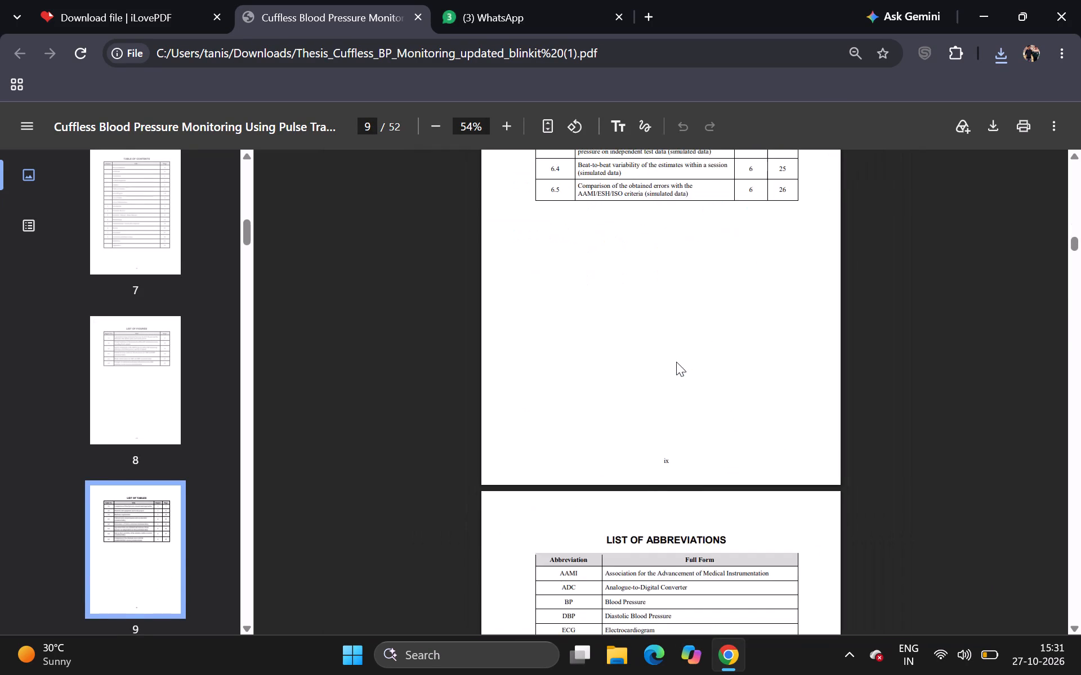
scroll(676, 362, "down", 11)
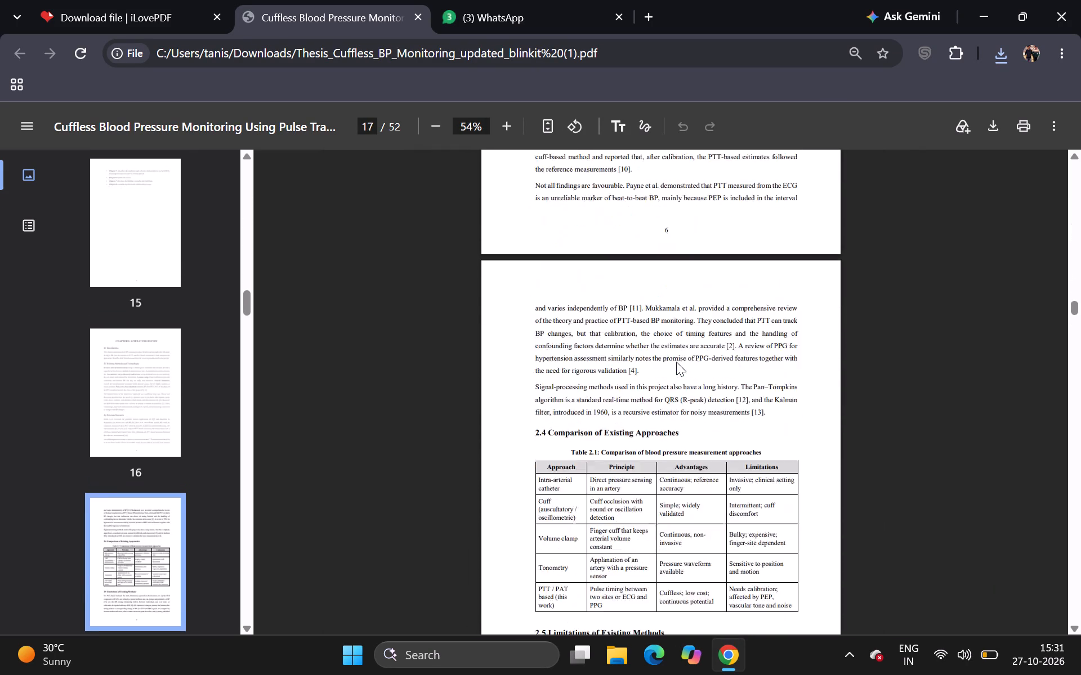
scroll(676, 362, "down", 14)
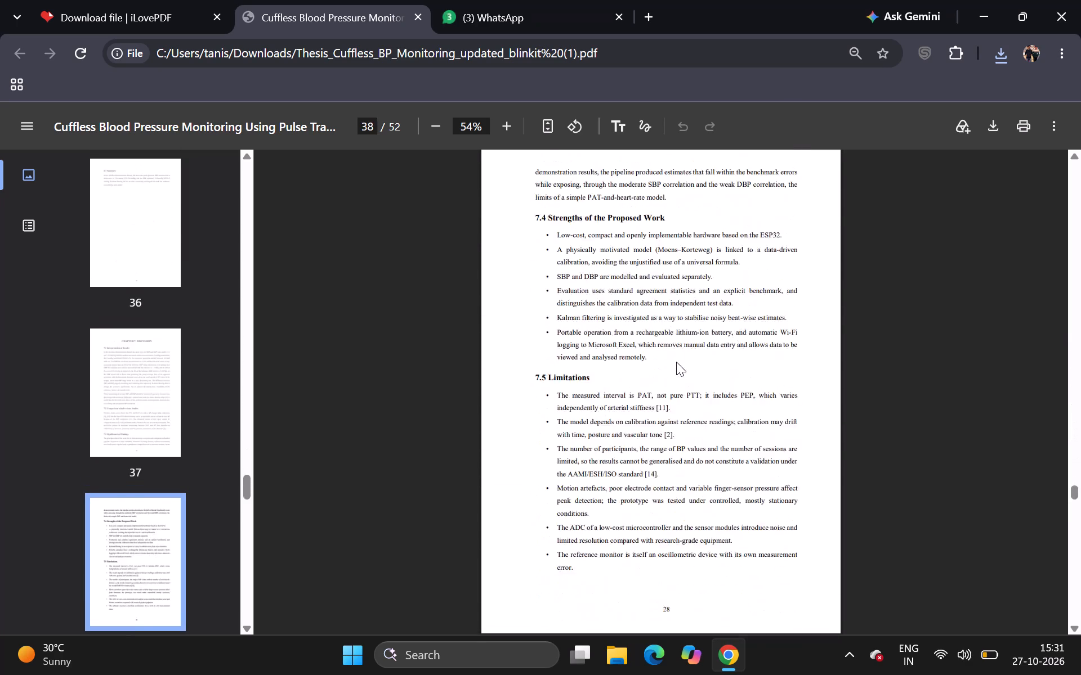
scroll(676, 362, "down", 8)
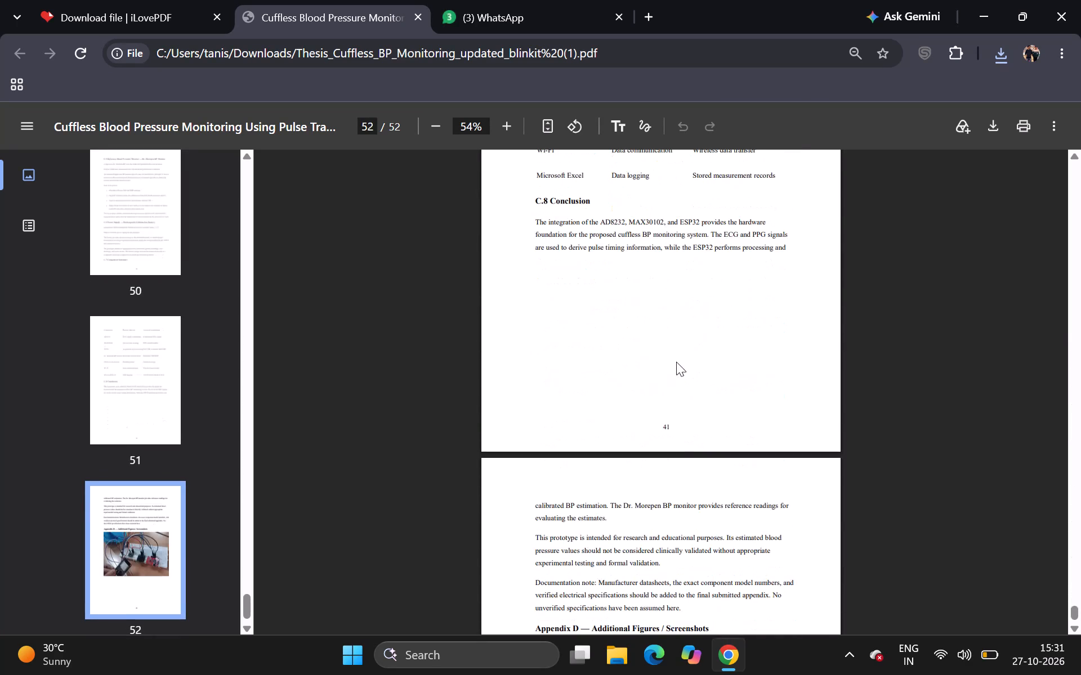
scroll(676, 362, "down", 3)
scroll(676, 362, "up", 4)
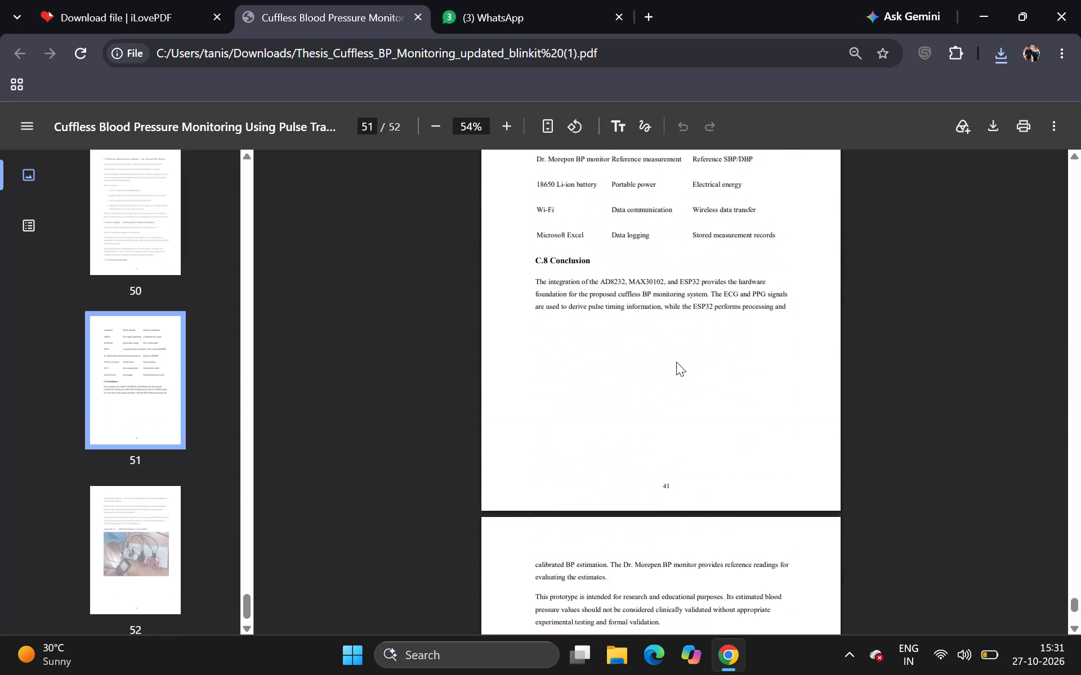
scroll(676, 362, "down", 4)
scroll(676, 362, "up", 3)
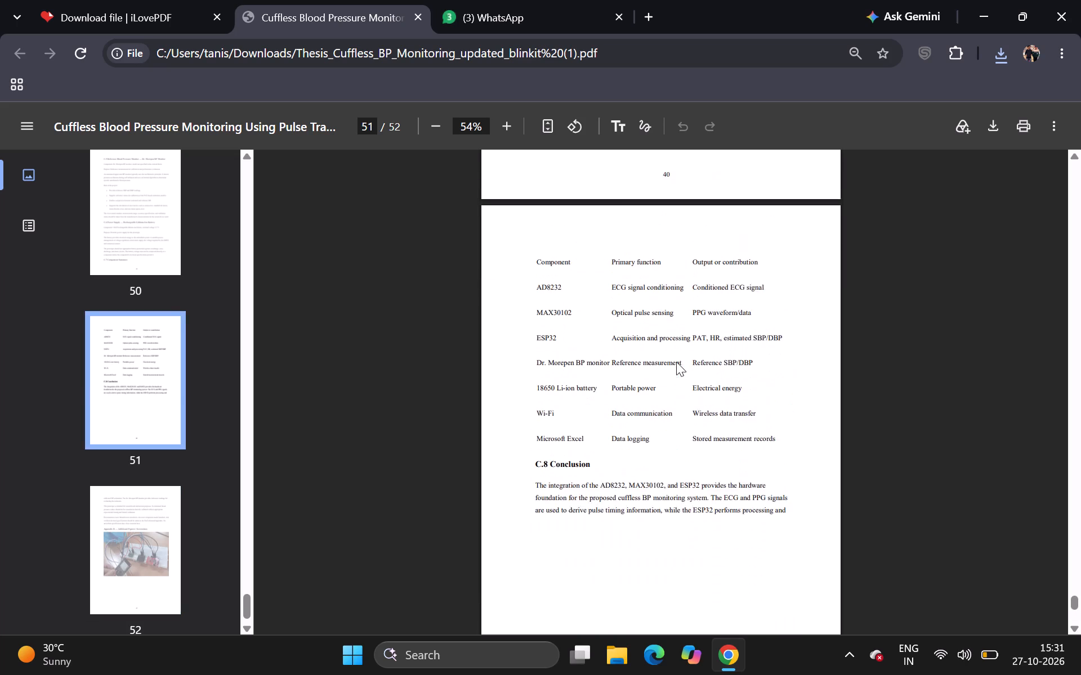
scroll(676, 362, "up", 8)
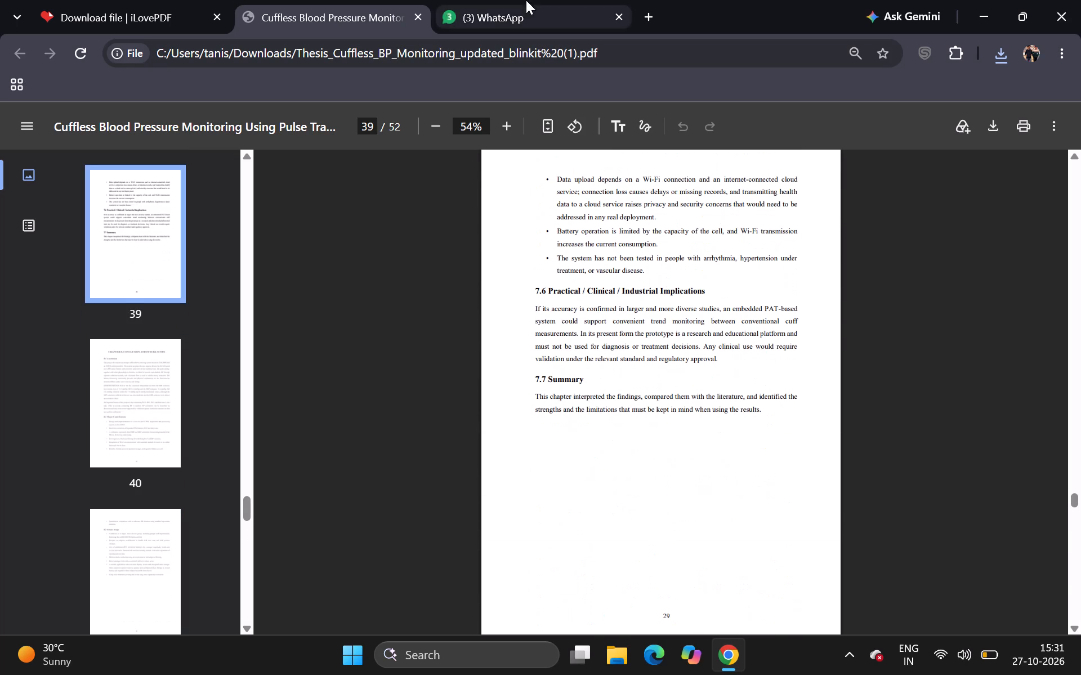
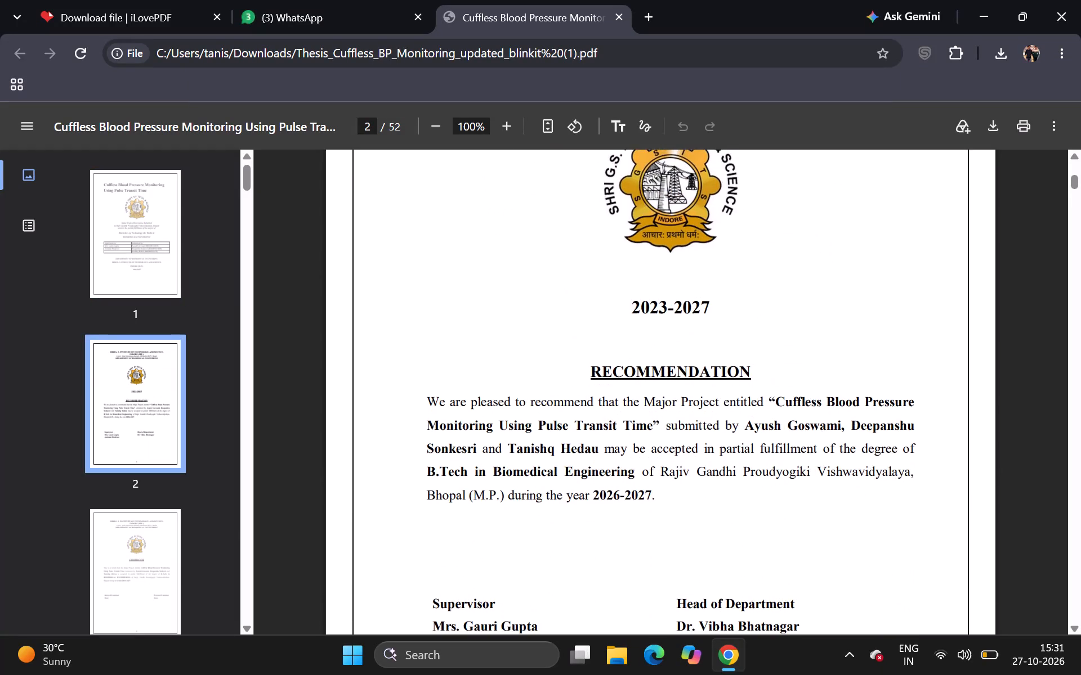
Review the front matter of the converted thesis PDF, from the Recommendation page through the Certificate and Declaration to the List of Tables.
scroll(617, 374, "down", 6)
scroll(697, 420, "down", 2)
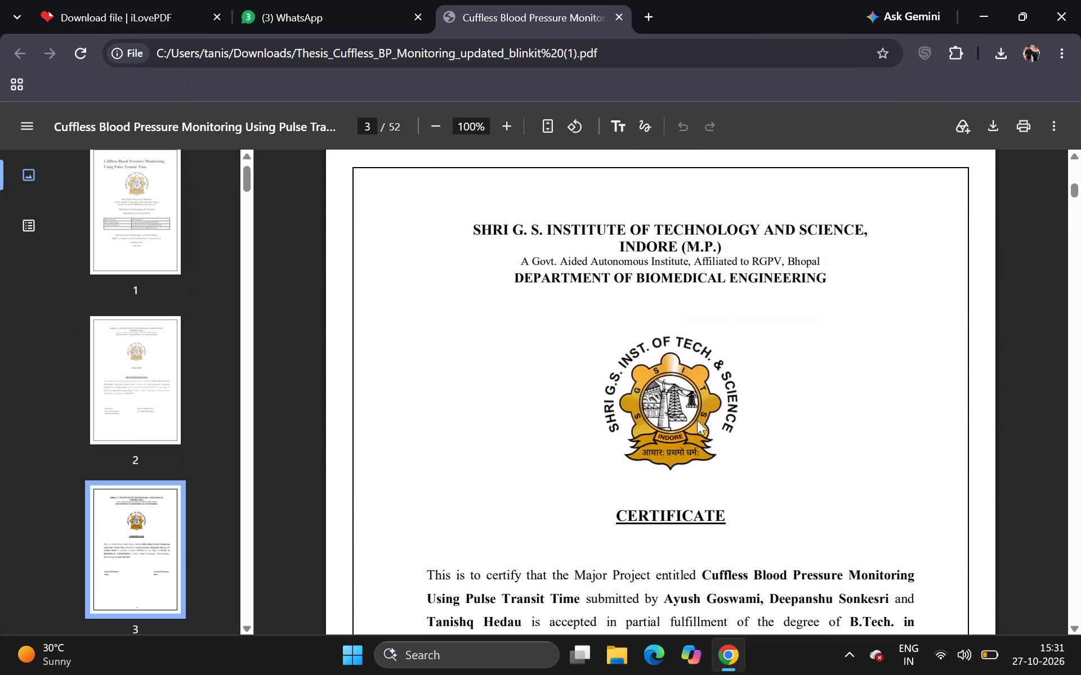
scroll(697, 420, "down", 1)
scroll(627, 398, "down", 2)
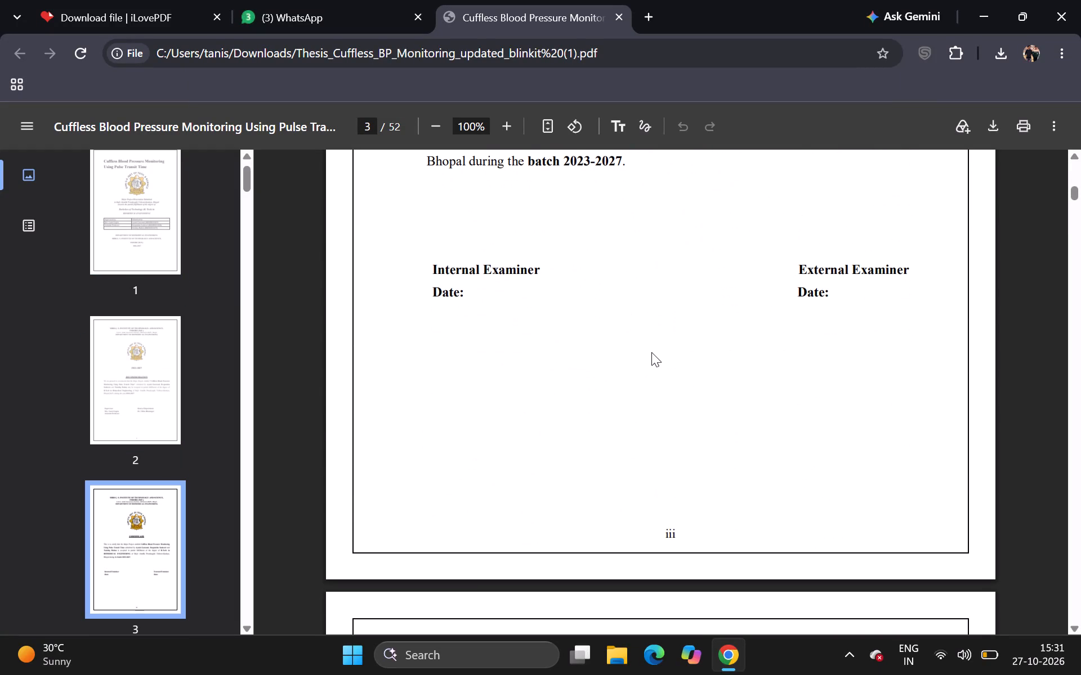
scroll(651, 352, "down", 4)
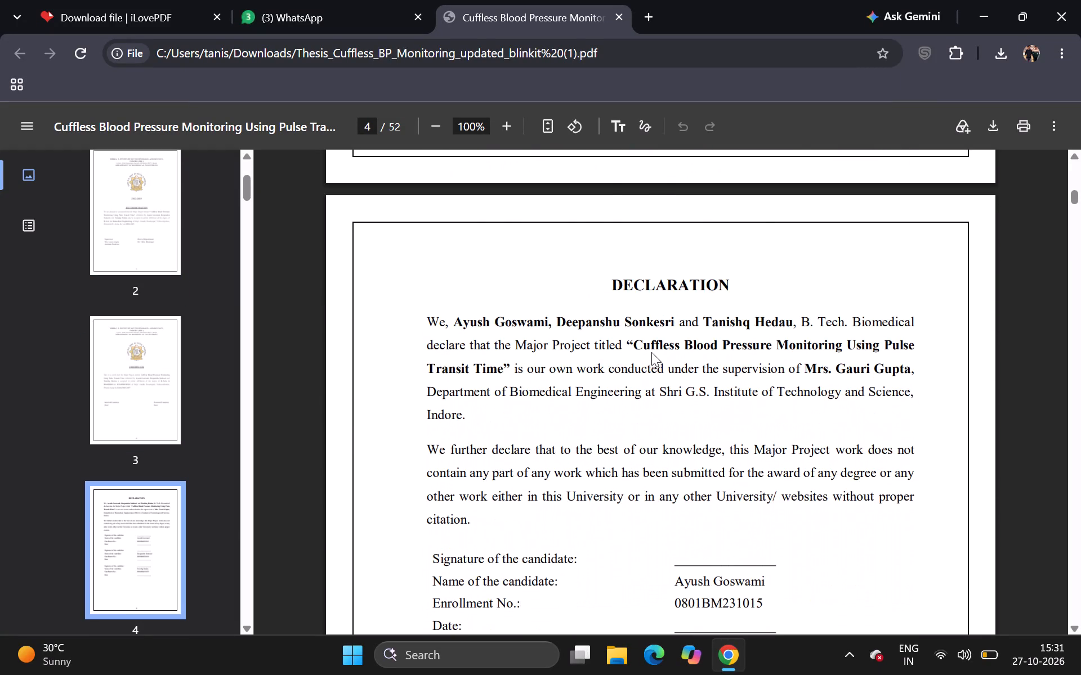
scroll(651, 352, "down", 15)
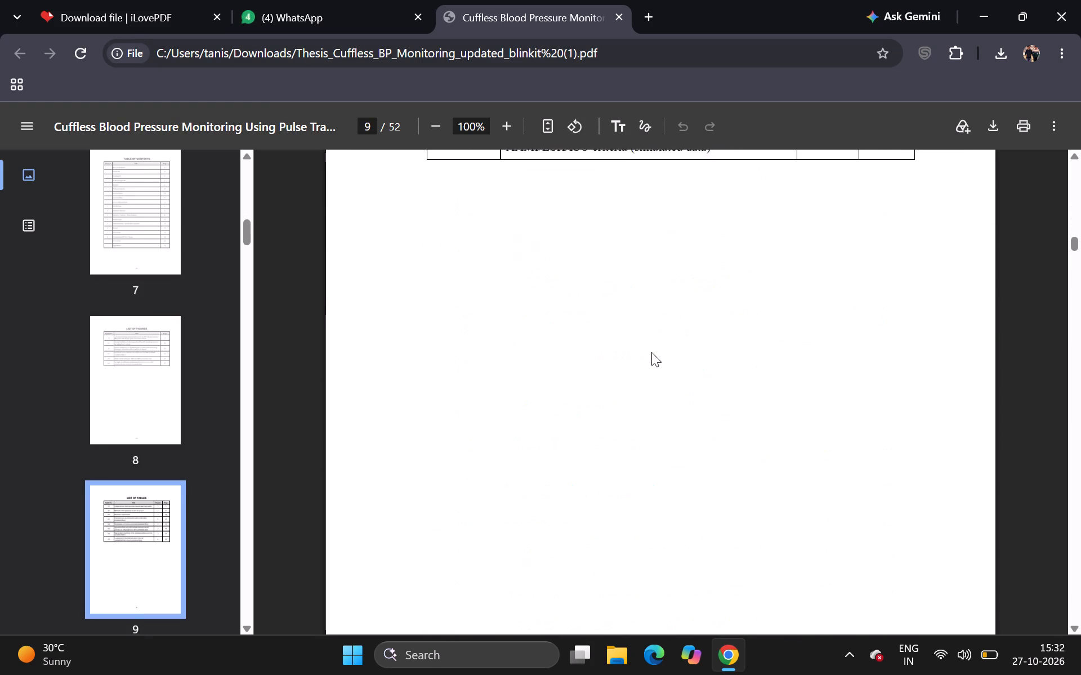
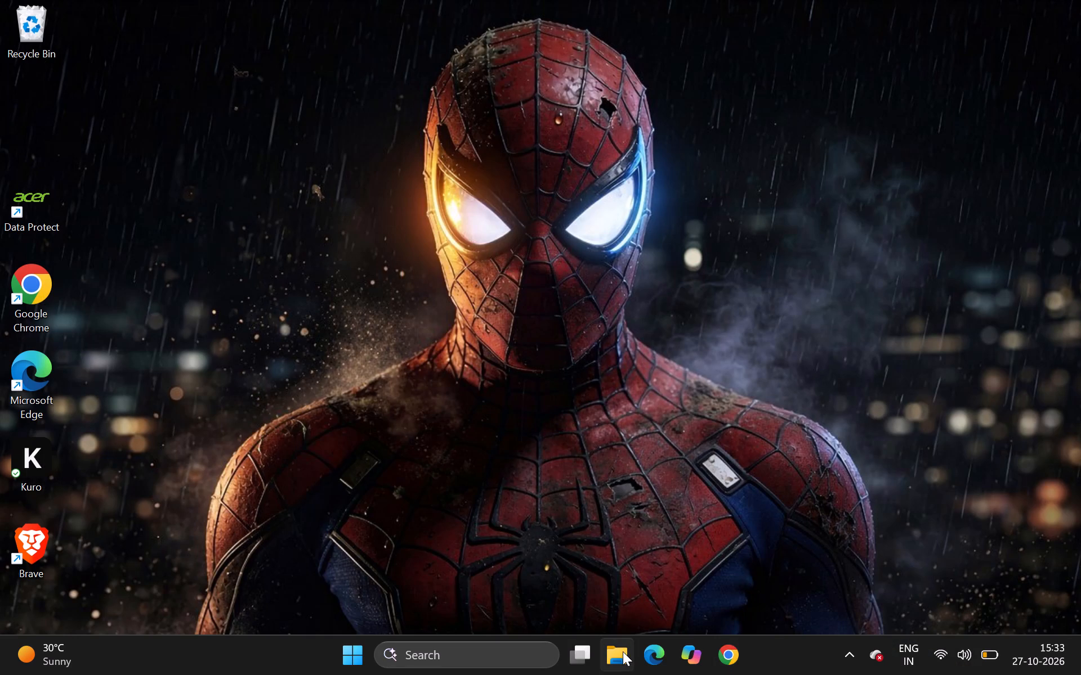
Open File Explorer to access the recently saved thesis files.
left_click(623, 651)
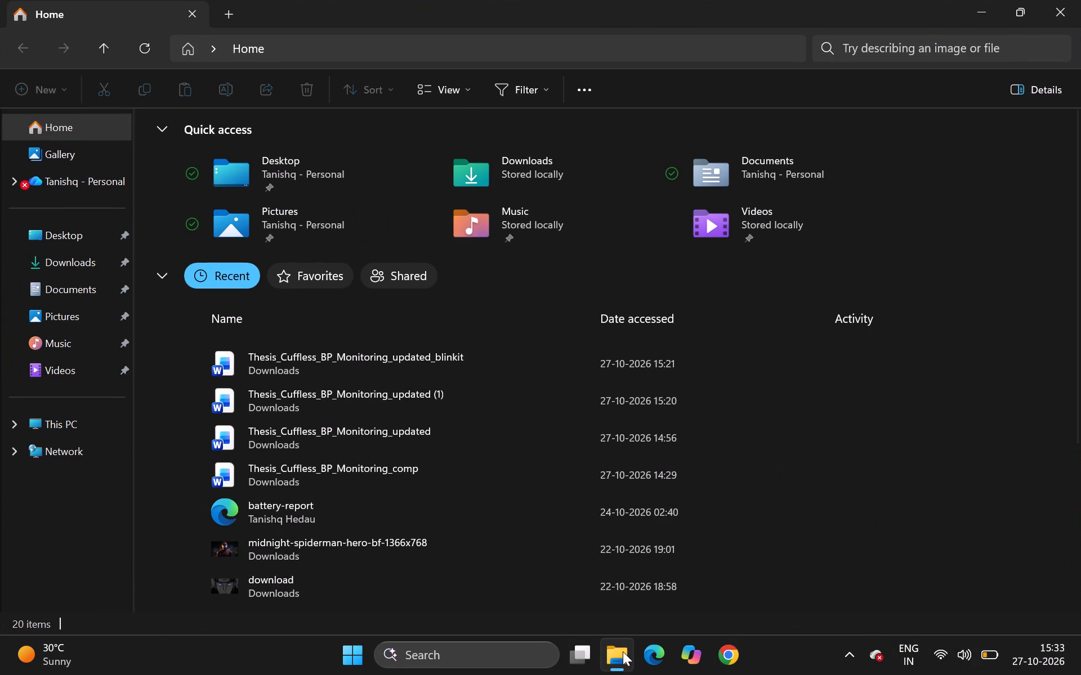